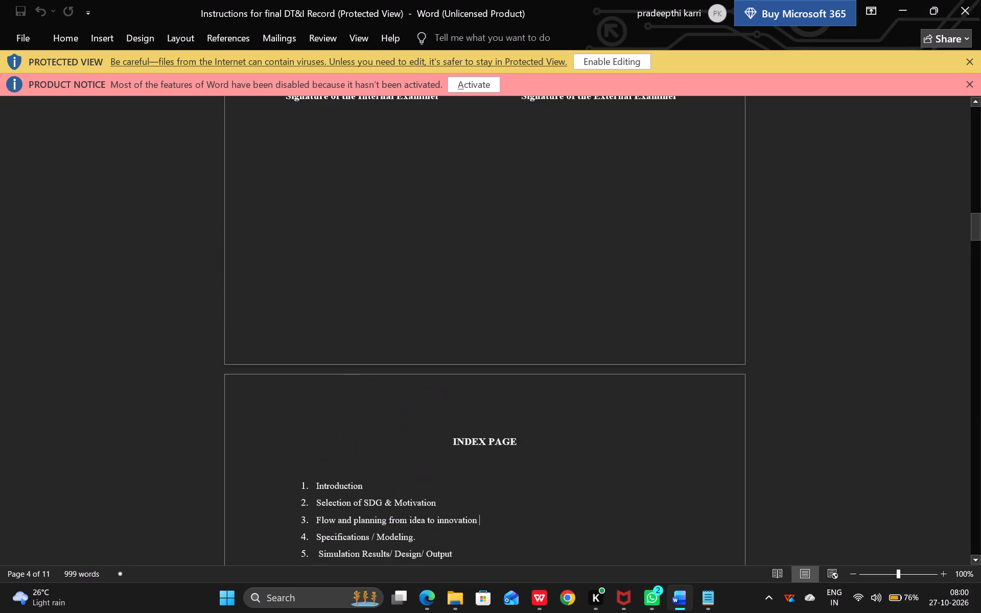
{"action": "scroll", "coordinate": [425, 319], "scroll_direction": "up", "scroll_amount": 20}
{"action": "scroll", "coordinate": [425, 319], "scroll_direction": "up", "scroll_amount": 6}
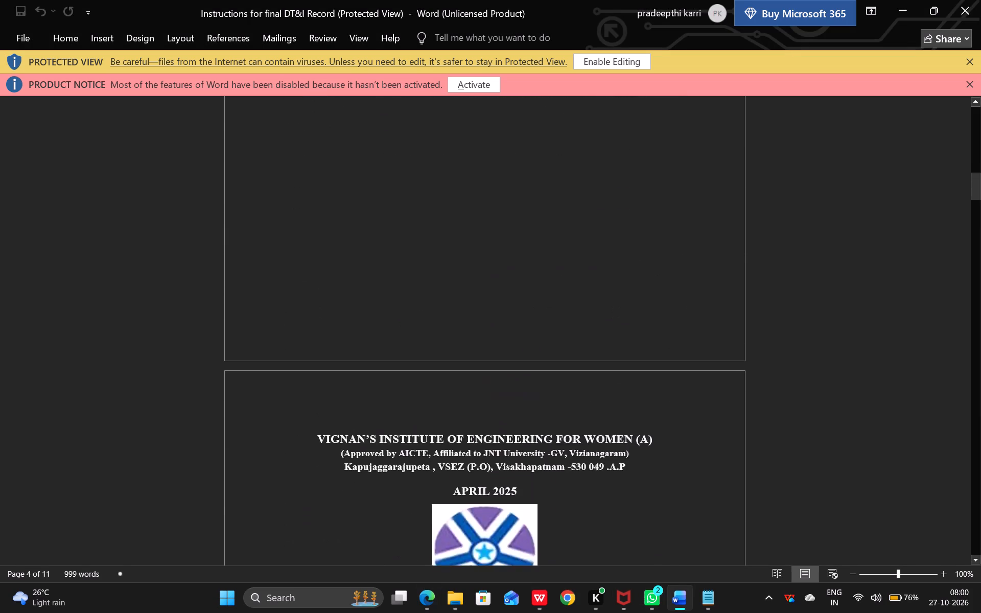
{"action": "scroll", "coordinate": [427, 320], "scroll_direction": "up", "scroll_amount": 10}
{"action": "scroll", "coordinate": [427, 320], "scroll_direction": "down", "scroll_amount": 19}
{"action": "scroll", "coordinate": [427, 320], "scroll_direction": "down", "scroll_amount": 8}
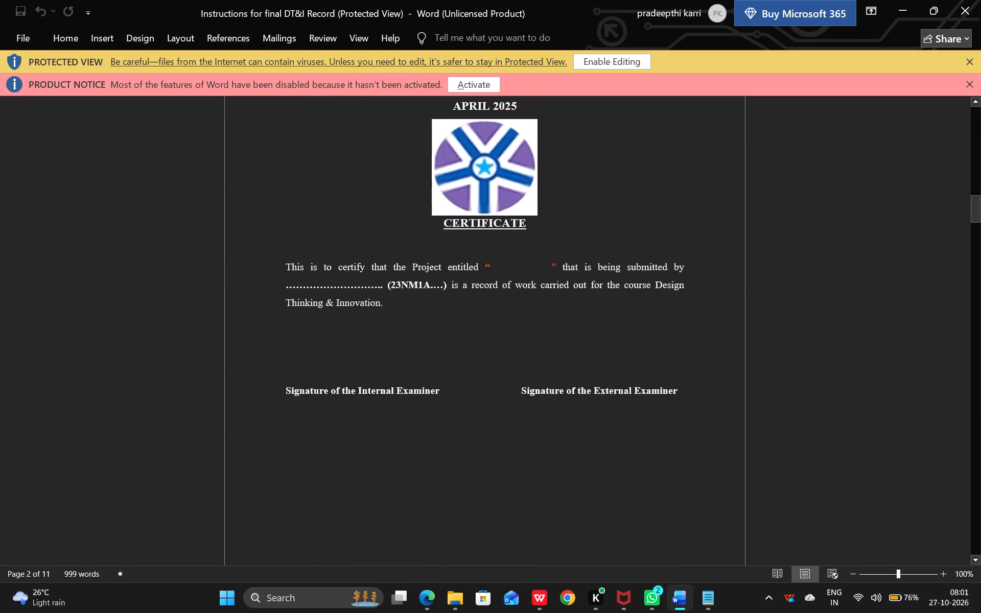
{"action": "scroll", "coordinate": [427, 320], "scroll_direction": "down", "scroll_amount": 16}
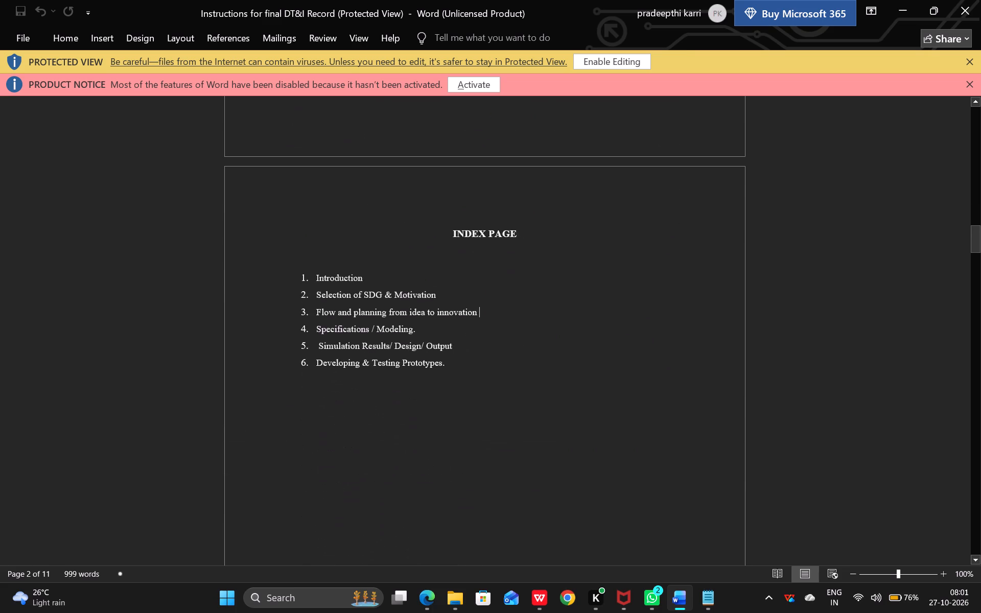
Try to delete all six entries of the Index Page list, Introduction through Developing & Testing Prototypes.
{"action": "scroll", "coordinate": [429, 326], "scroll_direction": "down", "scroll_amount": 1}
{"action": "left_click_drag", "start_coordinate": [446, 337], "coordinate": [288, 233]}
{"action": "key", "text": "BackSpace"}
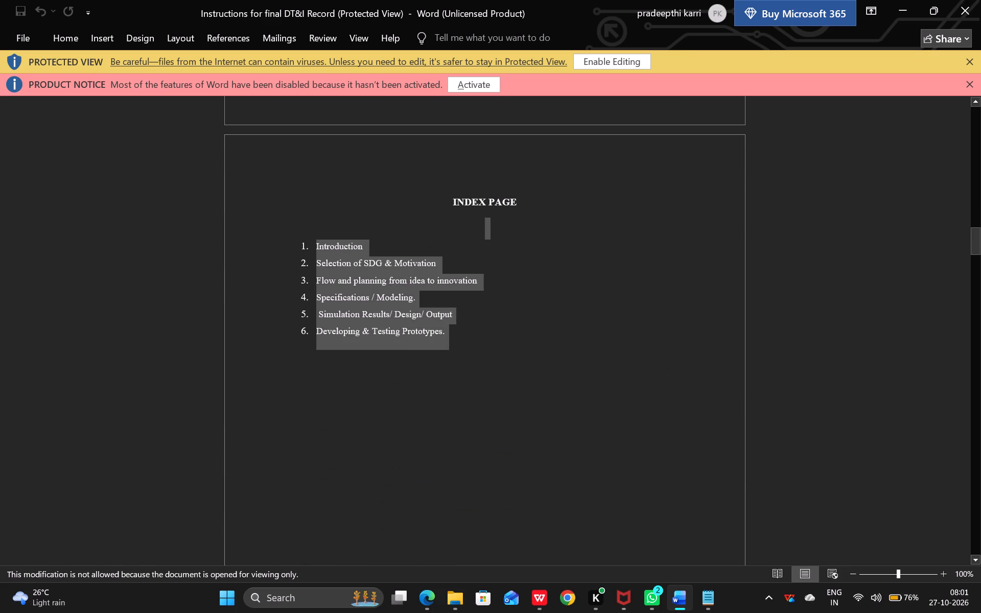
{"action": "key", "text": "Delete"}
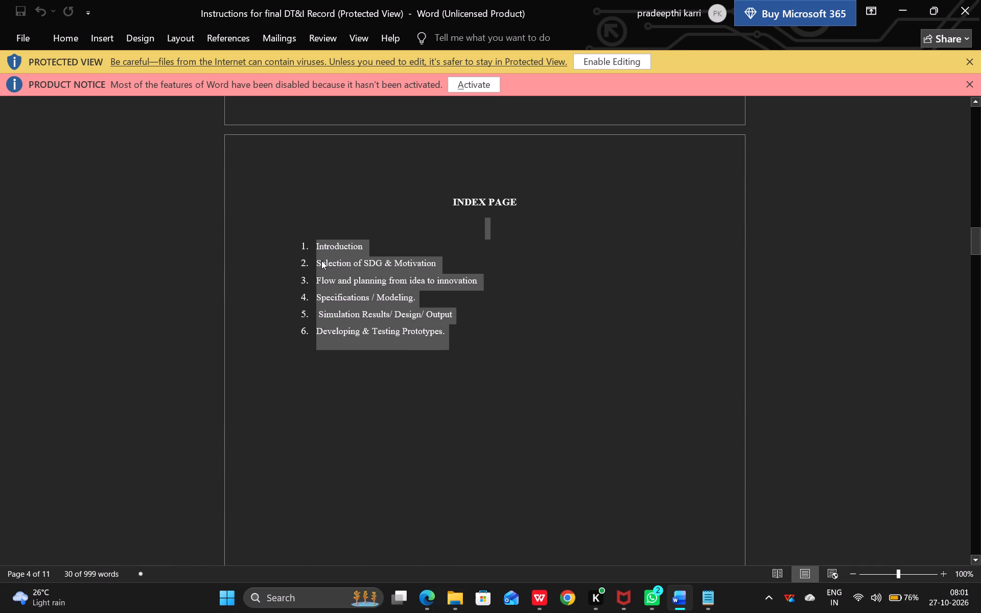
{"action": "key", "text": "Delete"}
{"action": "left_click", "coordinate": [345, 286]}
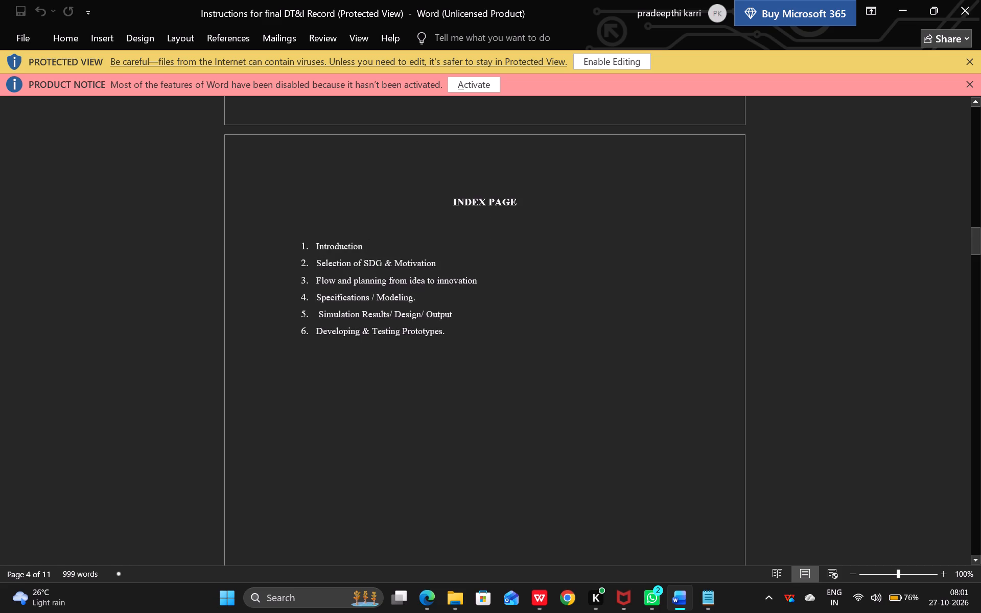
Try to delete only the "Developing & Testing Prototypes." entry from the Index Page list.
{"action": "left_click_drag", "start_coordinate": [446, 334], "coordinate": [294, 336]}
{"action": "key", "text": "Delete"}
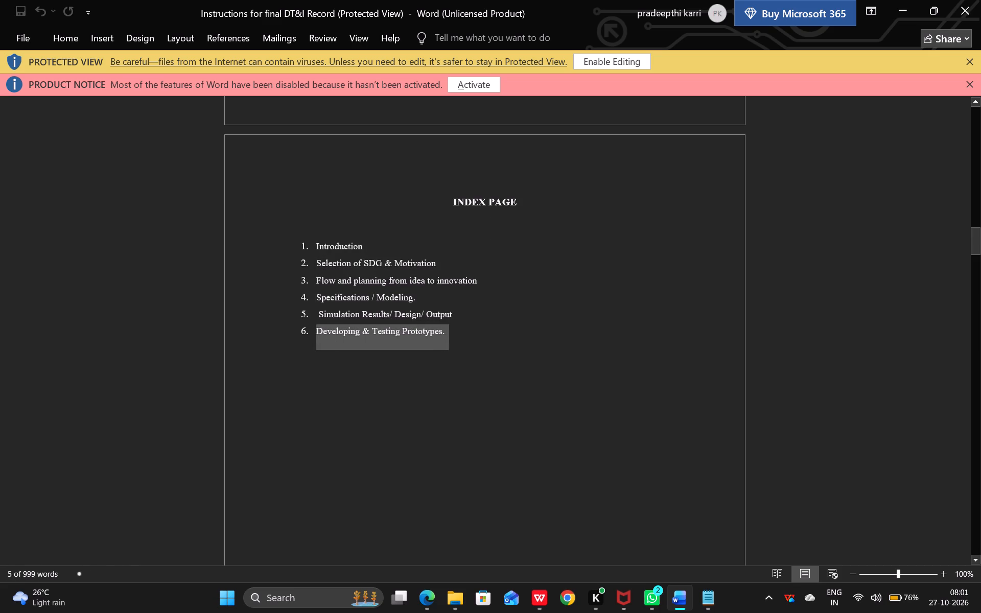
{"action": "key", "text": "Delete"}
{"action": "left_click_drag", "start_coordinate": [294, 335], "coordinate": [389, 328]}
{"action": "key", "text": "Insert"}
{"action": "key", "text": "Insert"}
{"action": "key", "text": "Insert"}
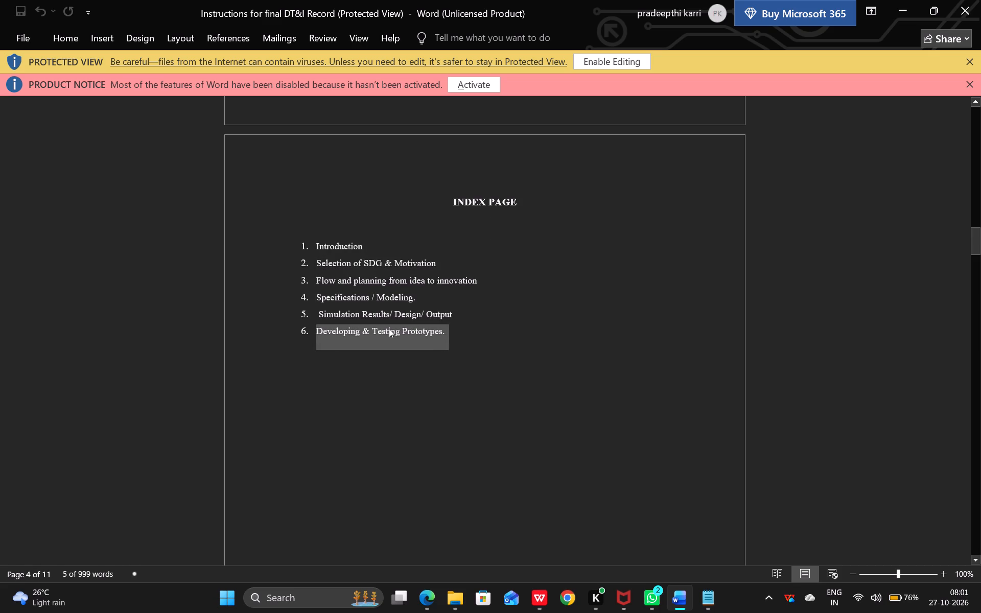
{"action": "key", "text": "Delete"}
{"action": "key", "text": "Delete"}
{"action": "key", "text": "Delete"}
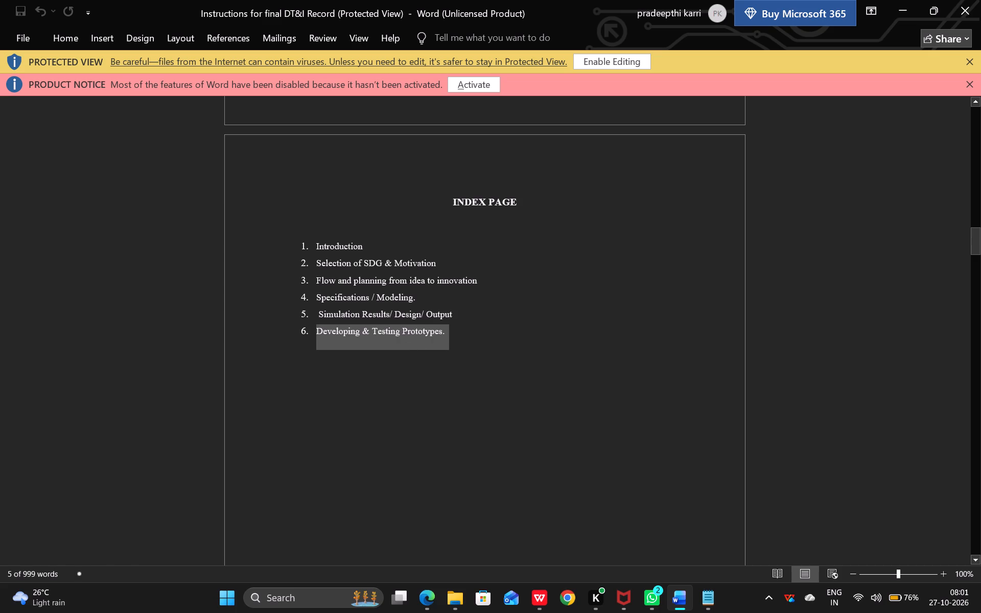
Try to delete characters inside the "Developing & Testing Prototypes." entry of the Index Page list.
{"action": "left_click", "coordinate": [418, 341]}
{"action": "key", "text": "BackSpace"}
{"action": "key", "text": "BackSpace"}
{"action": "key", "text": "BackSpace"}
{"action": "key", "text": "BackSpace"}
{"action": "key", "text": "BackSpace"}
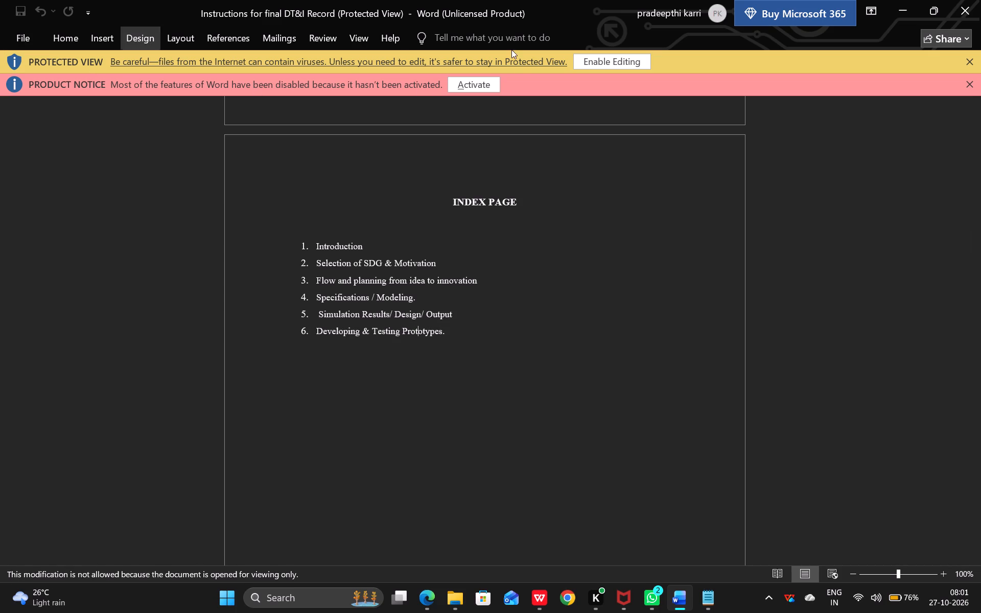
Enable editing for the protected instructions document.
{"action": "left_click", "coordinate": [603, 60]}
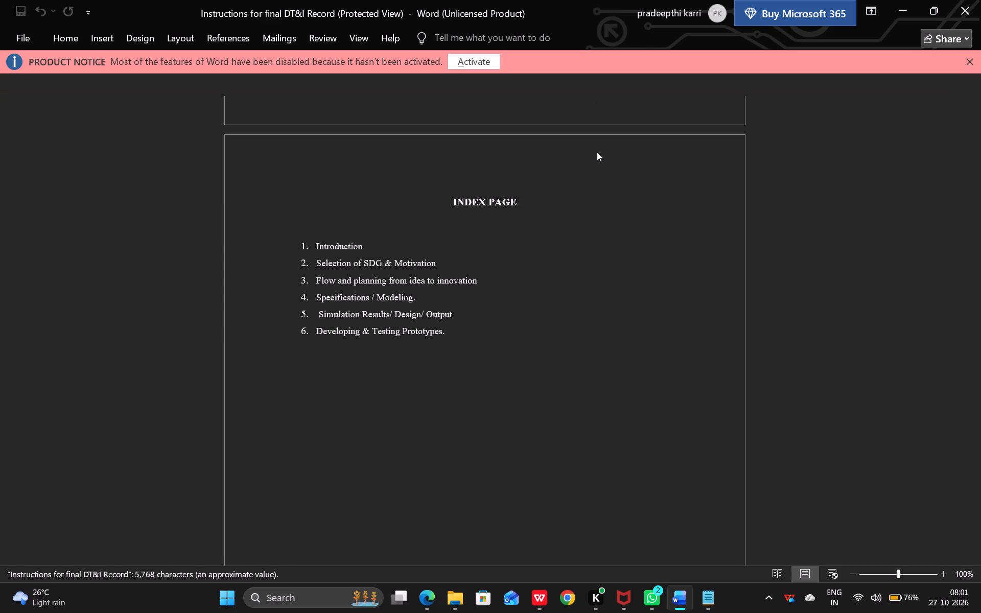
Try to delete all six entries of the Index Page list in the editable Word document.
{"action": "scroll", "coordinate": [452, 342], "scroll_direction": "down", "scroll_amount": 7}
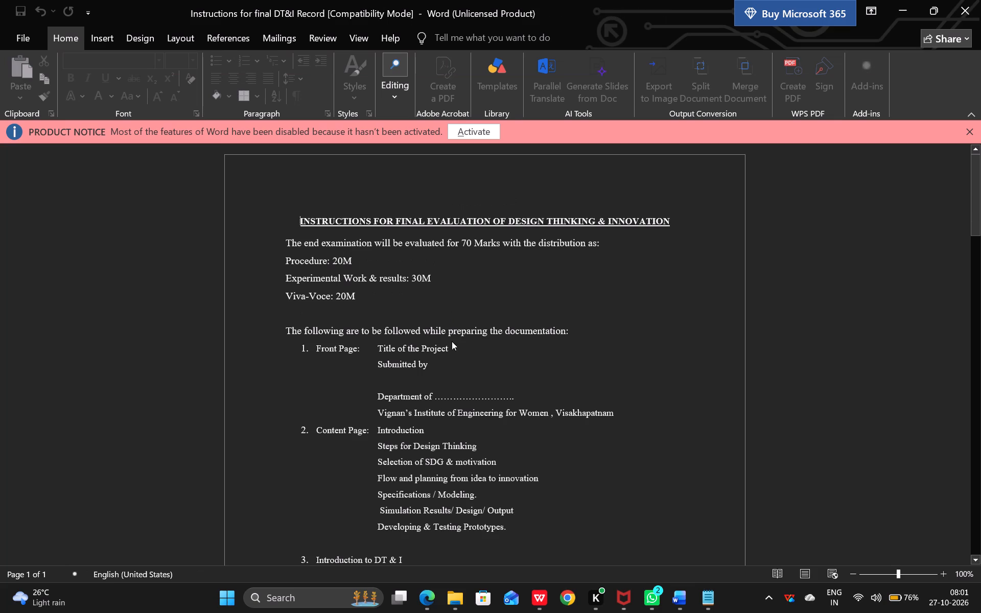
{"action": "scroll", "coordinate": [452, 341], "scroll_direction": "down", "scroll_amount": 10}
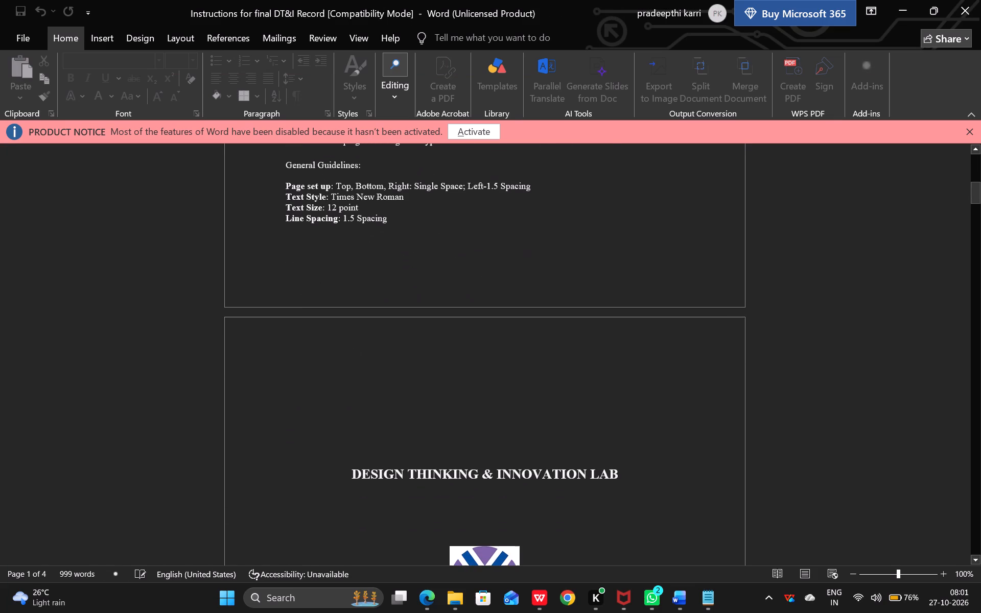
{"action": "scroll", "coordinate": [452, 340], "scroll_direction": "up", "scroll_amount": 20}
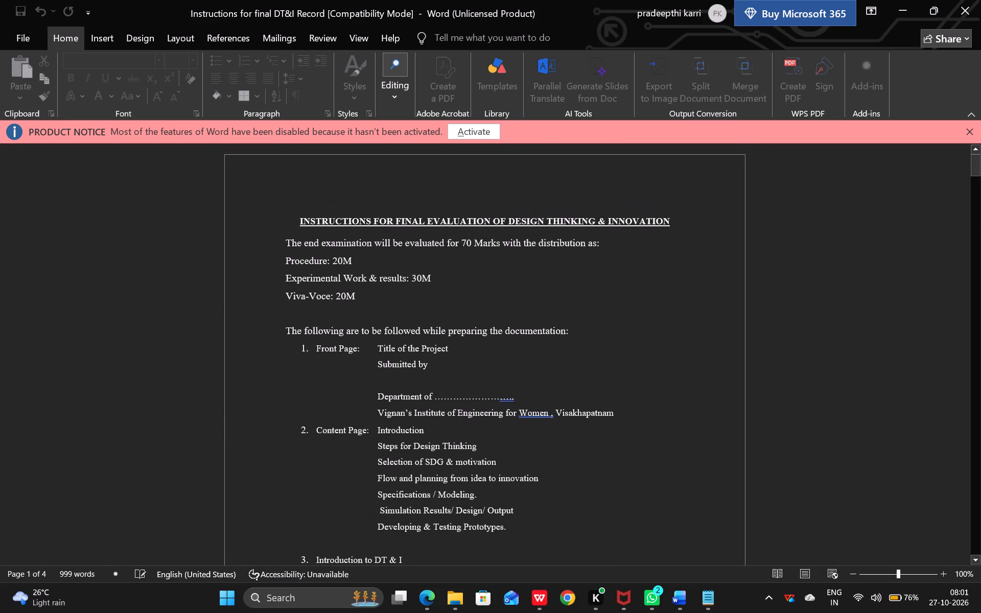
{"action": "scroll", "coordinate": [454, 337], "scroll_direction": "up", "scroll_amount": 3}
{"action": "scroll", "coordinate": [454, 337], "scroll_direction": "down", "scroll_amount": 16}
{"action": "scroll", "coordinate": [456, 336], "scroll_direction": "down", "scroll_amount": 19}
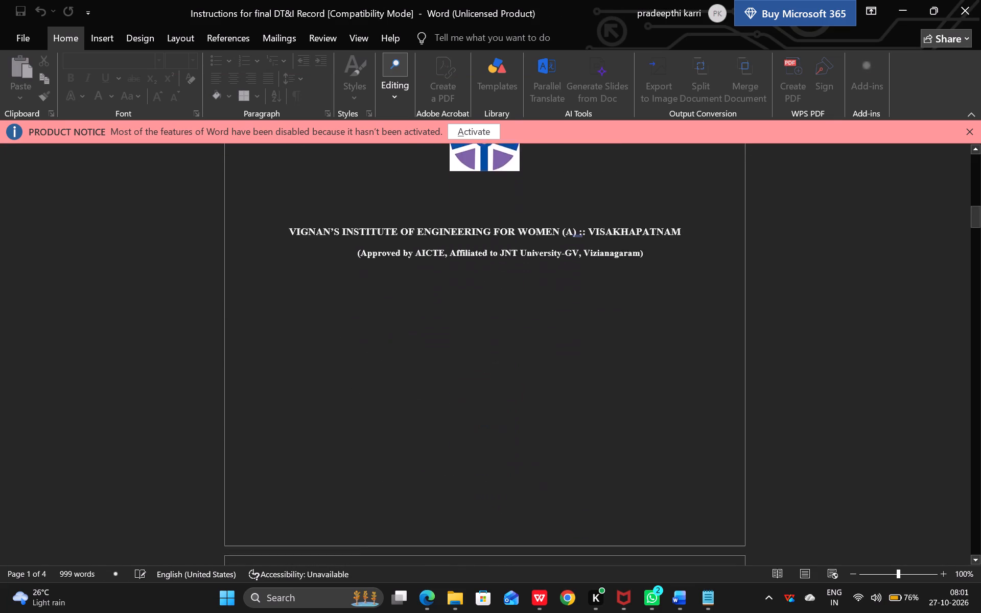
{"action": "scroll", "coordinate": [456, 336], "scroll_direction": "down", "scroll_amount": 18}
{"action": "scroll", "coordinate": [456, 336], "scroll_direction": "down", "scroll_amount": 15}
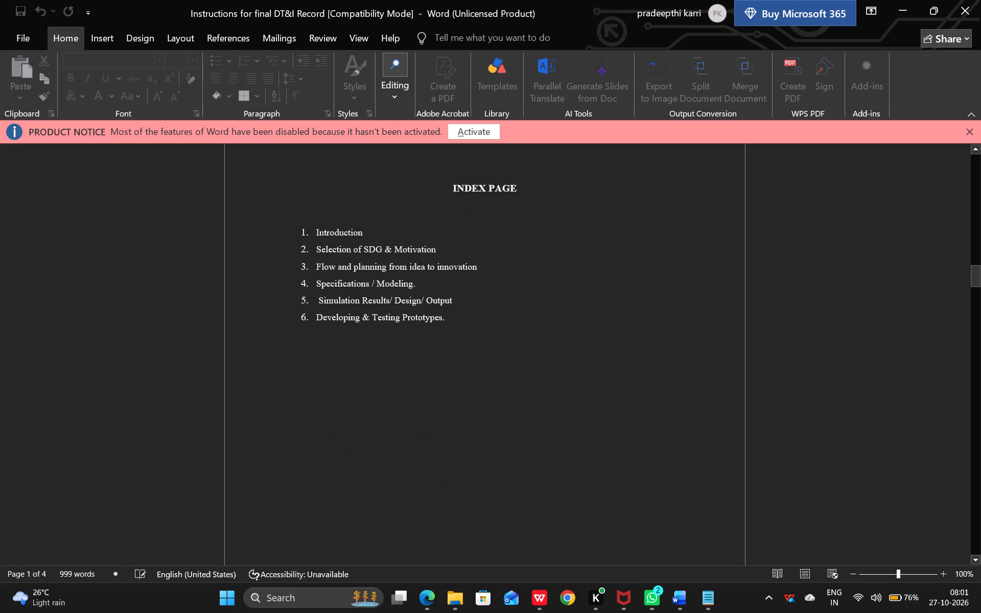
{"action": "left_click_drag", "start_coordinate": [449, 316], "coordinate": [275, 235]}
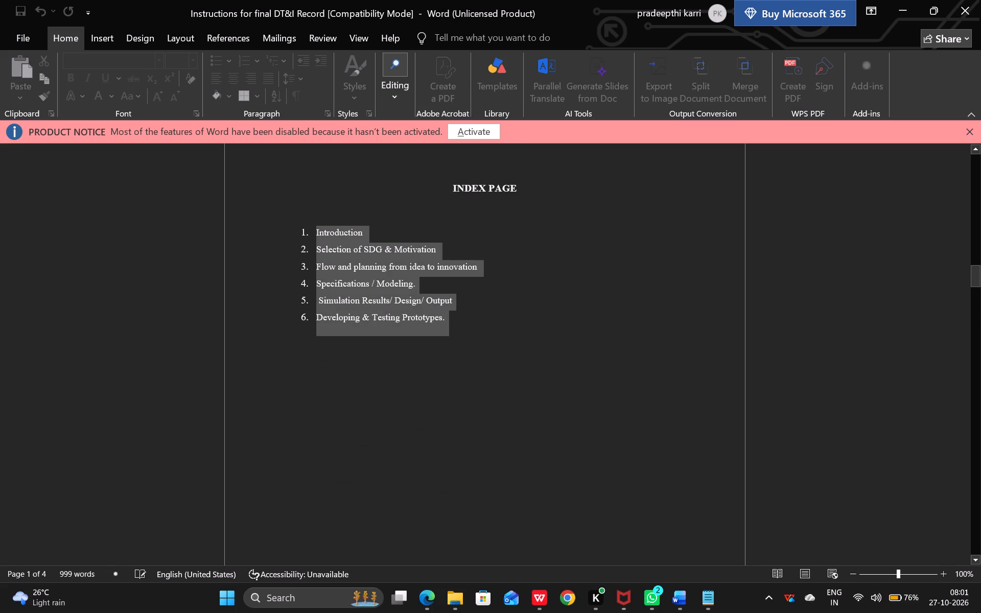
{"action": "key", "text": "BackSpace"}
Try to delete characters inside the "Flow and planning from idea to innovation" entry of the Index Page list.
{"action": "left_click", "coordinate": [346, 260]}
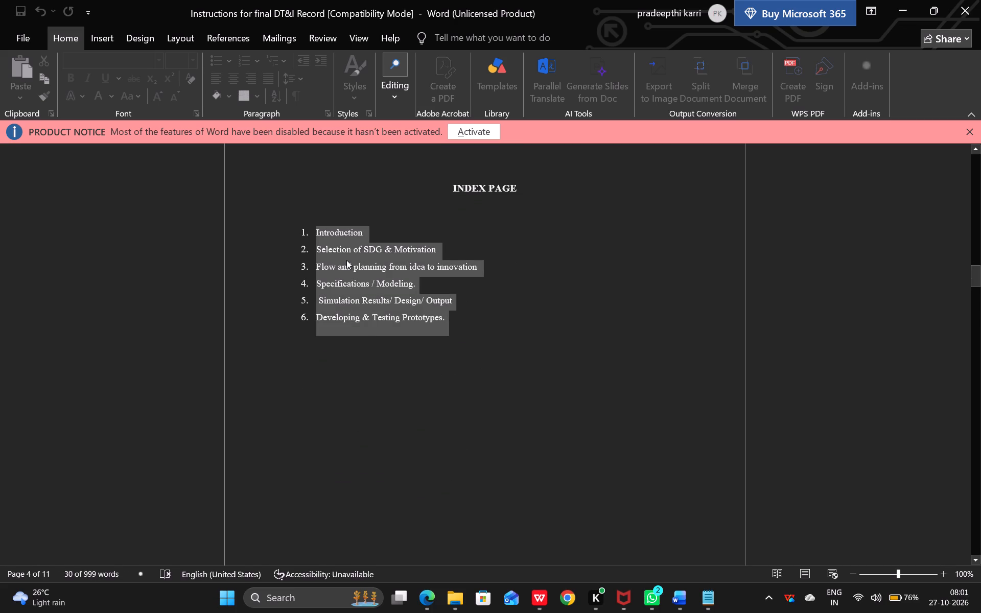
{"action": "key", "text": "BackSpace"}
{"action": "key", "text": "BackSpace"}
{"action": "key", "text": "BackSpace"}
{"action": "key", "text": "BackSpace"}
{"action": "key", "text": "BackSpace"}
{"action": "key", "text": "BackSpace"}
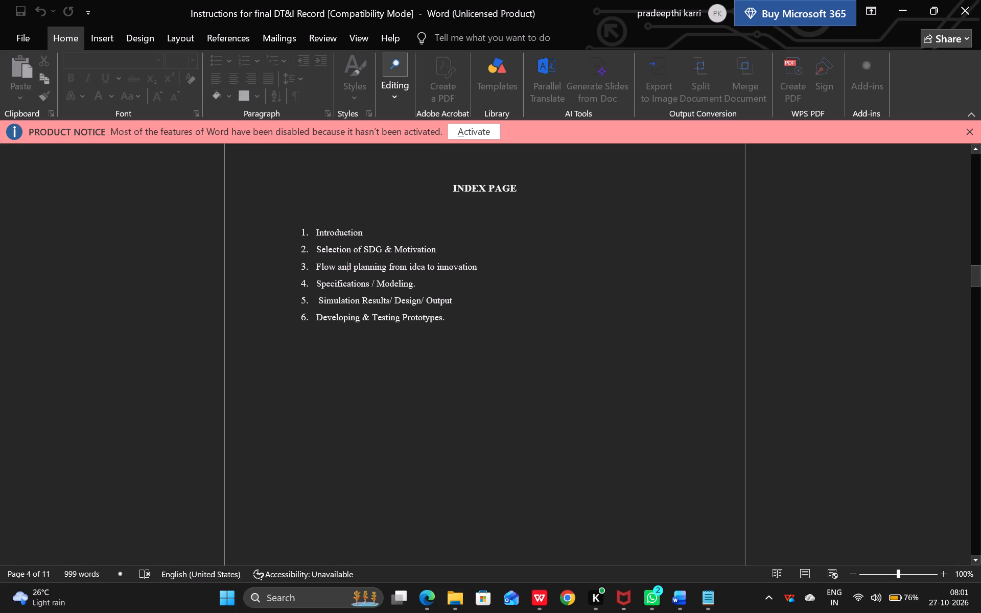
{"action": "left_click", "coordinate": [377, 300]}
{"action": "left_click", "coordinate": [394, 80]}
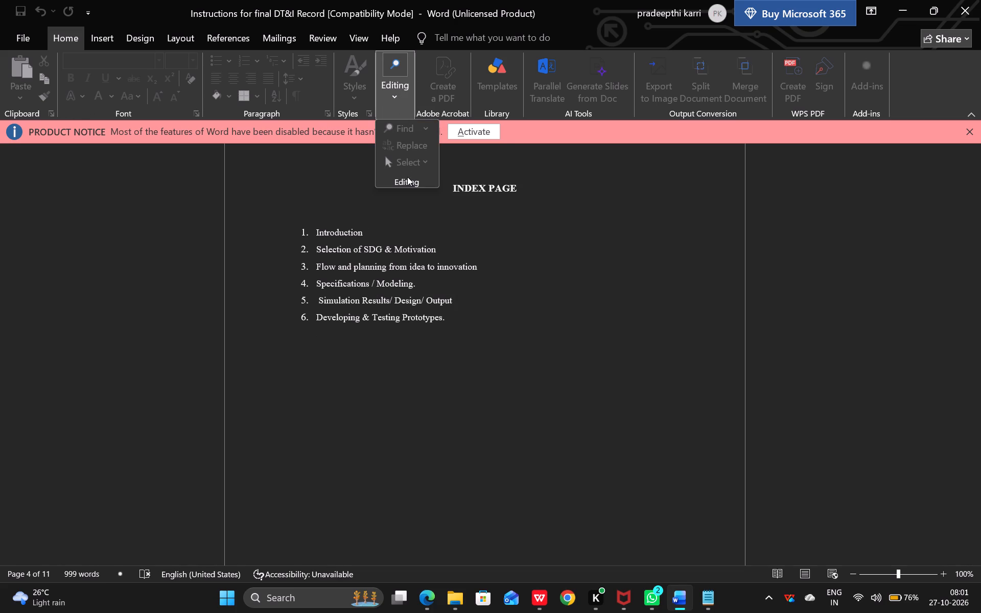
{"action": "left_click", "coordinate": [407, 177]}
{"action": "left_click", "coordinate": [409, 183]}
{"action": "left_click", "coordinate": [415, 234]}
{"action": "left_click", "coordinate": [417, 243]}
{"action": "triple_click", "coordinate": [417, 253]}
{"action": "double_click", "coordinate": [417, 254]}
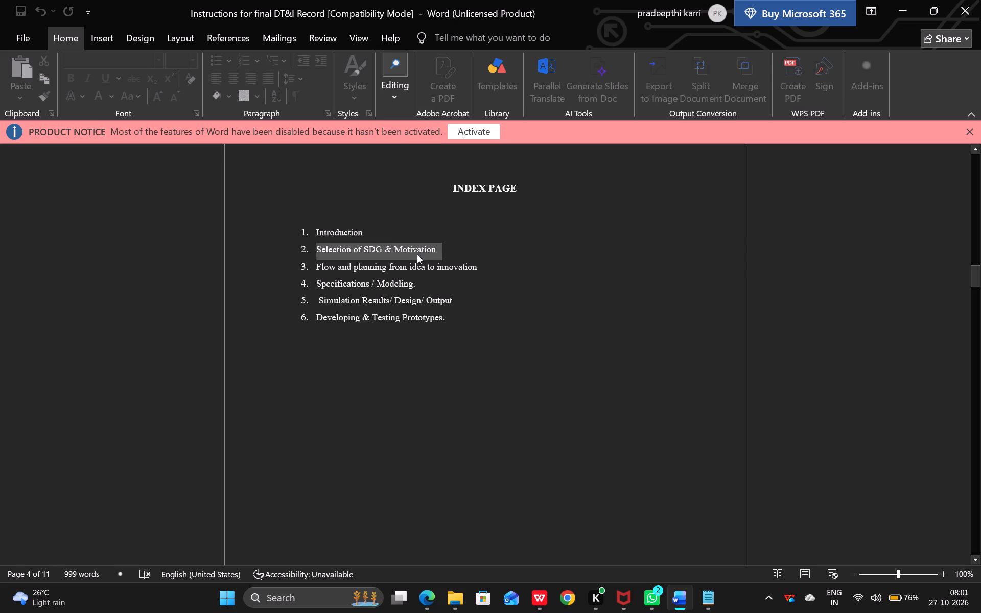
Switch to the instructions document in WPS Office and delete all six Index Page entries, Introduction through Developing & Testing Prototypes.
{"action": "left_click", "coordinate": [537, 606]}
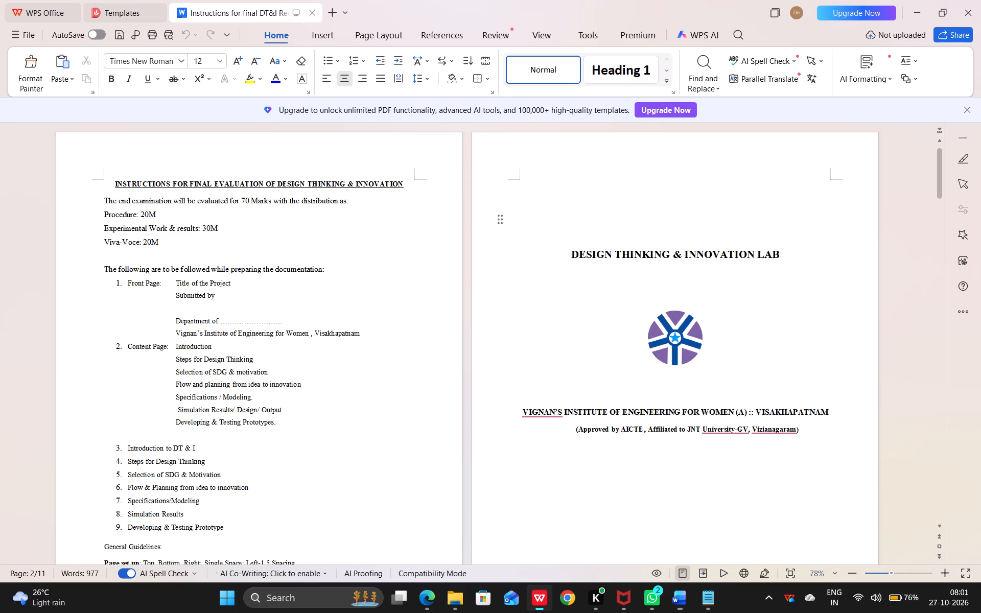
{"action": "scroll", "coordinate": [572, 352], "scroll_direction": "down", "scroll_amount": 17}
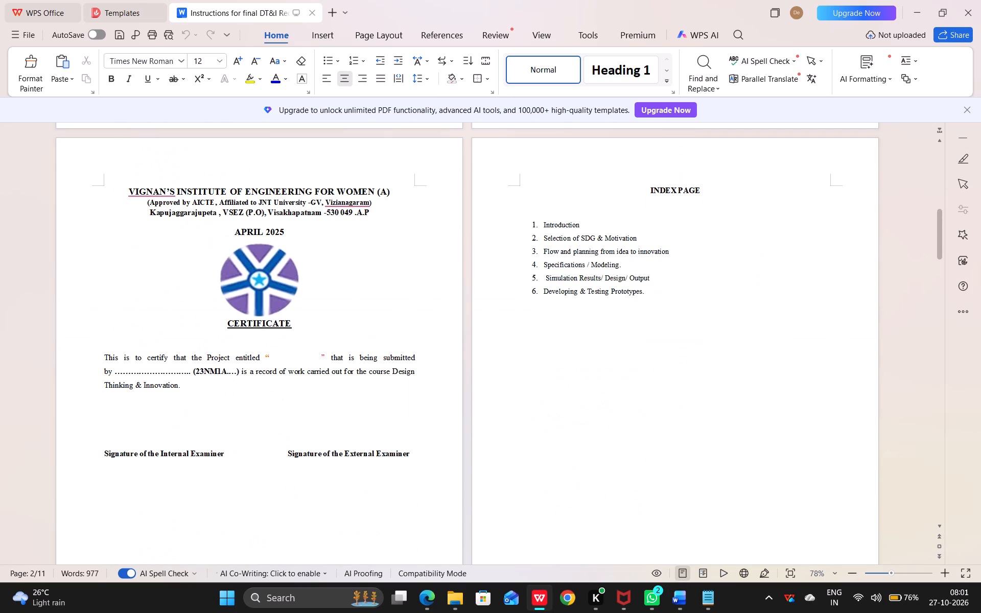
{"action": "scroll", "coordinate": [635, 341], "scroll_direction": "up", "scroll_amount": 4}
{"action": "scroll", "coordinate": [635, 341], "scroll_direction": "down", "scroll_amount": 5}
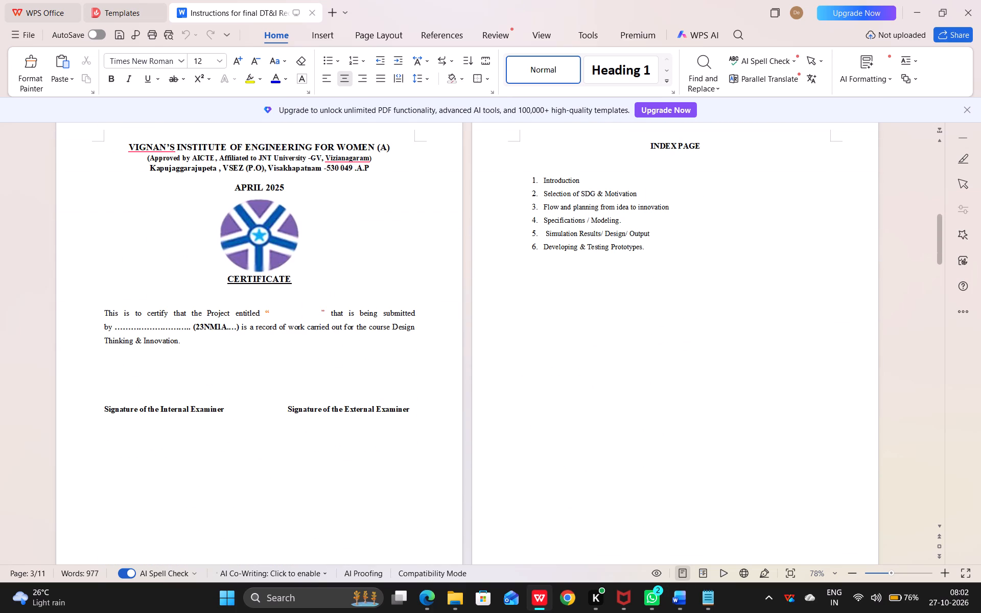
{"action": "left_click_drag", "start_coordinate": [645, 250], "coordinate": [501, 173]}
{"action": "key", "text": "BackSpace"}
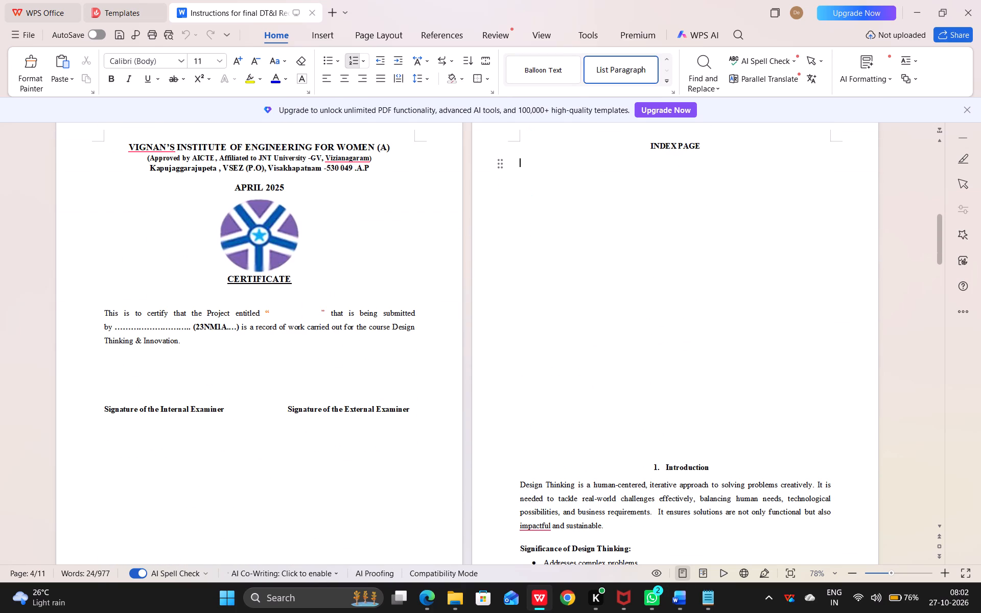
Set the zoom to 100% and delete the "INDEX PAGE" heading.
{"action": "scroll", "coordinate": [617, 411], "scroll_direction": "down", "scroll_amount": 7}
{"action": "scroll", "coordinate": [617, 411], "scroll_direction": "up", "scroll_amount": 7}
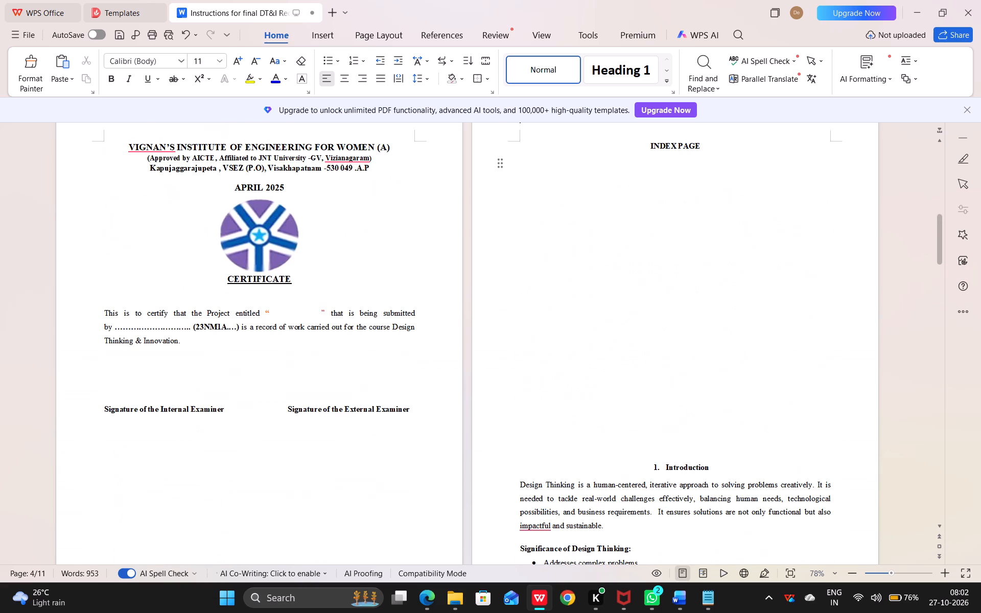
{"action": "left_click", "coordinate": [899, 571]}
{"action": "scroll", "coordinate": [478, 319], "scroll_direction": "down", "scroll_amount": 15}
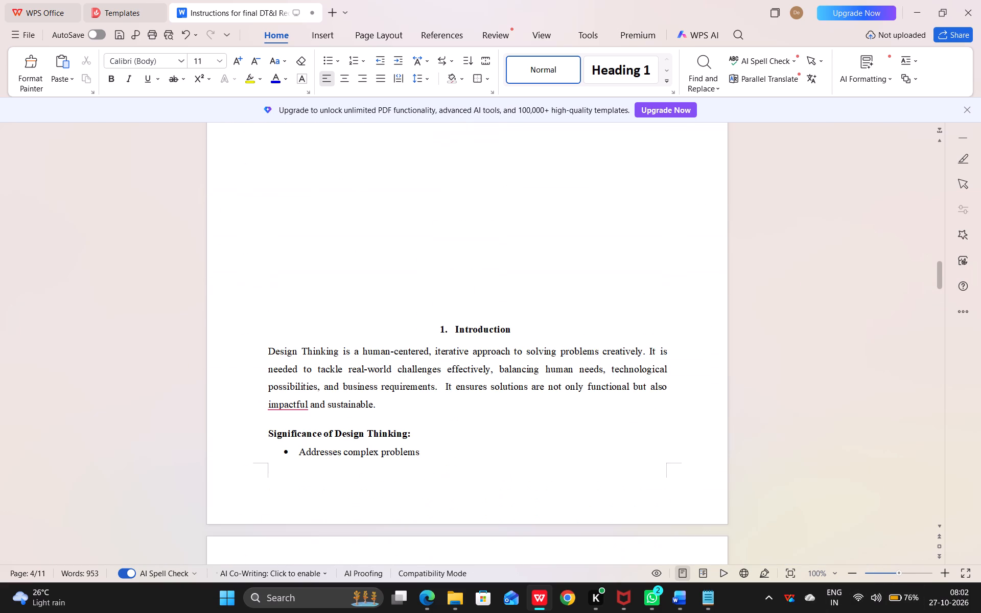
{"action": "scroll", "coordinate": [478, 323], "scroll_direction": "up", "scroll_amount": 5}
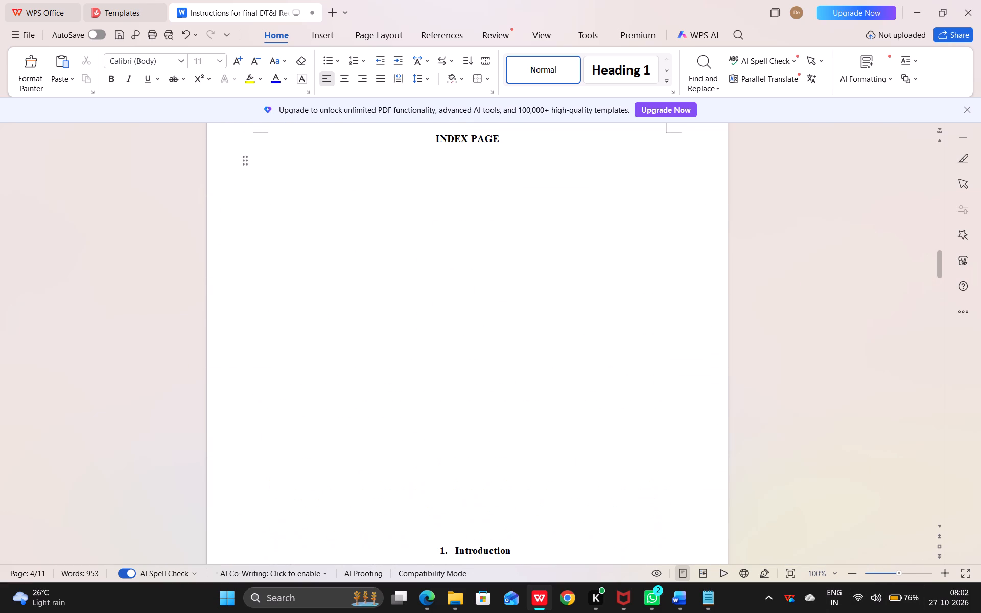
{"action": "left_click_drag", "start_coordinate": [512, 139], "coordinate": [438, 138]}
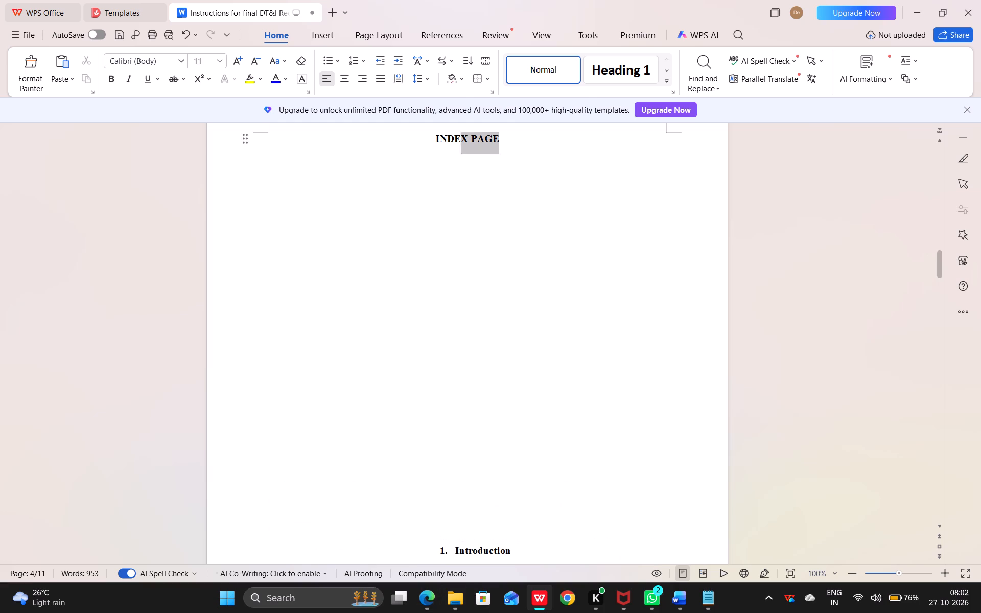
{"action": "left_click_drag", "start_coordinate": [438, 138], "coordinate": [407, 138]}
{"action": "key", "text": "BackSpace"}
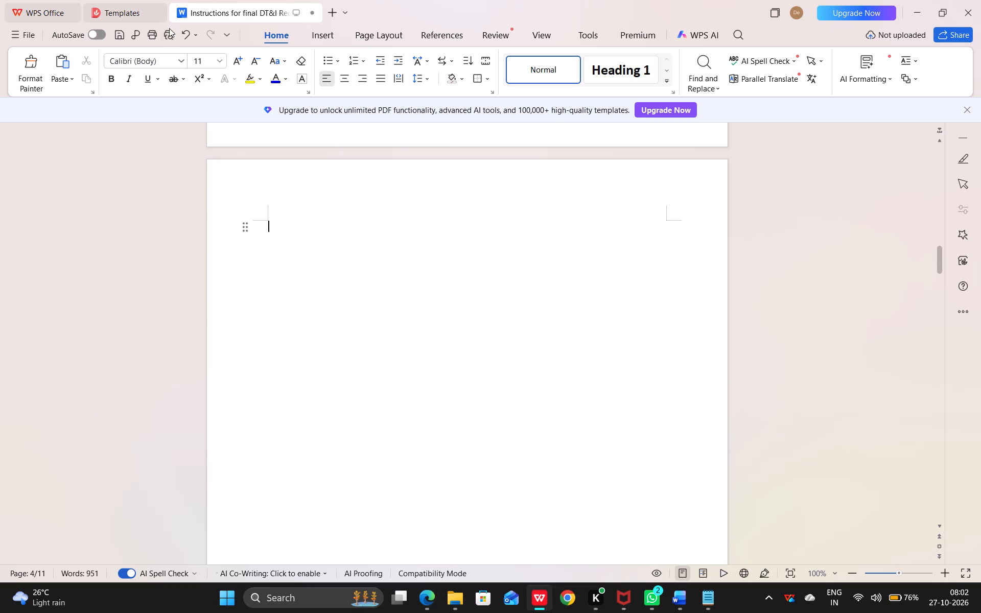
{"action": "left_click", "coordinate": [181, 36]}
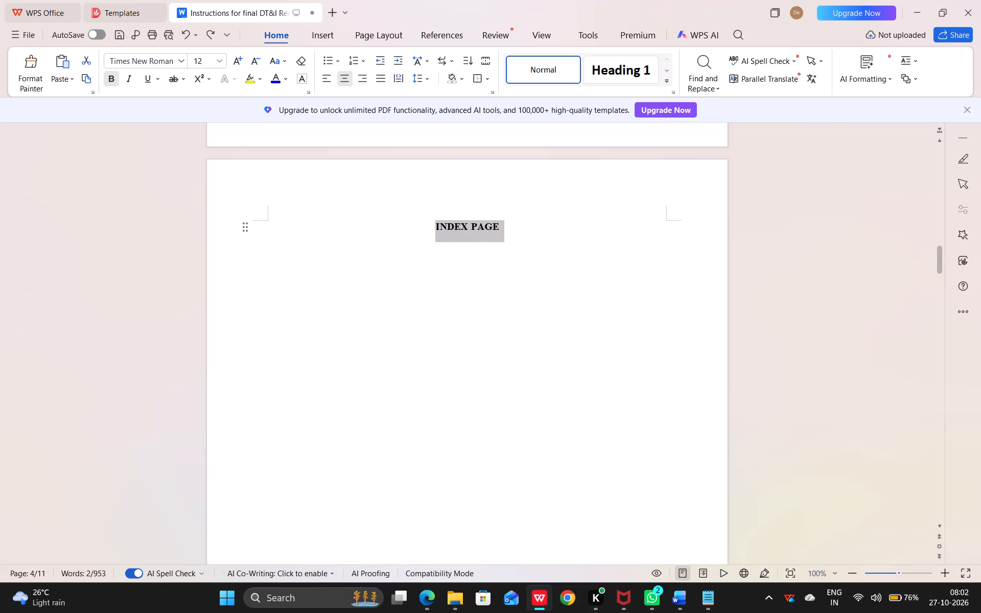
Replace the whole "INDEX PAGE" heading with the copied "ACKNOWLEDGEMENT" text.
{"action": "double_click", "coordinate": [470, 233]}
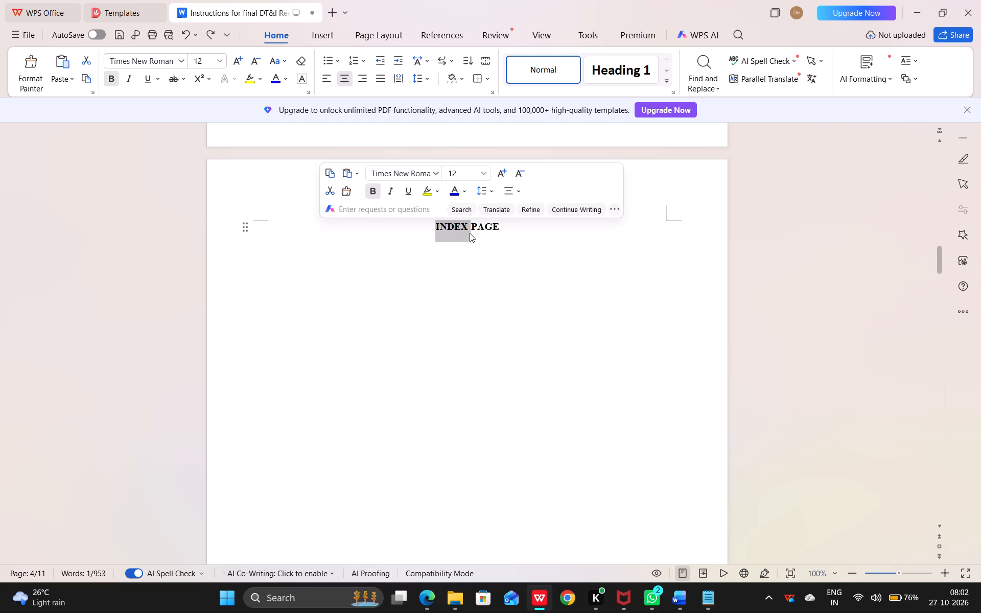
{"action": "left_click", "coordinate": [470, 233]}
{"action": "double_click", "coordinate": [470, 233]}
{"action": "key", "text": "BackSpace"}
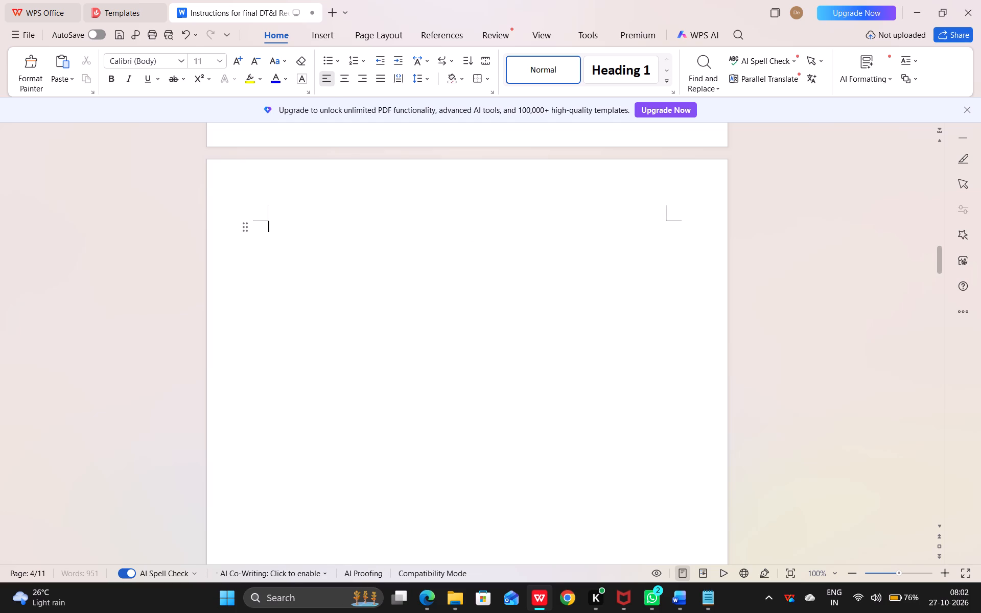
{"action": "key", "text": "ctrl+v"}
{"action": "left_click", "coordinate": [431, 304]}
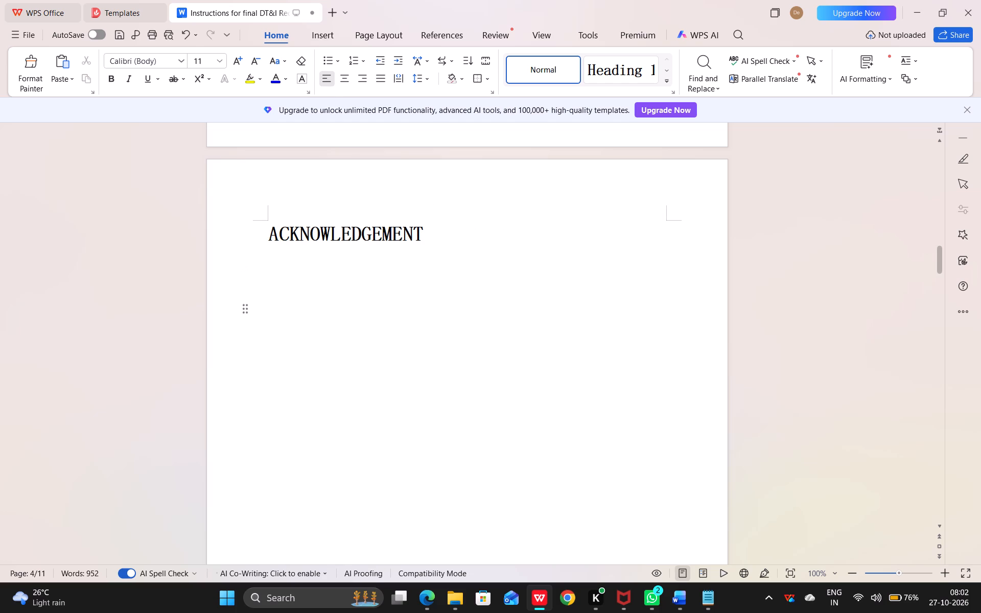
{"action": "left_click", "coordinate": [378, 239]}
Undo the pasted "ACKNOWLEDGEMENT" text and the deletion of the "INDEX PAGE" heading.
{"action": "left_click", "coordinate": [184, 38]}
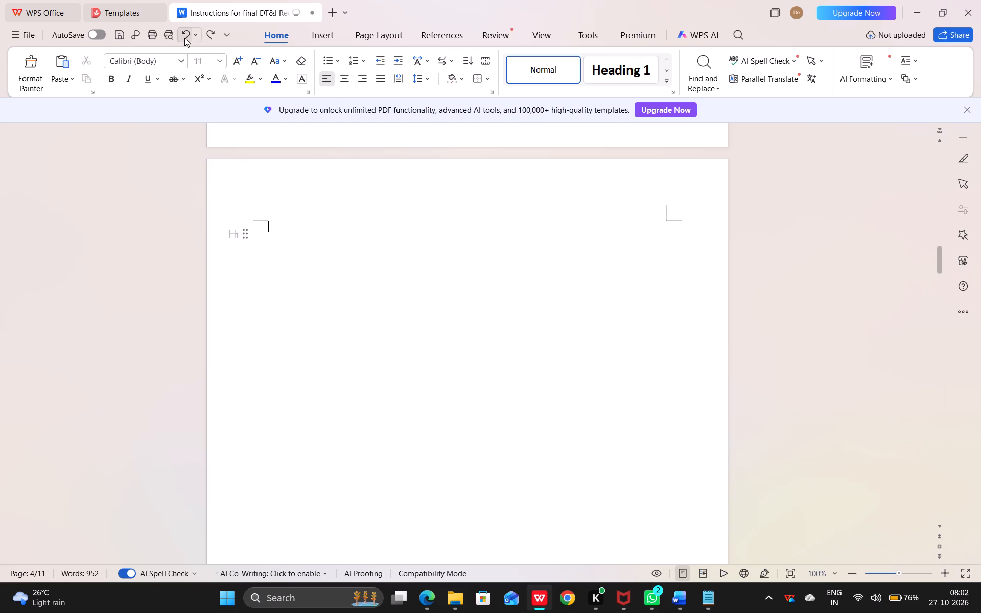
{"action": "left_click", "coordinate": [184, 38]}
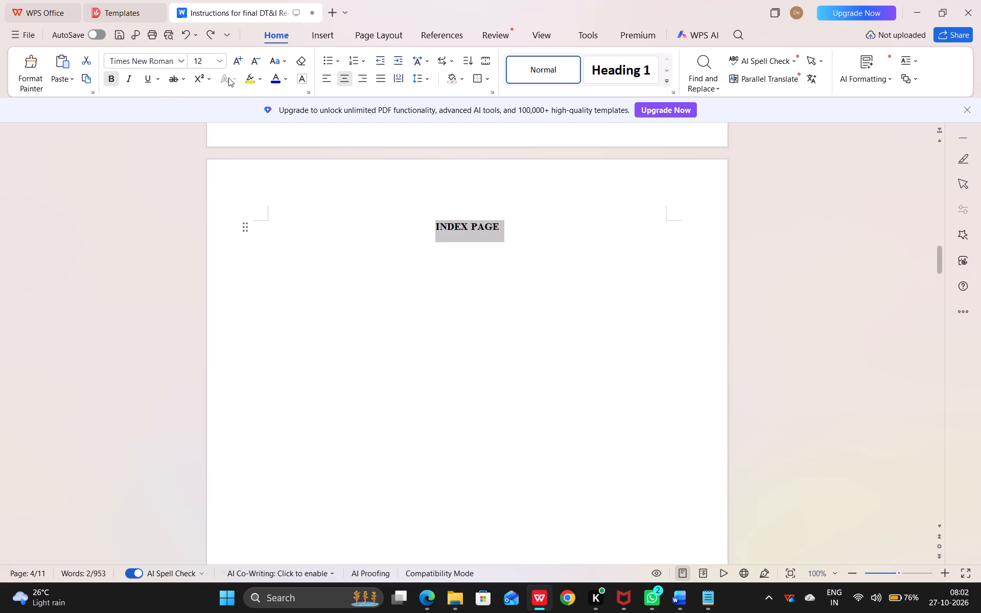
Paste the copied "ACKNOWLEDGEMENT" text on a new line below the "INDEX PAGE" heading and remove the empty line after it.
{"action": "left_click", "coordinate": [475, 231]}
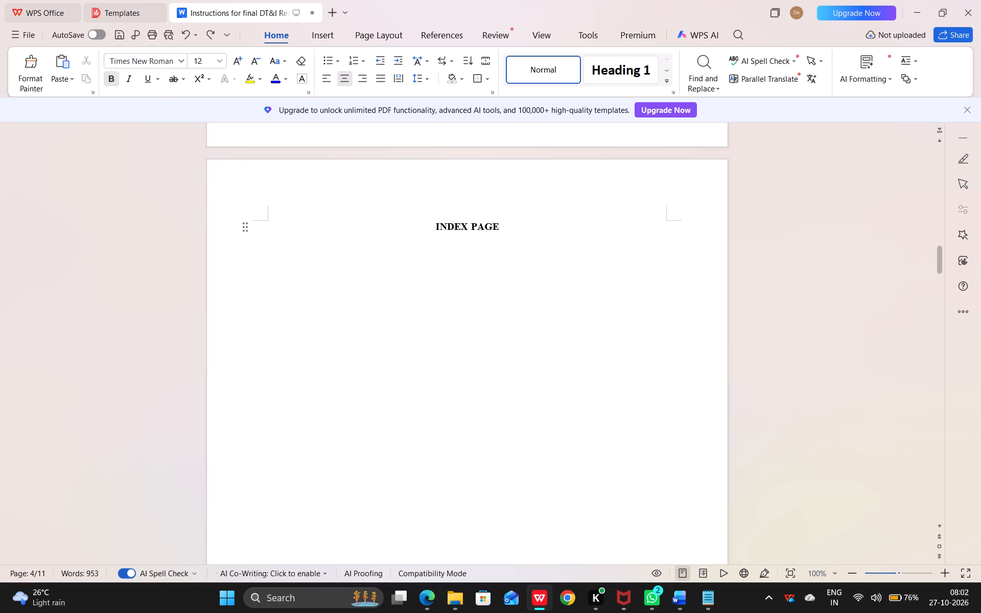
{"action": "left_click", "coordinate": [500, 228]}
{"action": "key", "text": "Return"}
{"action": "key", "text": "ctrl+v"}
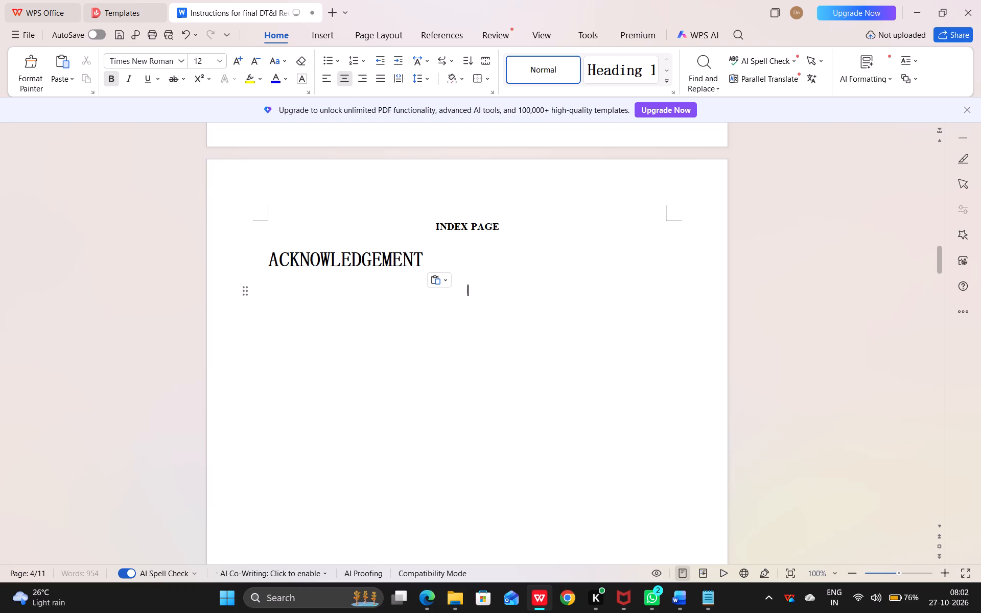
{"action": "key", "text": "BackSpace"}
{"action": "key", "text": "BackSpace"}
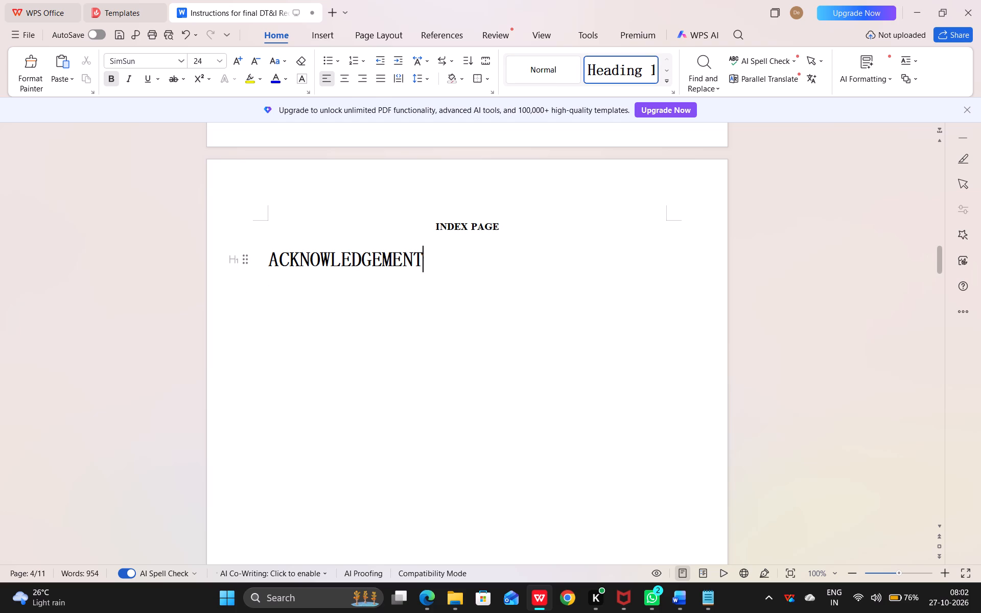
Delete the whole pasted "ACKNOWLEDGEMENT" line and paste the copied text again in its place.
{"action": "left_click_drag", "start_coordinate": [410, 266], "coordinate": [233, 264]}
{"action": "left_click", "coordinate": [396, 275]}
{"action": "left_click", "coordinate": [413, 266]}
{"action": "left_click_drag", "start_coordinate": [420, 266], "coordinate": [236, 269]}
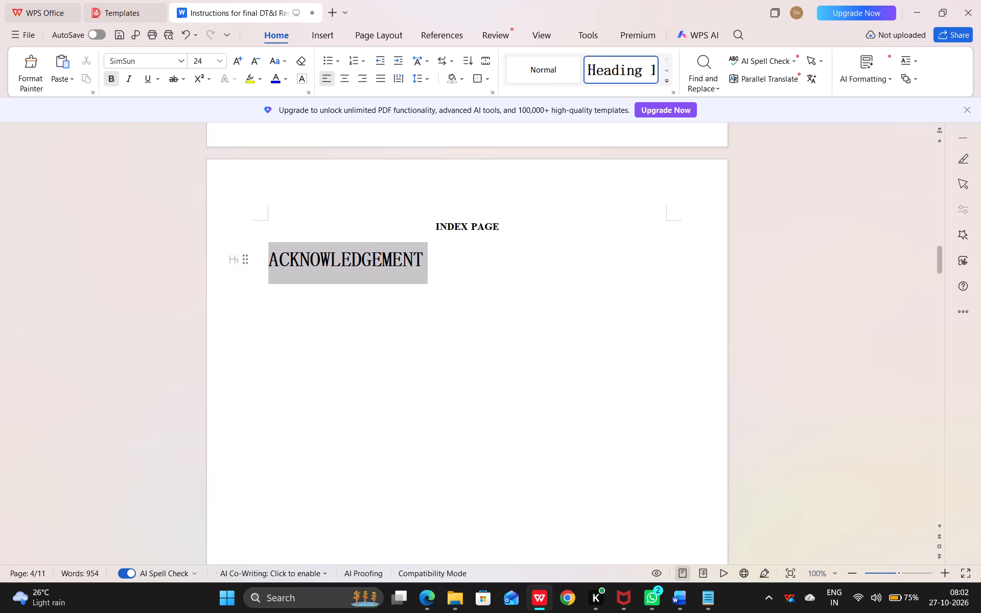
{"action": "left_click_drag", "start_coordinate": [236, 269], "coordinate": [202, 269]}
{"action": "key", "text": "BackSpace"}
{"action": "key", "text": "ctrl+v"}
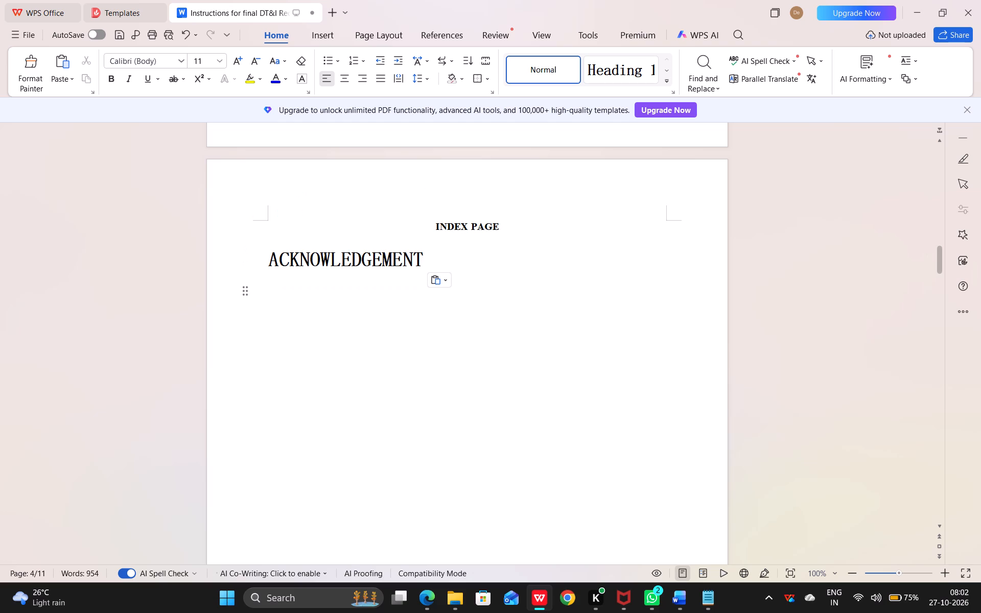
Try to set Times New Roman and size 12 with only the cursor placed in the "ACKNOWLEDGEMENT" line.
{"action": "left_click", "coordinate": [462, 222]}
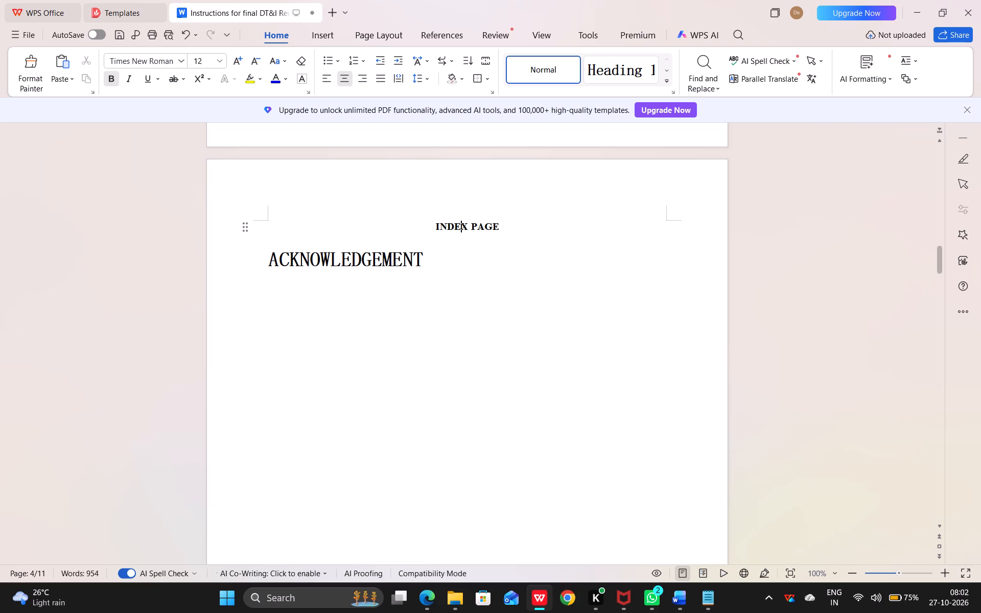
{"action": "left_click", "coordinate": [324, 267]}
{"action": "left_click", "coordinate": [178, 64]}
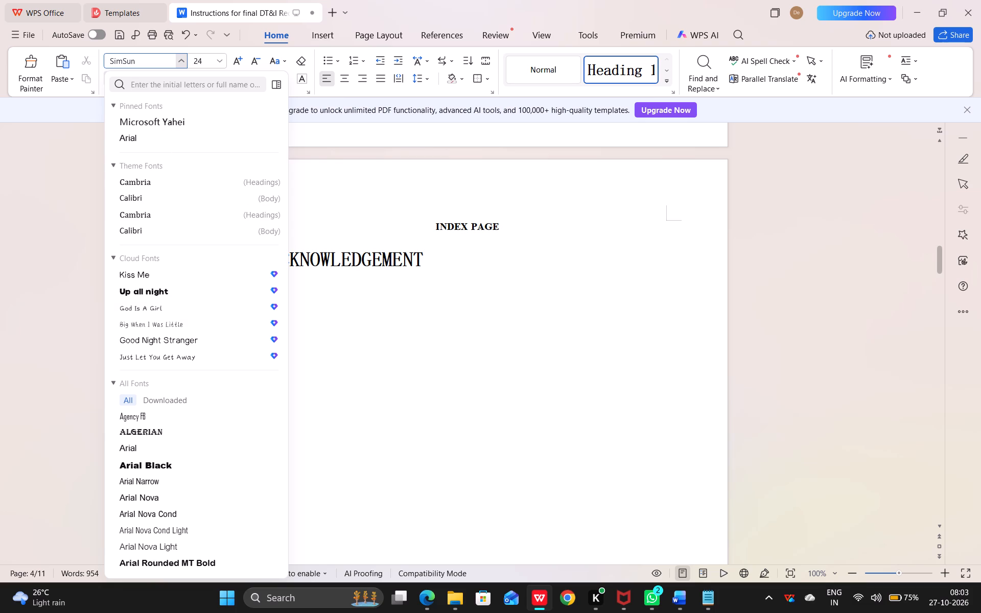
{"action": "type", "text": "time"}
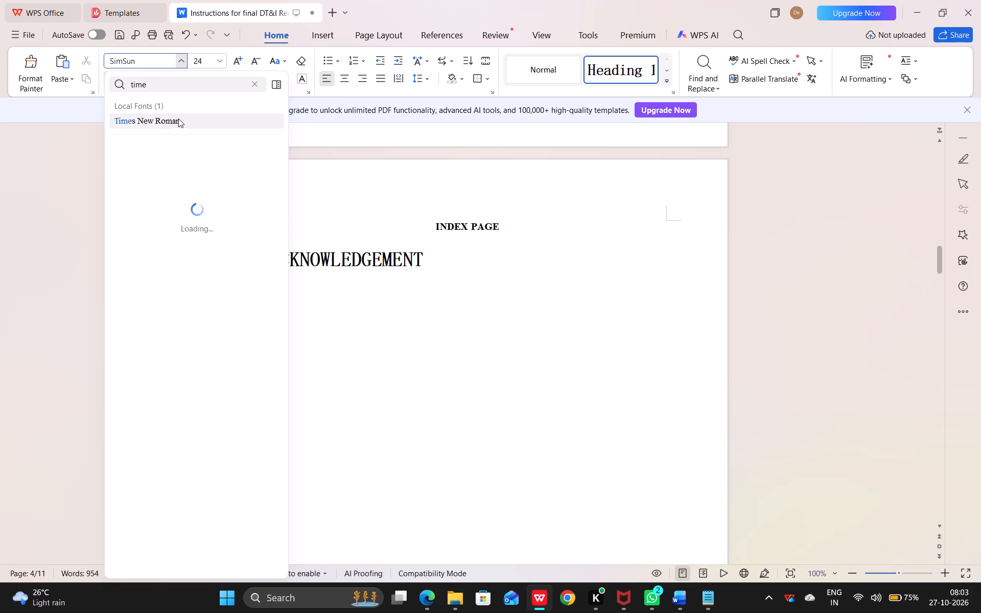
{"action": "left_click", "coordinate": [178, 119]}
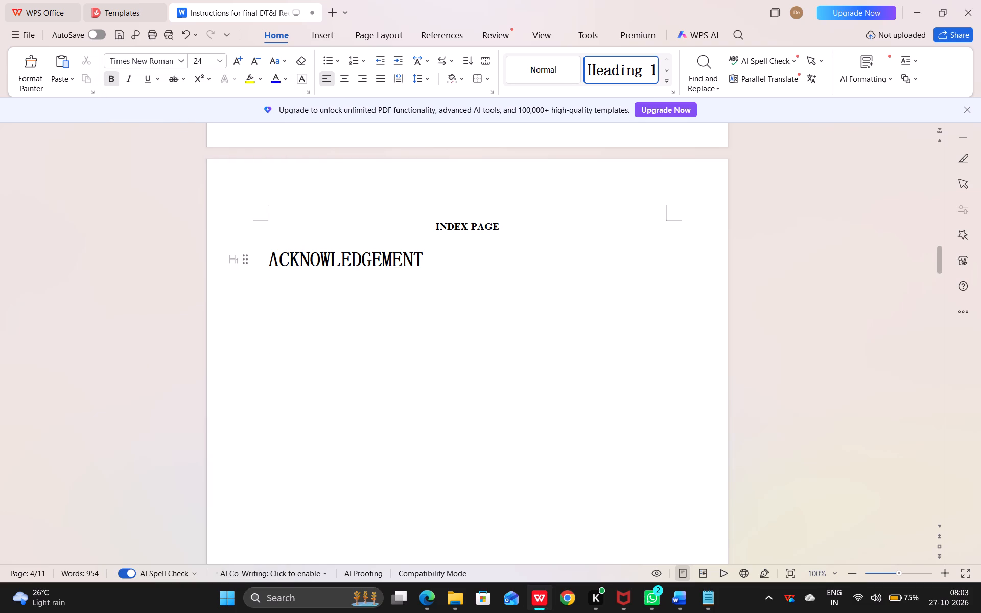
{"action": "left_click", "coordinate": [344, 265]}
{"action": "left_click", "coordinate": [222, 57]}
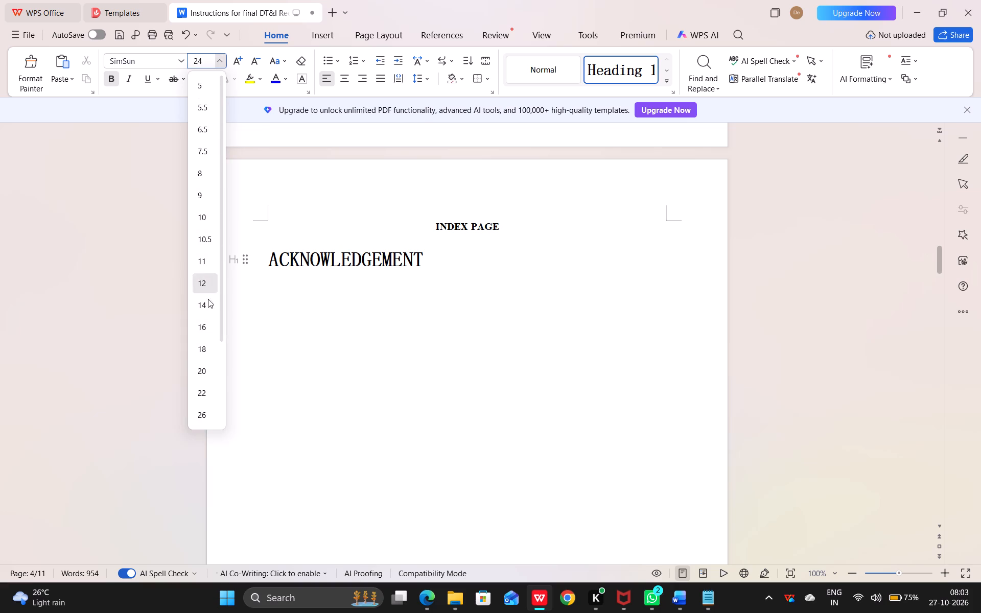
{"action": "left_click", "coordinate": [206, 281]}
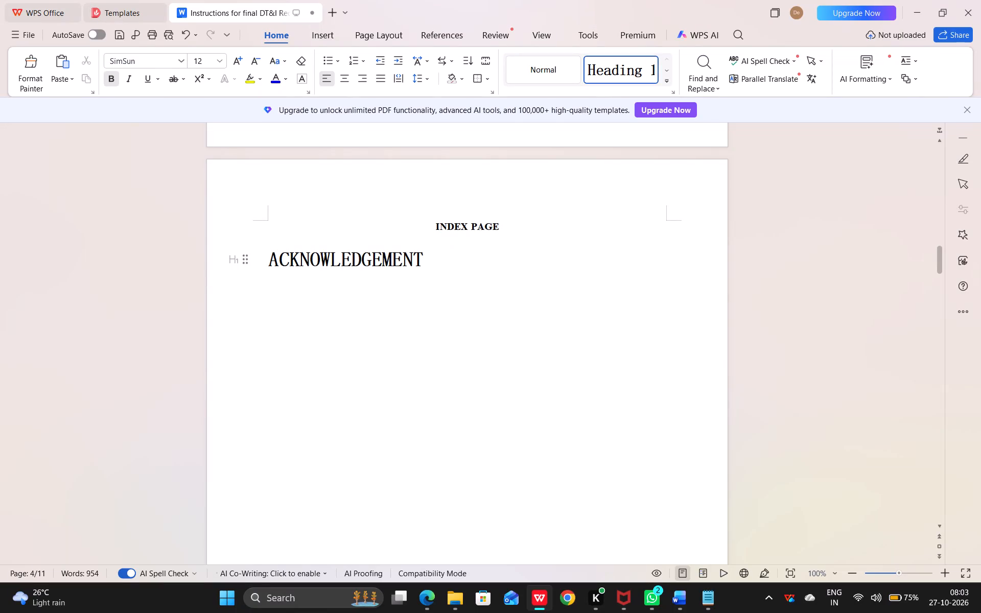
Format the whole "ACKNOWLEDGEMENT" line in size 12 and Times New Roman.
{"action": "triple_click", "coordinate": [367, 263]}
{"action": "left_click", "coordinate": [218, 63]}
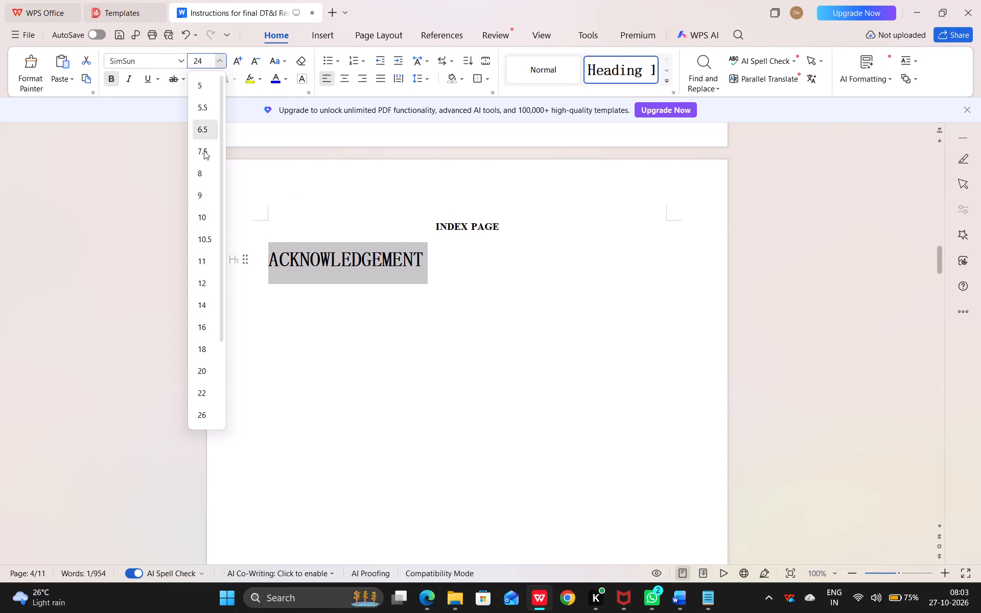
{"action": "left_click", "coordinate": [204, 277]}
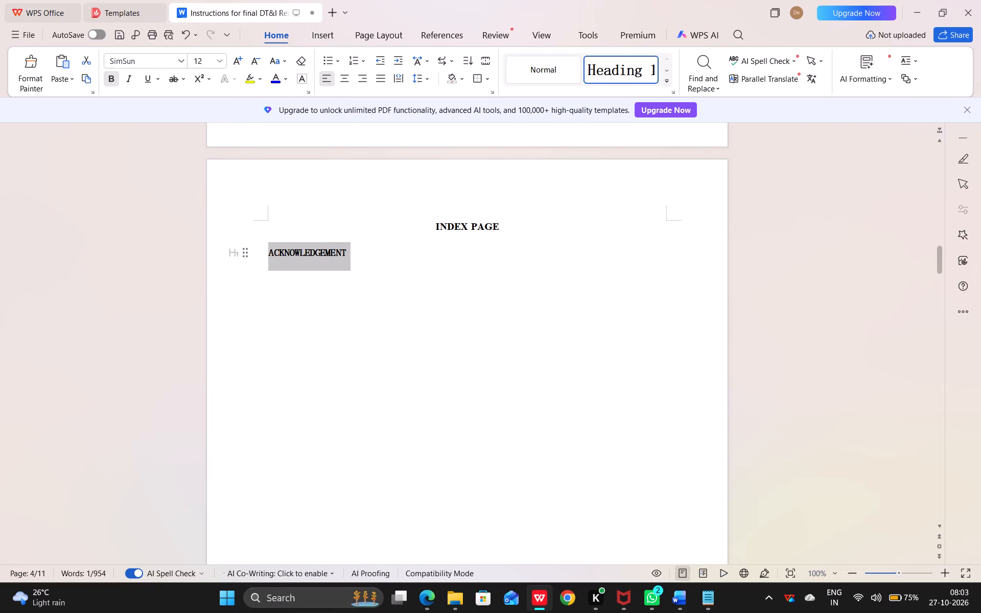
{"action": "left_click", "coordinate": [142, 65]}
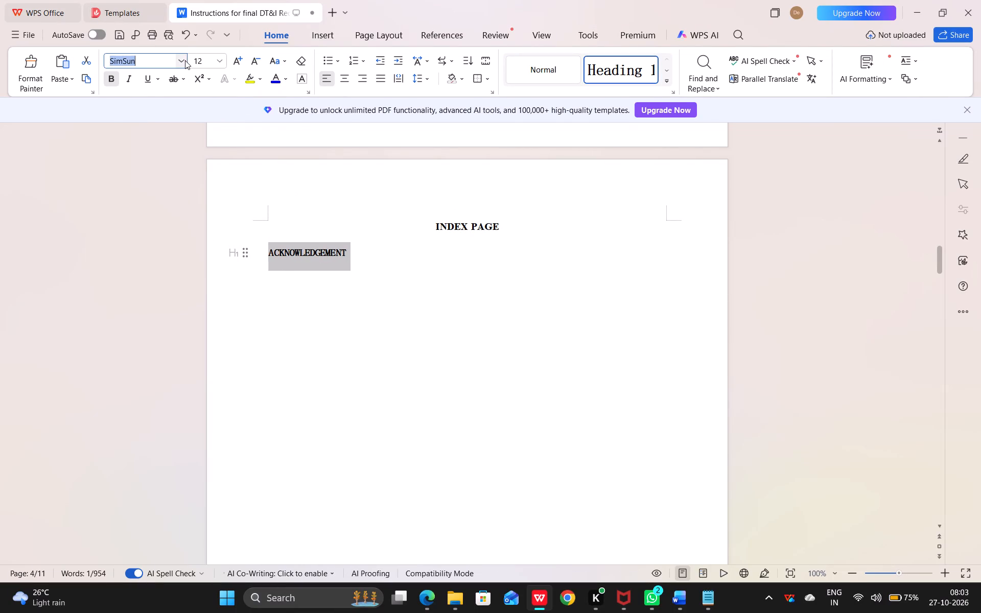
{"action": "left_click", "coordinate": [184, 60]}
{"action": "left_click", "coordinate": [160, 119]}
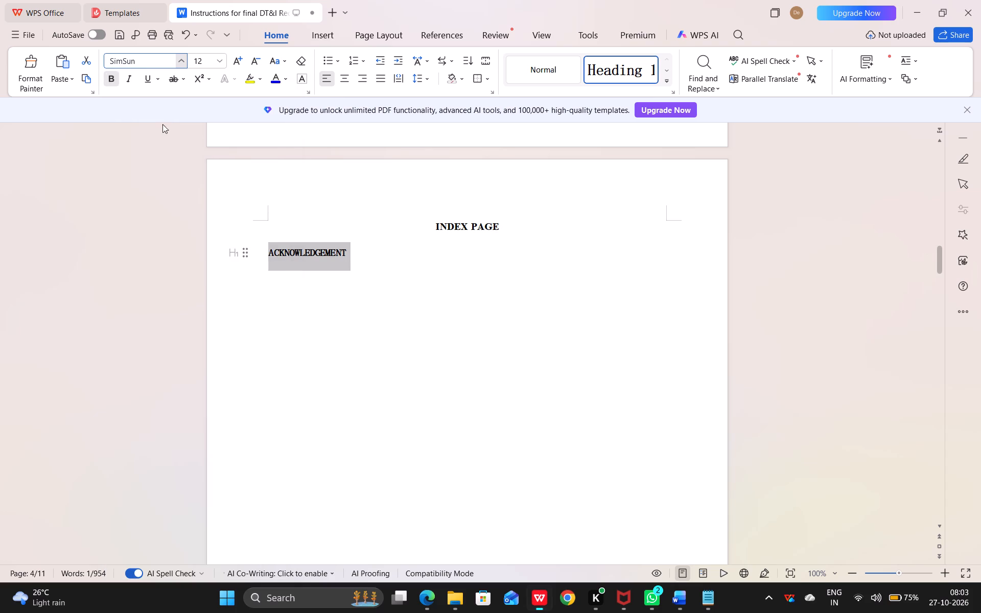
{"action": "left_click", "coordinate": [362, 305]}
Delete the "INDEX PAGE" heading line above "ACKNOWLEDGEMENT".
{"action": "triple_click", "coordinate": [483, 222]}
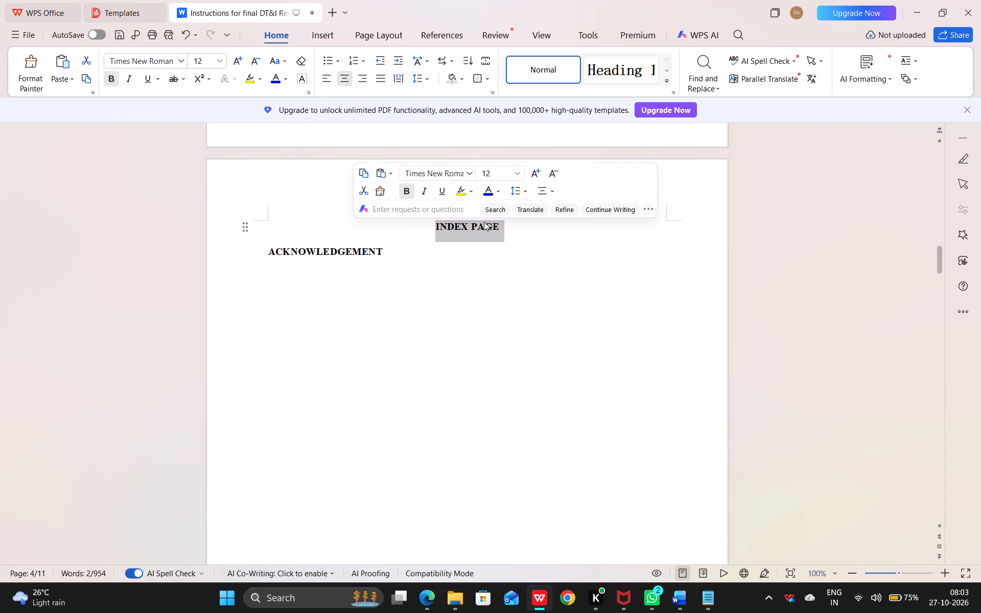
{"action": "key", "text": "BackSpace"}
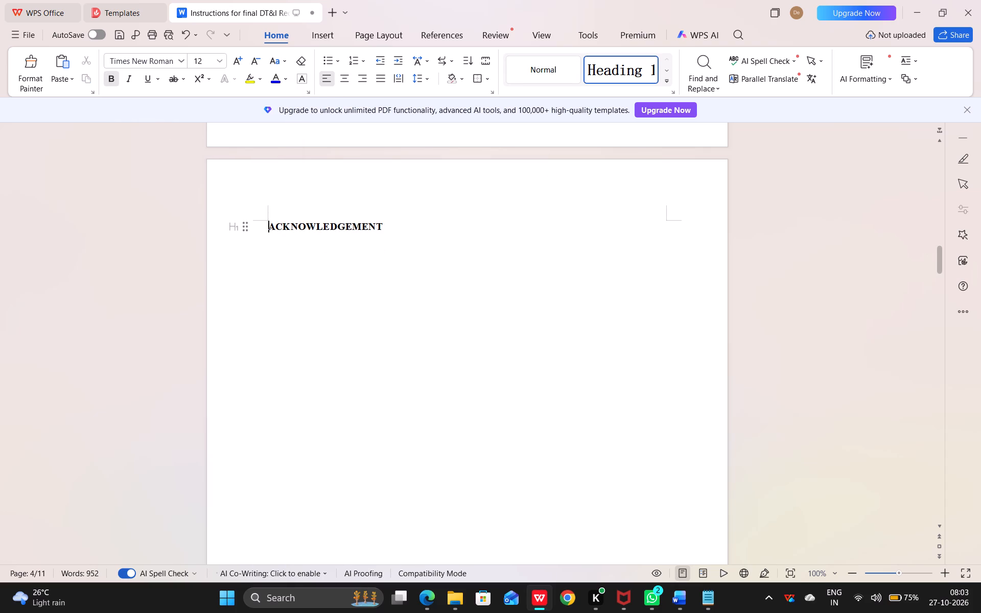
Shift the "ACKNOWLEDGEMENT" heading to roughly the middle of its line by inserting leading spaces.
{"action": "left_click", "coordinate": [267, 228]}
{"action": "key", "text": "space"}
{"action": "key", "text": "space"}
{"action": "key", "text": "space"}
{"action": "key", "text": "space"}
{"action": "key", "text": "space"}
{"action": "key", "text": "space"}
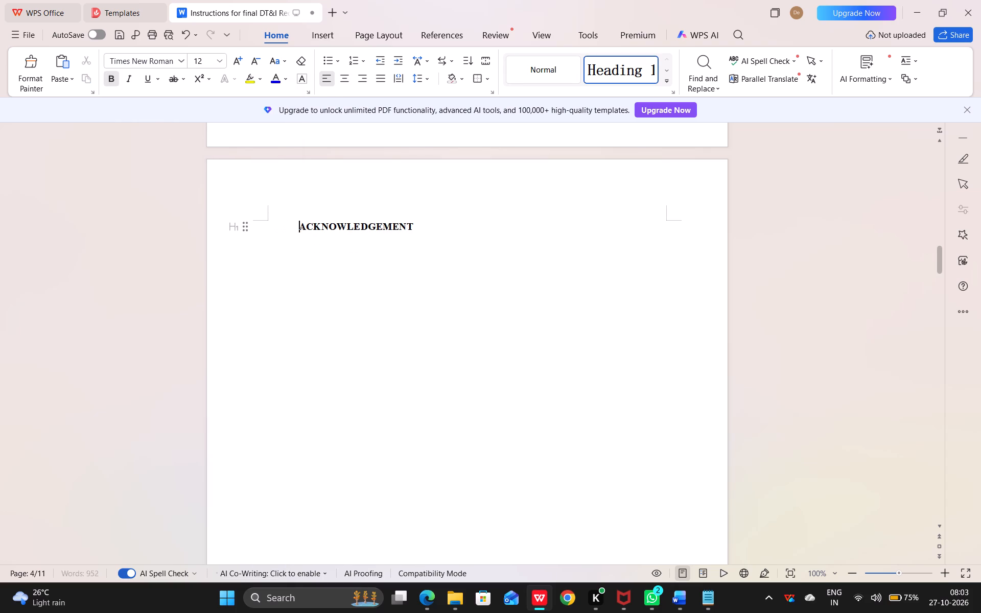
{"action": "key", "text": "space"}
{"action": "key", "text": "space"}
{"action": "key", "text": "space"}
{"action": "key", "text": "space"}
{"action": "key", "text": "space"}
{"action": "key", "text": "space"}
{"action": "key", "text": "space"}
{"action": "key", "text": "space"}
{"action": "key", "text": "space"}
{"action": "key", "text": "space"}
{"action": "key", "text": "space"}
{"action": "key", "text": "space"}
{"action": "key", "text": "space"}
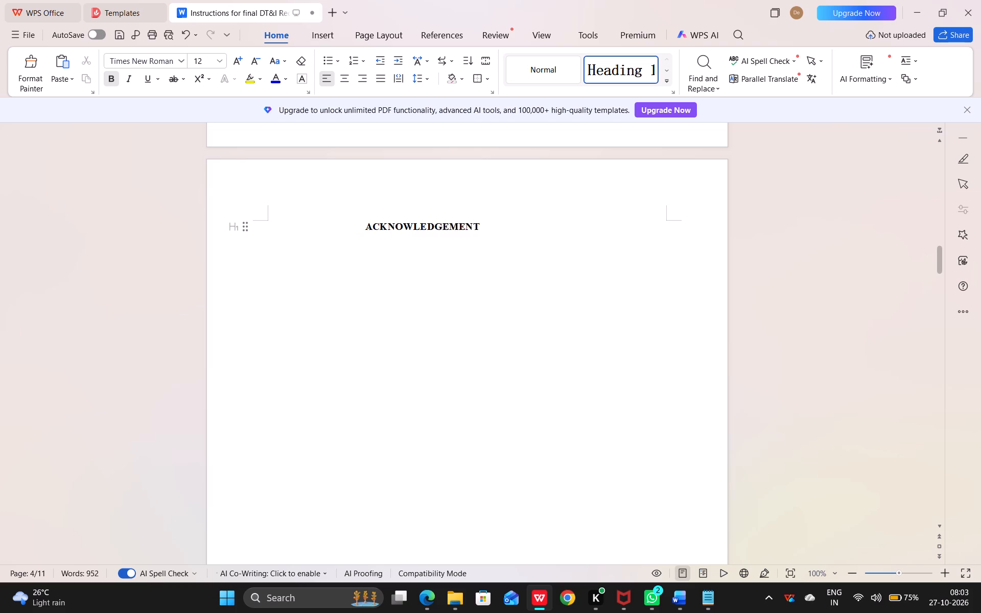
{"action": "key", "text": "space"}
{"action": "key", "text": "space"}
{"action": "key", "text": "space"}
{"action": "key", "text": "space"}
{"action": "key", "text": "space"}
{"action": "key", "text": "space"}
{"action": "key", "text": "space"}
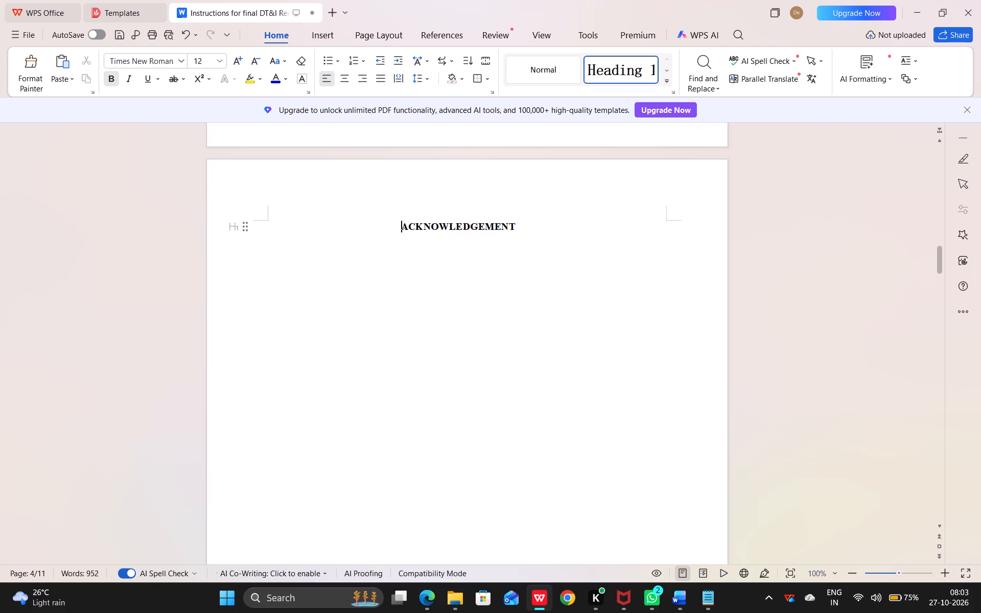
{"action": "key", "text": "space"}
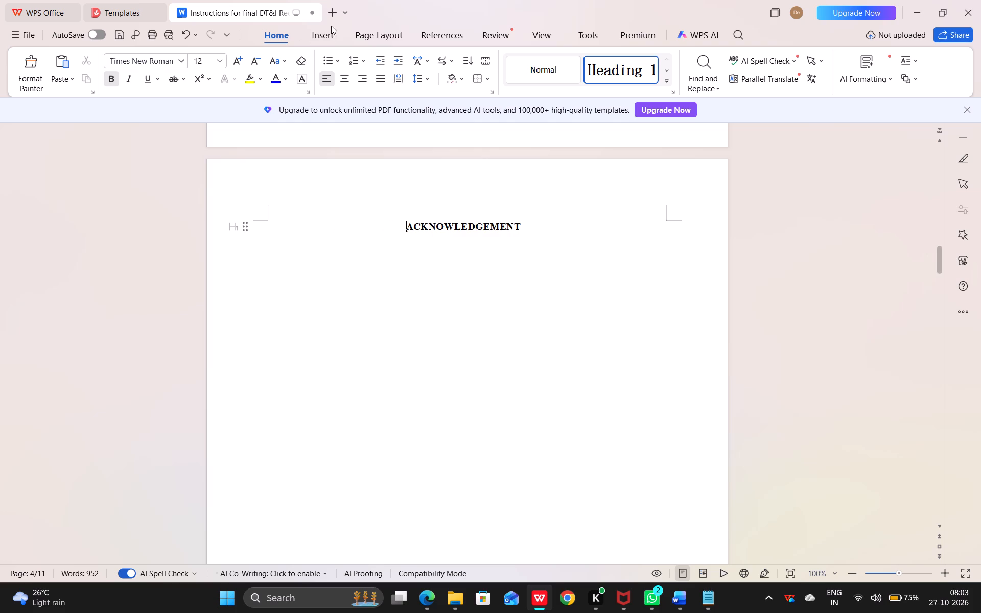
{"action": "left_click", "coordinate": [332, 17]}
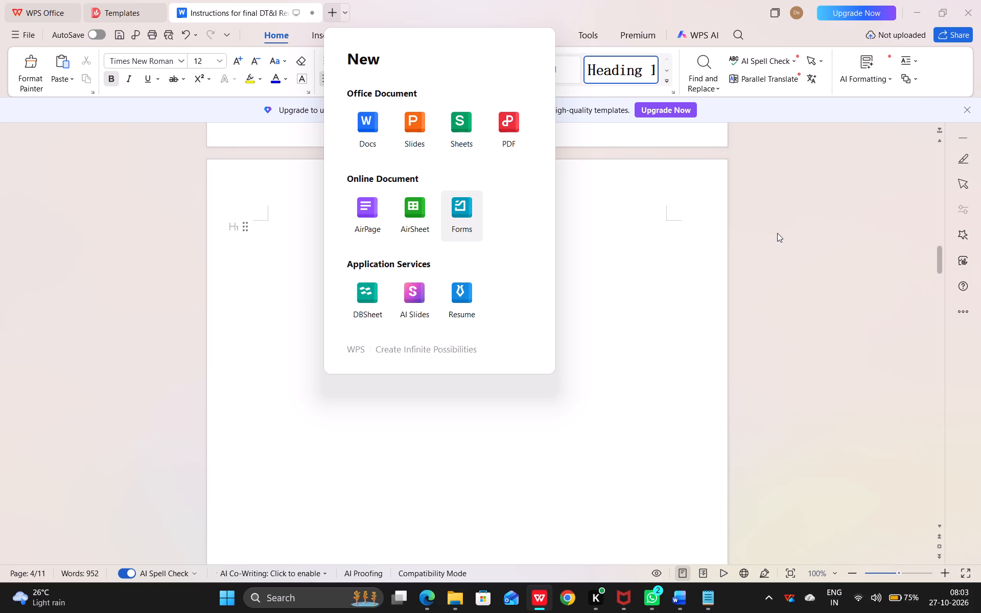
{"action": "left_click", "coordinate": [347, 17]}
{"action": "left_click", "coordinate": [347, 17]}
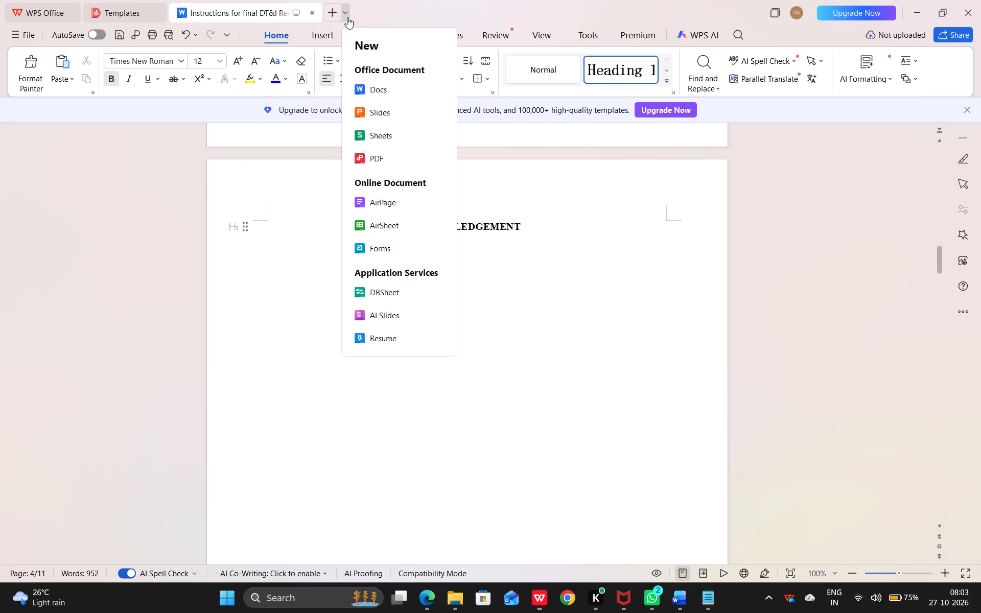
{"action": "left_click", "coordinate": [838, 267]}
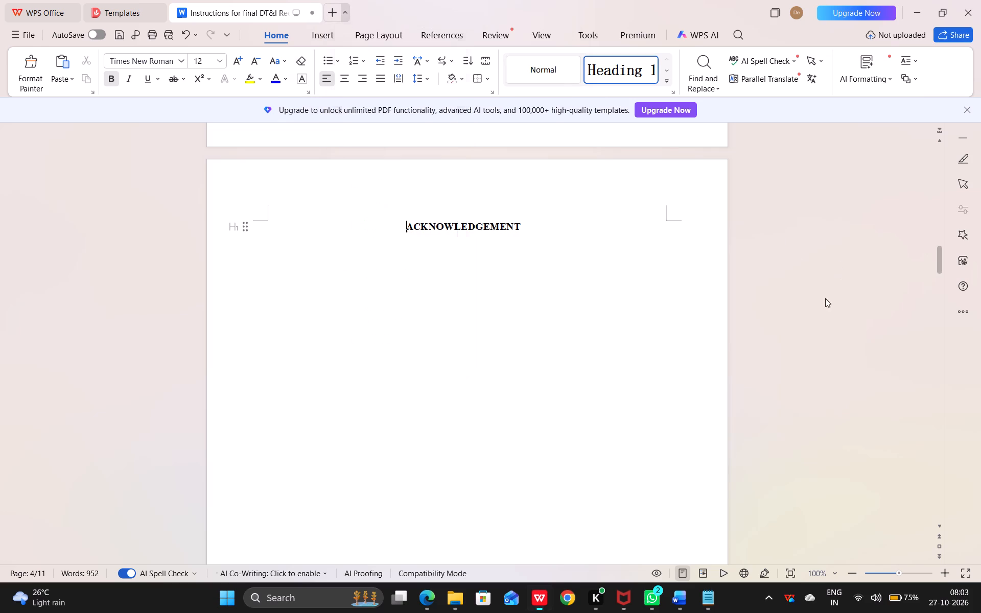
Switch to File Explorer and open the most recent "Instructions for final DT&I Record" file from the WPSDrive location.
{"action": "left_click", "coordinate": [454, 607]}
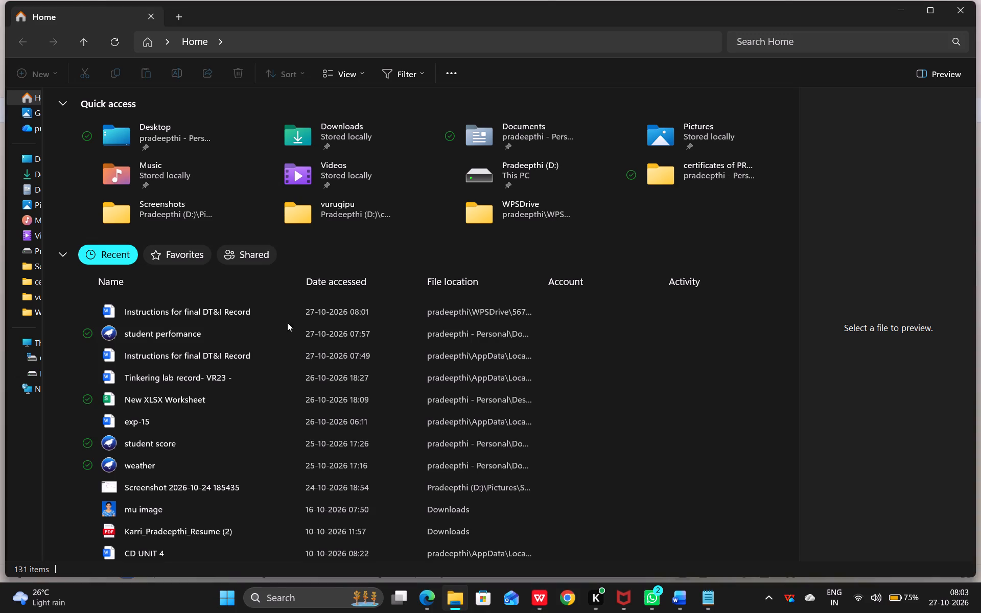
{"action": "right_click", "coordinate": [249, 320]}
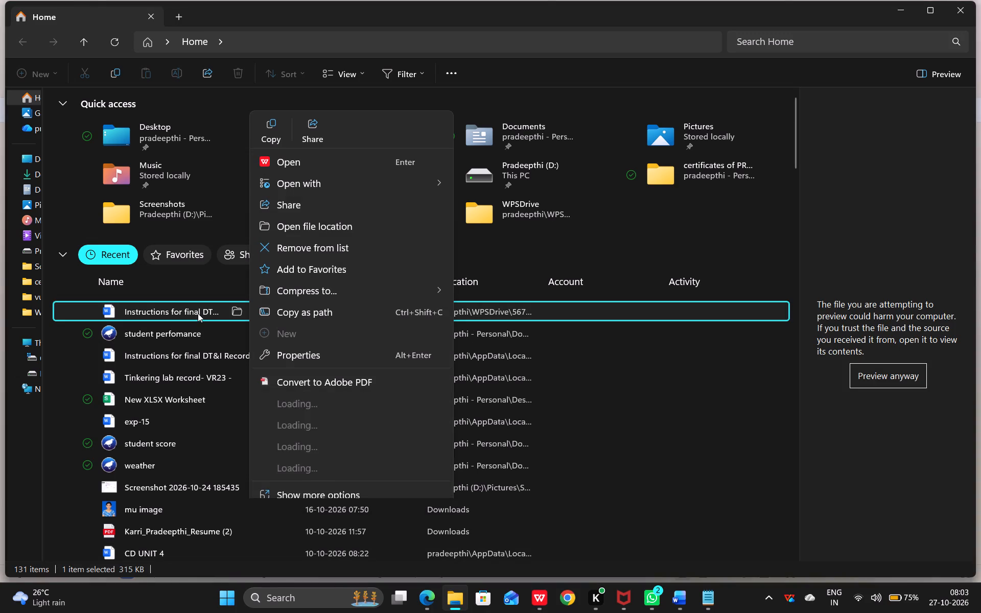
{"action": "left_click", "coordinate": [281, 158]}
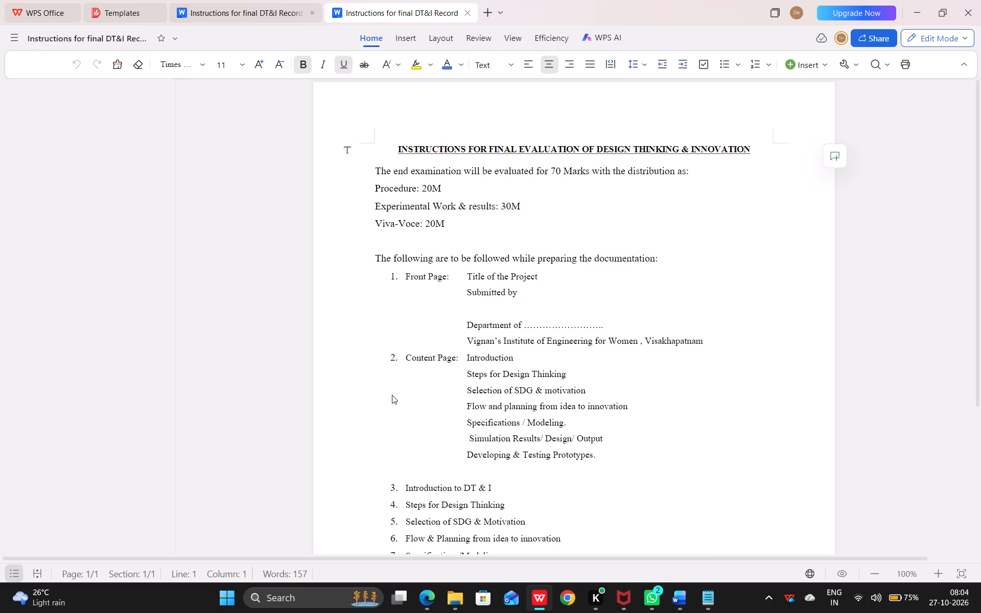
Look through the newly opened record template's guidelines, certificate and index pages, closing the outline along the way.
{"action": "scroll", "coordinate": [541, 313], "scroll_direction": "down", "scroll_amount": 6}
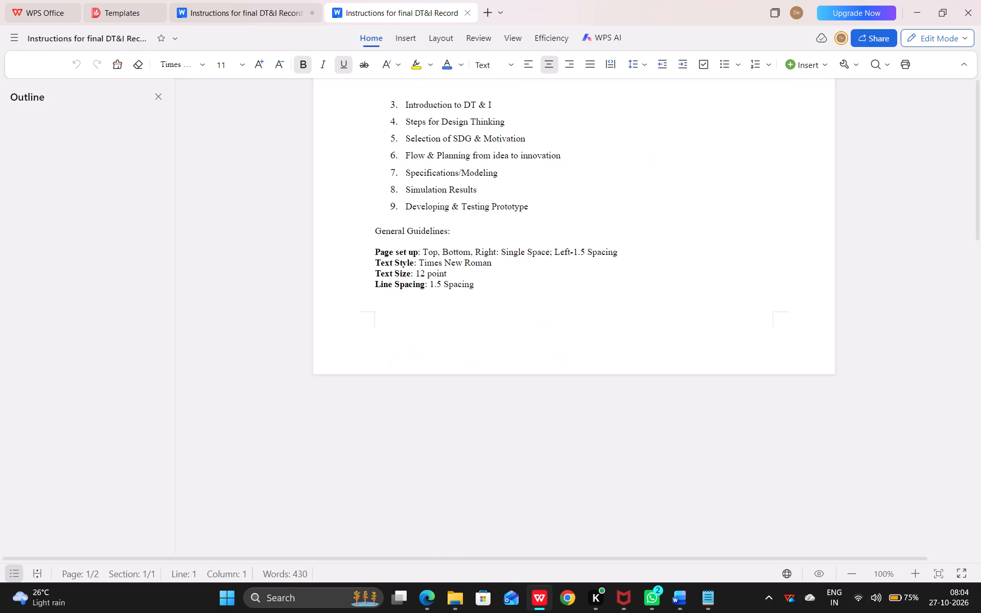
{"action": "scroll", "coordinate": [546, 326], "scroll_direction": "down", "scroll_amount": 15}
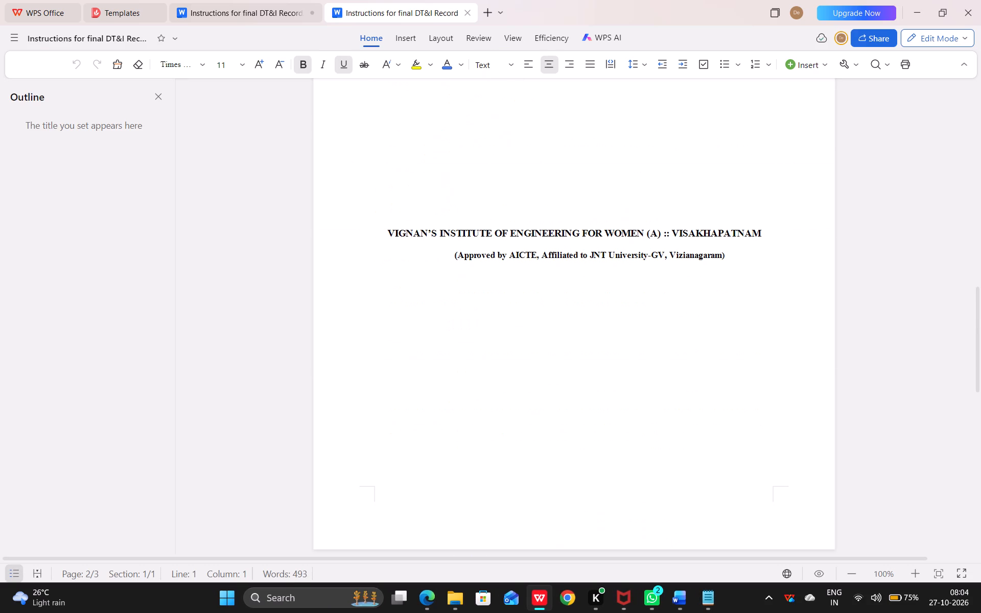
{"action": "scroll", "coordinate": [547, 331], "scroll_direction": "down", "scroll_amount": 7}
{"action": "left_click", "coordinate": [158, 94]}
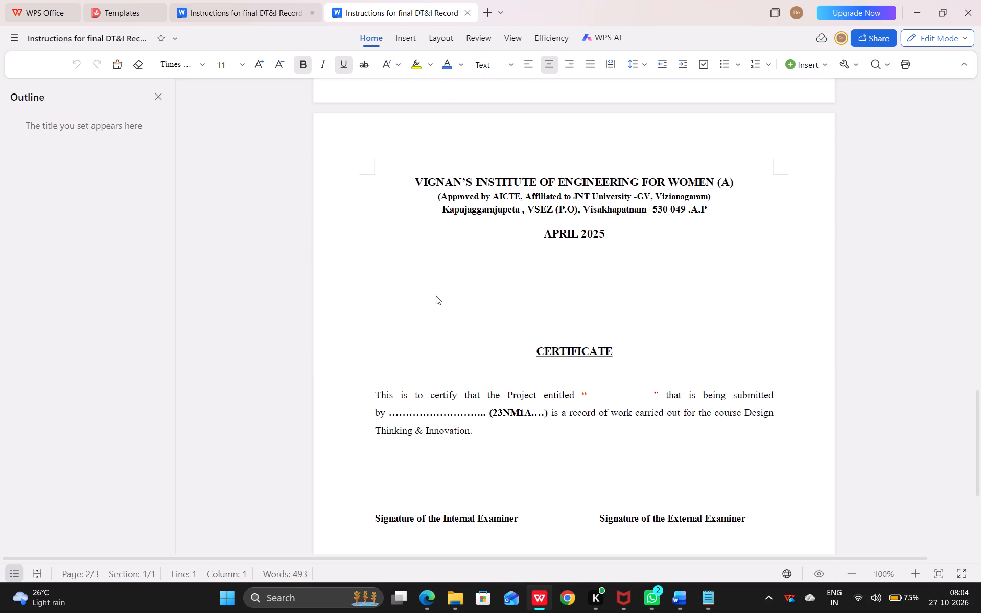
{"action": "scroll", "coordinate": [538, 382], "scroll_direction": "down", "scroll_amount": 18}
{"action": "scroll", "coordinate": [538, 382], "scroll_direction": "down", "scroll_amount": 3}
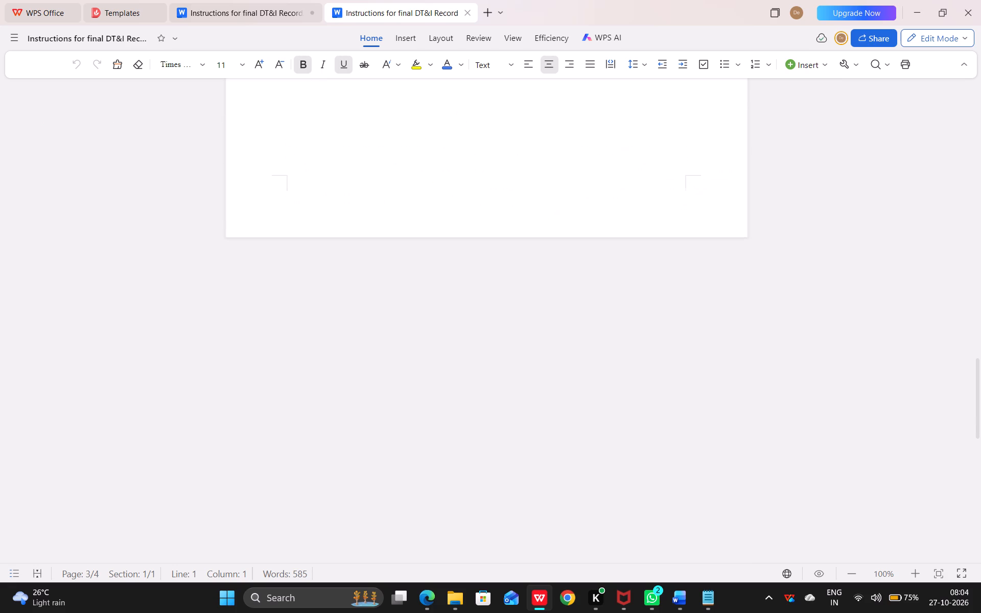
{"action": "scroll", "coordinate": [538, 382], "scroll_direction": "down", "scroll_amount": 3}
{"action": "scroll", "coordinate": [538, 382], "scroll_direction": "up", "scroll_amount": 5}
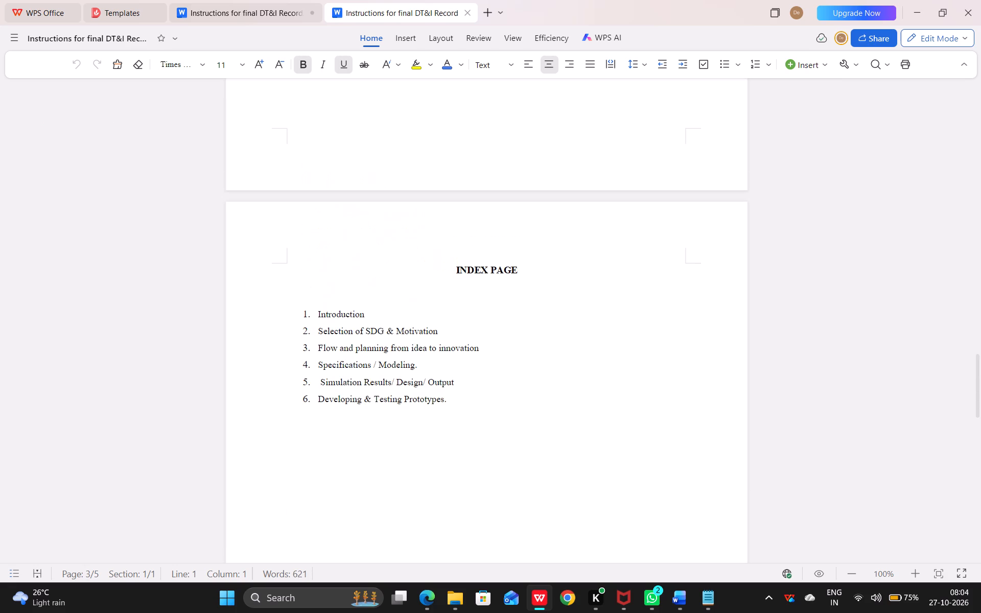
Return to the edited copy of the record document containing the "ACKNOWLEDGEMENT" heading.
{"action": "left_click", "coordinate": [240, 8]}
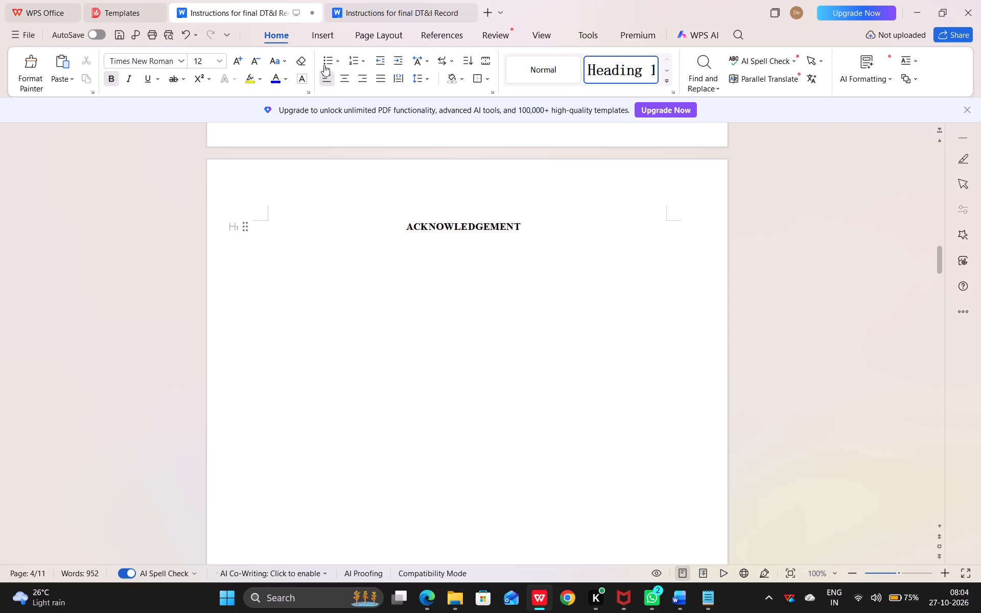
Enlarge the "ACKNOWLEDGEMENT" heading, trying font size 14 before settling on 16.
{"action": "double_click", "coordinate": [488, 225]}
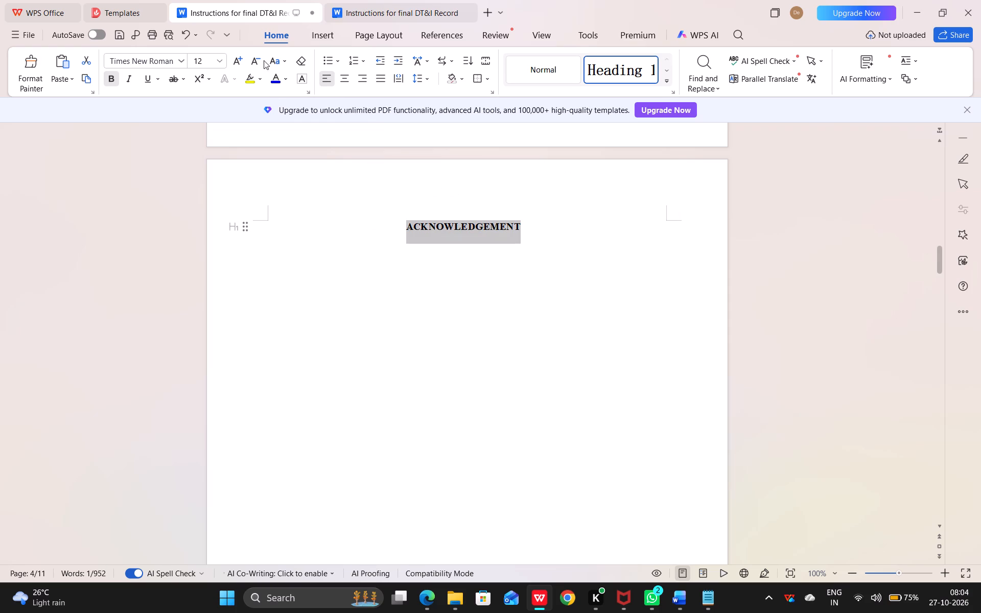
{"action": "left_click", "coordinate": [220, 63]}
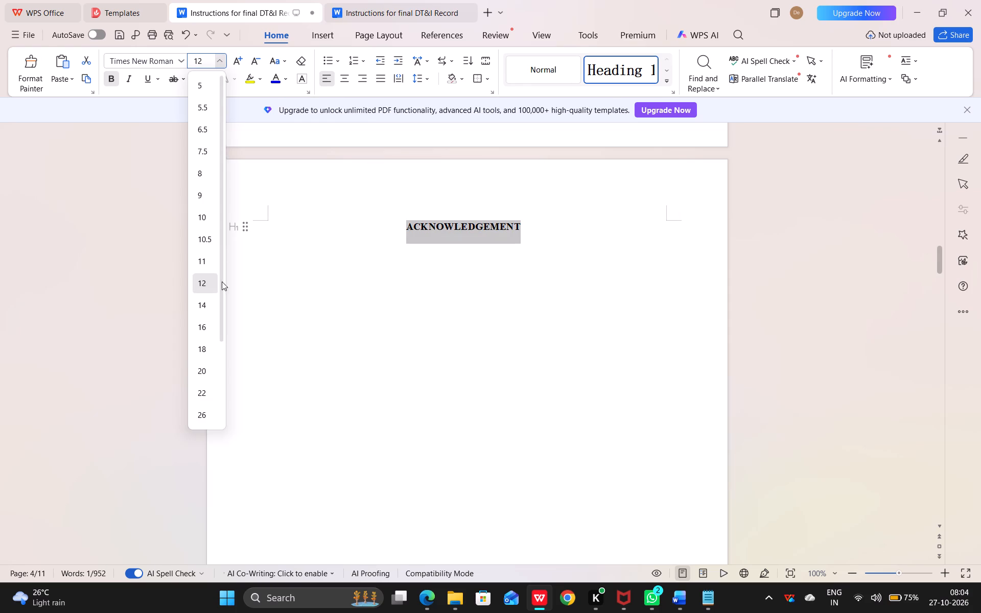
{"action": "left_click", "coordinate": [207, 303]}
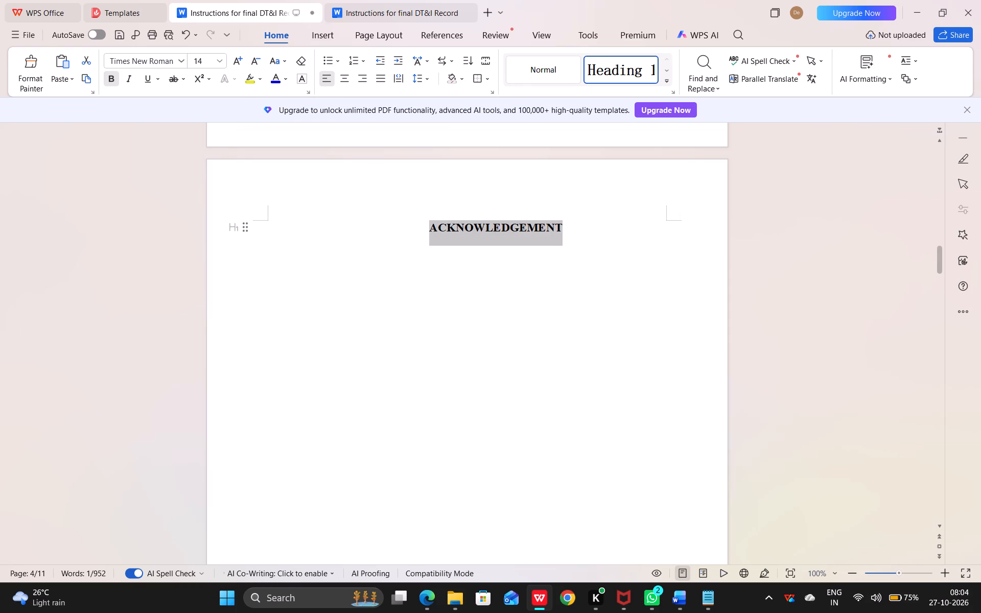
{"action": "left_click", "coordinate": [217, 64]}
{"action": "left_click", "coordinate": [205, 325]}
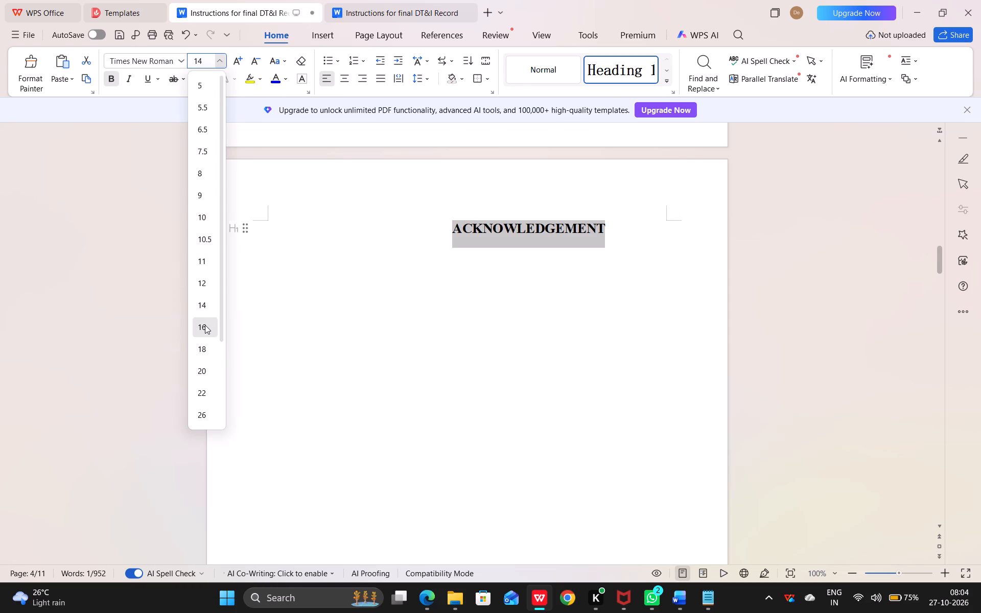
{"action": "double_click", "coordinate": [514, 242]}
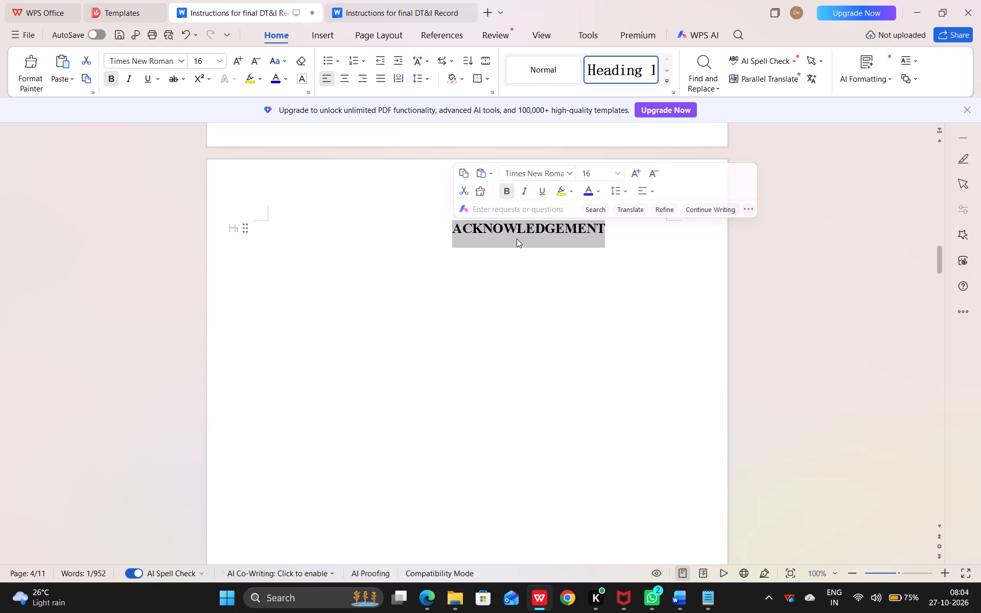
{"action": "left_click", "coordinate": [514, 271]}
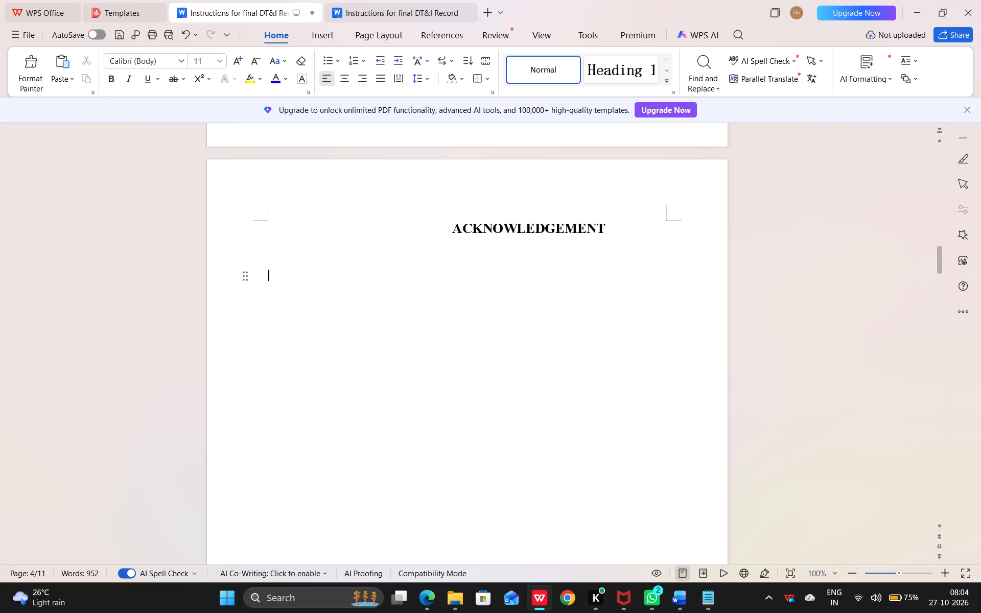
Replace the spacing before the "ACKNOWLEDGEMENT" heading with 15 leading spaces so it sits roughly mid-line.
{"action": "left_click", "coordinate": [449, 231]}
{"action": "key", "text": "BackSpace"}
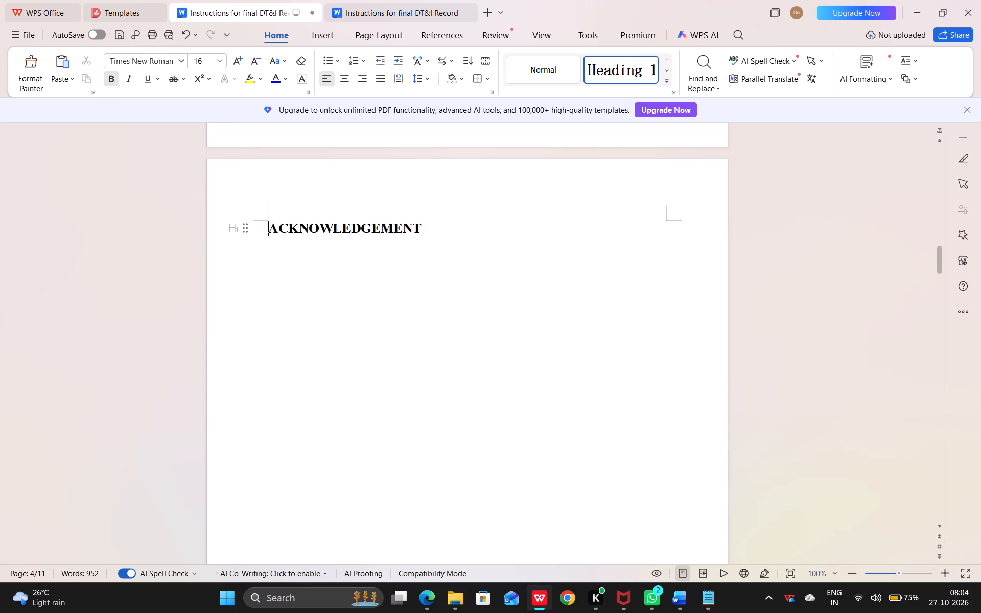
{"action": "key", "text": "space"}
{"action": "key", "text": "space"}
{"action": "key", "text": "space"}
{"action": "key", "text": "space"}
{"action": "key", "text": "space"}
{"action": "key", "text": "space"}
{"action": "key", "text": "space"}
{"action": "key", "text": "space"}
{"action": "key", "text": "space"}
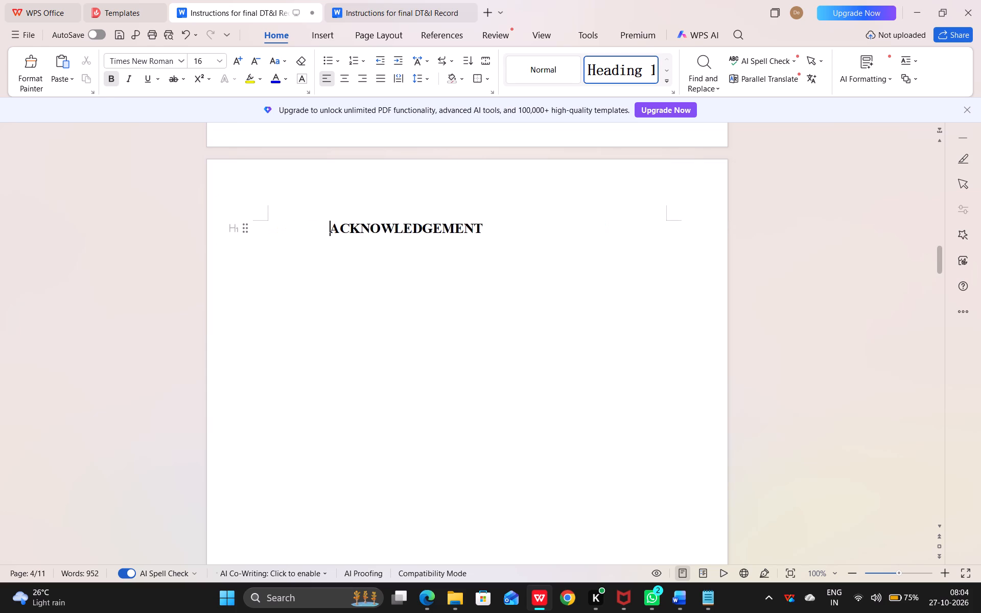
{"action": "key", "text": "space"}
{"action": "key", "text": "space"}
{"action": "key", "text": "space"}
{"action": "key", "text": "space"}
{"action": "key", "text": "space"}
{"action": "key", "text": "space"}
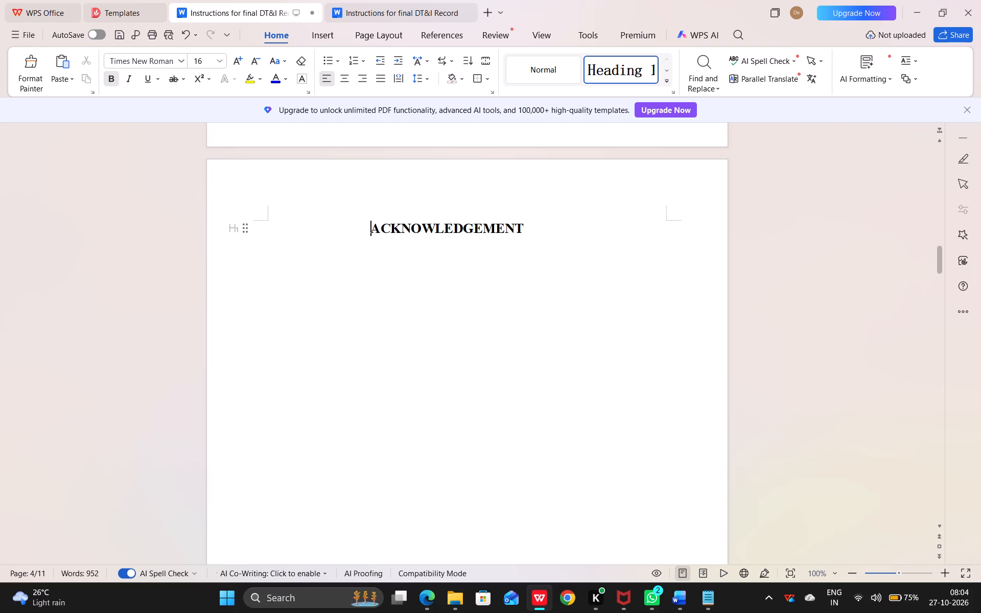
Try centre and right alignment on the "ACKNOWLEDGEMENT" heading, ending with justified alignment.
{"action": "left_click", "coordinate": [349, 77]}
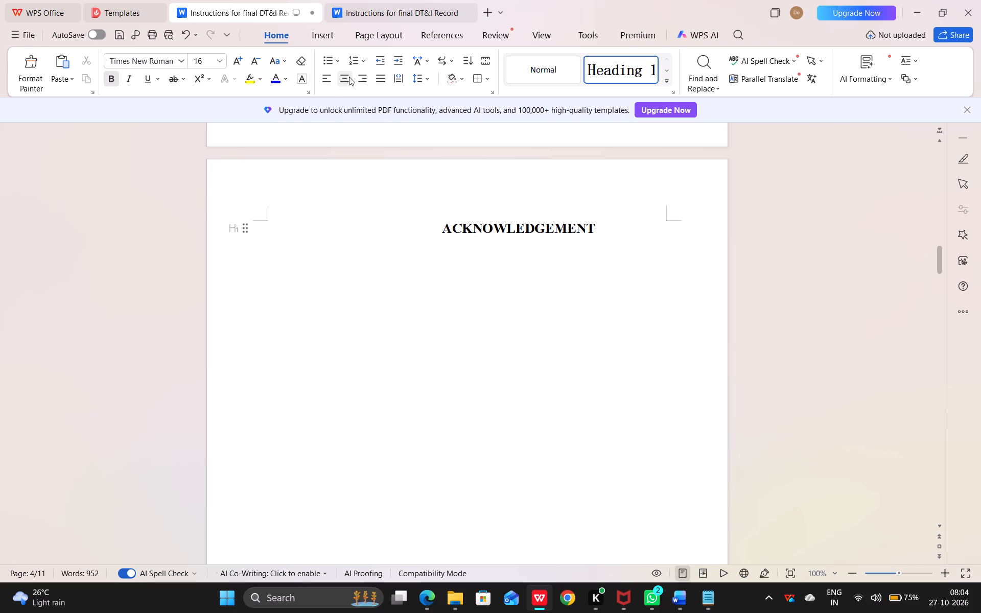
{"action": "left_click", "coordinate": [367, 79]}
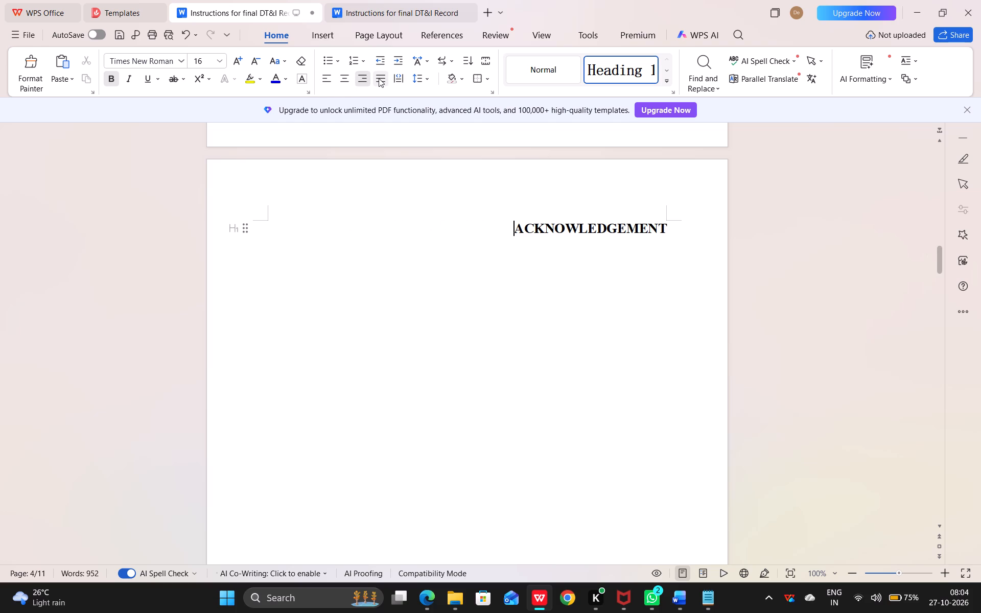
{"action": "left_click", "coordinate": [379, 78]}
{"action": "scroll", "coordinate": [511, 355], "scroll_direction": "down", "scroll_amount": 2}
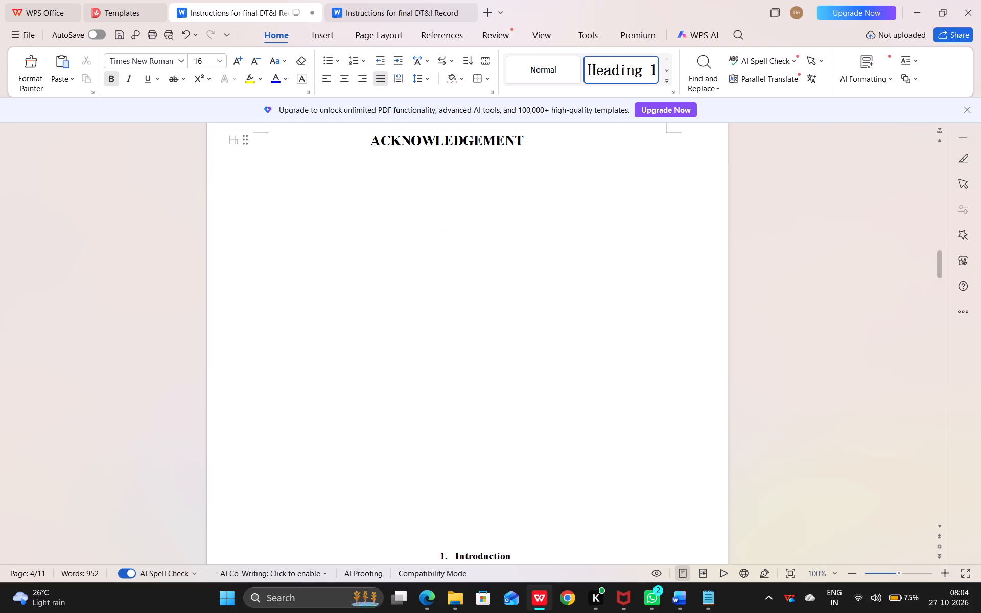
{"action": "left_click", "coordinate": [511, 355]}
{"action": "left_click", "coordinate": [250, 175]}
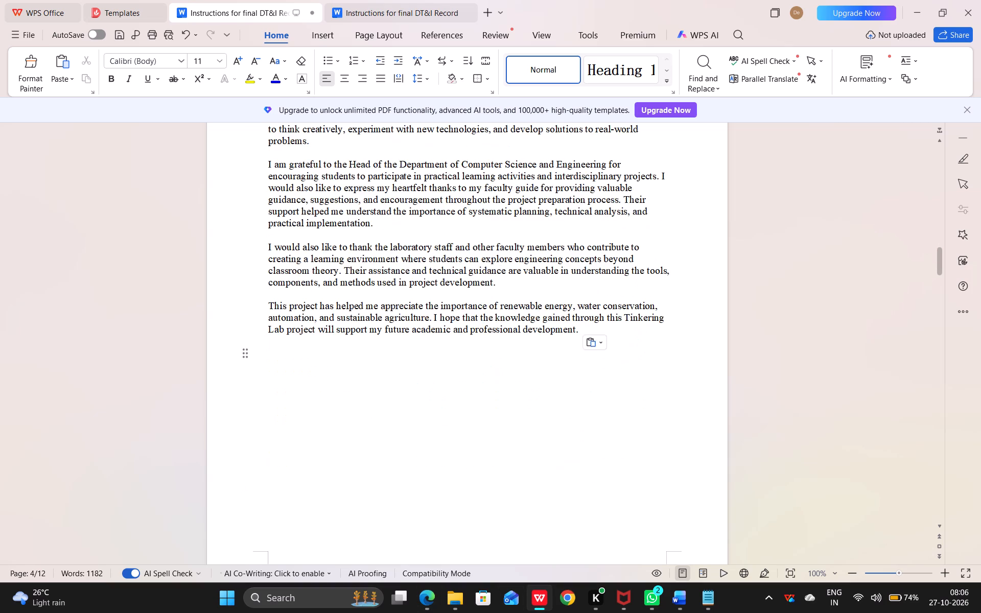
{"action": "scroll", "coordinate": [404, 478], "scroll_direction": "down", "scroll_amount": 2}
{"action": "scroll", "coordinate": [404, 478], "scroll_direction": "up", "scroll_amount": 6}
{"action": "scroll", "coordinate": [404, 478], "scroll_direction": "down", "scroll_amount": 2}
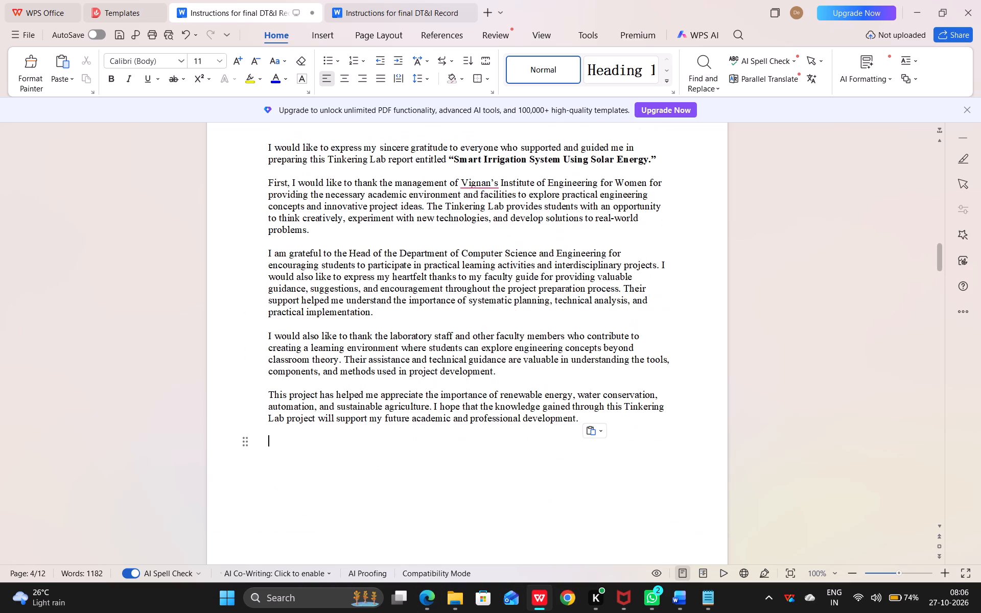
{"action": "scroll", "coordinate": [404, 478], "scroll_direction": "down", "scroll_amount": 5}
{"action": "scroll", "coordinate": [404, 478], "scroll_direction": "up", "scroll_amount": 7}
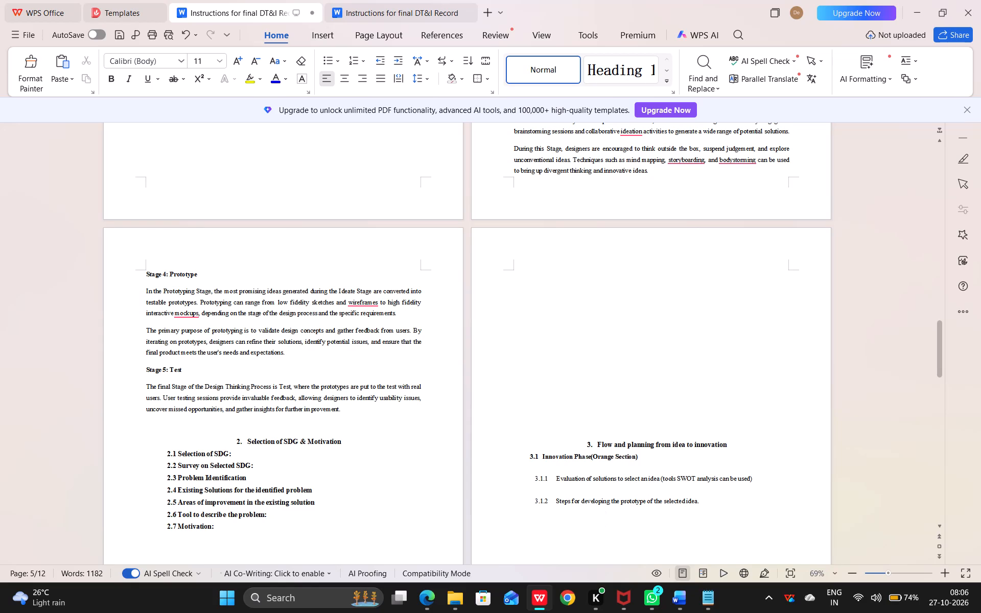
{"action": "scroll", "coordinate": [577, 444], "scroll_direction": "up", "scroll_amount": 18}
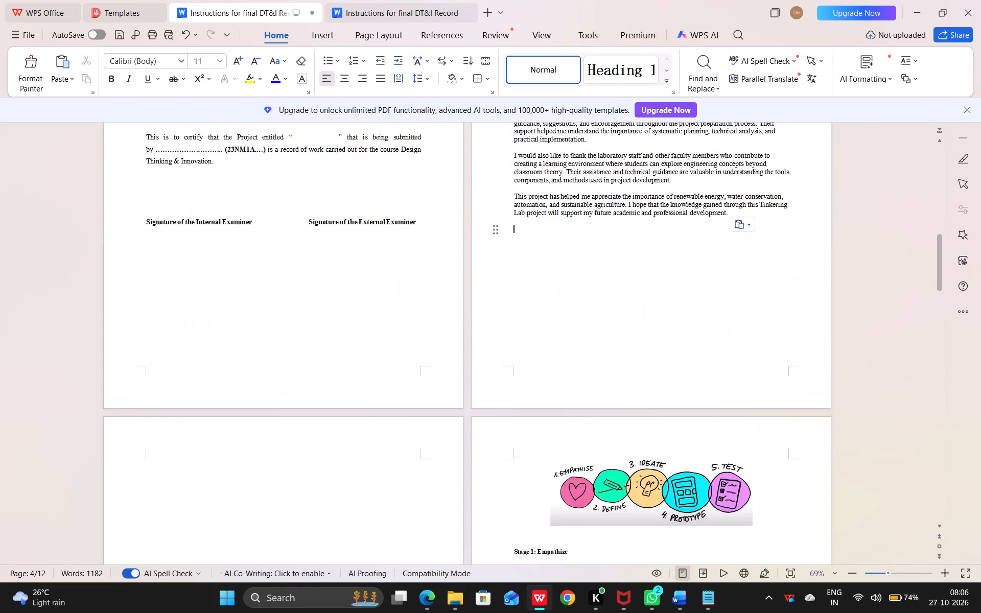
{"action": "scroll", "coordinate": [579, 445], "scroll_direction": "up", "scroll_amount": 4}
{"action": "scroll", "coordinate": [585, 437], "scroll_direction": "down", "scroll_amount": 11}
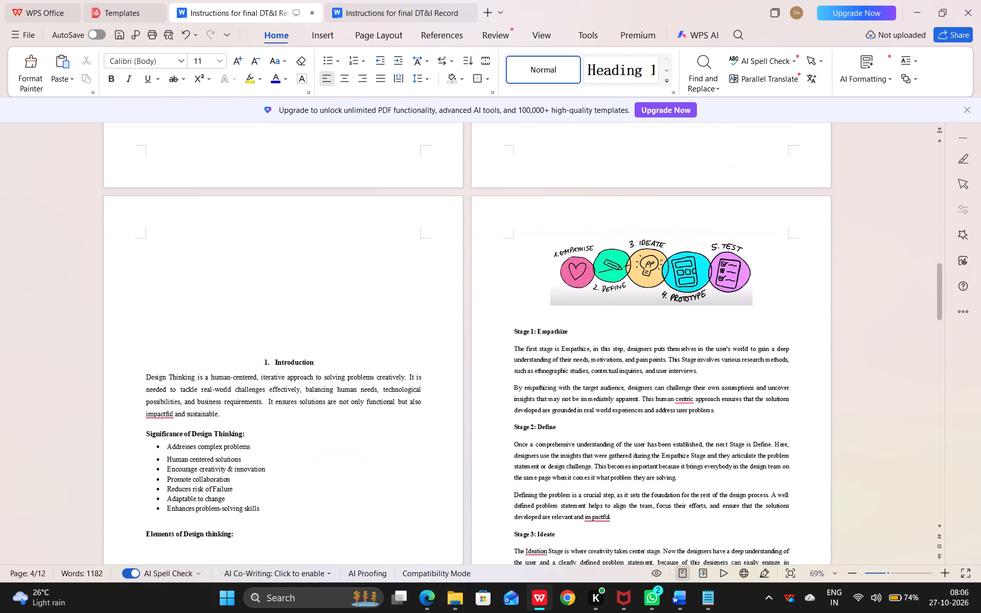
{"action": "left_click", "coordinate": [588, 449]}
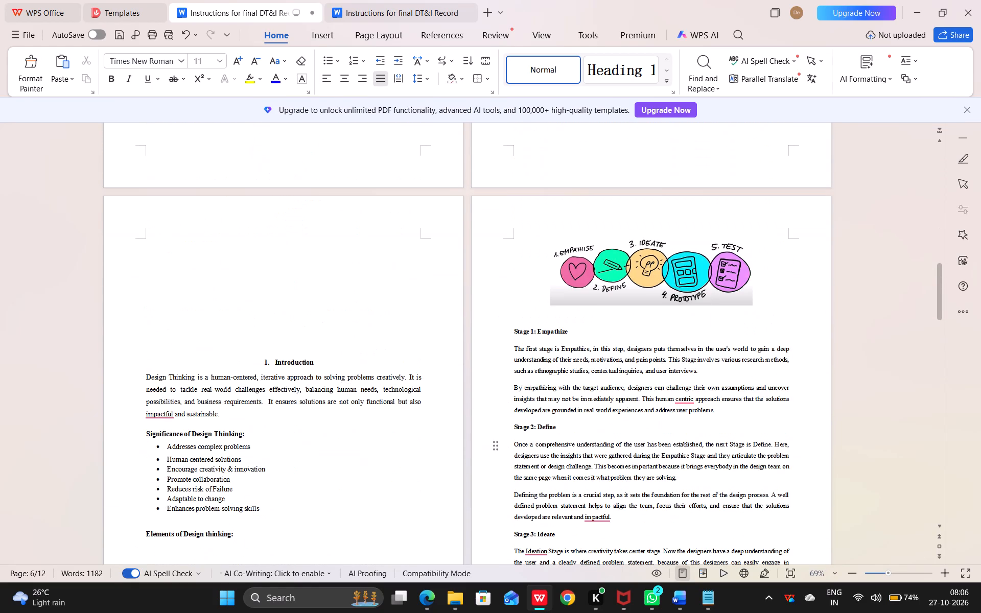
{"action": "left_click", "coordinate": [589, 450]}
{"action": "scroll", "coordinate": [589, 450], "scroll_direction": "up", "scroll_amount": 11}
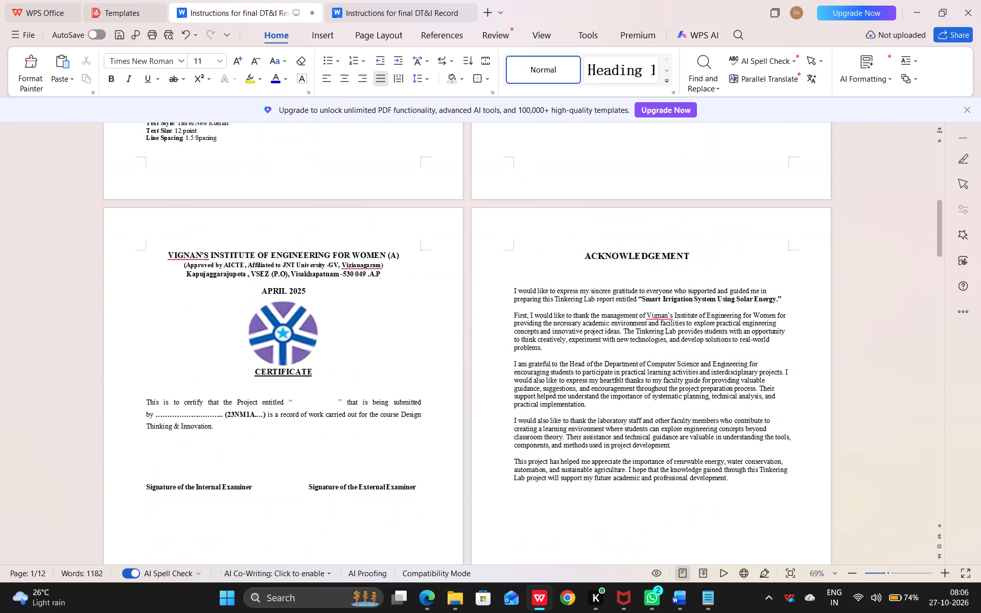
{"action": "left_click", "coordinate": [893, 573]}
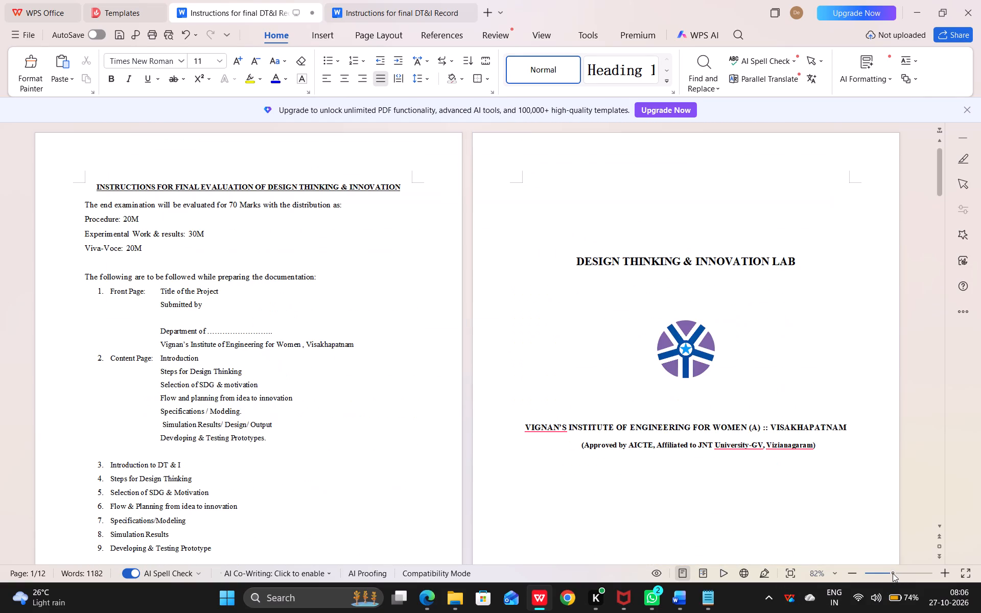
{"action": "scroll", "coordinate": [503, 443], "scroll_direction": "down", "scroll_amount": 18}
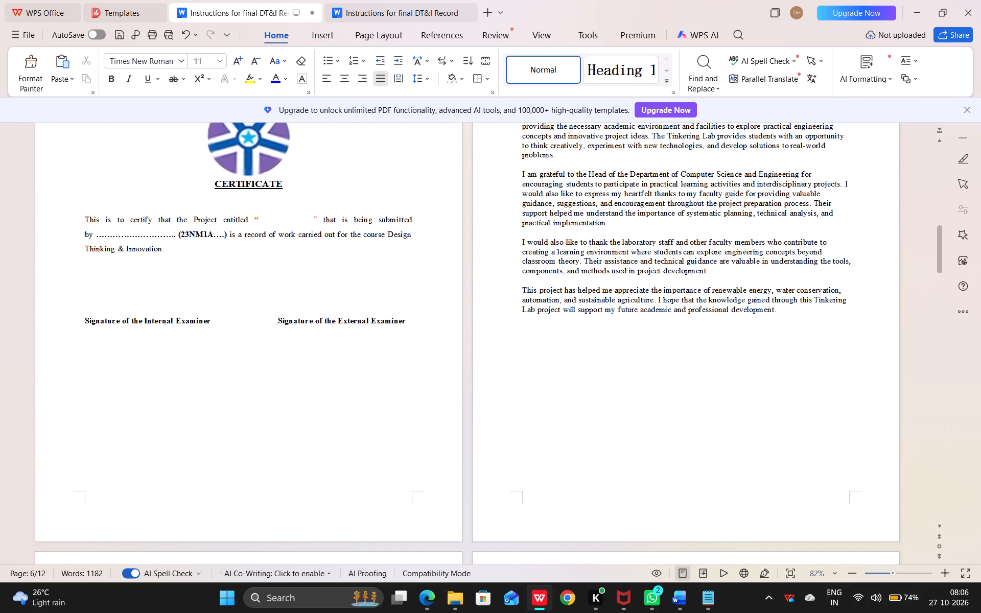
{"action": "scroll", "coordinate": [507, 449], "scroll_direction": "up", "scroll_amount": 2}
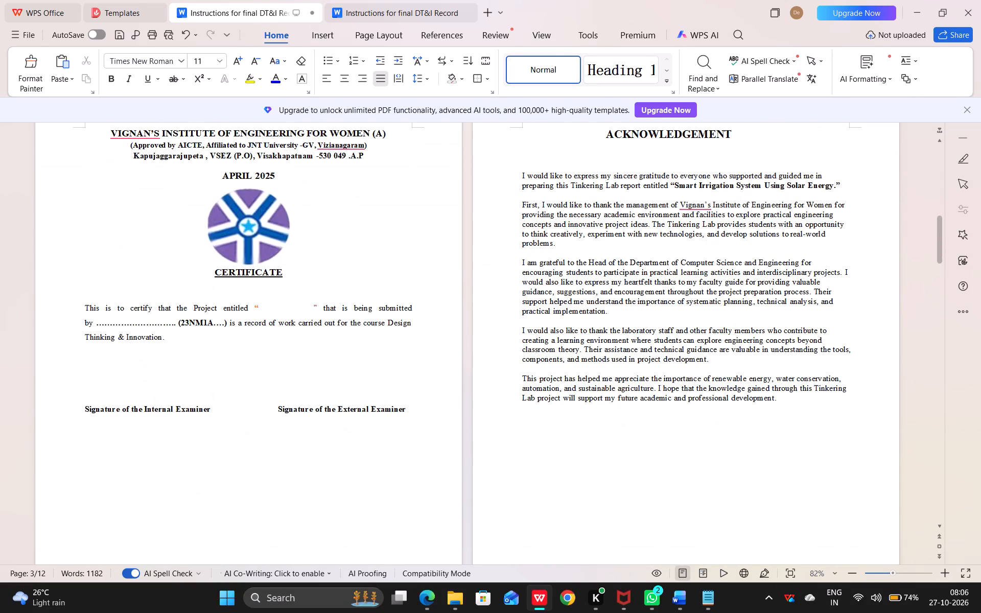
Set the font size of all five acknowledgement paragraphs to 11.
{"action": "left_click", "coordinate": [716, 350]}
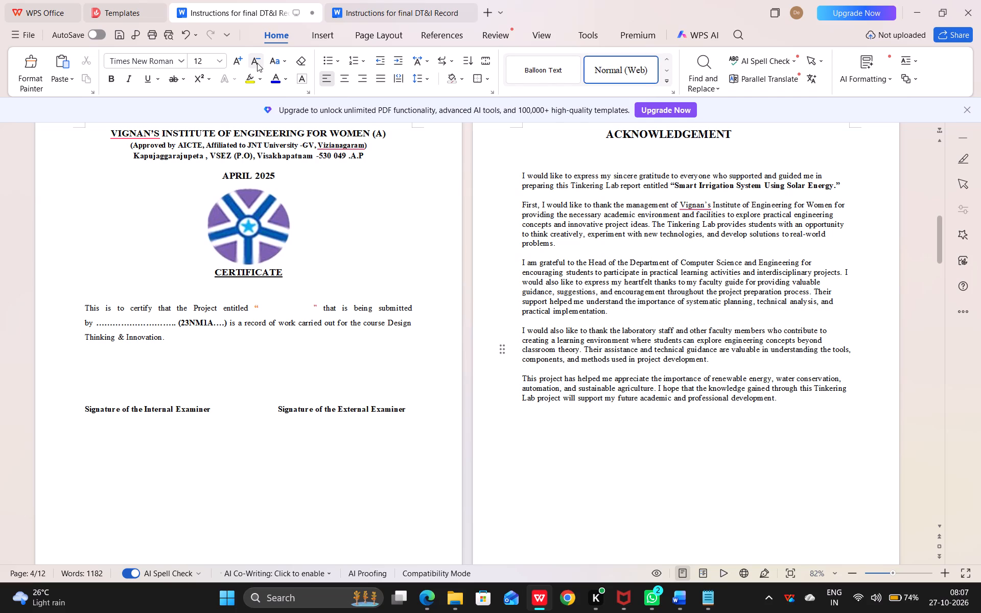
{"action": "left_click_drag", "start_coordinate": [781, 403], "coordinate": [544, 238]}
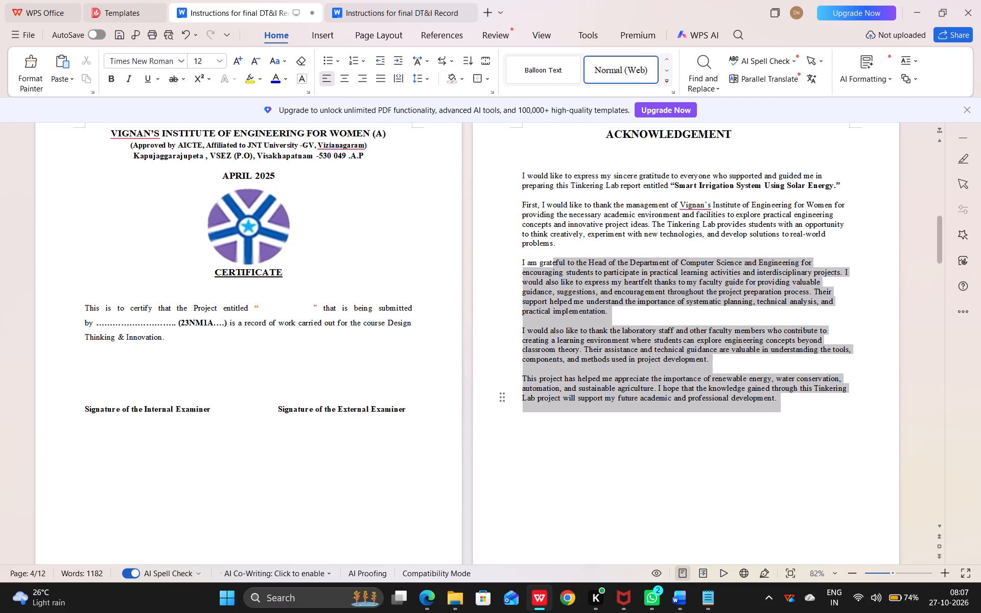
{"action": "left_click_drag", "start_coordinate": [544, 238], "coordinate": [517, 173]}
{"action": "left_click", "coordinate": [217, 65]}
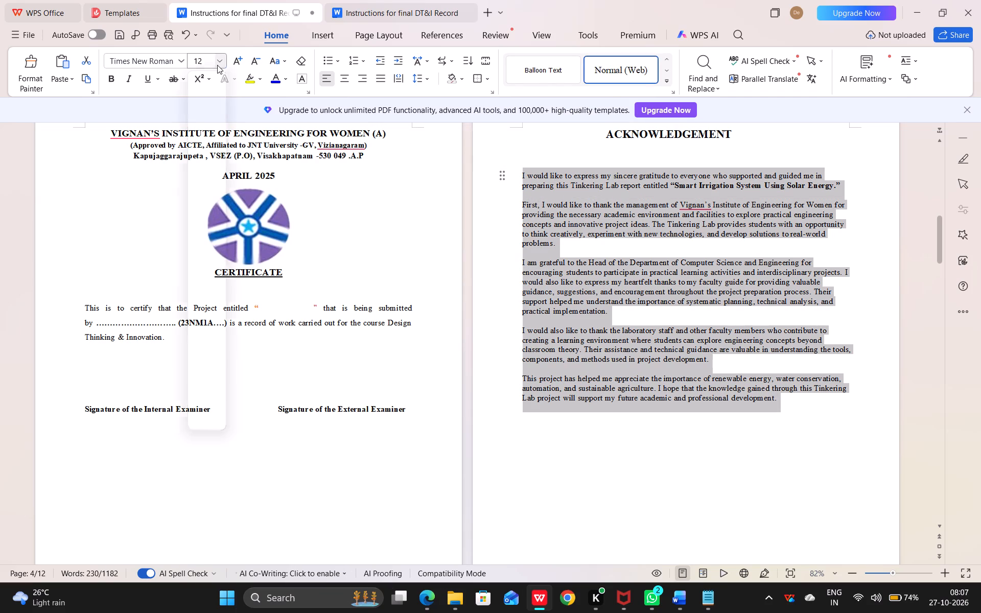
{"action": "left_click", "coordinate": [212, 265]}
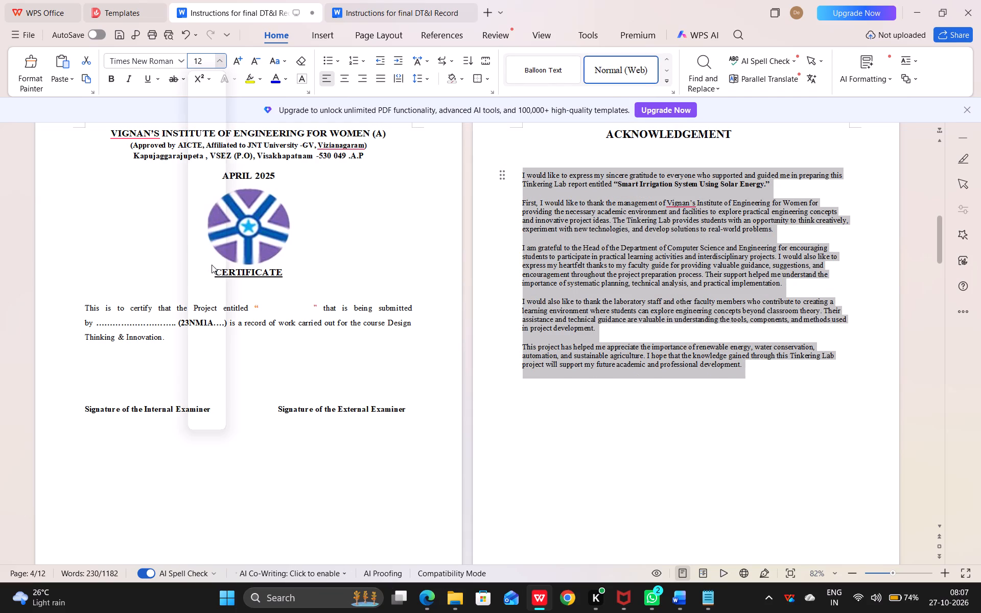
{"action": "left_click", "coordinate": [692, 479]}
Set the font size of all five acknowledgement paragraphs to 12.
{"action": "scroll", "coordinate": [341, 586], "scroll_direction": "down", "scroll_amount": 6}
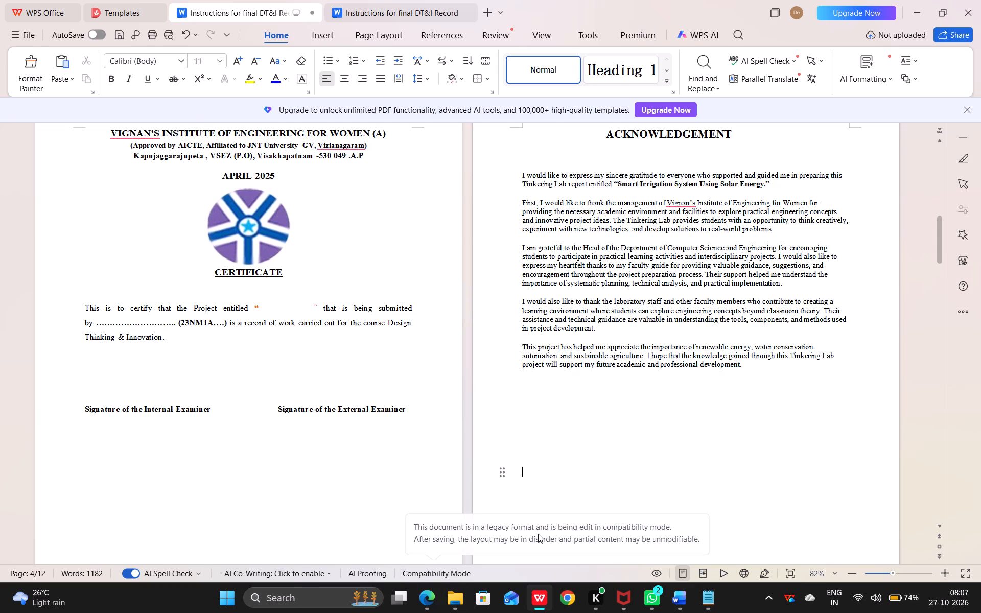
{"action": "scroll", "coordinate": [611, 483], "scroll_direction": "down", "scroll_amount": 10}
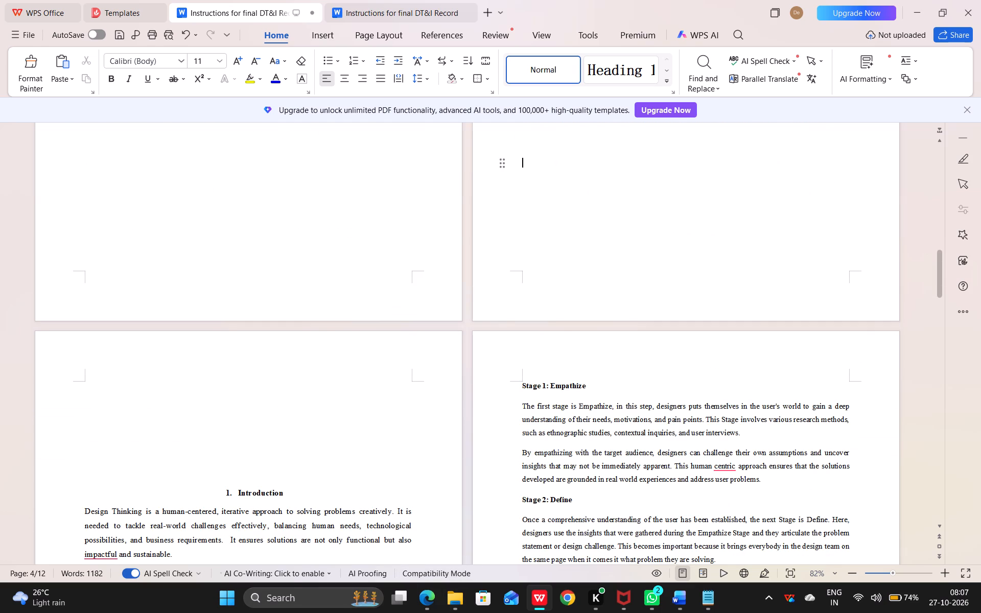
{"action": "left_click", "coordinate": [619, 419]}
{"action": "scroll", "coordinate": [630, 441], "scroll_direction": "up", "scroll_amount": 7}
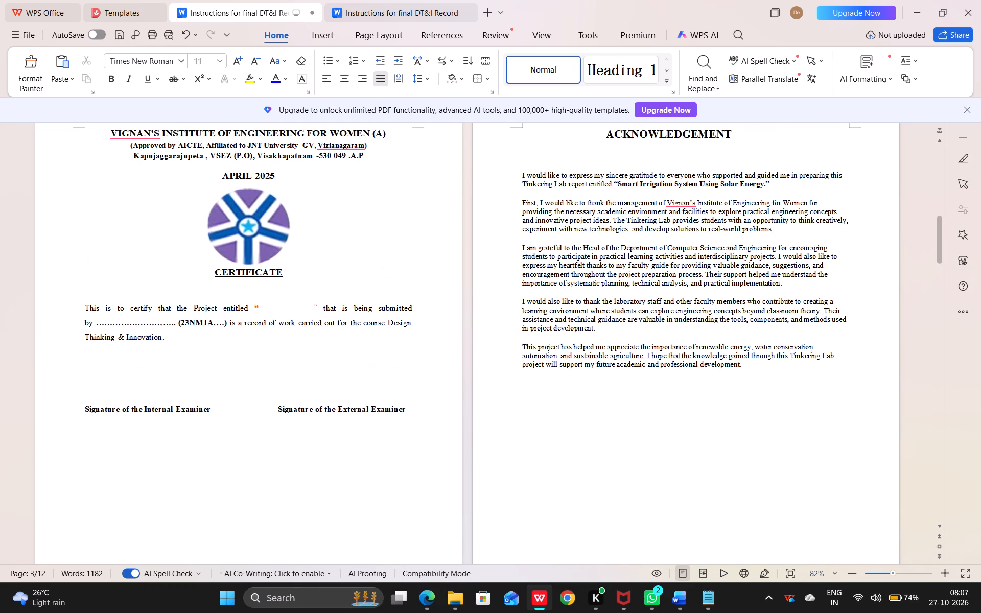
{"action": "left_click_drag", "start_coordinate": [741, 372], "coordinate": [489, 155]}
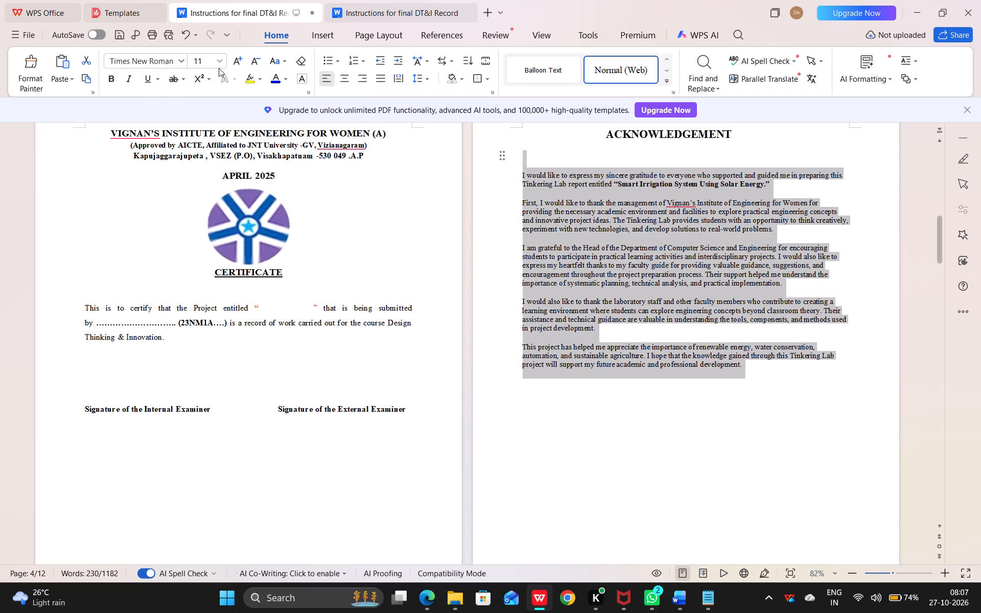
{"action": "left_click", "coordinate": [224, 65]}
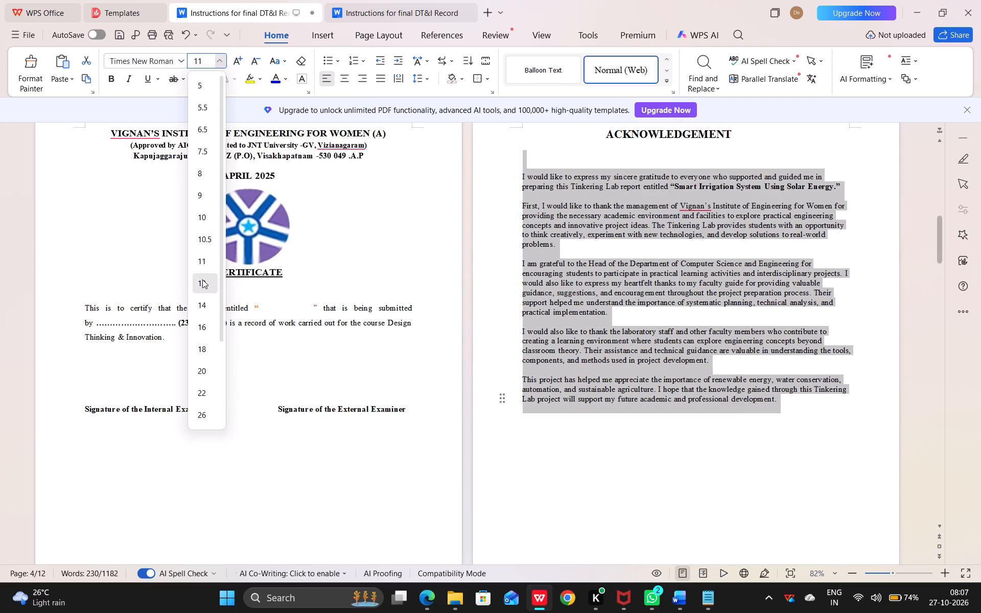
{"action": "left_click", "coordinate": [202, 279]}
{"action": "left_click", "coordinate": [609, 425]}
Compare the acknowledgement text with the introduction and Stage 1: Empathize pages that follow it.
{"action": "scroll", "coordinate": [637, 462], "scroll_direction": "down", "scroll_amount": 4}
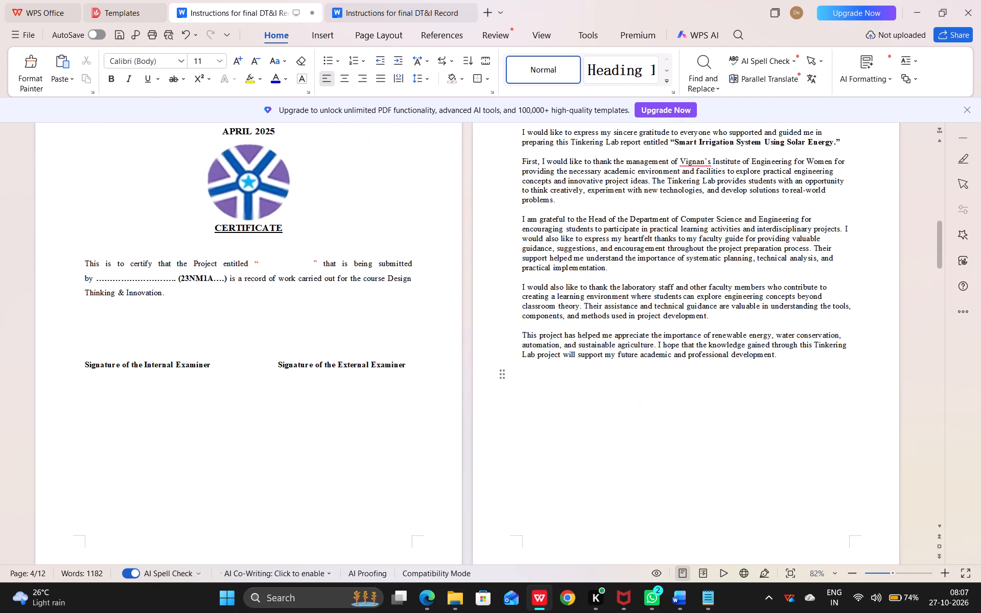
{"action": "scroll", "coordinate": [642, 482], "scroll_direction": "down", "scroll_amount": 9}
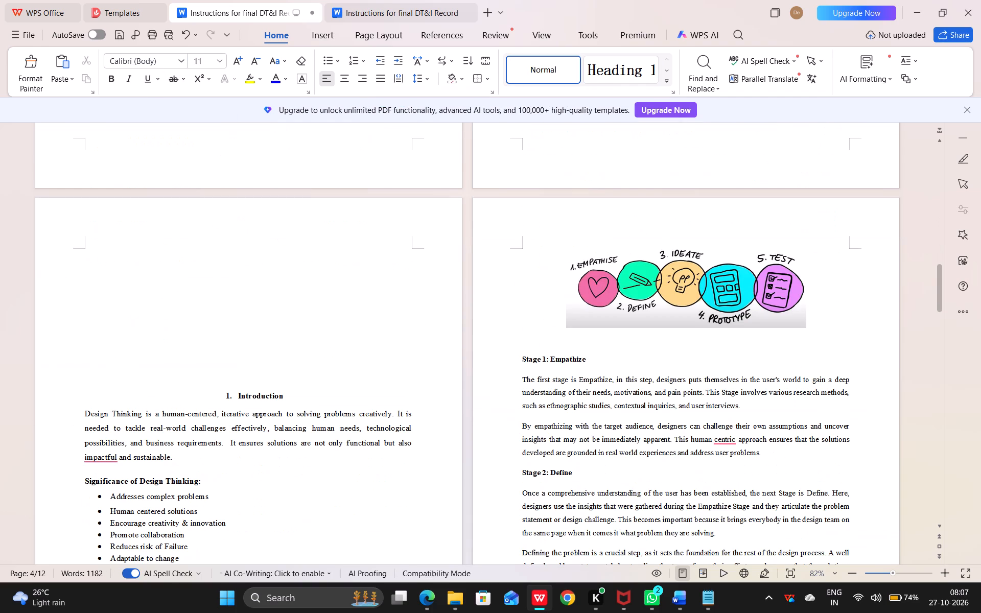
{"action": "scroll", "coordinate": [642, 483], "scroll_direction": "down", "scroll_amount": 2}
{"action": "scroll", "coordinate": [642, 483], "scroll_direction": "up", "scroll_amount": 15}
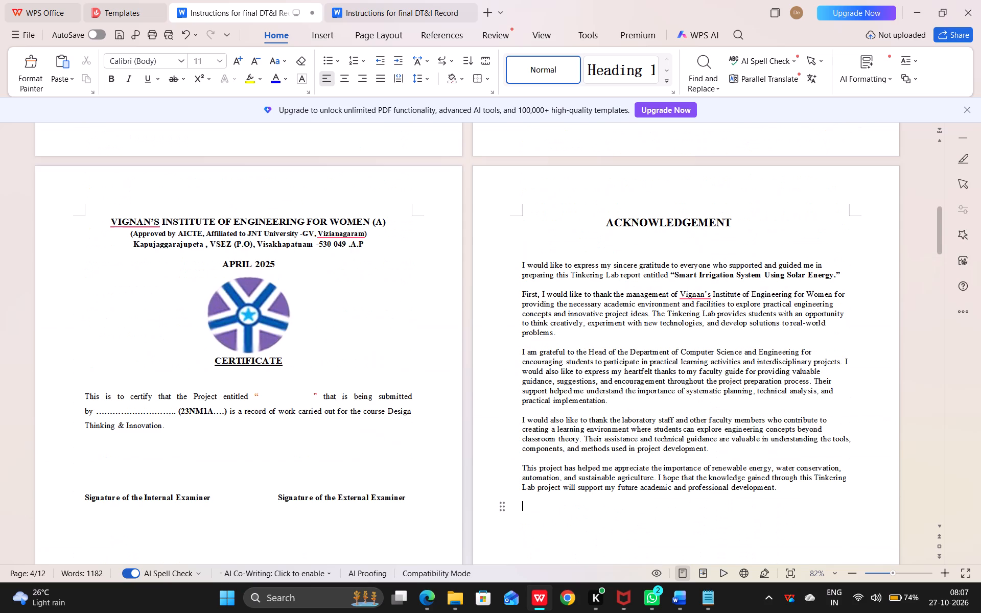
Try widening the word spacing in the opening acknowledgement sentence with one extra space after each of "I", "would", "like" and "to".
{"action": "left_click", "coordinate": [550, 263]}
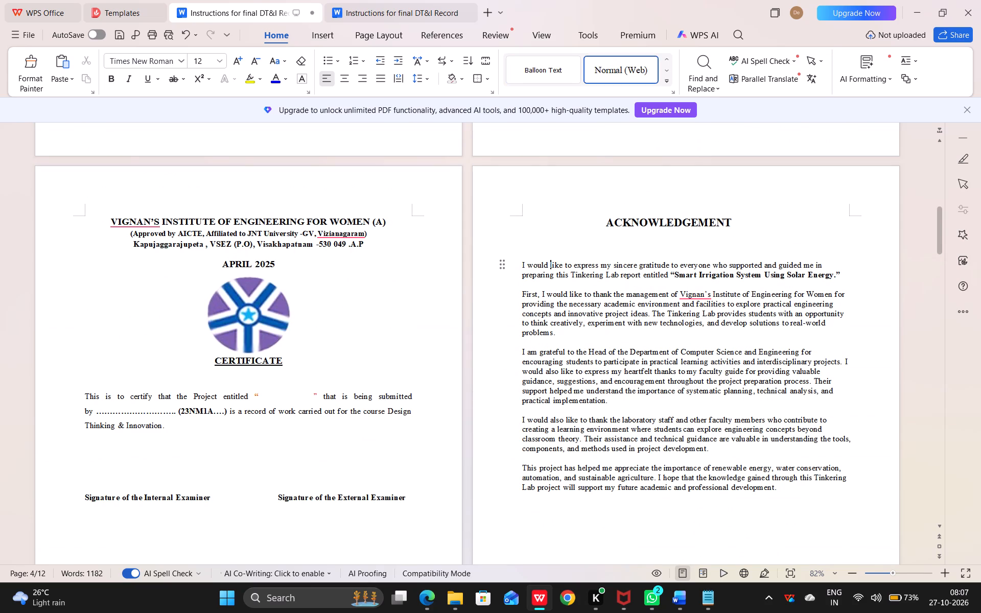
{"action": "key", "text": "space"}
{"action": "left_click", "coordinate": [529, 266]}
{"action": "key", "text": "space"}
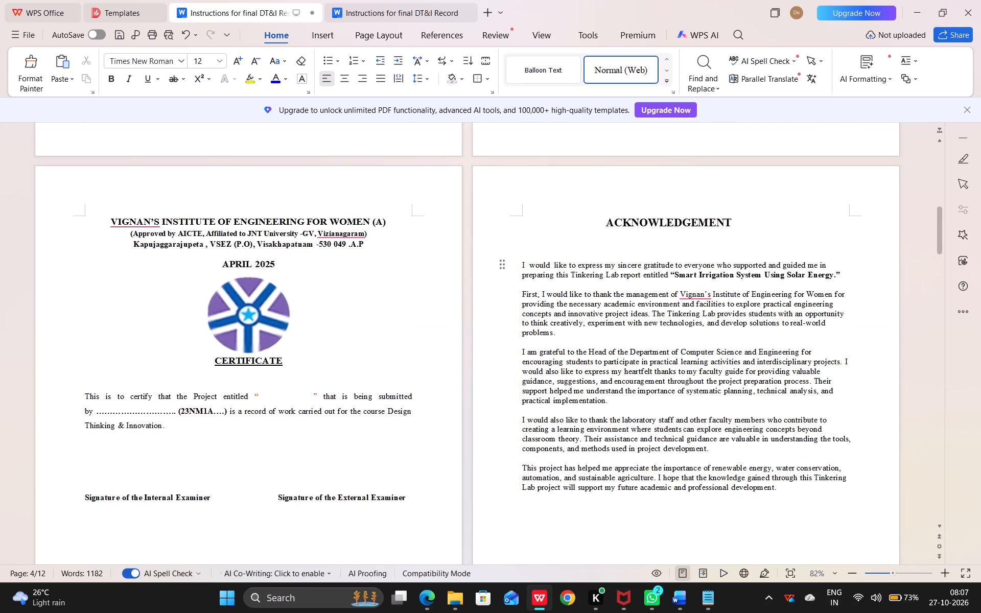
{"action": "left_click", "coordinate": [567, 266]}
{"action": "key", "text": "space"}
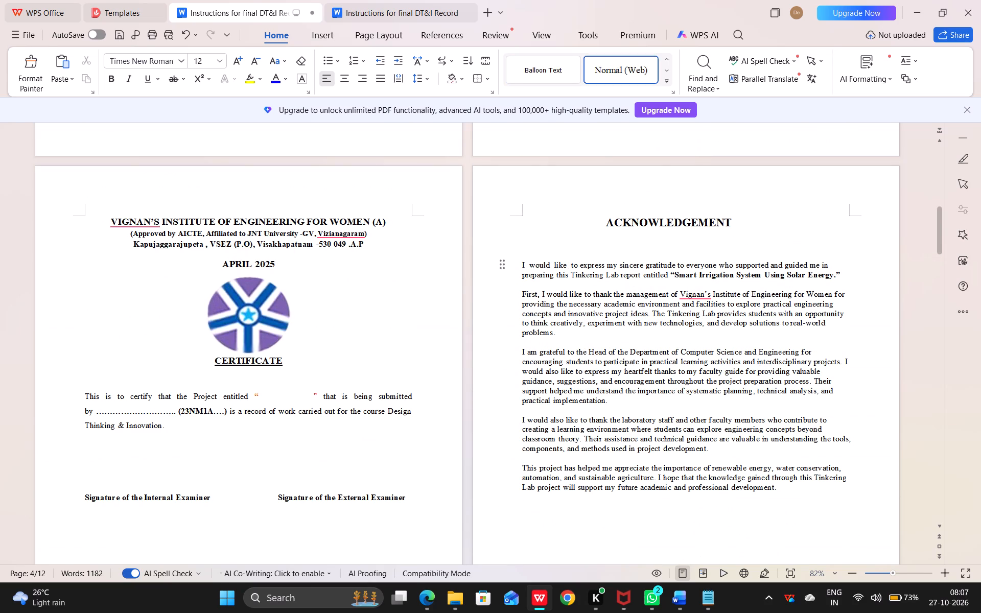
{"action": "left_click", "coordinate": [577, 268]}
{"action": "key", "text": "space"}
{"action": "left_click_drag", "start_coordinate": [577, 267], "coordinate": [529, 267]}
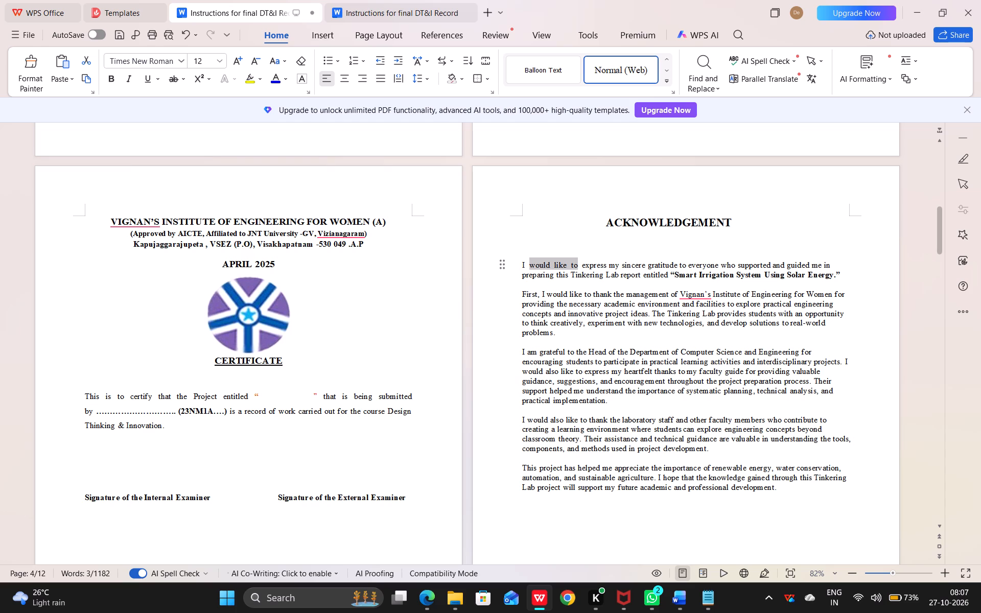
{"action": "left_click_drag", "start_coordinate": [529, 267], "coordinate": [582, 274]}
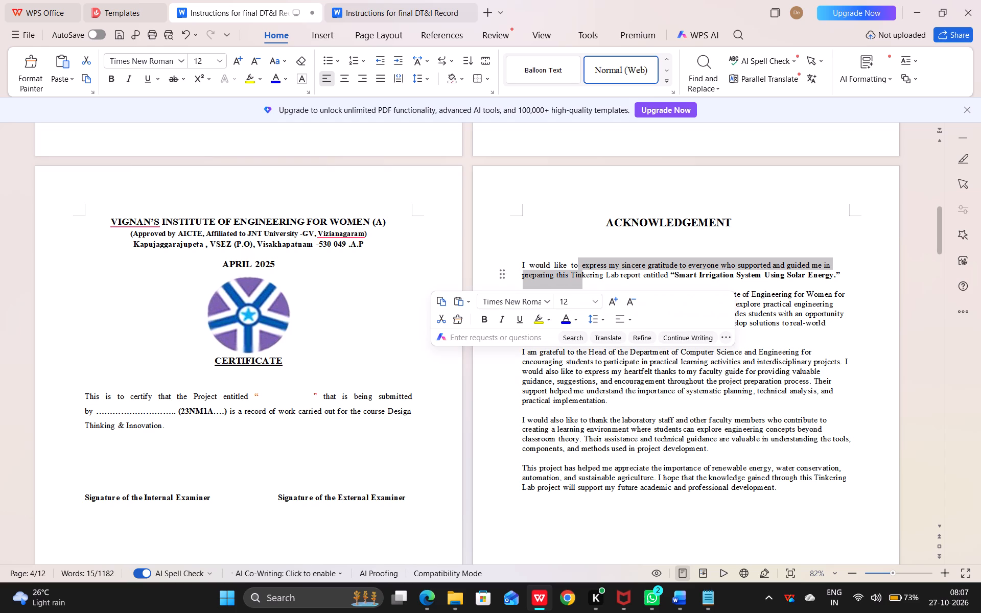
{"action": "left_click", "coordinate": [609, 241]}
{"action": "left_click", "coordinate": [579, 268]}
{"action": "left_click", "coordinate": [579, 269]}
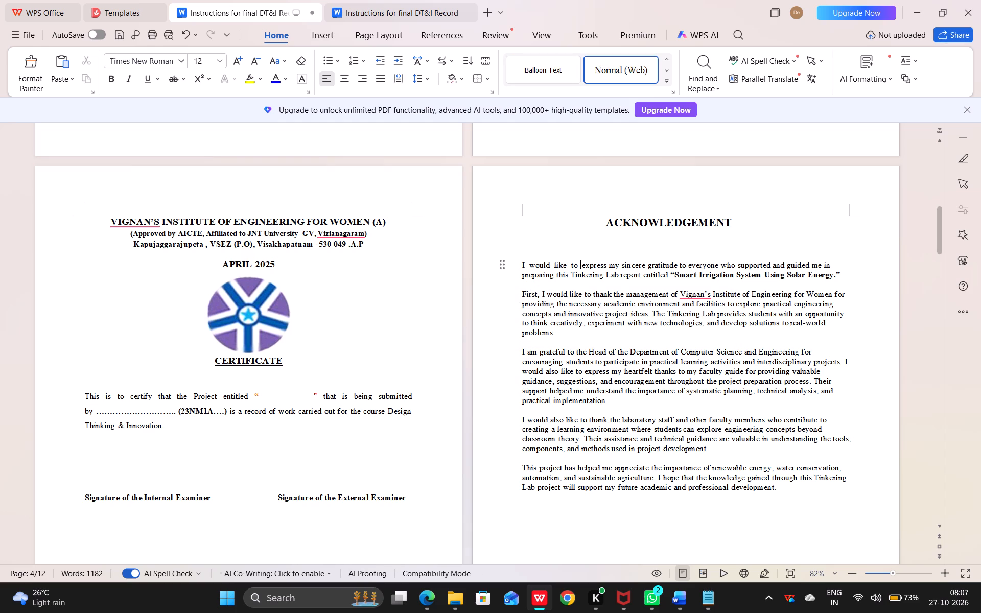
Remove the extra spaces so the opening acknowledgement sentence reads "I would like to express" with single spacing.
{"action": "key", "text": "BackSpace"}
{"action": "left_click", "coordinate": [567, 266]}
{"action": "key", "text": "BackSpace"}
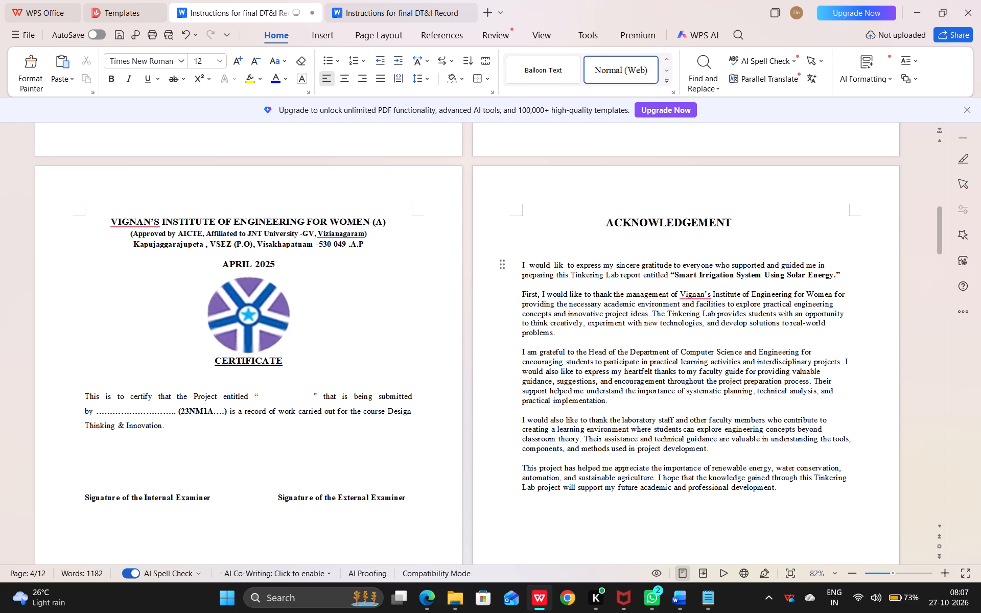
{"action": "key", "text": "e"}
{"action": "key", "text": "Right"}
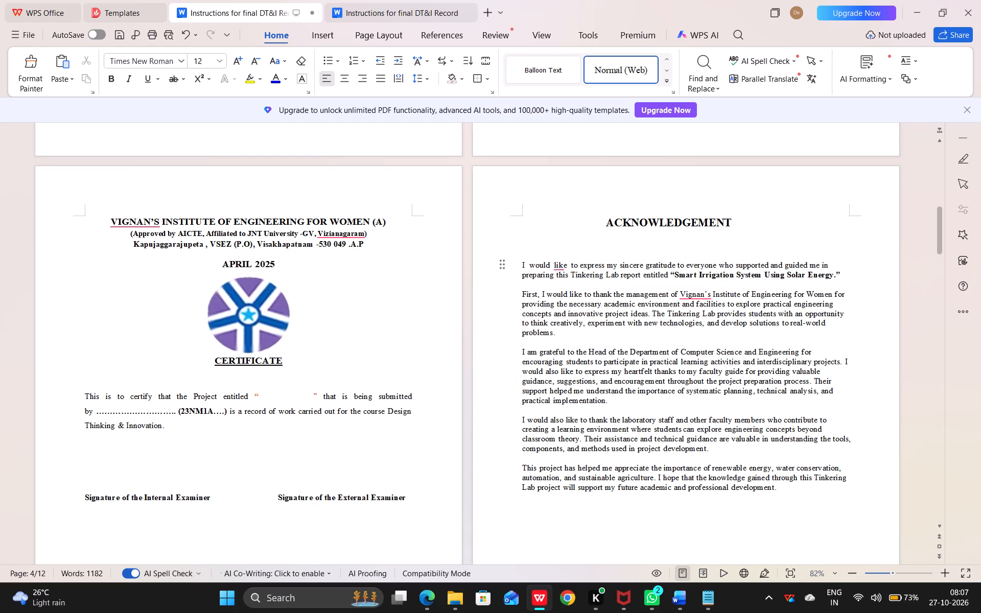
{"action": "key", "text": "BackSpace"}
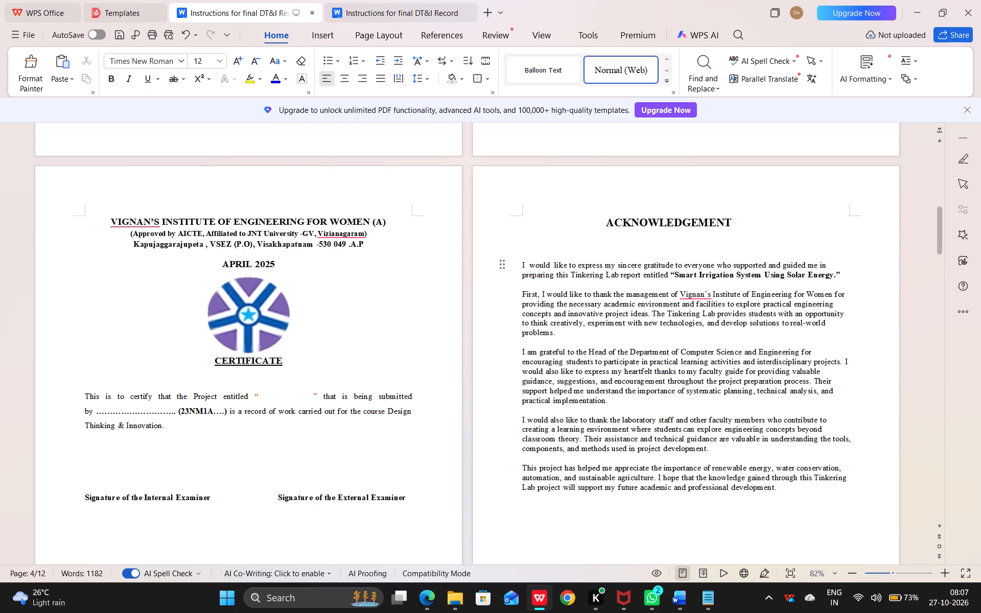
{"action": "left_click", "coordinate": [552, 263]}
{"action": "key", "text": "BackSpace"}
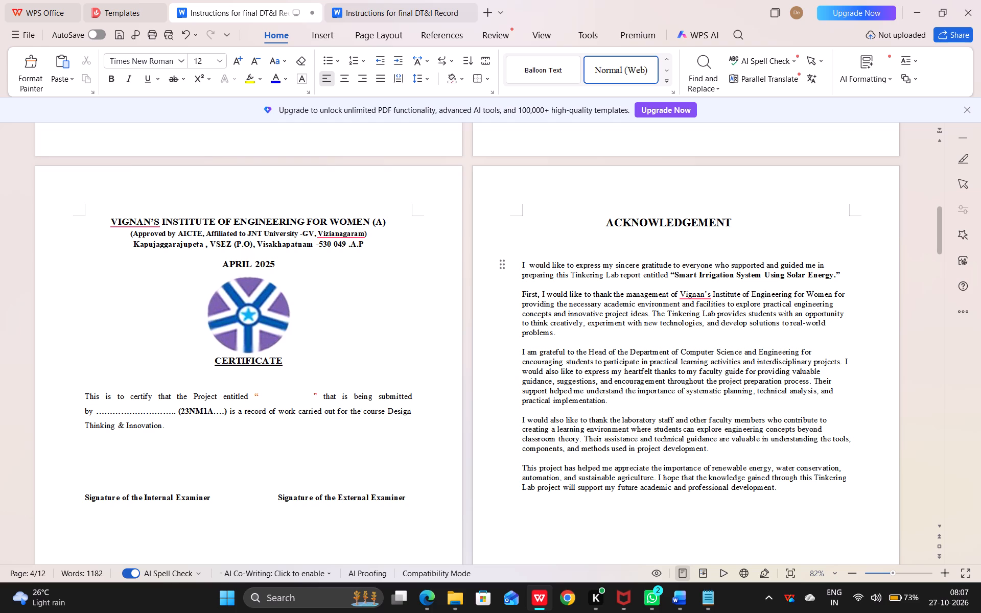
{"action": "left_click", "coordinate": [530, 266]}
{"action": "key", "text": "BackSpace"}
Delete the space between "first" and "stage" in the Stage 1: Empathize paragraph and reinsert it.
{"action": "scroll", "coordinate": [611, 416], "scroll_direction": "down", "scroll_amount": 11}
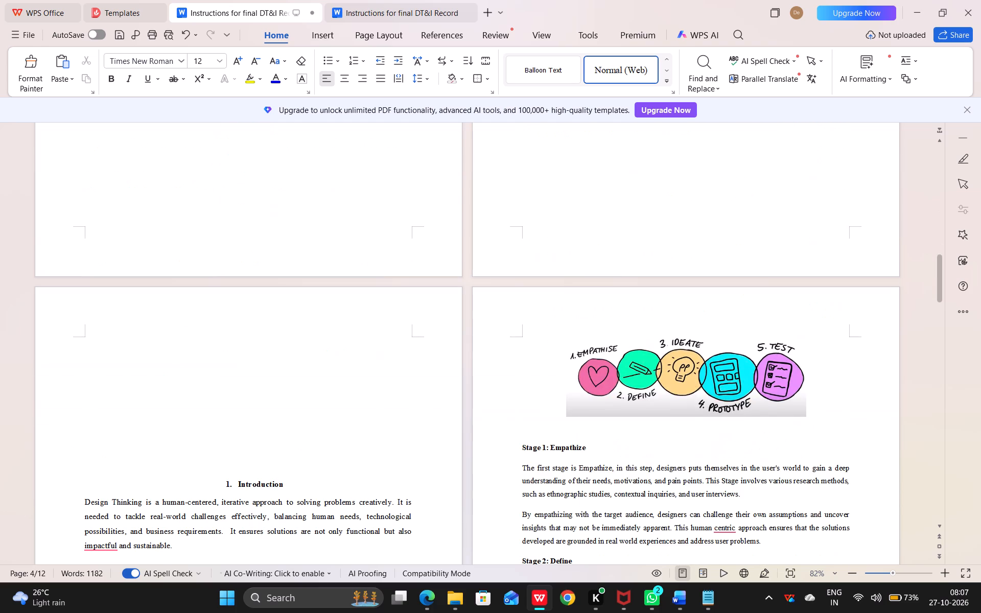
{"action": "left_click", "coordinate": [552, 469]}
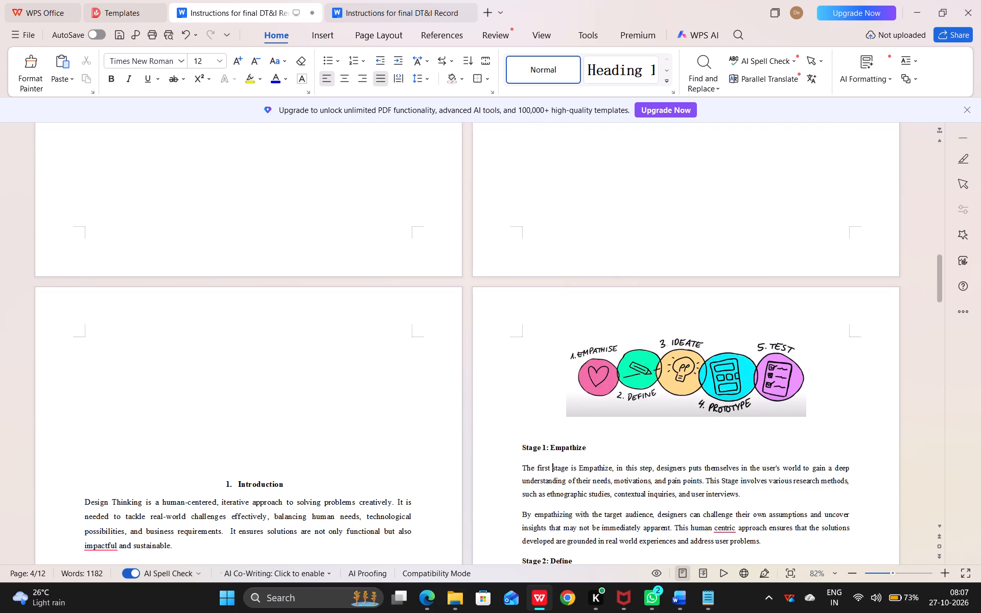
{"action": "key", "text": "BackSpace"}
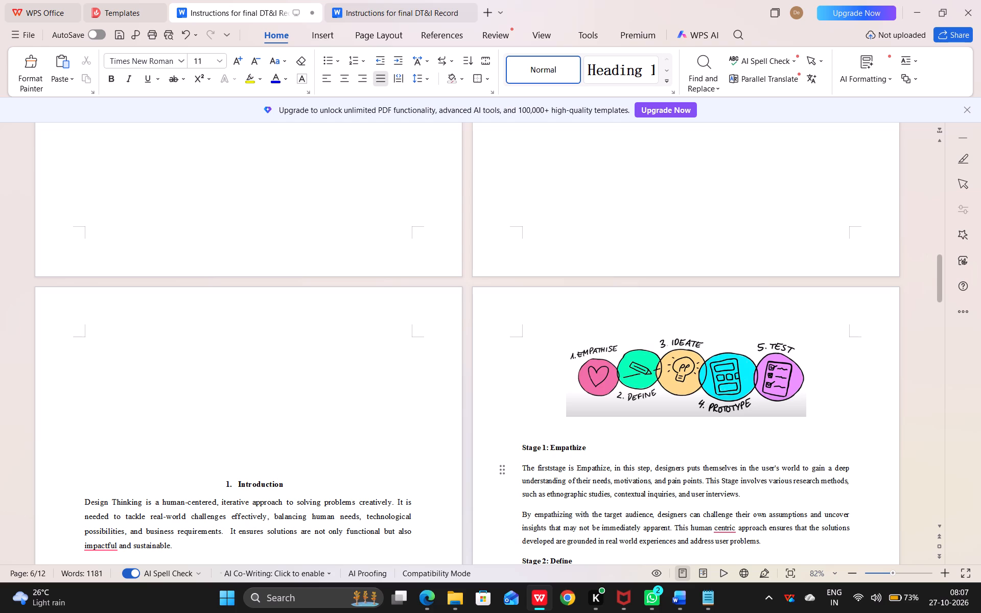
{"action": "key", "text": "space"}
Justify all five acknowledgement paragraphs so they match the alignment of the report's body text.
{"action": "scroll", "coordinate": [573, 464], "scroll_direction": "down", "scroll_amount": 6}
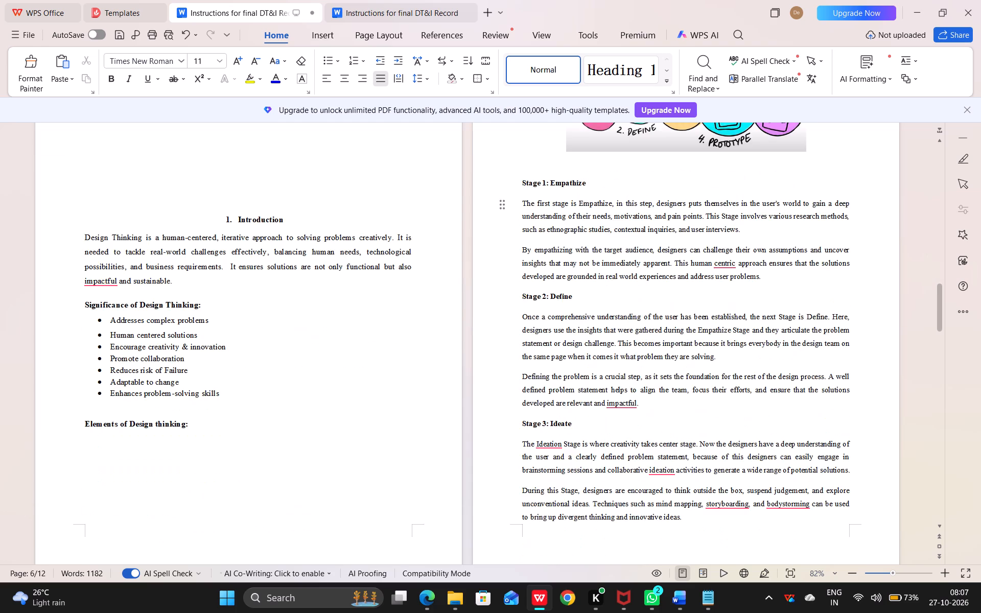
{"action": "scroll", "coordinate": [587, 461], "scroll_direction": "down", "scroll_amount": 1}
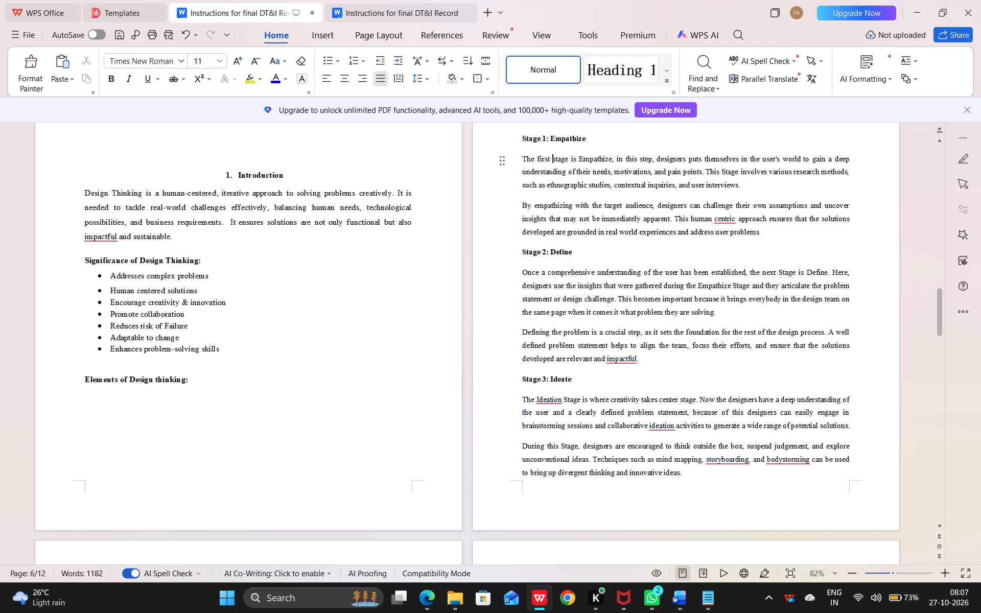
{"action": "scroll", "coordinate": [679, 455], "scroll_direction": "up", "scroll_amount": 8}
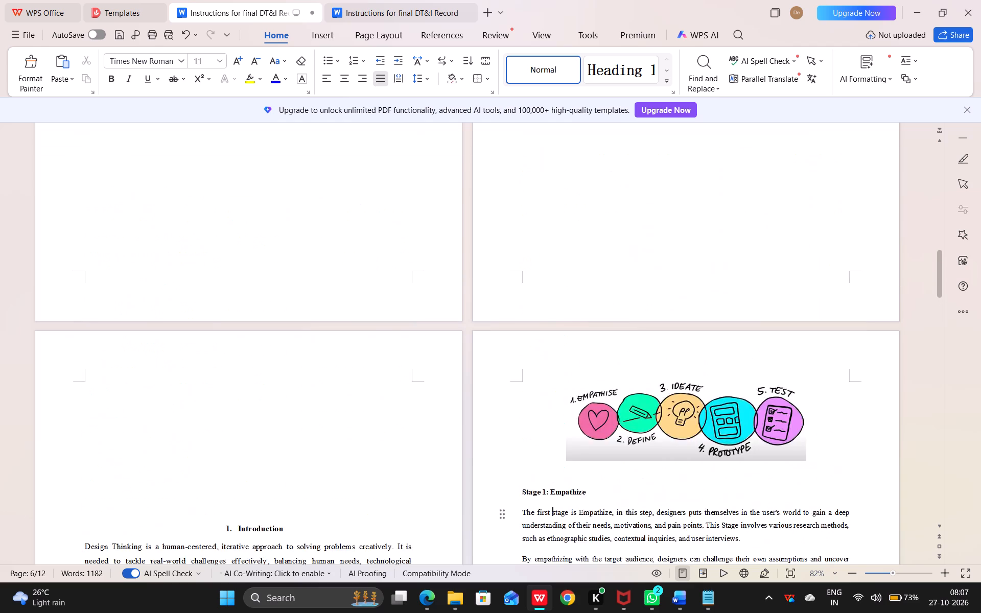
{"action": "scroll", "coordinate": [682, 463], "scroll_direction": "up", "scroll_amount": 8}
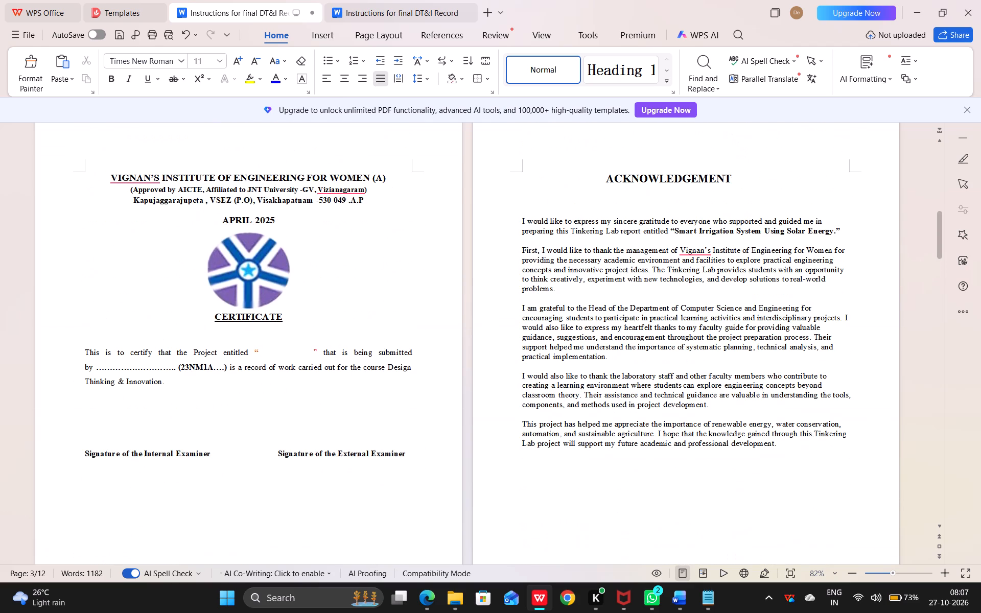
{"action": "left_click_drag", "start_coordinate": [780, 443], "coordinate": [505, 220]}
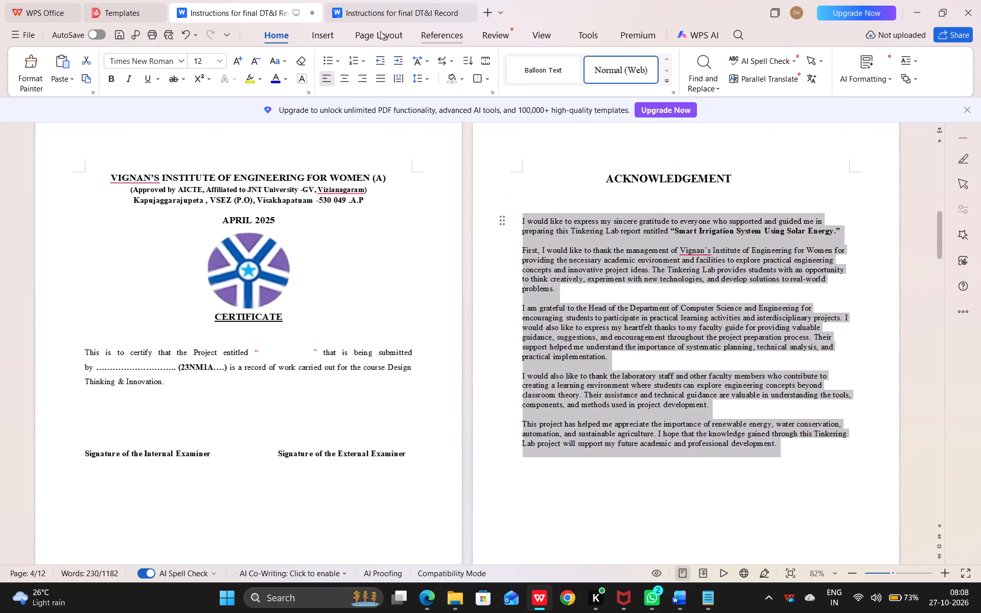
{"action": "left_click", "coordinate": [329, 80]}
{"action": "left_click", "coordinate": [543, 190]}
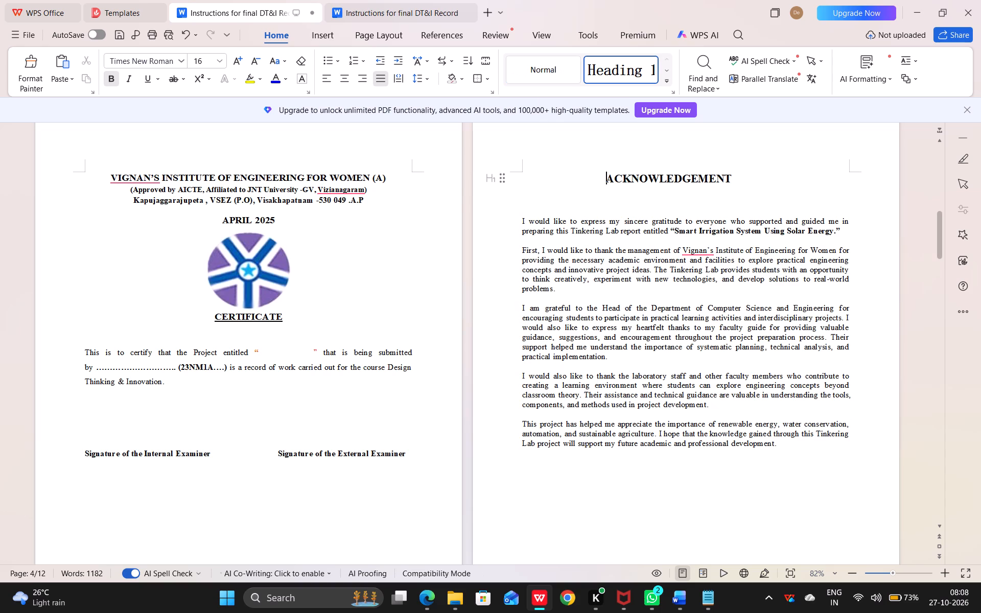
Examine the layout of the acknowledgement page and the Introduction page at 100% zoom.
{"action": "scroll", "coordinate": [618, 329], "scroll_direction": "down", "scroll_amount": 7}
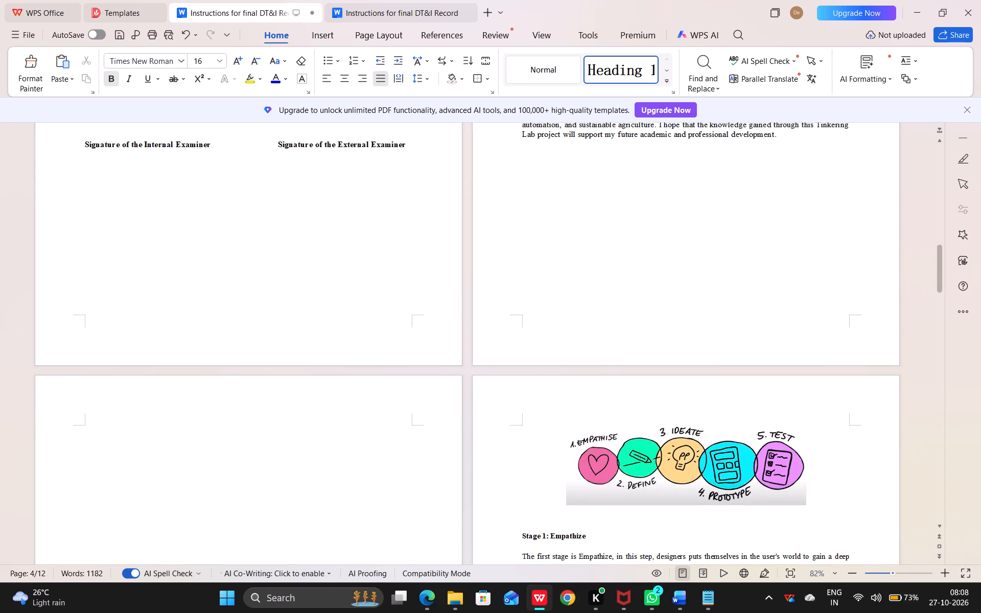
{"action": "left_click", "coordinate": [896, 571]}
{"action": "scroll", "coordinate": [485, 421], "scroll_direction": "down", "scroll_amount": 20}
{"action": "scroll", "coordinate": [485, 421], "scroll_direction": "down", "scroll_amount": 3}
{"action": "scroll", "coordinate": [473, 436], "scroll_direction": "up", "scroll_amount": 2}
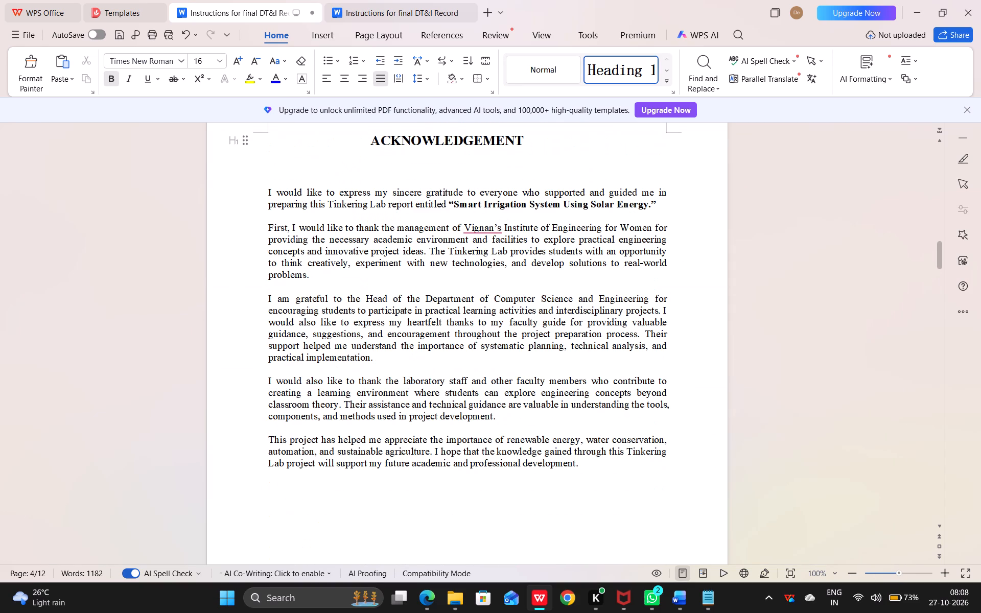
{"action": "scroll", "coordinate": [473, 436], "scroll_direction": "down", "scroll_amount": 5}
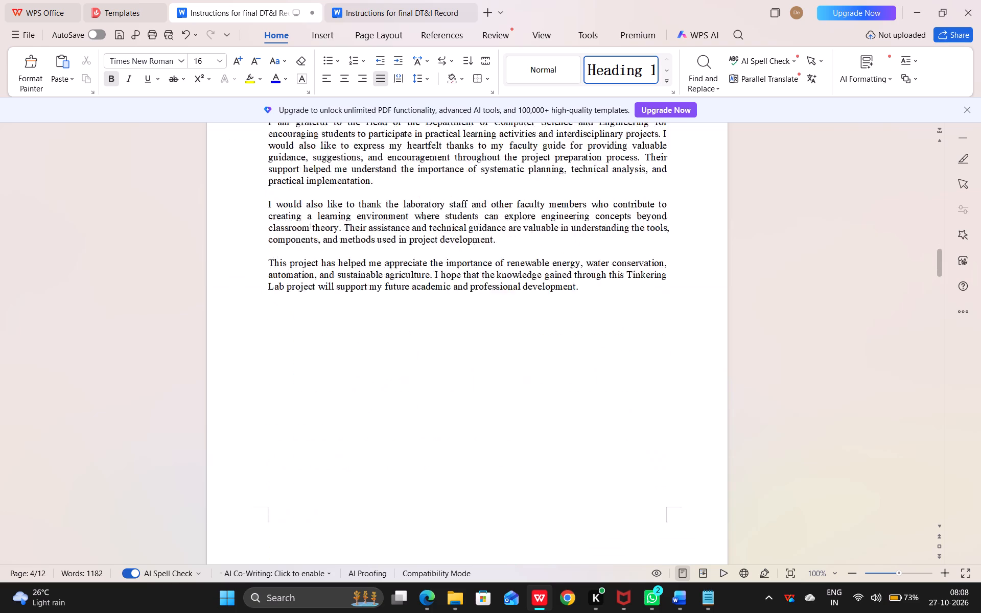
{"action": "scroll", "coordinate": [473, 436], "scroll_direction": "down", "scroll_amount": 13}
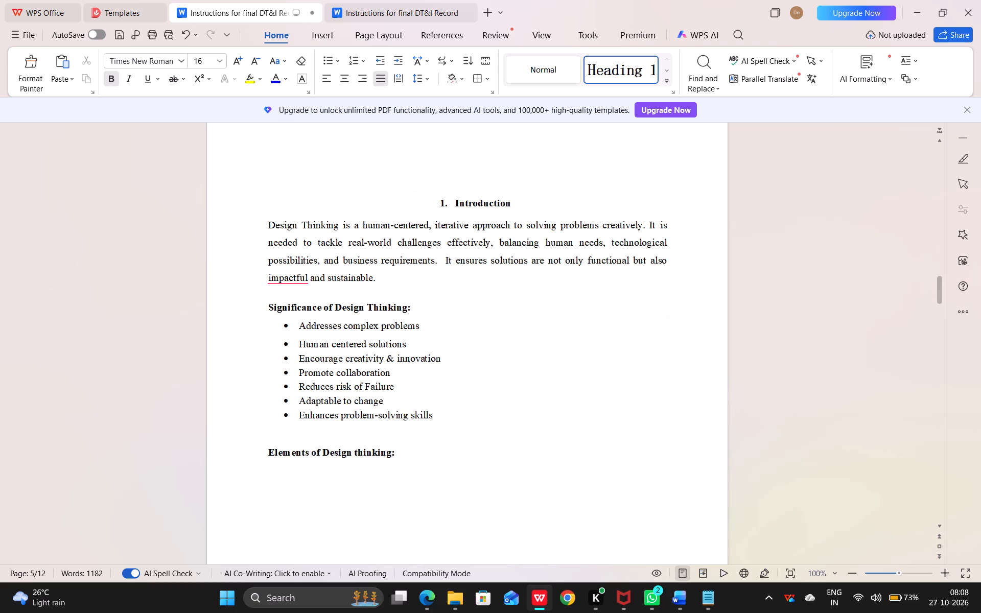
{"action": "left_click", "coordinate": [270, 251]}
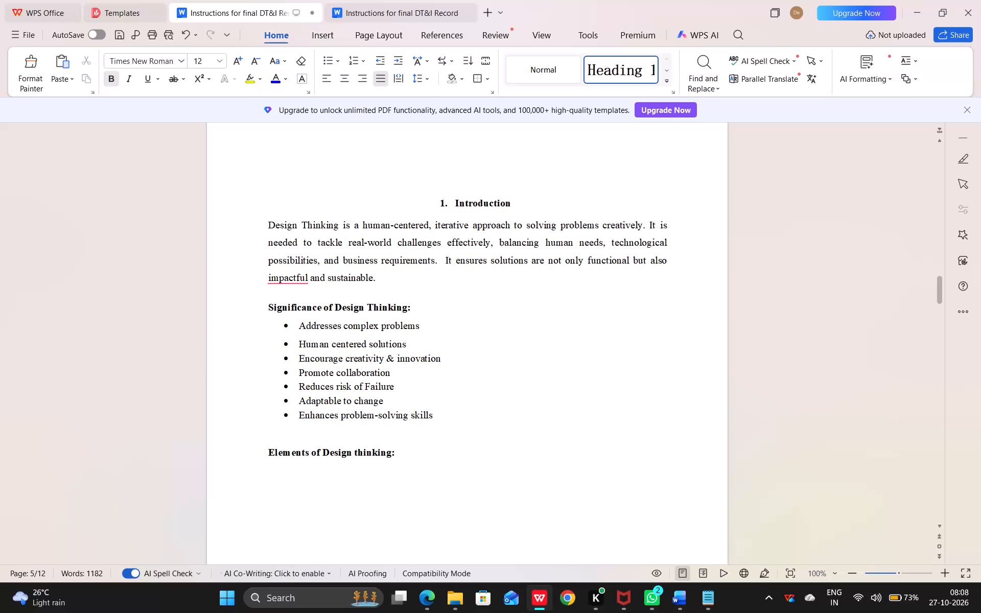
{"action": "left_click_drag", "start_coordinate": [388, 278], "coordinate": [325, 272]}
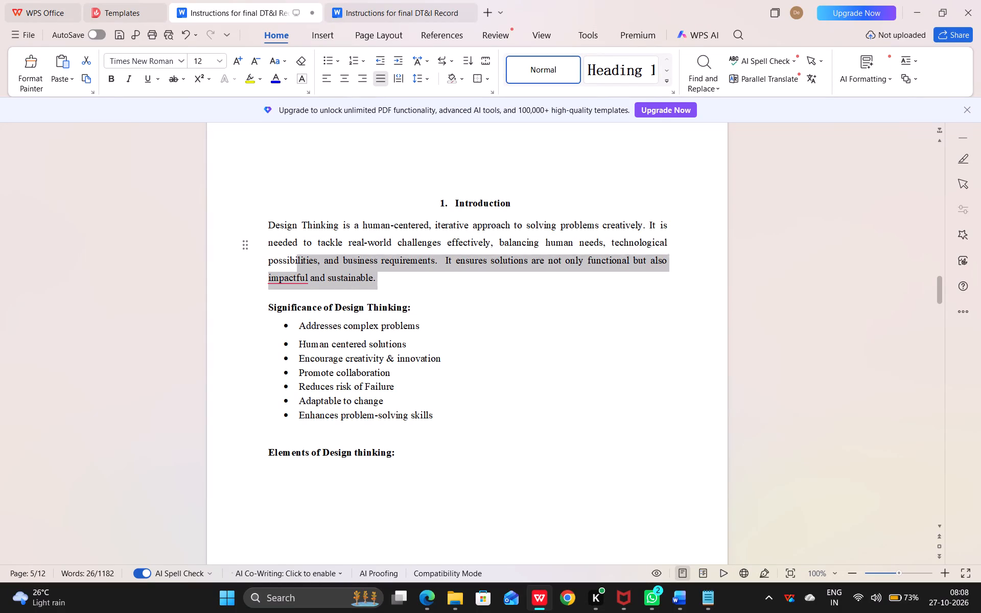
{"action": "left_click_drag", "start_coordinate": [325, 272], "coordinate": [375, 296]}
{"action": "left_click", "coordinate": [495, 315]}
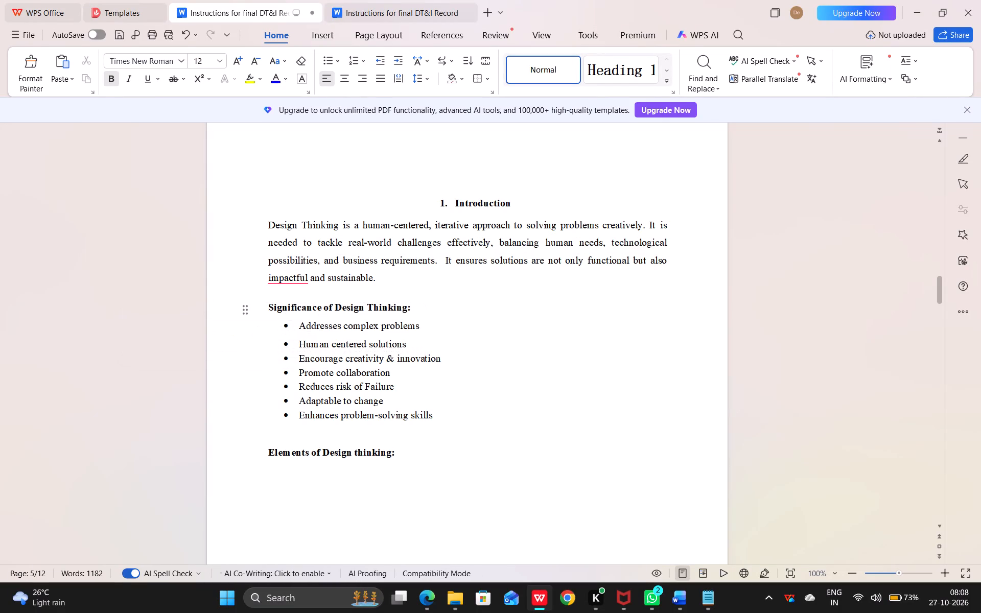
Remove the justified alignment from all five acknowledgement paragraphs.
{"action": "left_click_drag", "start_coordinate": [375, 281], "coordinate": [409, 310]}
{"action": "left_click", "coordinate": [502, 308]}
{"action": "scroll", "coordinate": [506, 345], "scroll_direction": "up", "scroll_amount": 10}
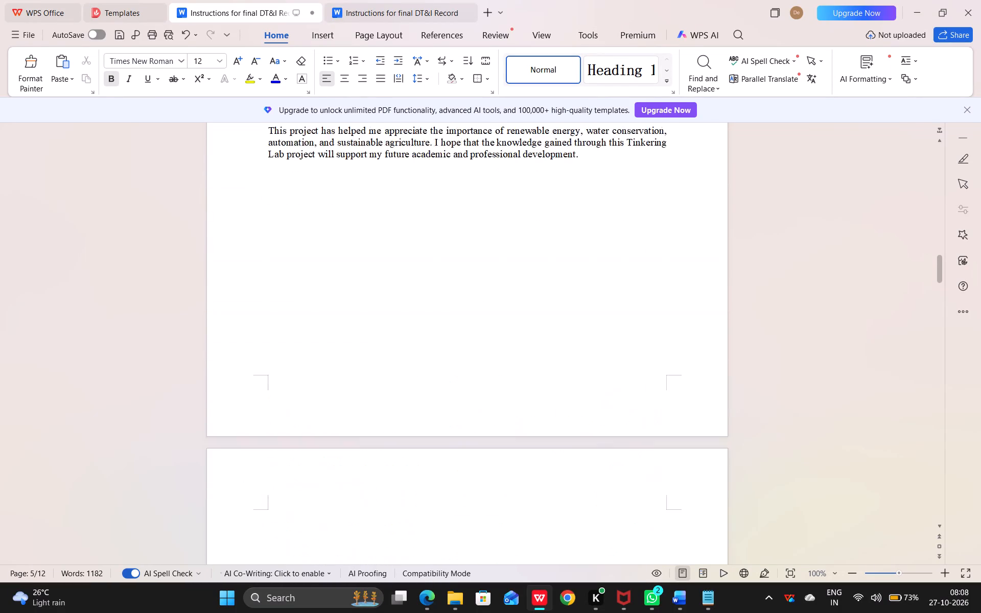
{"action": "scroll", "coordinate": [506, 345], "scroll_direction": "up", "scroll_amount": 8}
{"action": "left_click_drag", "start_coordinate": [585, 465], "coordinate": [347, 315]}
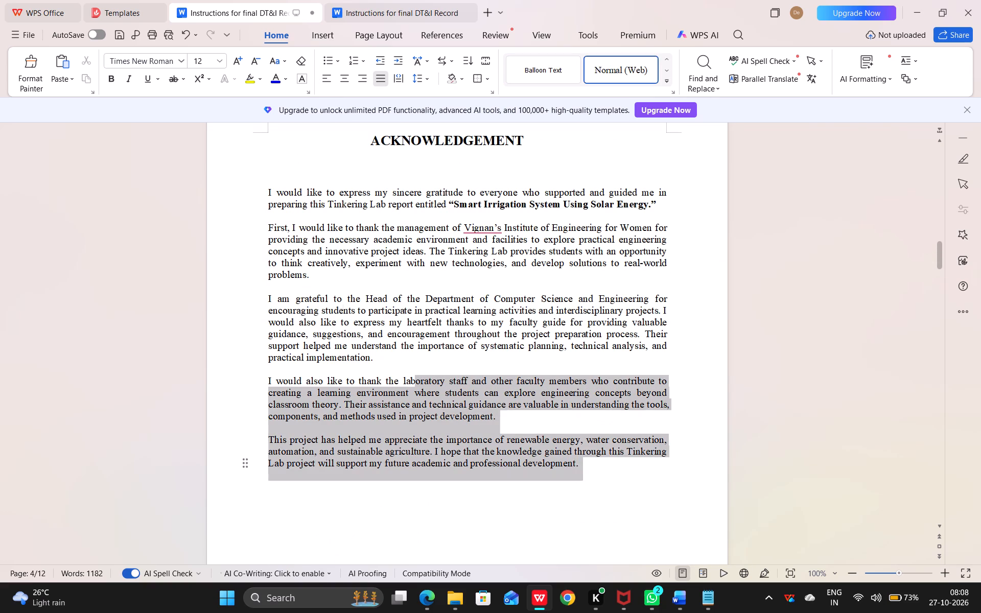
{"action": "left_click_drag", "start_coordinate": [347, 315], "coordinate": [266, 188]}
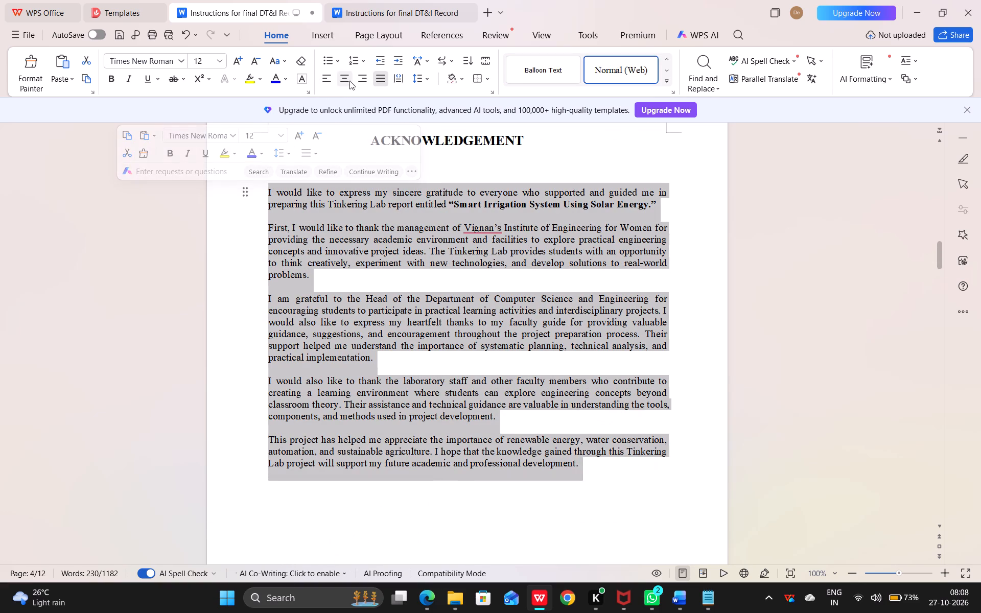
{"action": "left_click", "coordinate": [378, 78]}
{"action": "left_click", "coordinate": [593, 159]}
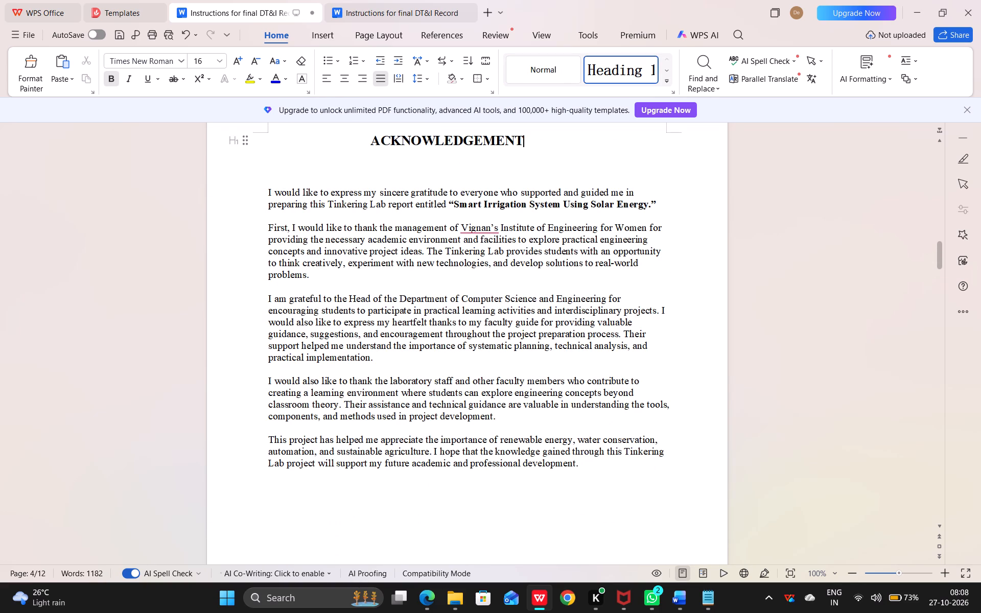
{"action": "scroll", "coordinate": [516, 426], "scroll_direction": "down", "scroll_amount": 5}
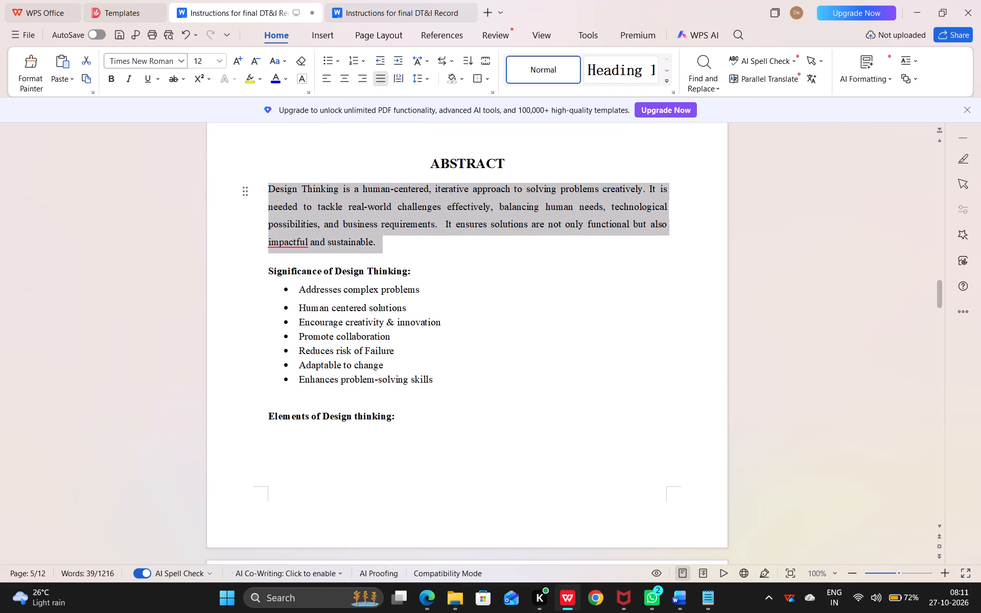
{"action": "key", "text": "BackSpace"}
{"action": "key", "text": "ctrl+v"}
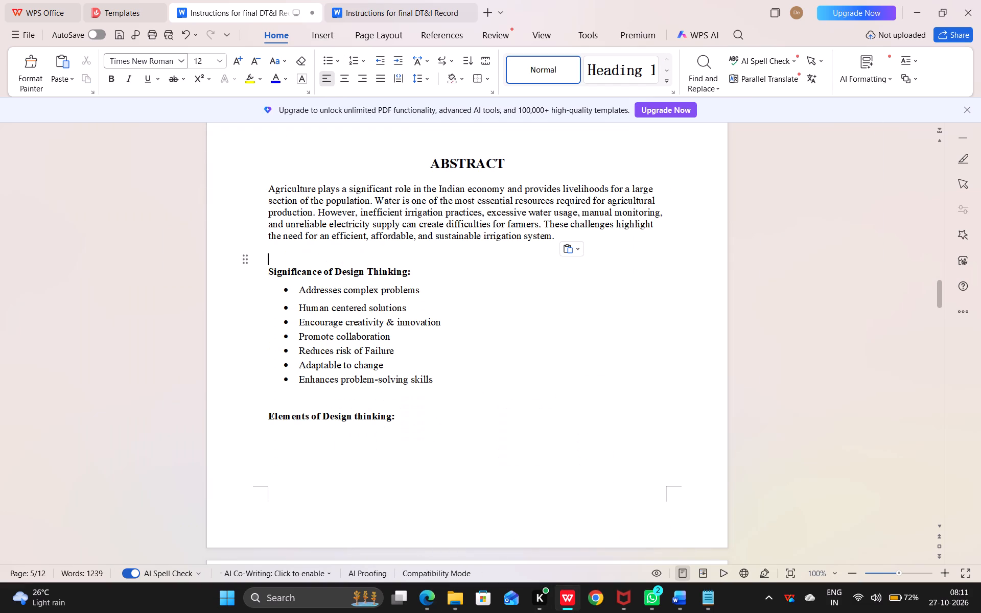
Set the font size of the pasted abstract paragraph about agriculture to 13.
{"action": "left_click_drag", "start_coordinate": [555, 237], "coordinate": [276, 191]}
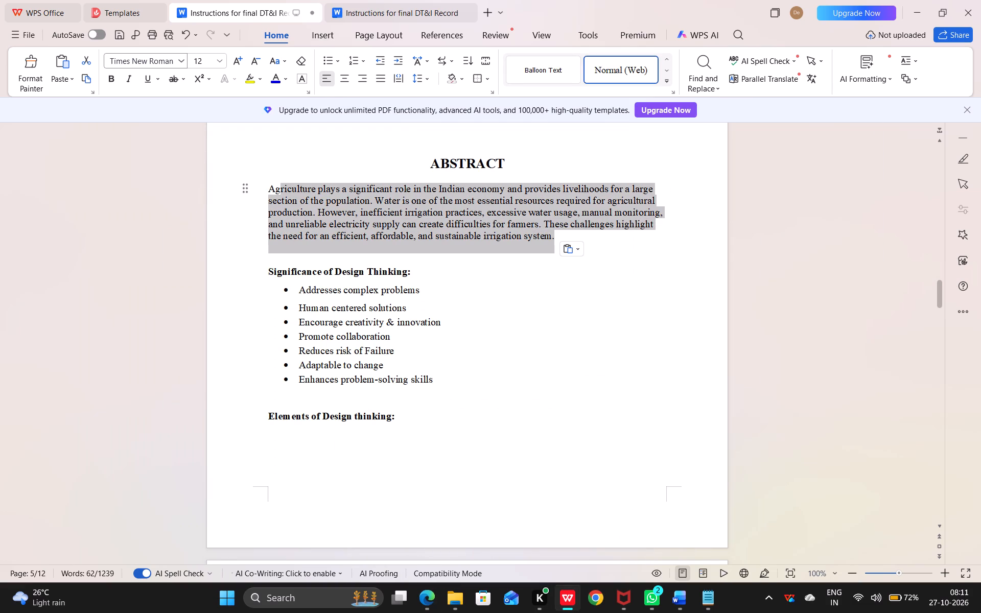
{"action": "left_click_drag", "start_coordinate": [276, 191], "coordinate": [272, 190]}
{"action": "left_click", "coordinate": [218, 59]}
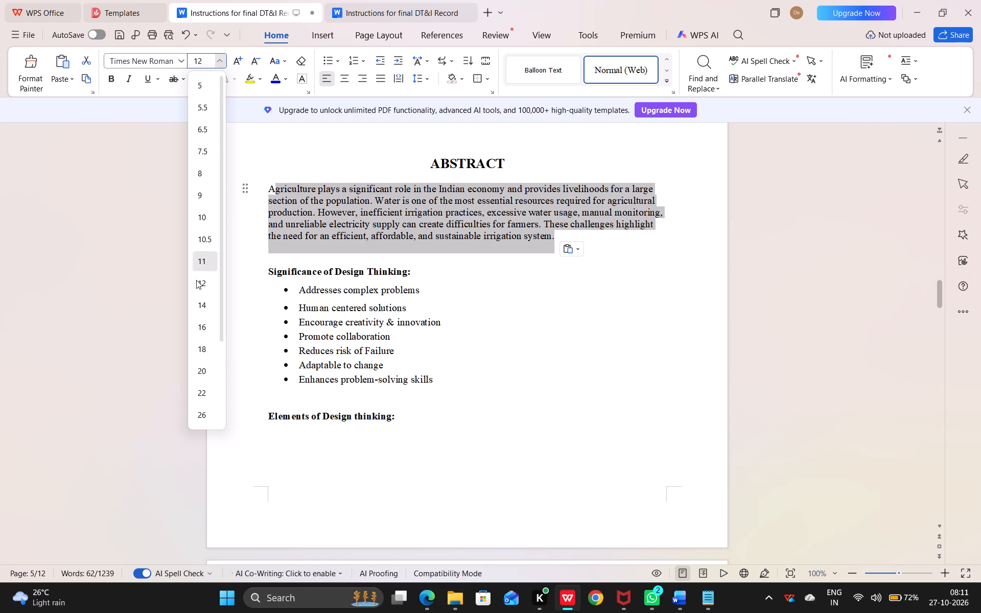
{"action": "left_click", "coordinate": [202, 63]}
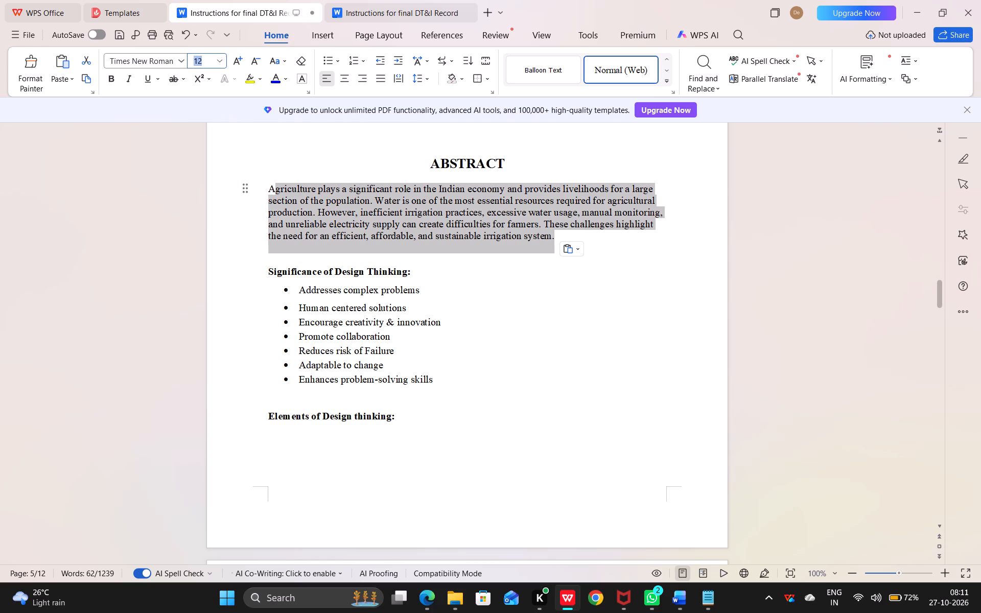
{"action": "key", "text": "BackSpace"}
{"action": "type", "text": "13"}
{"action": "key", "text": "Return"}
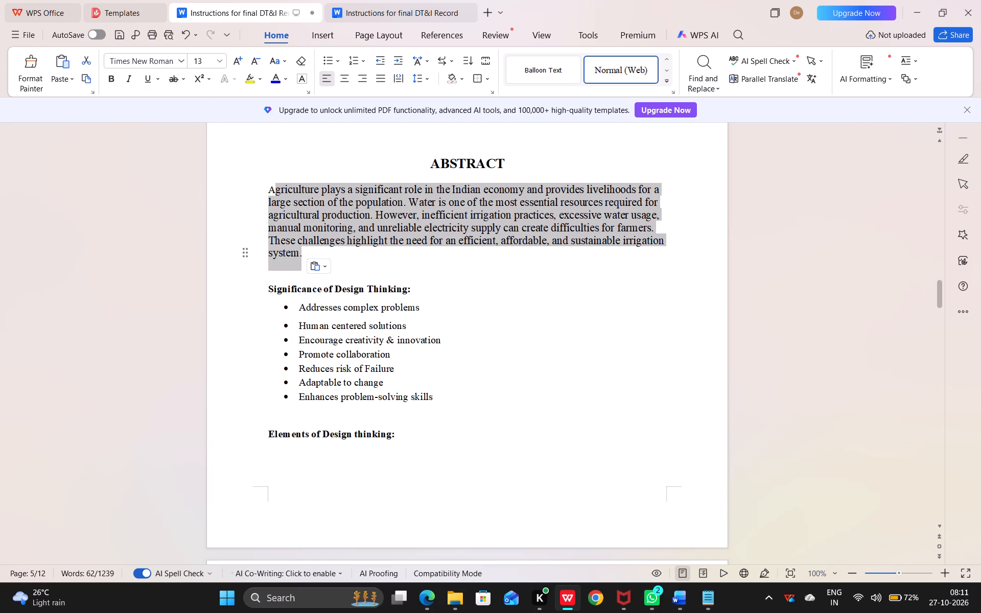
{"action": "left_click", "coordinate": [359, 335]}
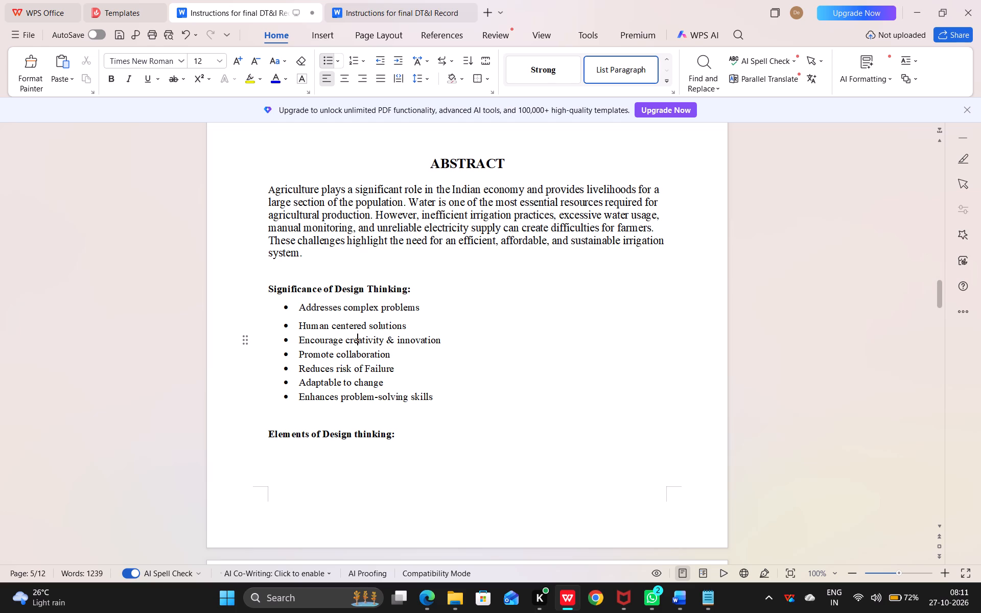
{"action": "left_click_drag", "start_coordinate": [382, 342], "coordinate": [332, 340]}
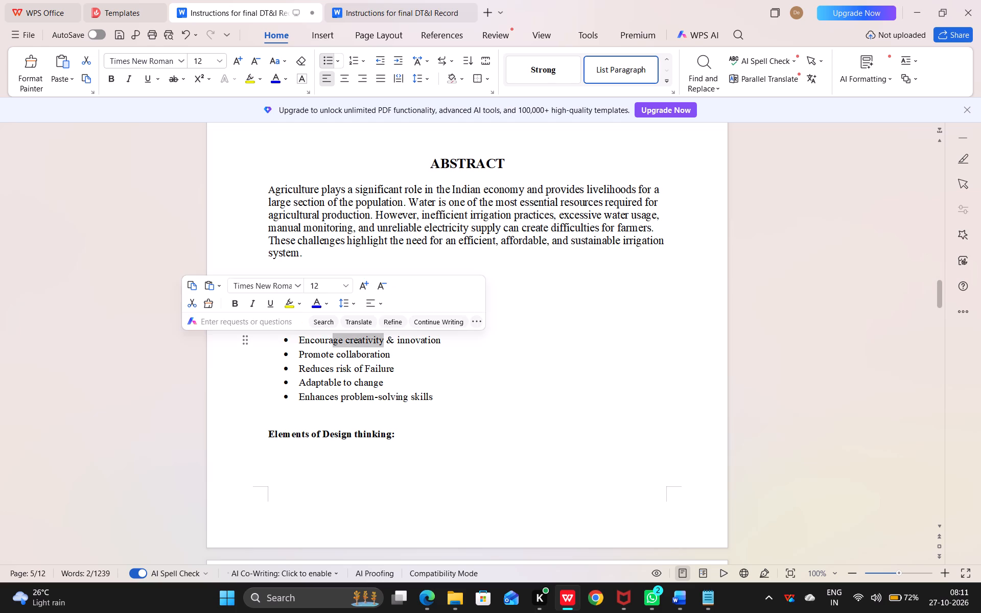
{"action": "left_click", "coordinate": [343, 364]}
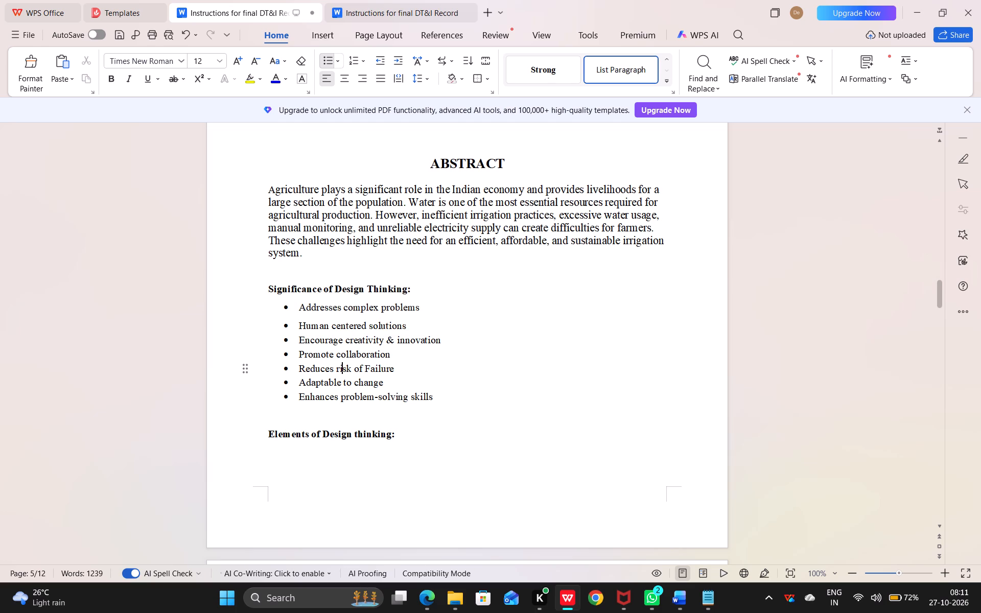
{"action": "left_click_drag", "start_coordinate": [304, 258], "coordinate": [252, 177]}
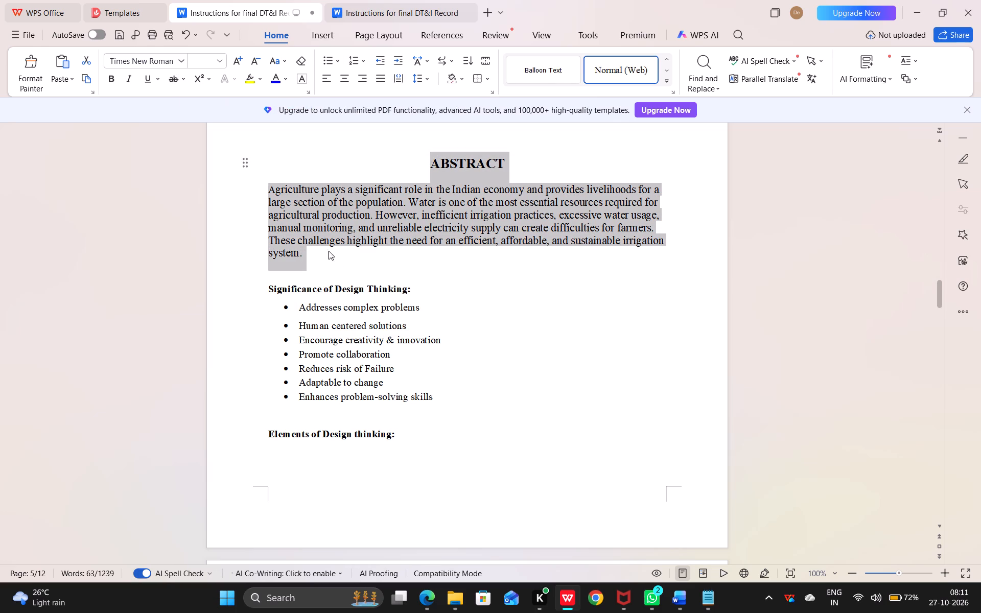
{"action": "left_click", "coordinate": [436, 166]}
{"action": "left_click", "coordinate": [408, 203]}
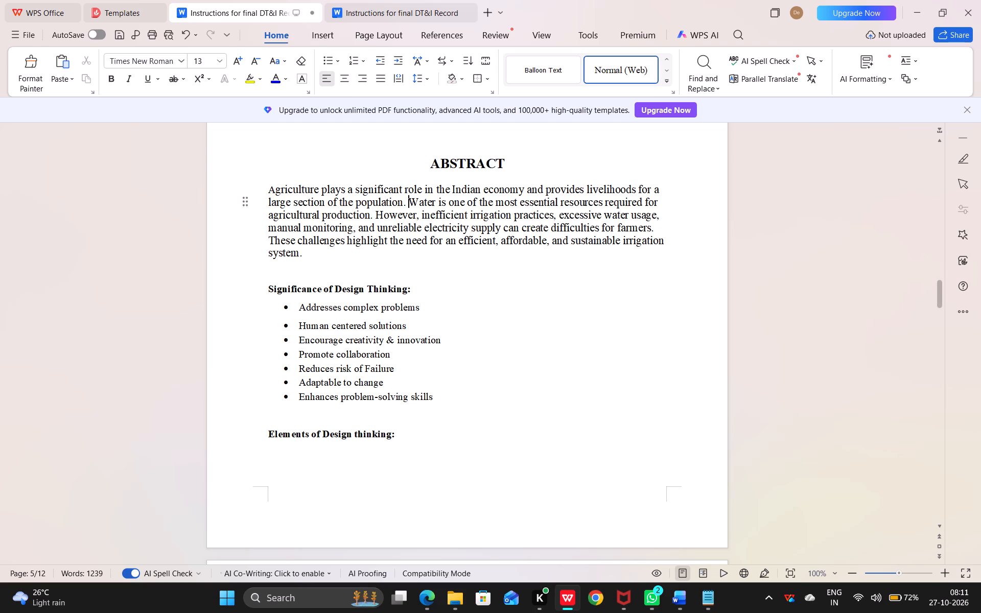
Check the font and size of the Index Page entries in the other open report copy.
{"action": "left_click", "coordinate": [412, 4]}
{"action": "scroll", "coordinate": [420, 356], "scroll_direction": "down", "scroll_amount": 2}
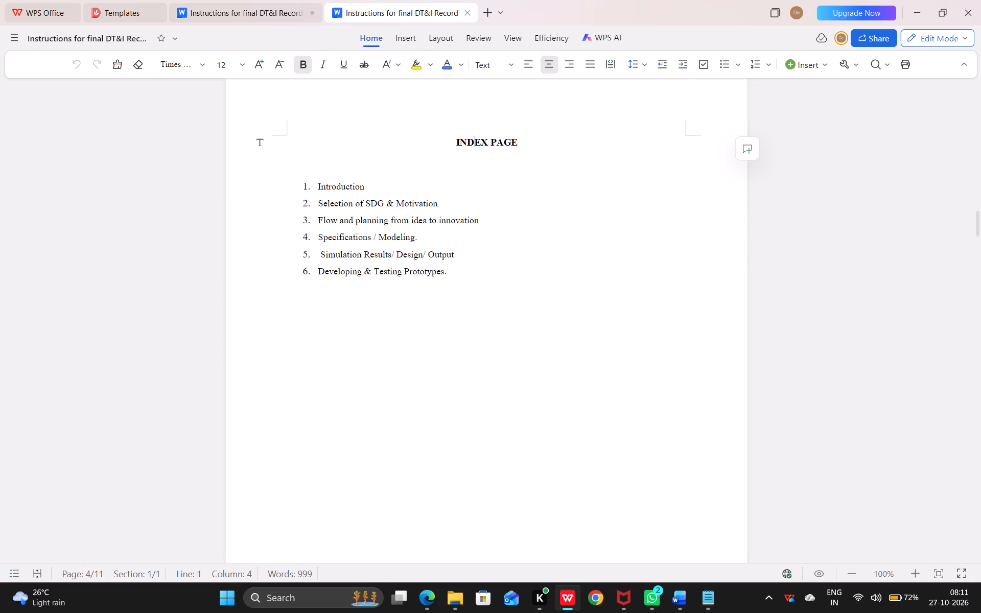
{"action": "left_click_drag", "start_coordinate": [451, 273], "coordinate": [303, 271]}
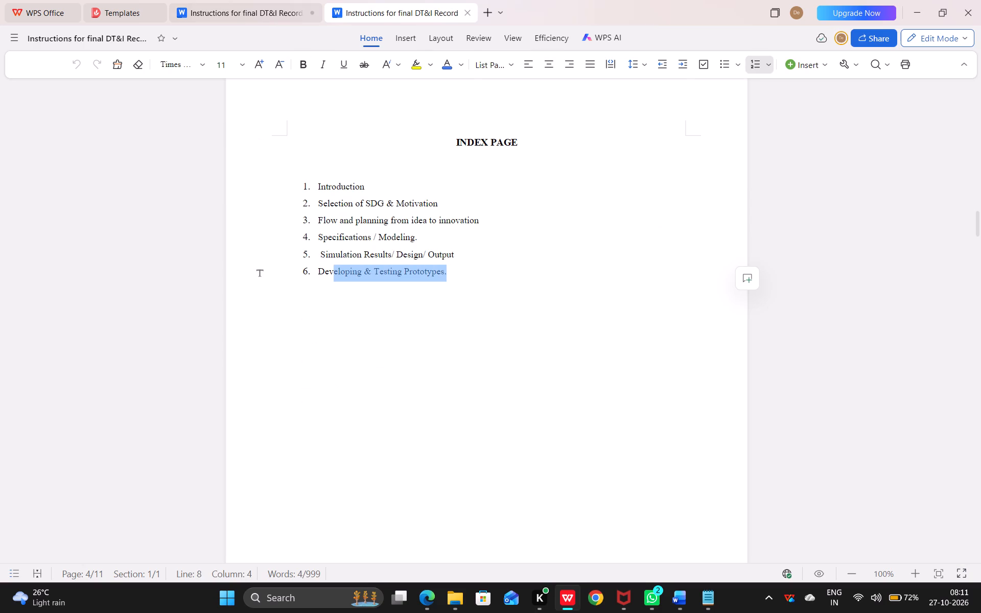
{"action": "left_click", "coordinate": [403, 38]}
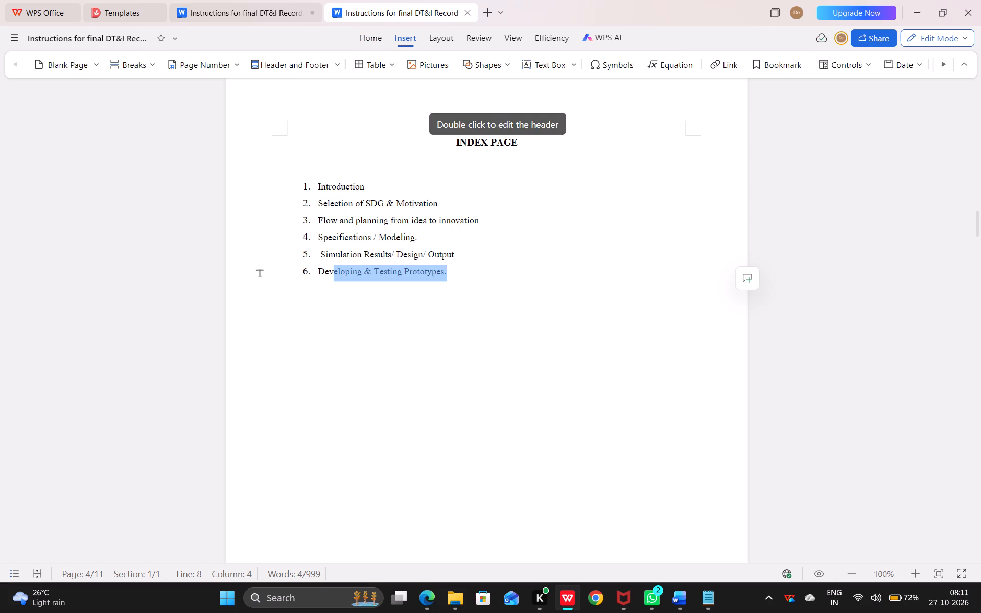
{"action": "double_click", "coordinate": [424, 264]}
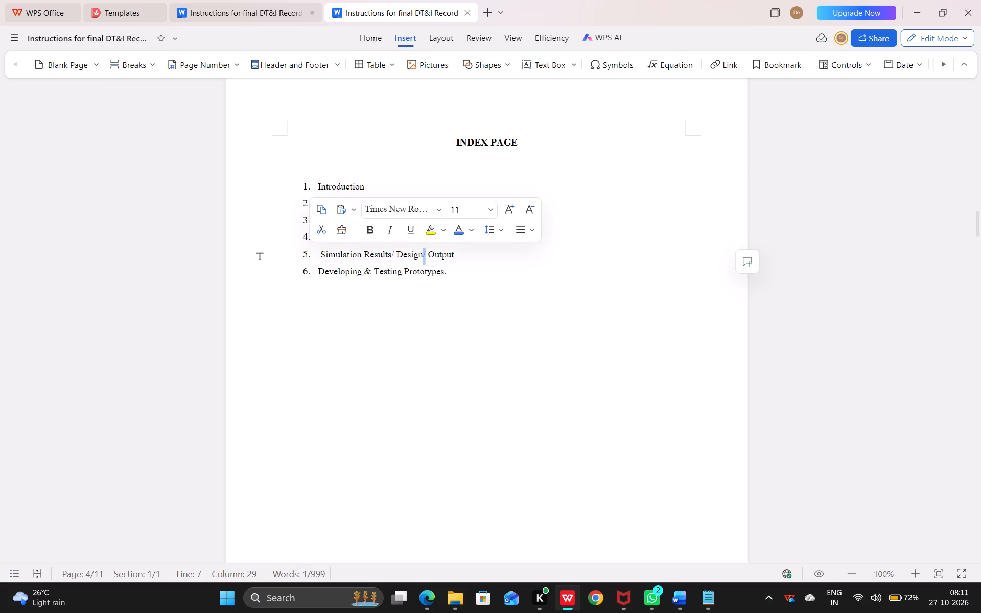
{"action": "left_click_drag", "start_coordinate": [449, 270], "coordinate": [317, 276]}
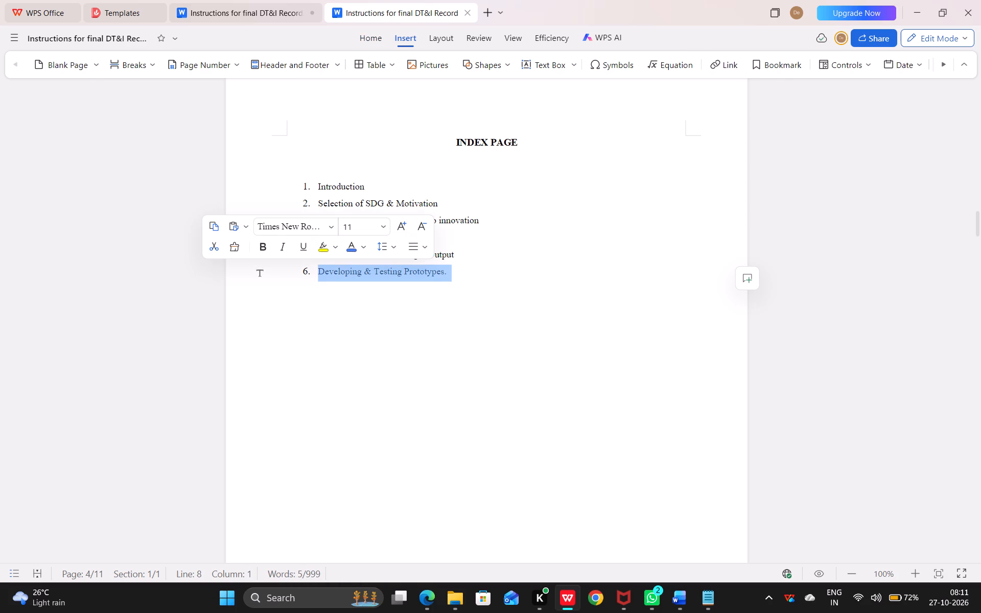
{"action": "left_click", "coordinate": [266, 0]}
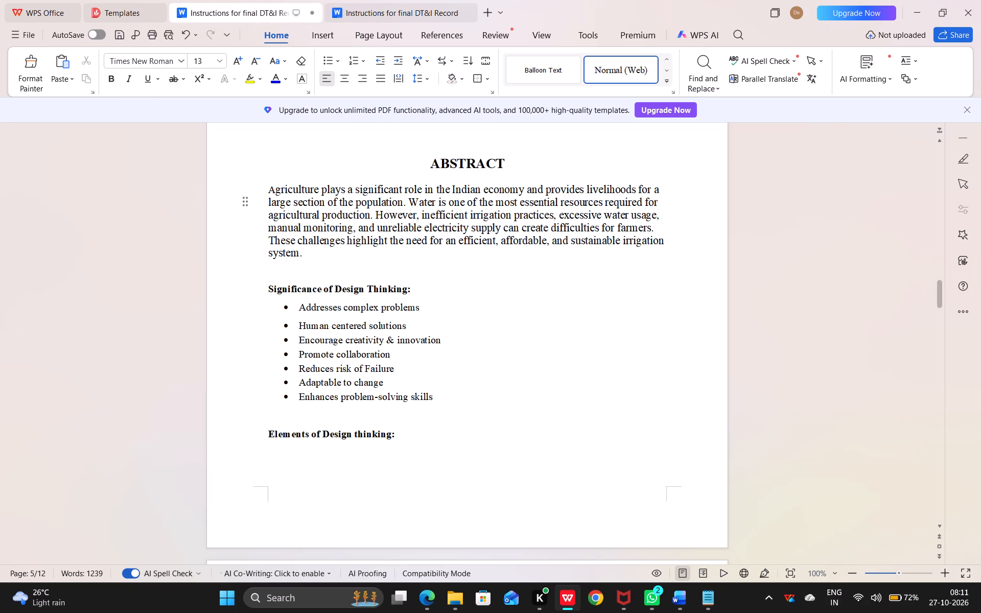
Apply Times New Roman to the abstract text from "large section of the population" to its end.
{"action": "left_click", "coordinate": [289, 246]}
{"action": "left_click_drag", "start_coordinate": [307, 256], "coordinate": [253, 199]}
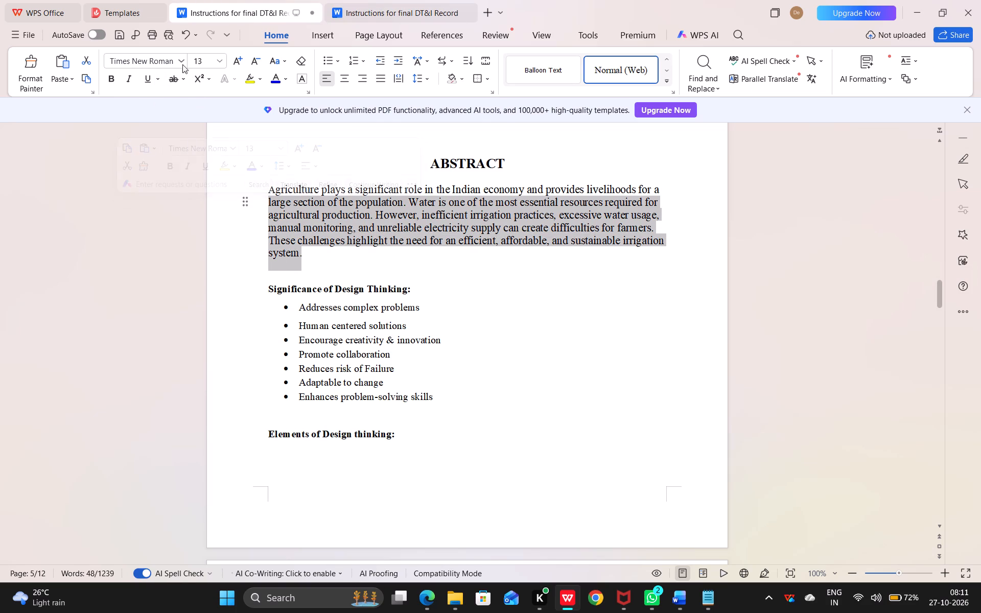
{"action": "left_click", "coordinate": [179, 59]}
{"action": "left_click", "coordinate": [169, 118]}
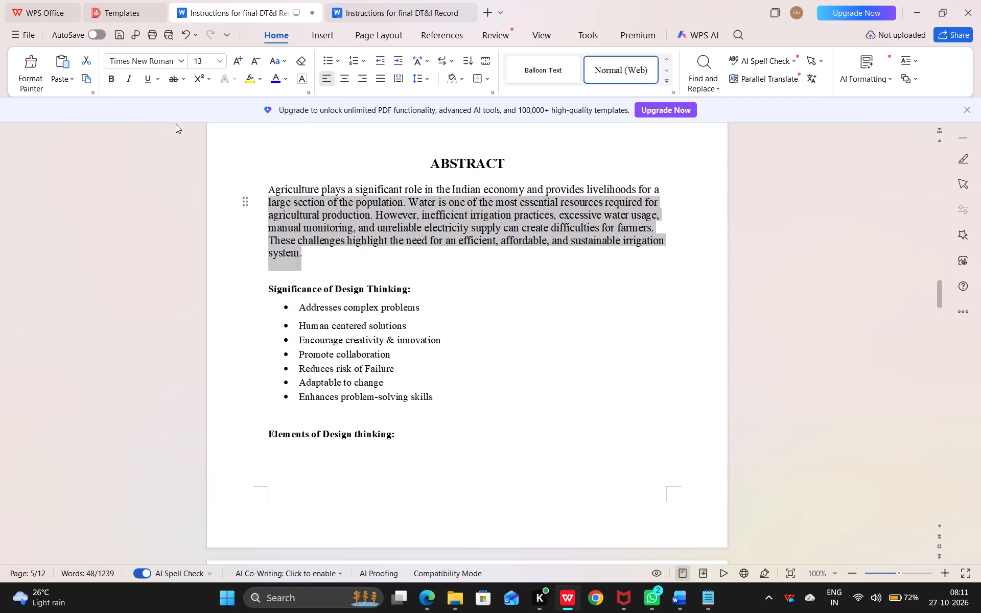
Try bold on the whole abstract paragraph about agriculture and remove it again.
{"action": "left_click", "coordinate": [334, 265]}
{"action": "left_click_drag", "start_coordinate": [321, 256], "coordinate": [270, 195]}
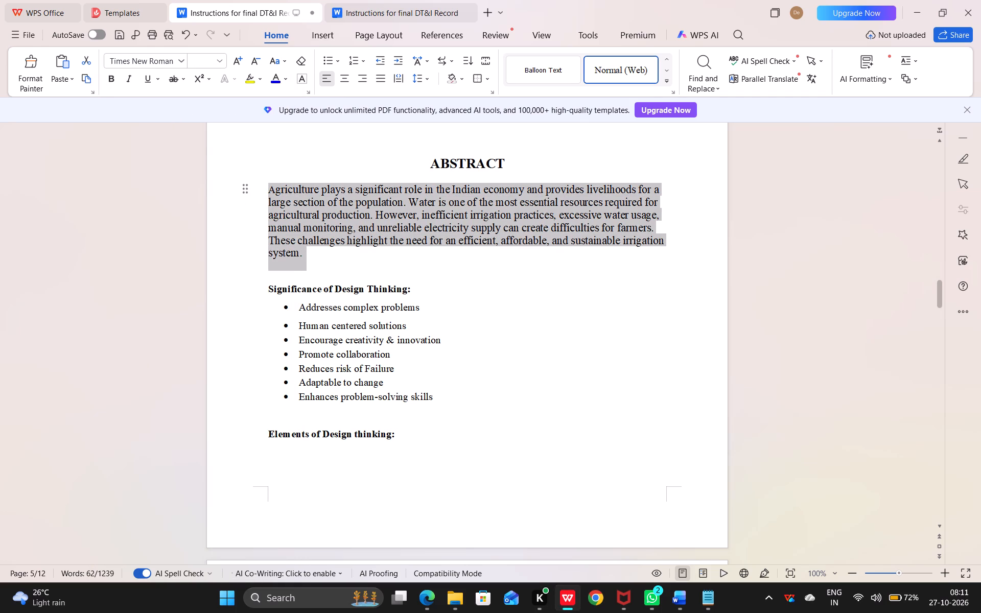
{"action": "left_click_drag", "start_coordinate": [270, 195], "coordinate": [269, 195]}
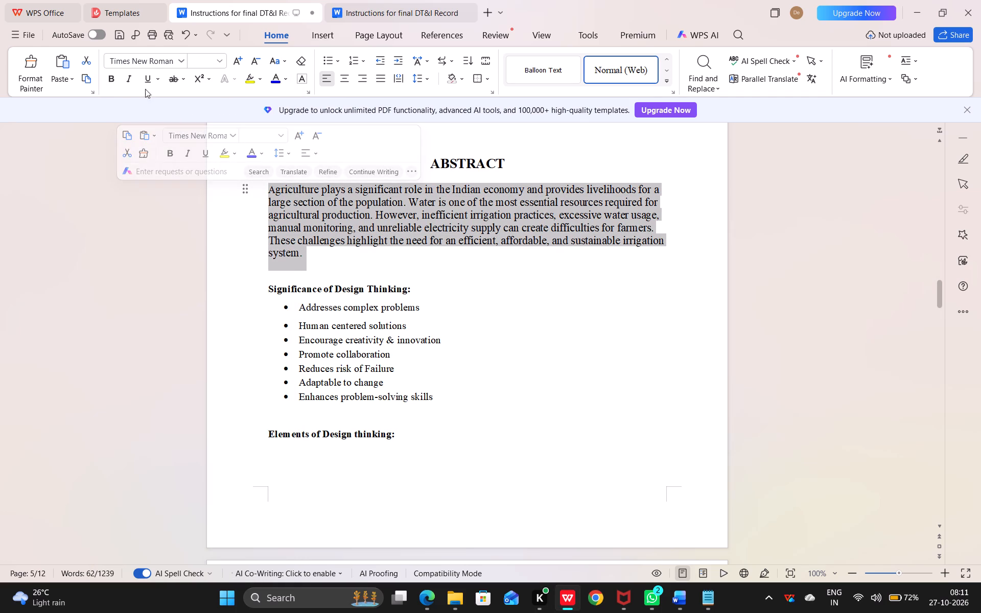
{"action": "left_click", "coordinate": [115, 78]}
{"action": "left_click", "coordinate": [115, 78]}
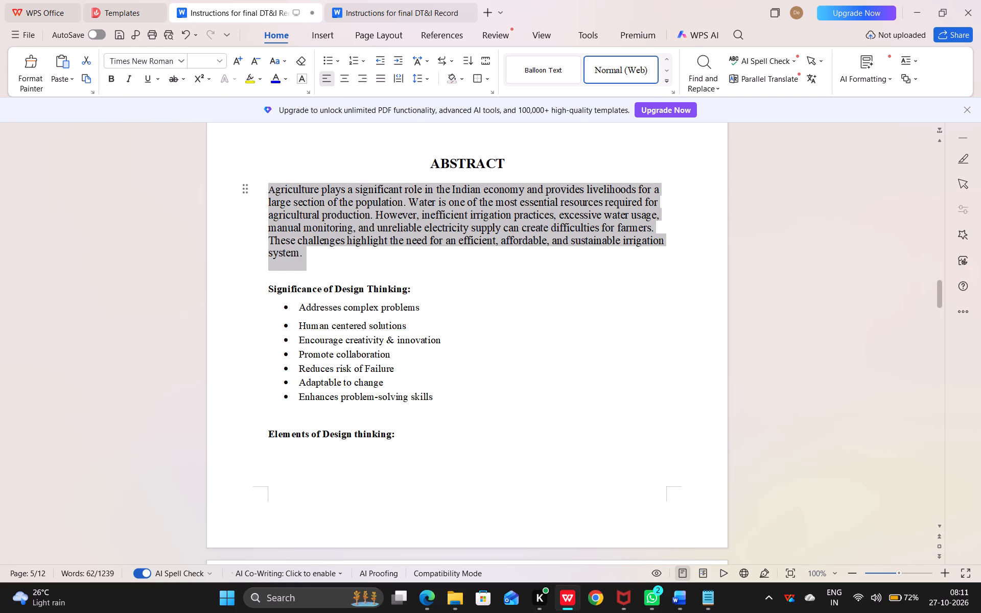
Try the Heading 1 style on the blank line below the abstract paragraph, and leave that line in the Normal style.
{"action": "left_click", "coordinate": [438, 278]}
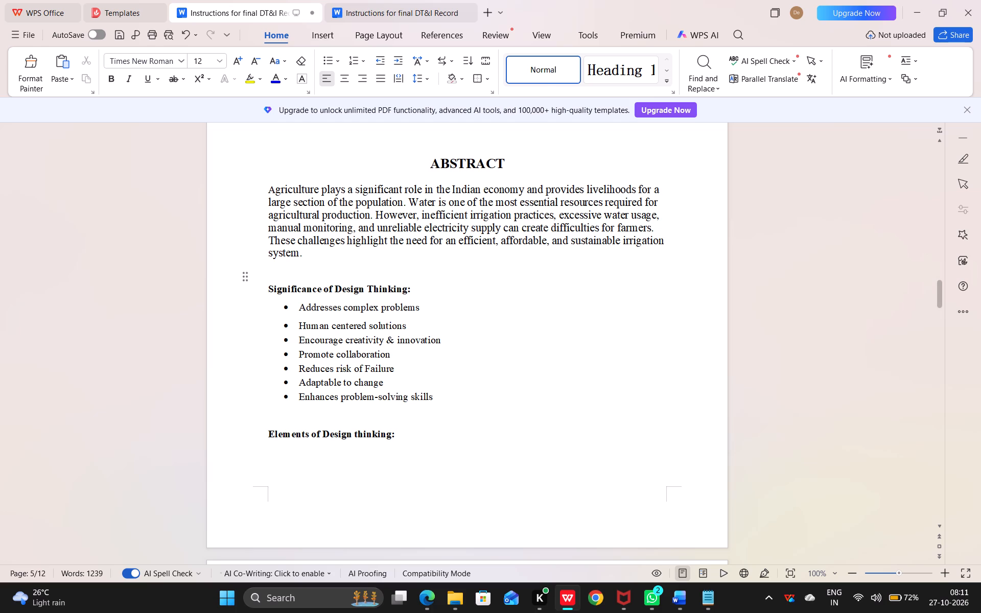
{"action": "left_click", "coordinate": [542, 76]}
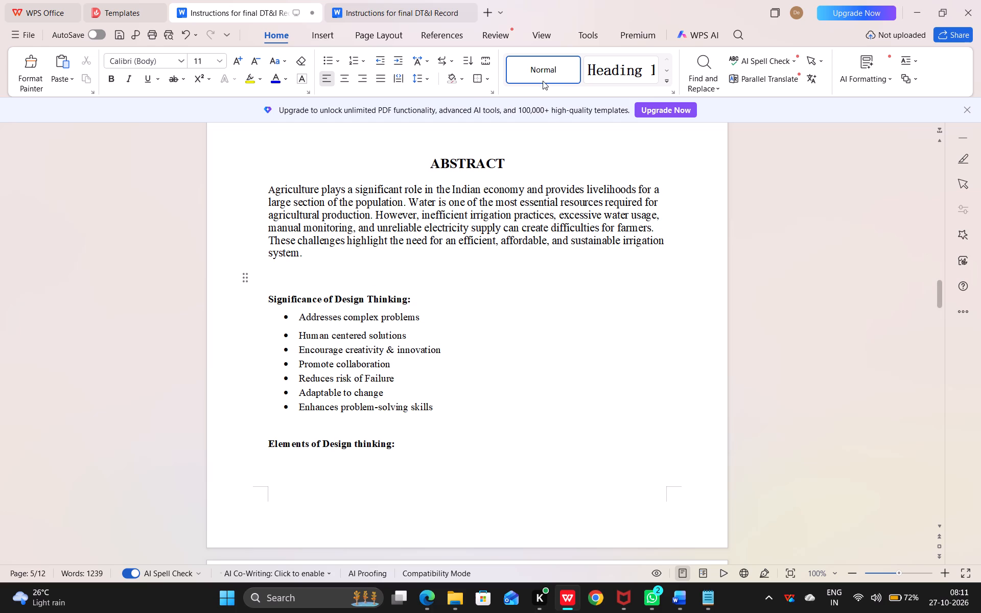
{"action": "left_click", "coordinate": [543, 76]}
{"action": "left_click", "coordinate": [543, 76]}
{"action": "left_click", "coordinate": [592, 69]}
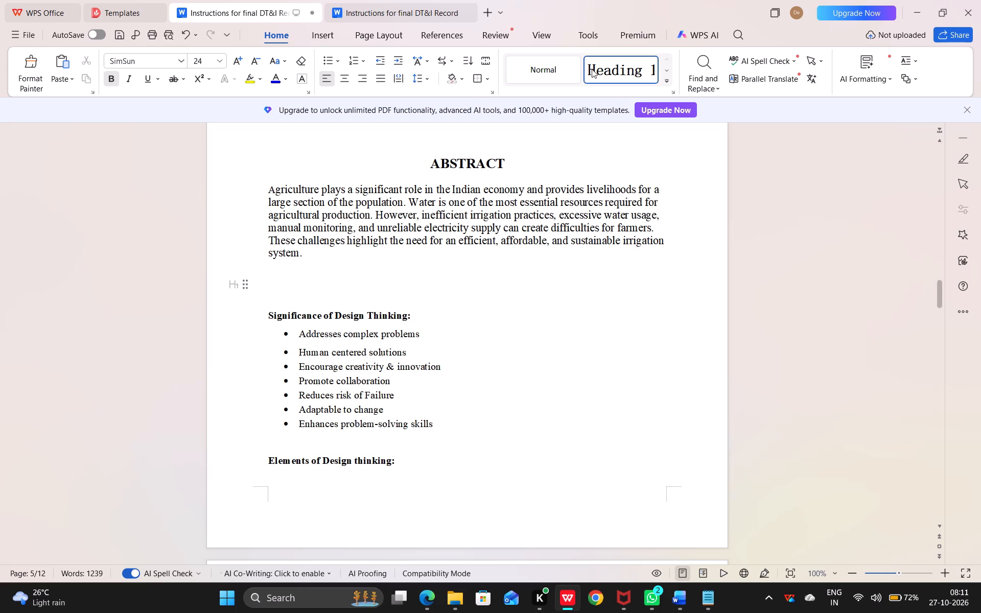
{"action": "left_click", "coordinate": [592, 69]}
{"action": "left_click", "coordinate": [551, 69]}
{"action": "scroll", "coordinate": [378, 254], "scroll_direction": "up", "scroll_amount": 2}
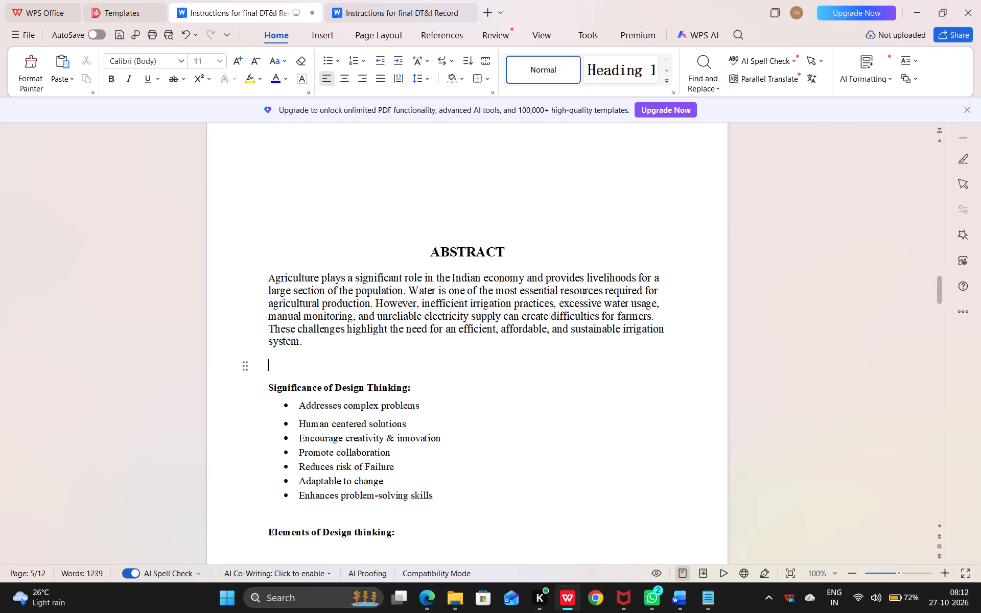
Set the font of the whole abstract paragraph about agriculture to Times New Roman, dismissing the WPS Pro+ upgrade offer.
{"action": "left_click_drag", "start_coordinate": [331, 372], "coordinate": [255, 294]}
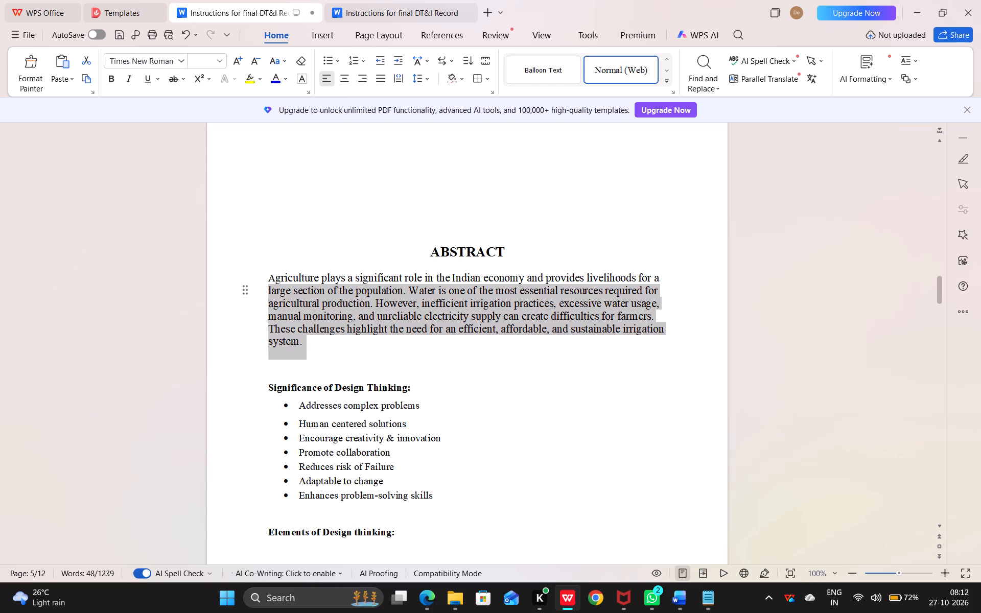
{"action": "left_click_drag", "start_coordinate": [255, 294], "coordinate": [261, 279]}
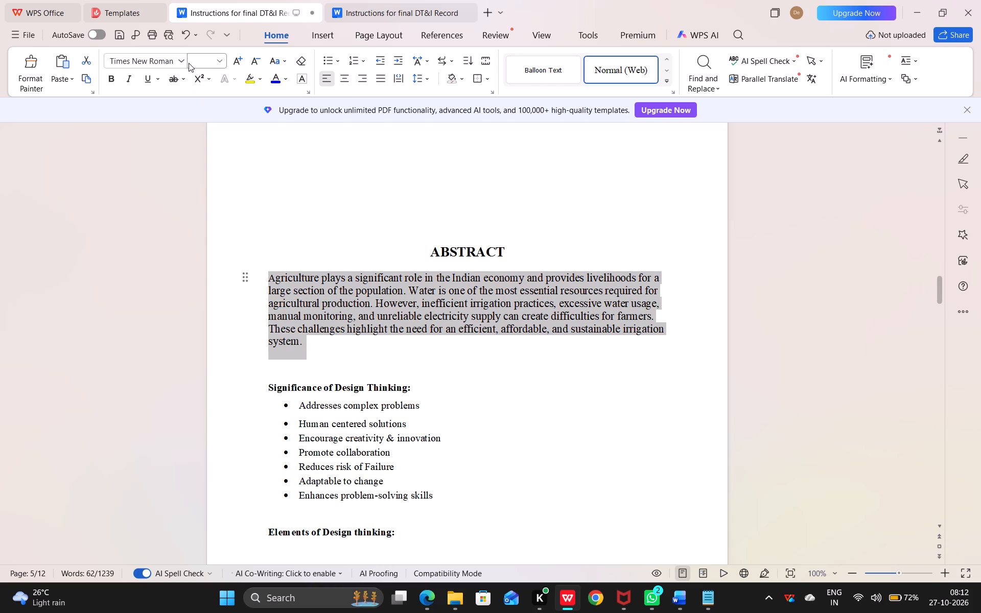
{"action": "left_click", "coordinate": [183, 62]}
{"action": "left_click", "coordinate": [159, 154]}
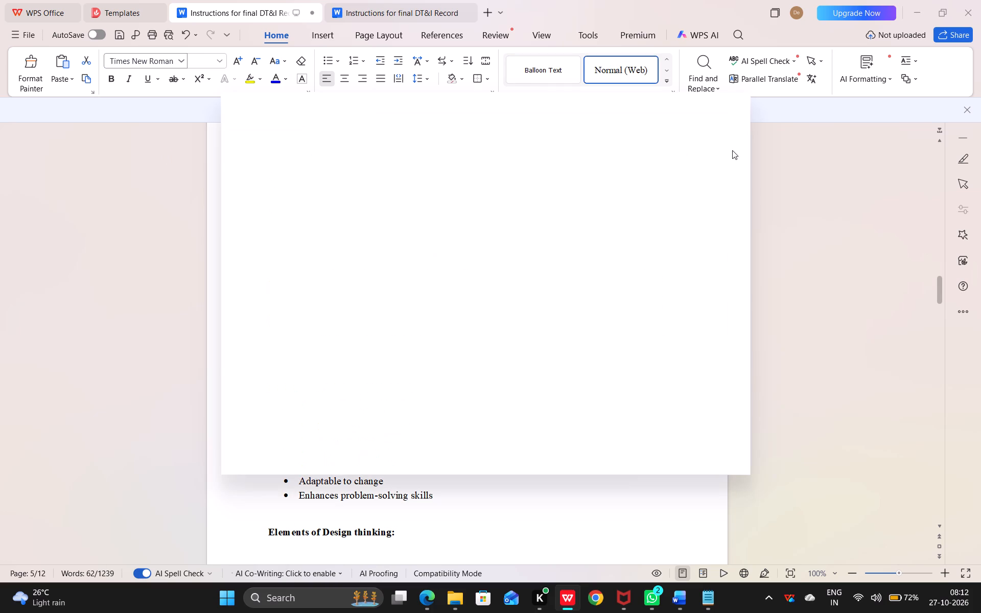
{"action": "left_click", "coordinate": [901, 197]}
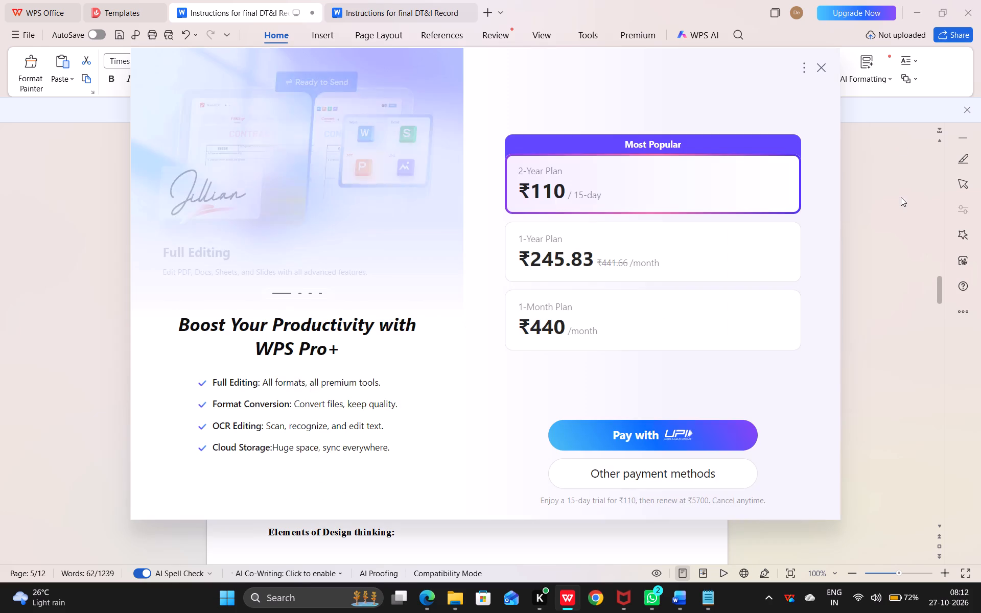
{"action": "left_click", "coordinate": [821, 72]}
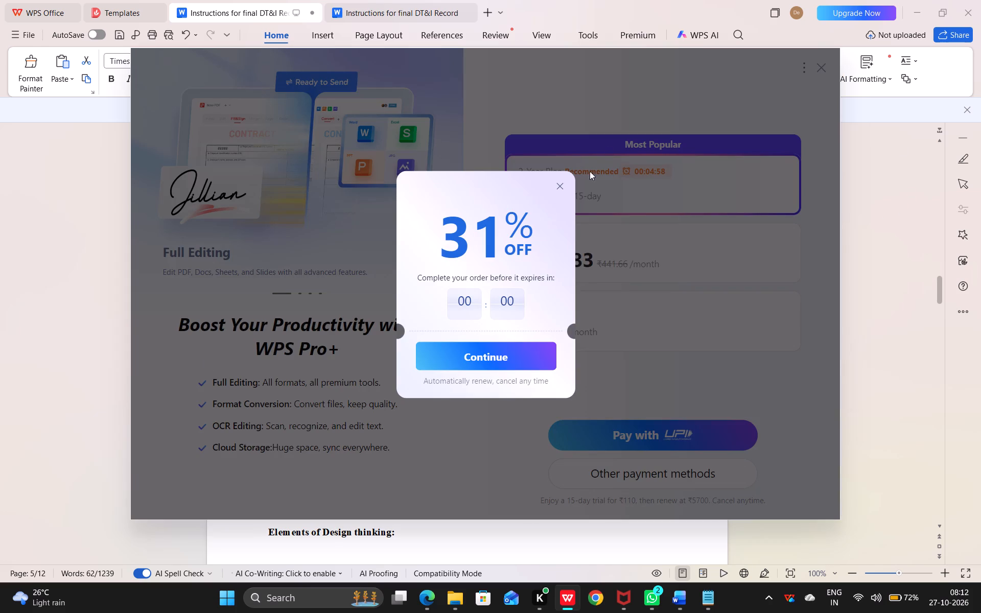
{"action": "left_click", "coordinate": [563, 190]}
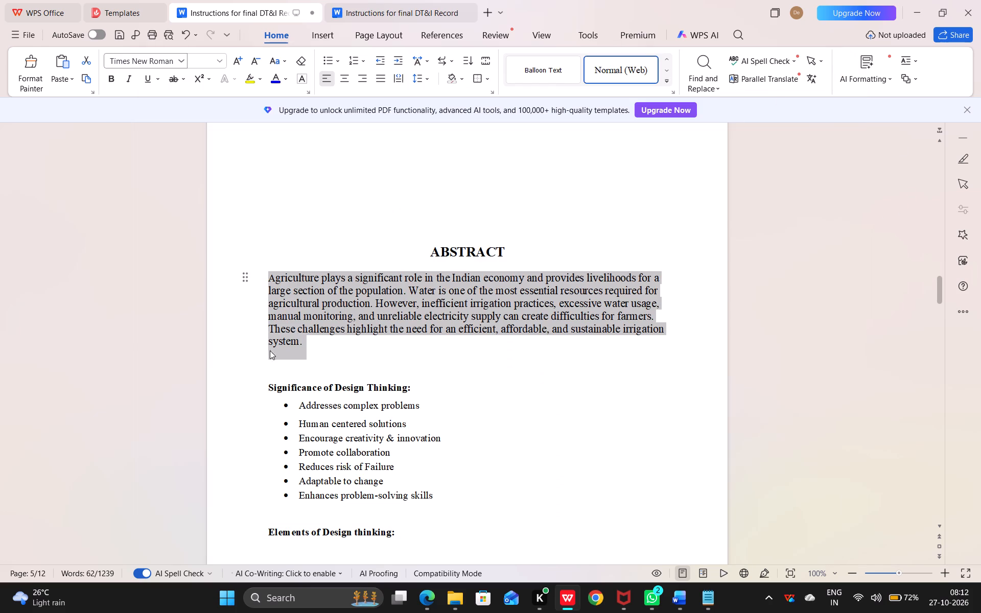
{"action": "left_click", "coordinate": [173, 61]}
{"action": "left_click", "coordinate": [177, 63]}
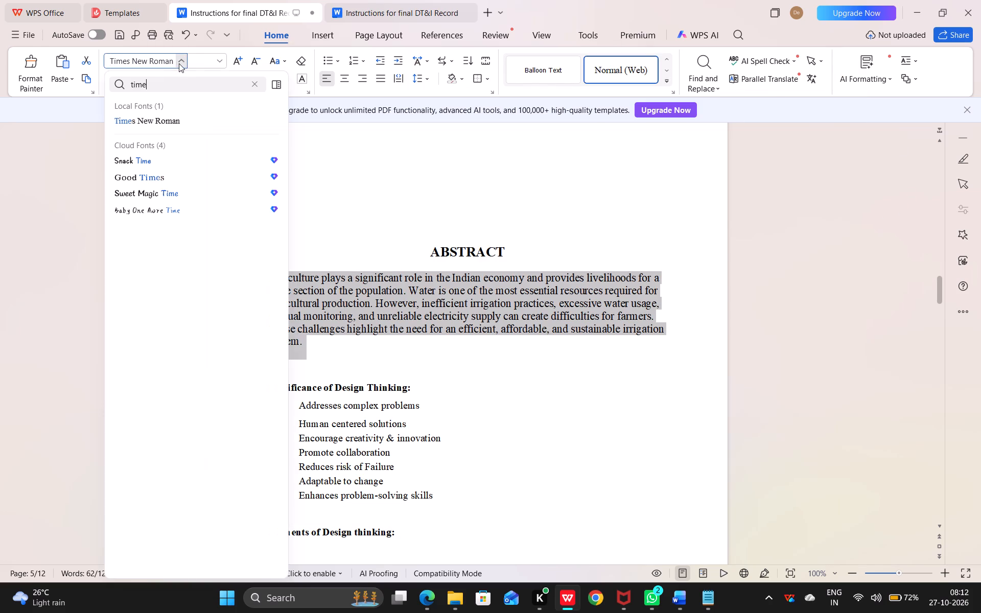
{"action": "left_click", "coordinate": [153, 124]}
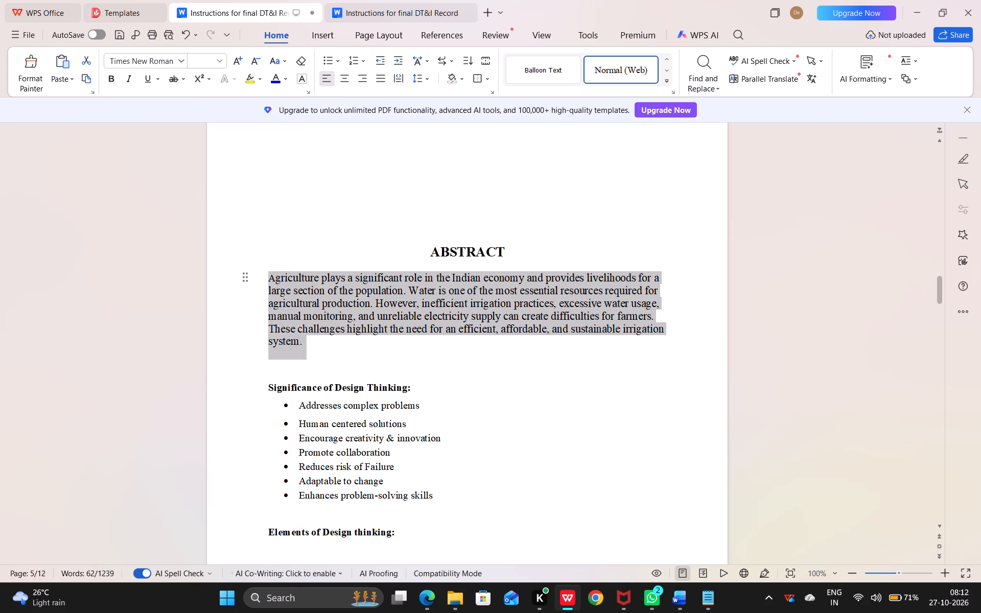
{"action": "left_click", "coordinate": [314, 350]}
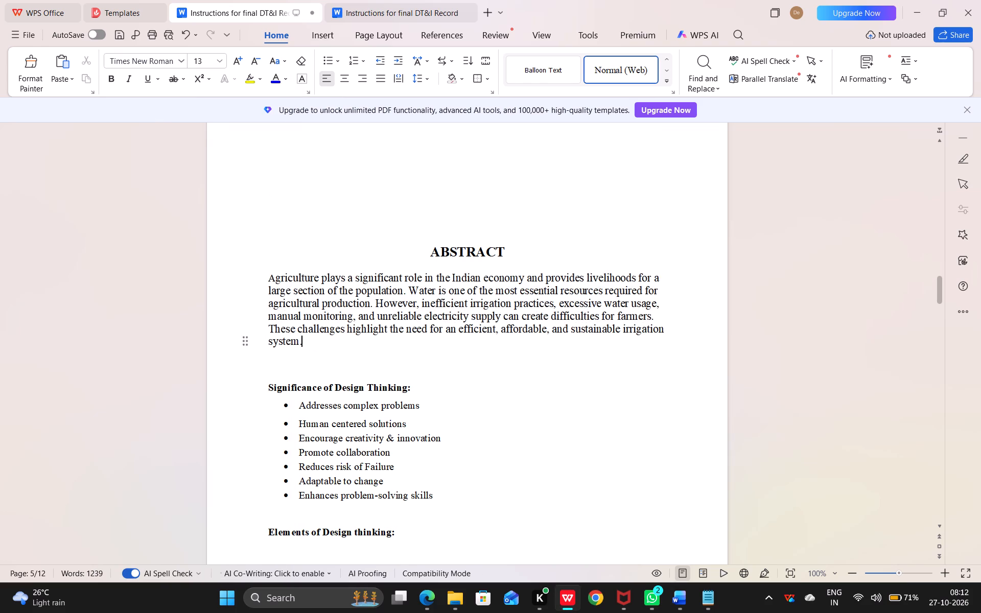
Check the font and size used in the acknowledgement paragraphs on the page before the abstract.
{"action": "scroll", "coordinate": [337, 366], "scroll_direction": "up", "scroll_amount": 17}
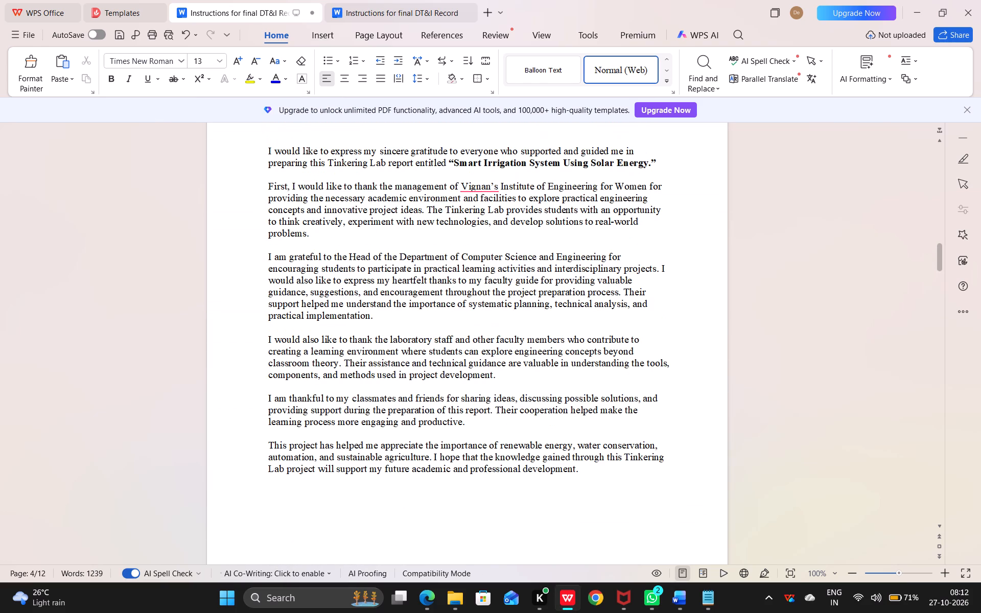
{"action": "left_click", "coordinate": [382, 253]}
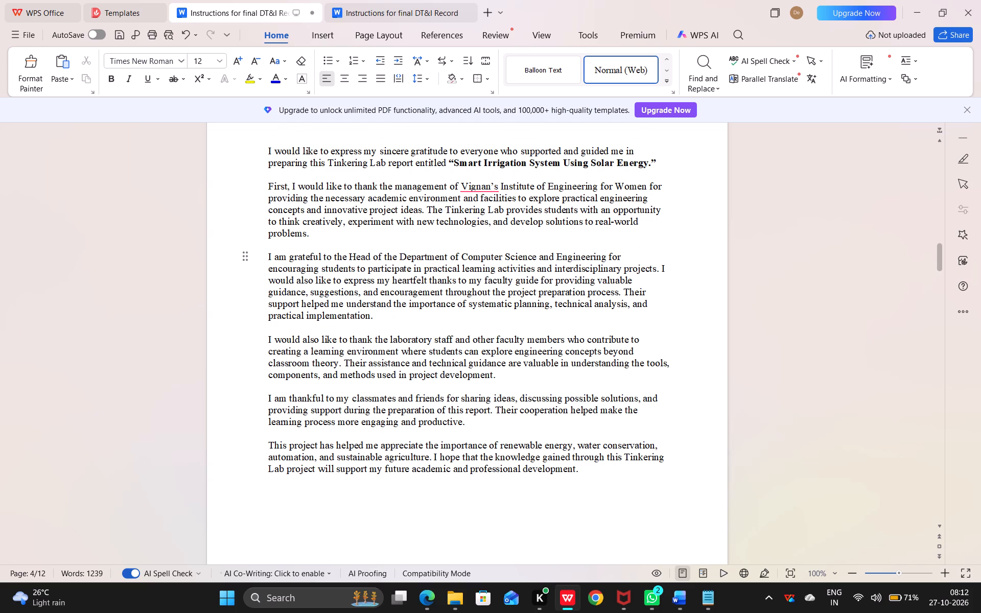
{"action": "left_click_drag", "start_coordinate": [375, 318], "coordinate": [258, 262]}
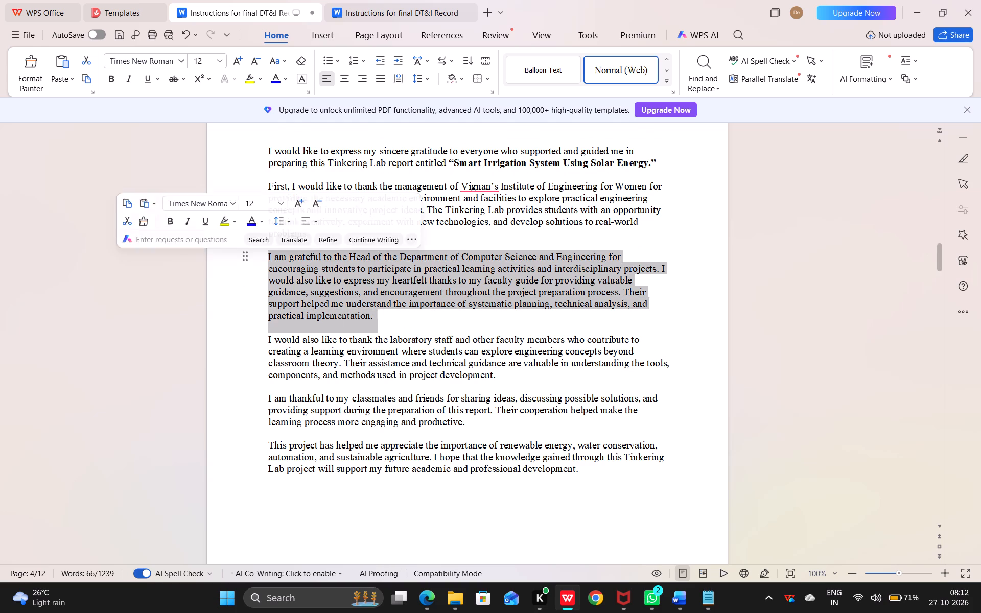
{"action": "left_click", "coordinate": [143, 345]}
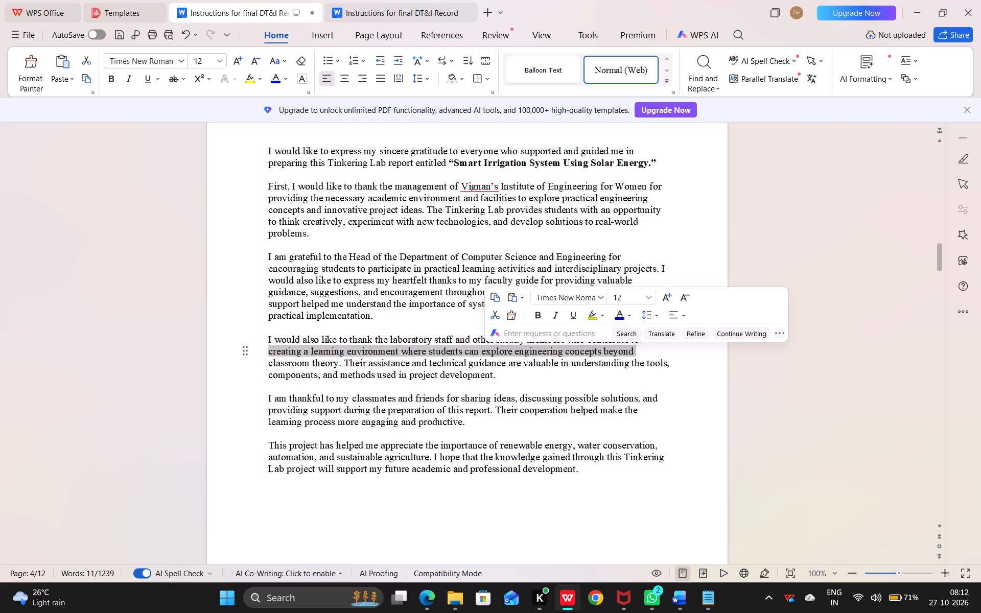
Set the font size of the whole abstract paragraph about agriculture to 12.
{"action": "scroll", "coordinate": [339, 415], "scroll_direction": "down", "scroll_amount": 5}
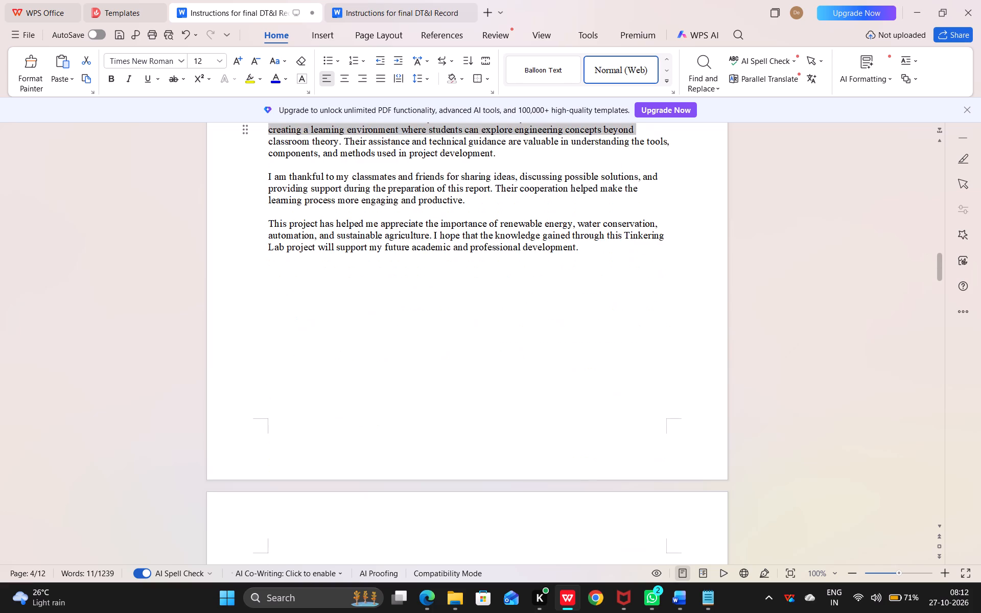
{"action": "scroll", "coordinate": [336, 422], "scroll_direction": "down", "scroll_amount": 7}
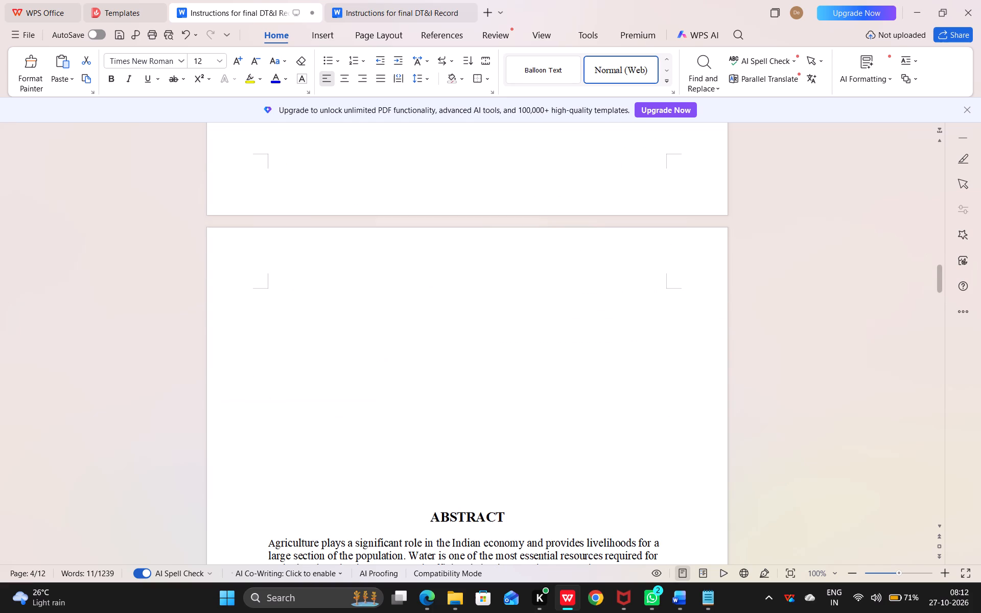
{"action": "scroll", "coordinate": [350, 437], "scroll_direction": "down", "scroll_amount": 11}
{"action": "scroll", "coordinate": [372, 412], "scroll_direction": "up", "scroll_amount": 6}
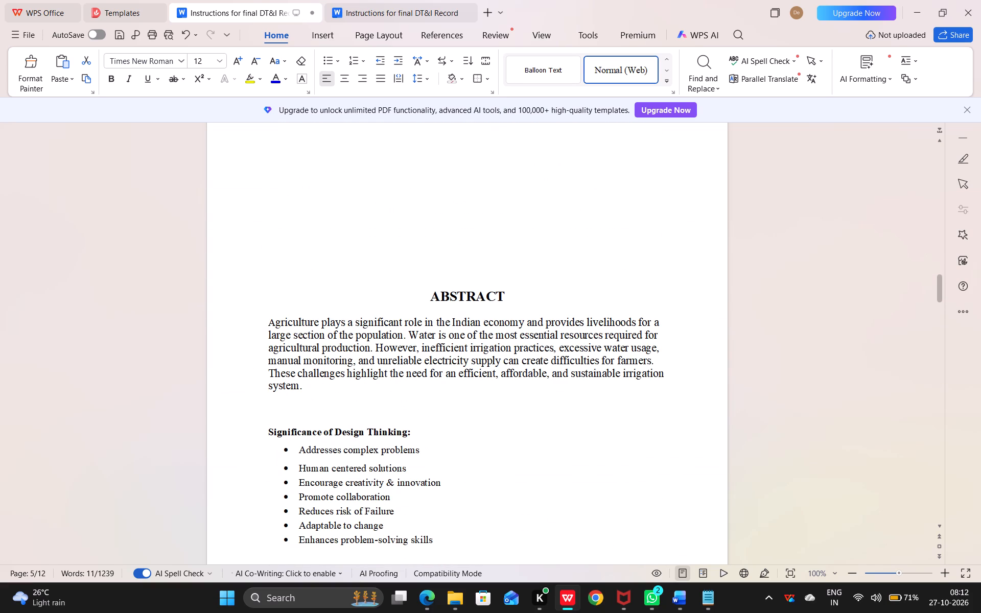
{"action": "left_click", "coordinate": [299, 388]}
{"action": "left_click_drag", "start_coordinate": [305, 391], "coordinate": [264, 328]}
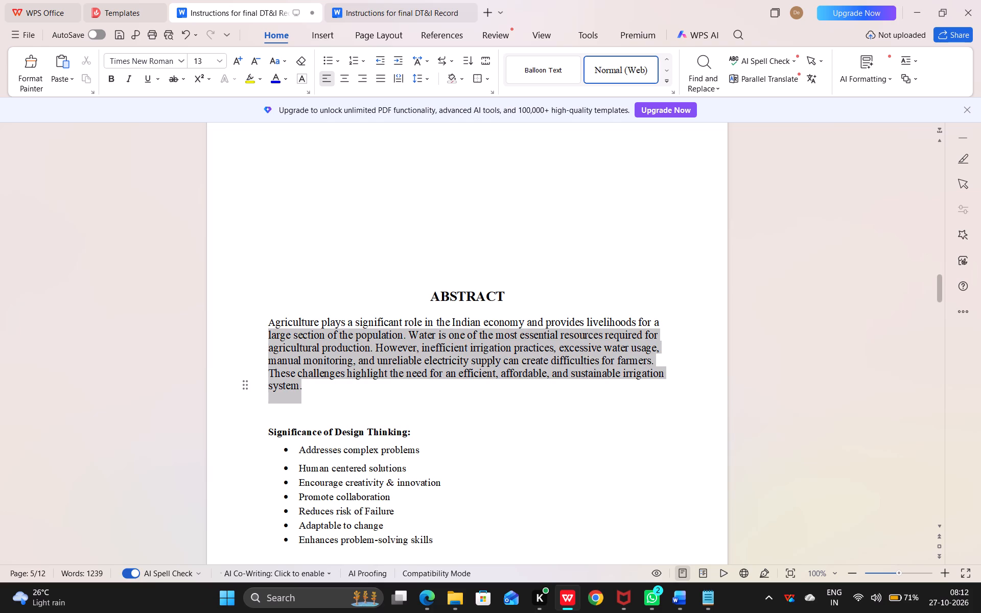
{"action": "left_click_drag", "start_coordinate": [264, 328], "coordinate": [263, 322]}
{"action": "left_click", "coordinate": [208, 62]}
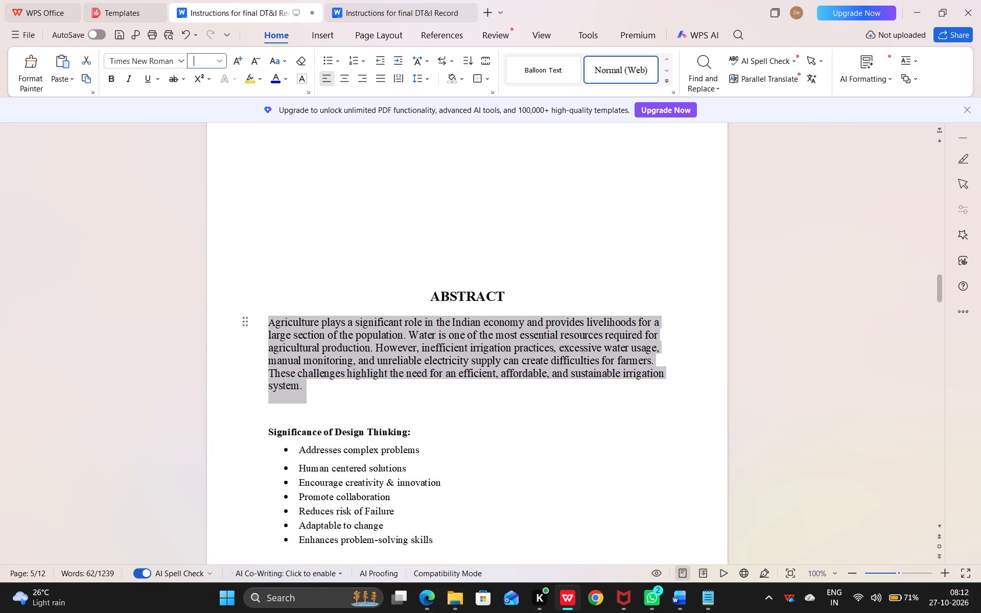
{"action": "type", "text": "12"}
{"action": "key", "text": "Return"}
{"action": "left_click", "coordinate": [460, 393]}
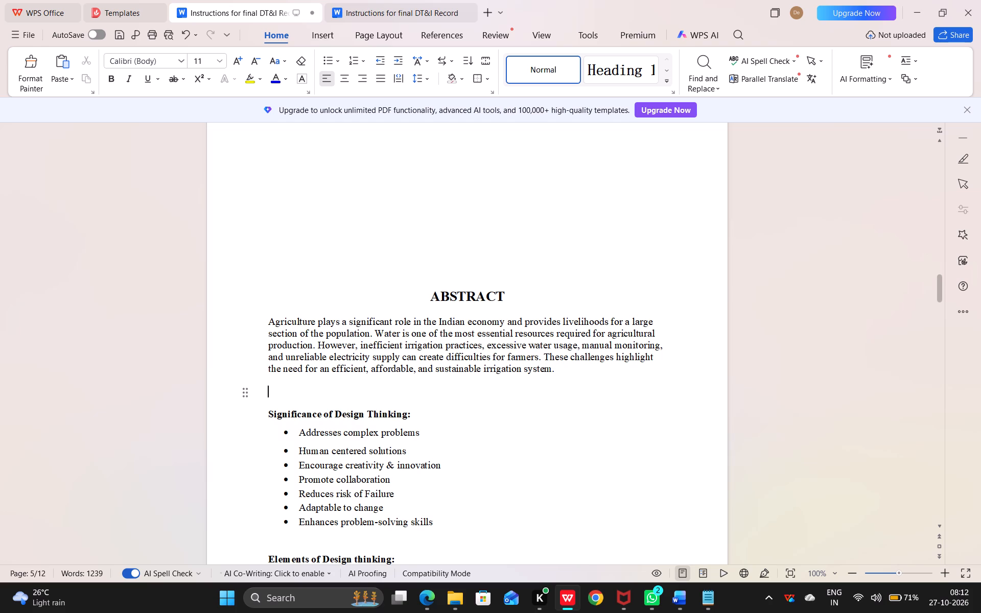
{"action": "scroll", "coordinate": [450, 446], "scroll_direction": "down", "scroll_amount": 3}
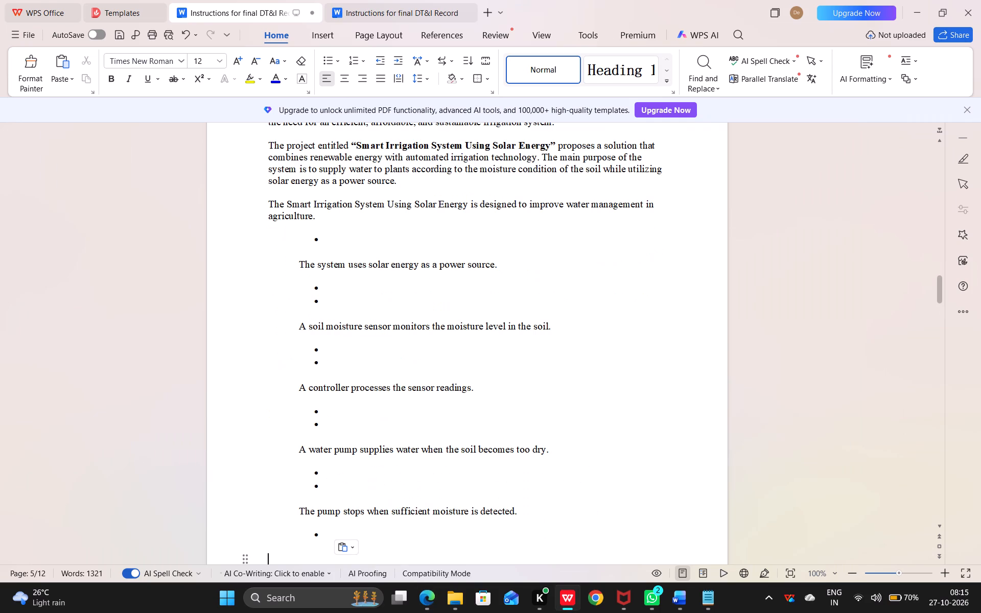
Delete the empty bullets between "The system uses solar energy as a power source." and "A soil moisture sensor monitors the moisture level in the soil.".
{"action": "left_click_drag", "start_coordinate": [336, 297], "coordinate": [313, 290]}
{"action": "key", "text": "BackSpace"}
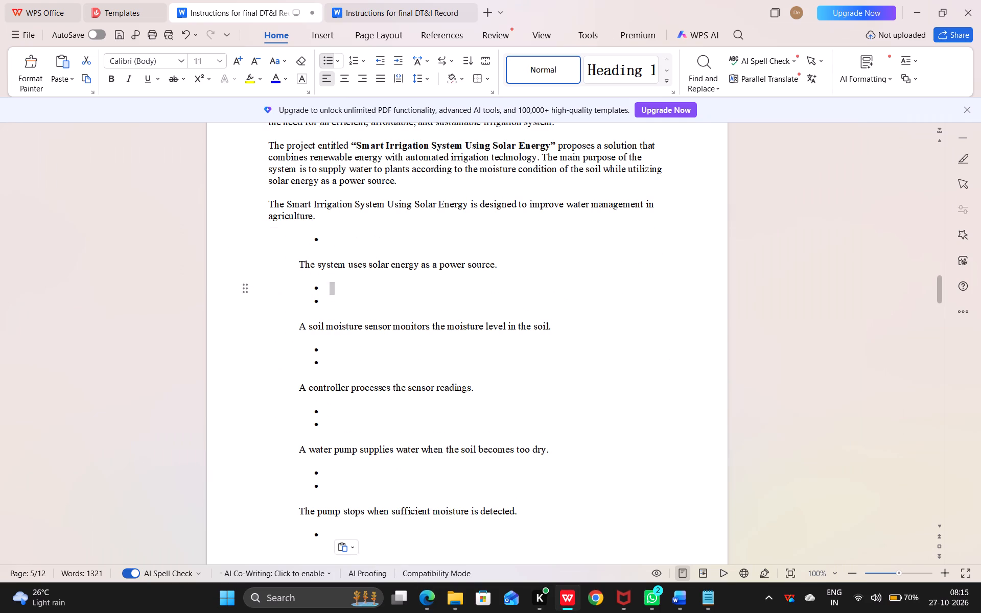
{"action": "key", "text": "BackSpace"}
{"action": "key", "text": "BackSpace"}
{"action": "key", "text": "BackSpace"}
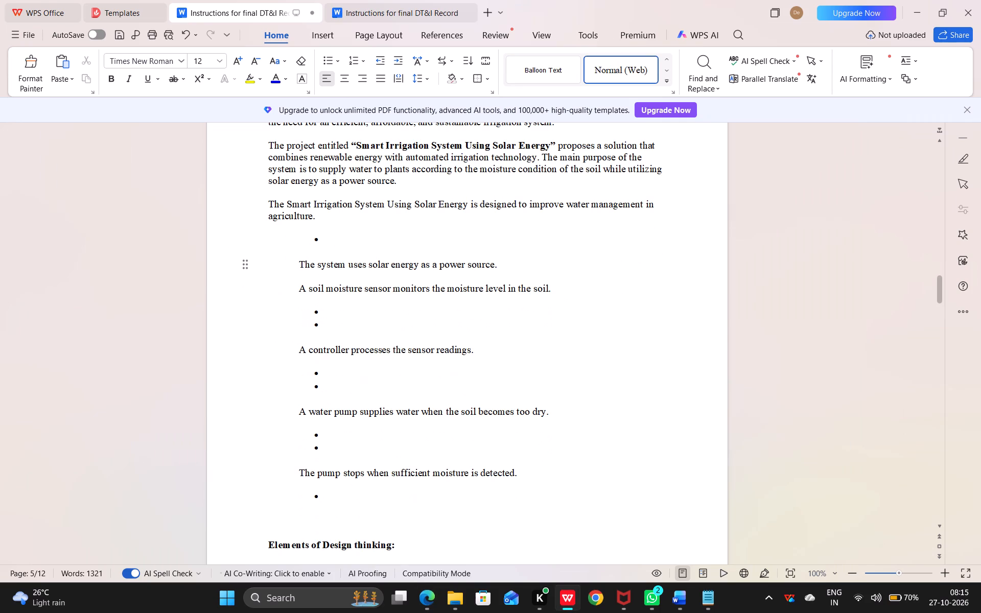
Delete the empty bullets between "A soil moisture sensor monitors the moisture level in the soil." and "A controller processes the sensor readings.".
{"action": "key", "text": "Down"}
{"action": "key", "text": "Down"}
{"action": "key", "text": "Down"}
{"action": "key", "text": "BackSpace"}
{"action": "key", "text": "BackSpace"}
{"action": "key", "text": "BackSpace"}
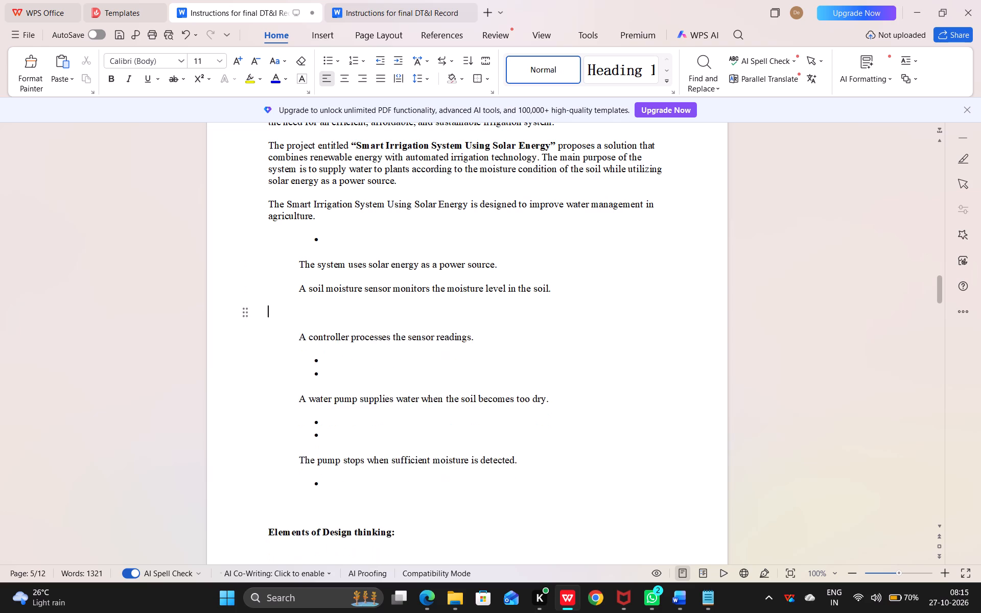
{"action": "key", "text": "BackSpace"}
Delete the empty bullets between "A controller processes the sensor readings." and "A water pump supplies water when the soil becomes too dry.".
{"action": "key", "text": "Down"}
{"action": "key", "text": "Down"}
{"action": "key", "text": "Down"}
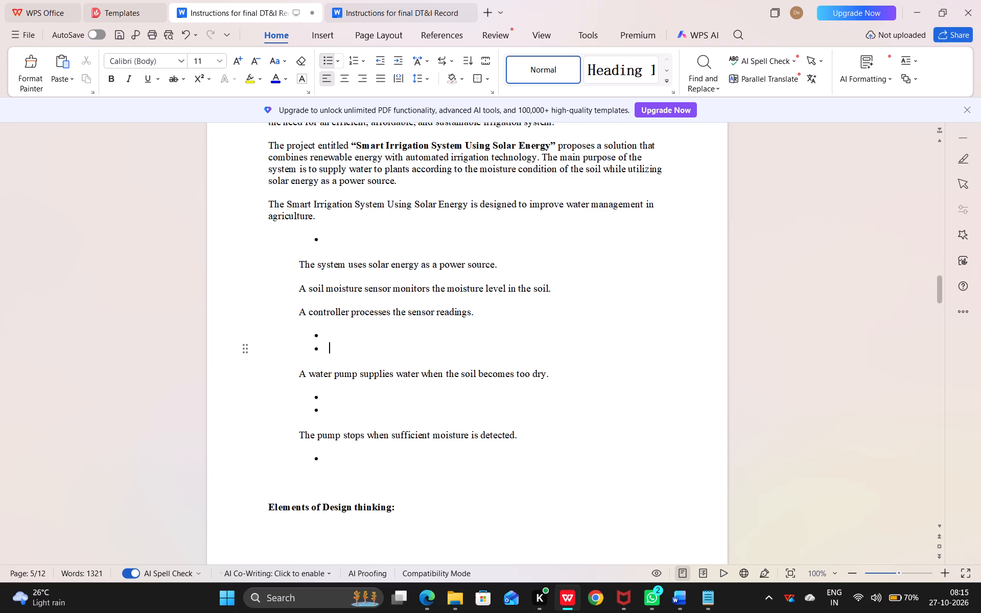
{"action": "key", "text": "BackSpace"}
{"action": "key", "text": "BackSpace"}
{"action": "key", "text": "BackSpace"}
{"action": "key", "text": "BackSpace"}
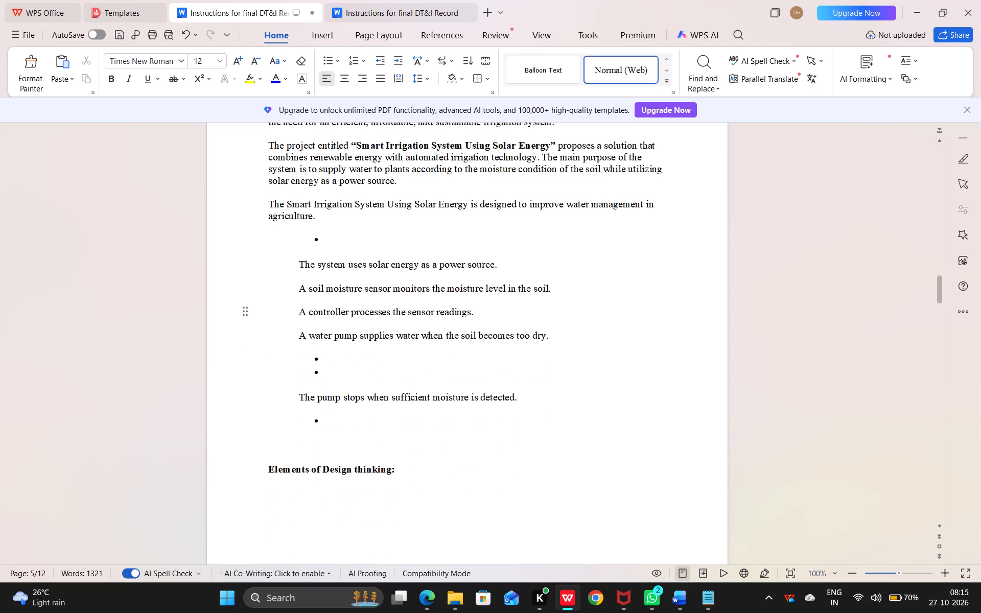
Delete the empty bullets between "A water pump supplies water when the soil becomes too dry." and "The pump stops when sufficient moisture is detected.".
{"action": "key", "text": "Down"}
{"action": "key", "text": "Down"}
{"action": "key", "text": "Down"}
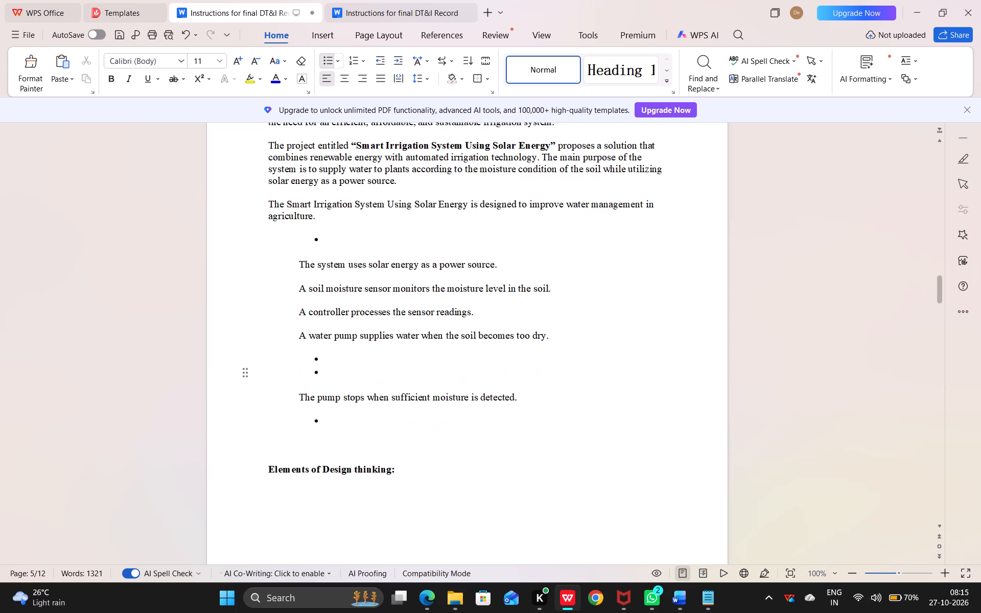
{"action": "key", "text": "Up"}
{"action": "key", "text": "backslash"}
{"action": "key", "text": "backslash"}
{"action": "key", "text": "BackSpace"}
{"action": "key", "text": "BackSpace"}
{"action": "key", "text": "BackSpace"}
{"action": "key", "text": "BackSpace"}
{"action": "key", "text": "BackSpace"}
{"action": "key", "text": "Down"}
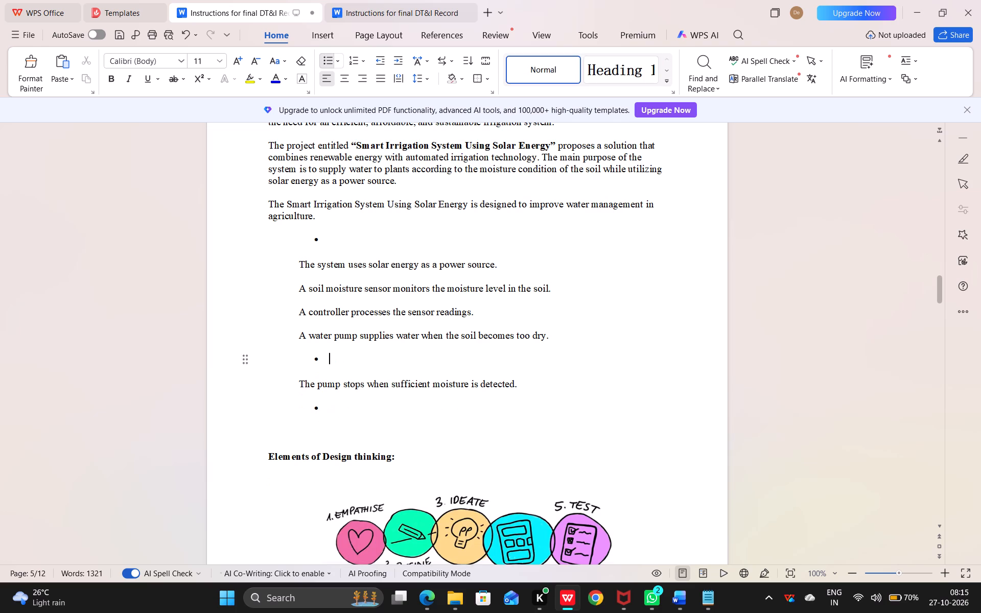
{"action": "key", "text": "Down"}
{"action": "key", "text": "Up"}
{"action": "key", "text": "BackSpace"}
{"action": "key", "text": "BackSpace"}
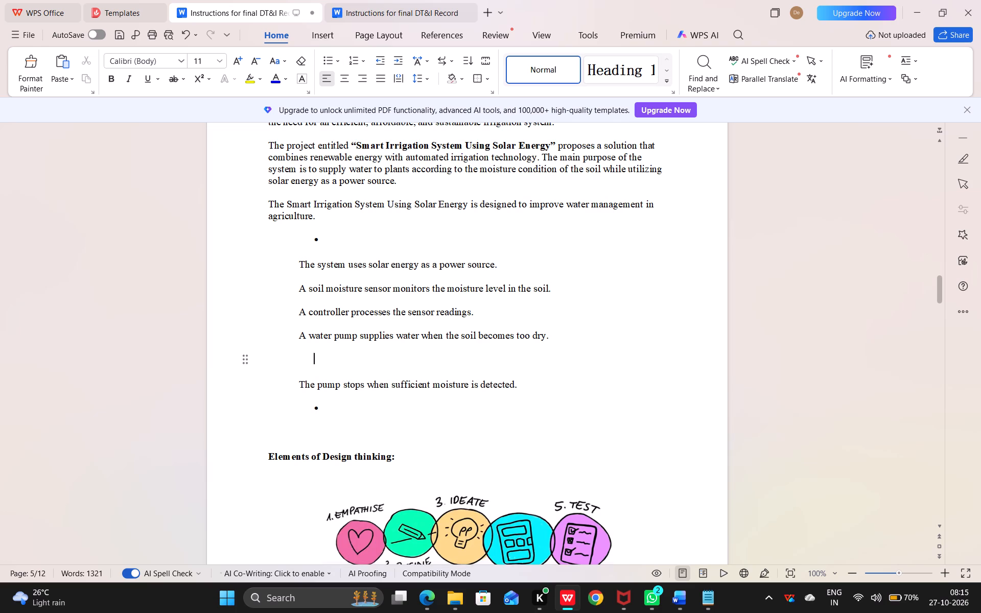
{"action": "key", "text": "BackSpace"}
Delete the empty bullet below "The pump stops when sufficient moisture is detected.".
{"action": "key", "text": "Down"}
{"action": "key", "text": "Down"}
{"action": "key", "text": "BackSpace"}
{"action": "key", "text": "BackSpace"}
{"action": "key", "text": "BackSpace"}
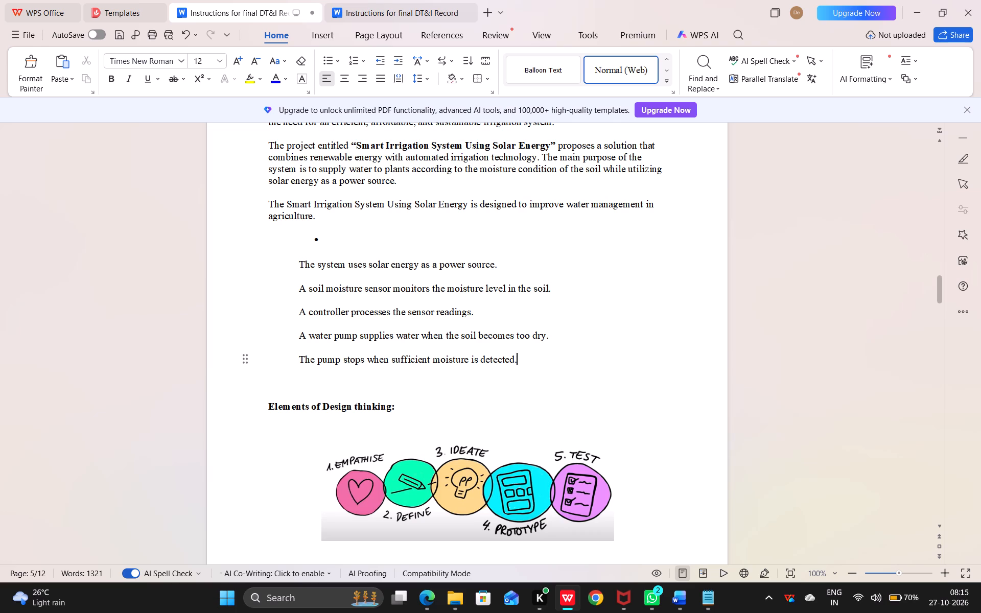
Delete the empty bullet and its leftover blank line above "The system uses solar energy as a power source.".
{"action": "left_click_drag", "start_coordinate": [319, 220], "coordinate": [319, 233]}
{"action": "left_click", "coordinate": [323, 241]}
{"action": "key", "text": "BackSpace"}
{"action": "key", "text": "BackSpace"}
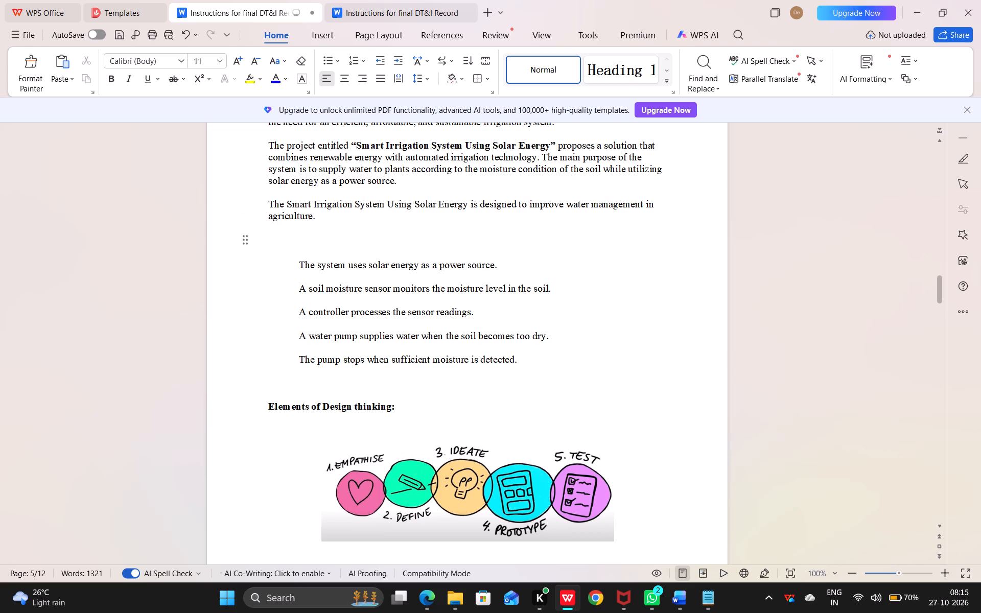
{"action": "key", "text": "BackSpace"}
Format the five sentences from "The system uses solar energy" to "sufficient moisture is detected." as a list with solid round bullets.
{"action": "left_click_drag", "start_coordinate": [519, 339], "coordinate": [286, 251]}
{"action": "left_click", "coordinate": [322, 59]}
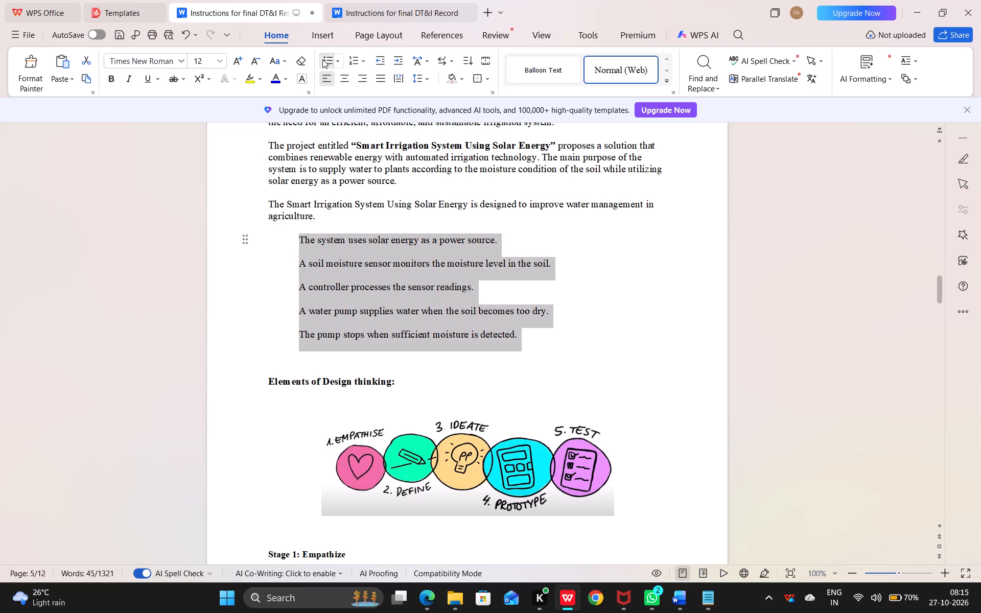
{"action": "left_click", "coordinate": [590, 278]}
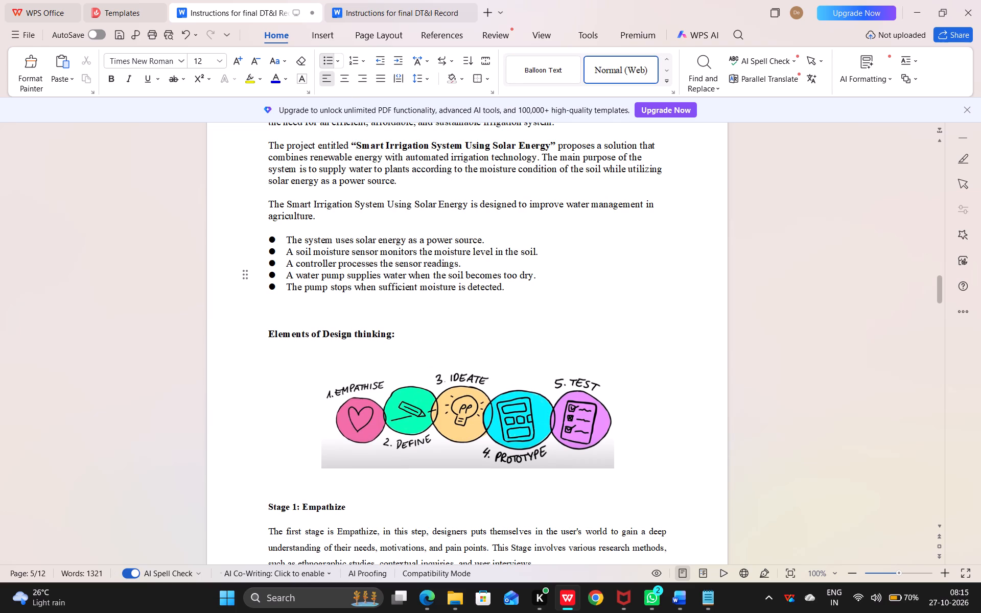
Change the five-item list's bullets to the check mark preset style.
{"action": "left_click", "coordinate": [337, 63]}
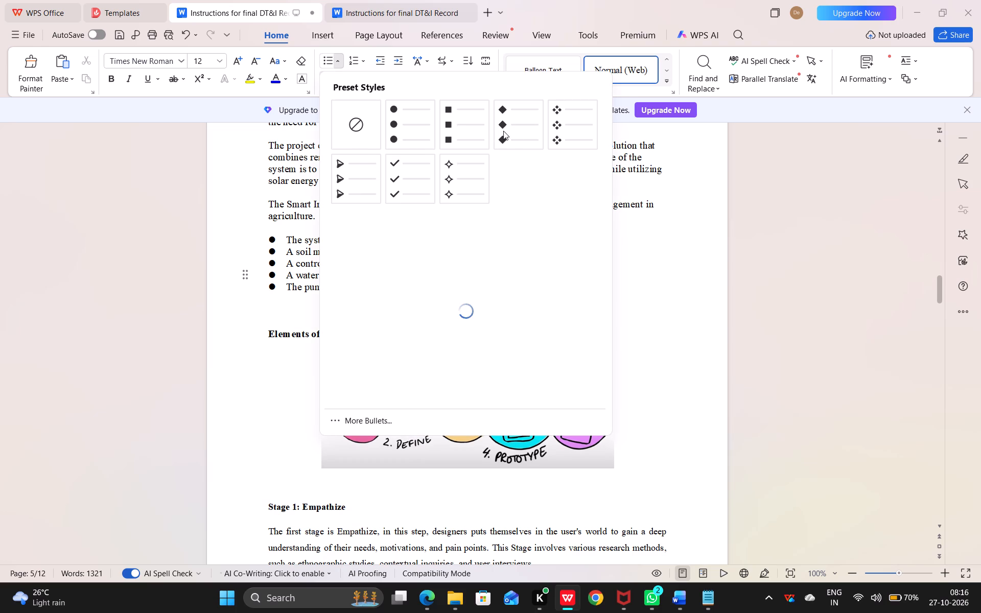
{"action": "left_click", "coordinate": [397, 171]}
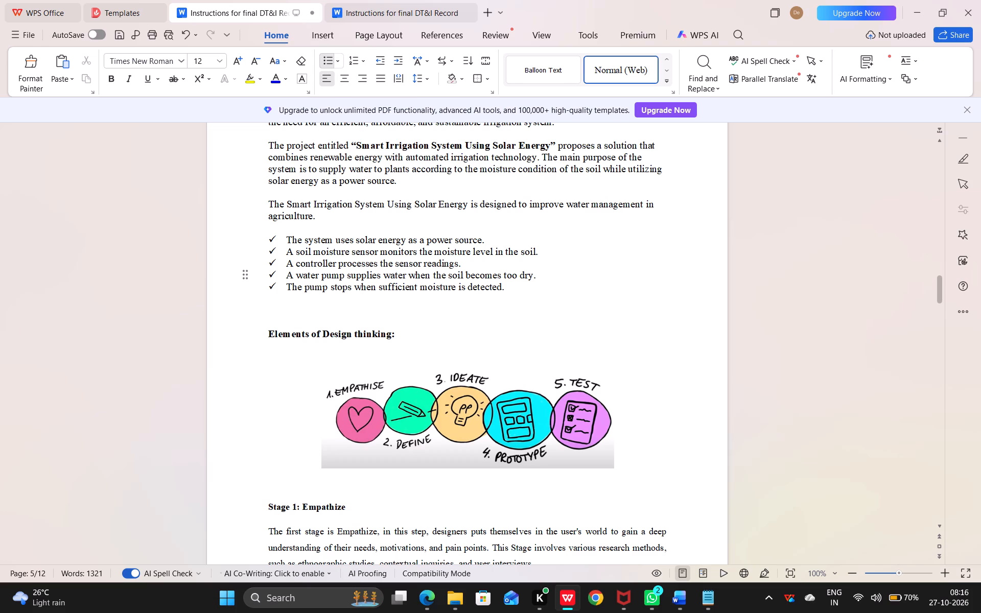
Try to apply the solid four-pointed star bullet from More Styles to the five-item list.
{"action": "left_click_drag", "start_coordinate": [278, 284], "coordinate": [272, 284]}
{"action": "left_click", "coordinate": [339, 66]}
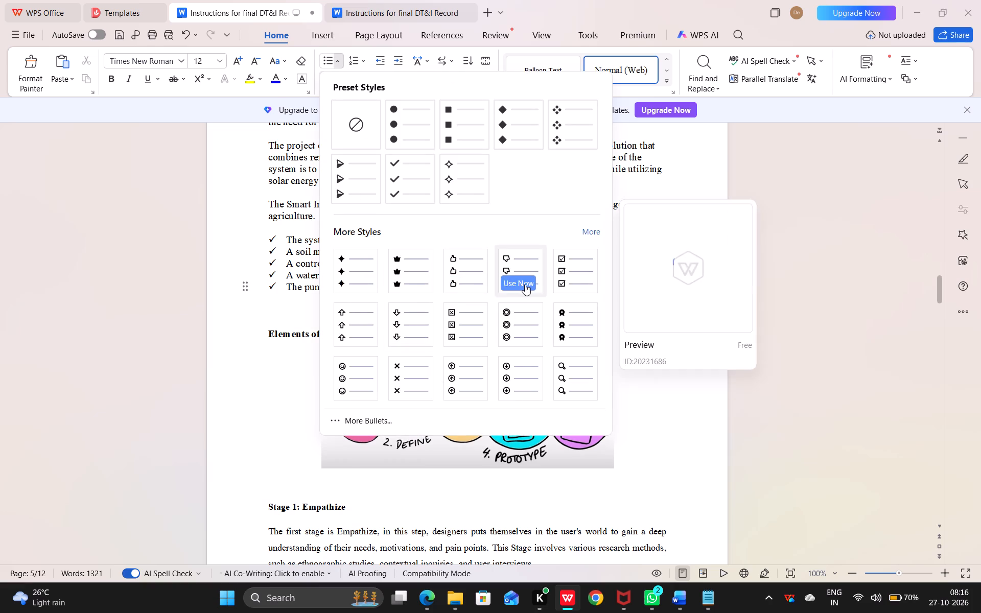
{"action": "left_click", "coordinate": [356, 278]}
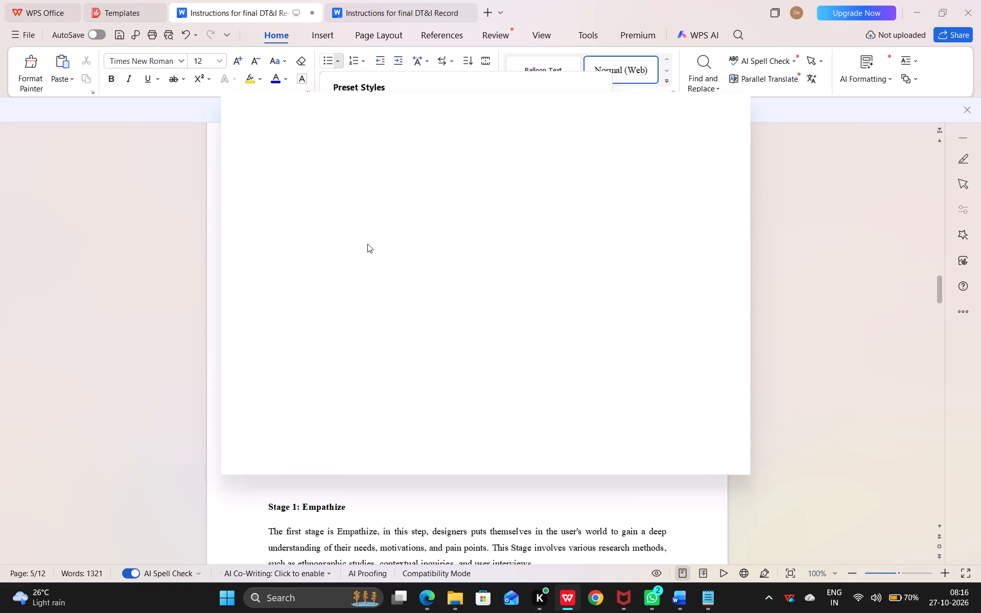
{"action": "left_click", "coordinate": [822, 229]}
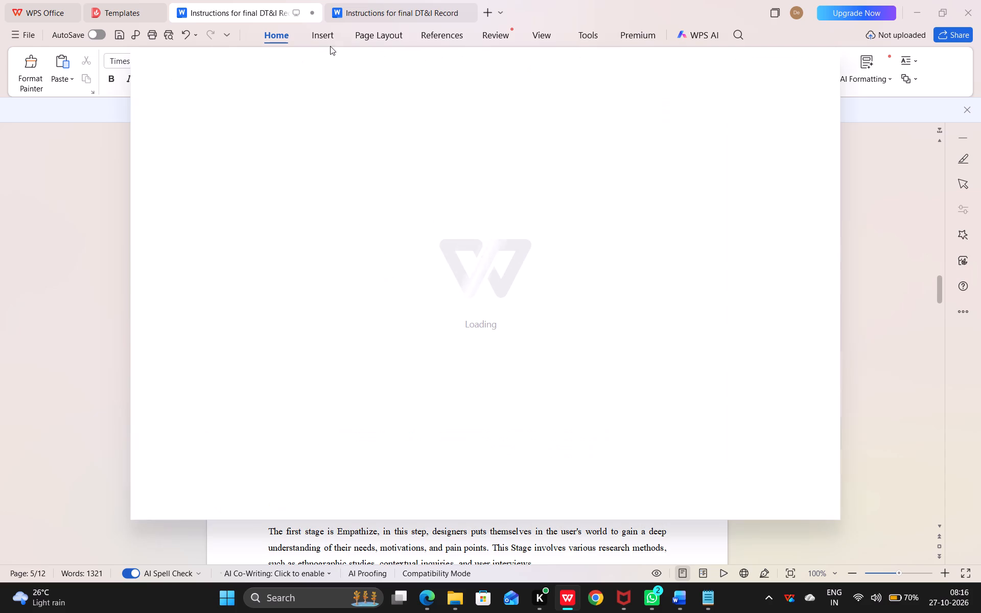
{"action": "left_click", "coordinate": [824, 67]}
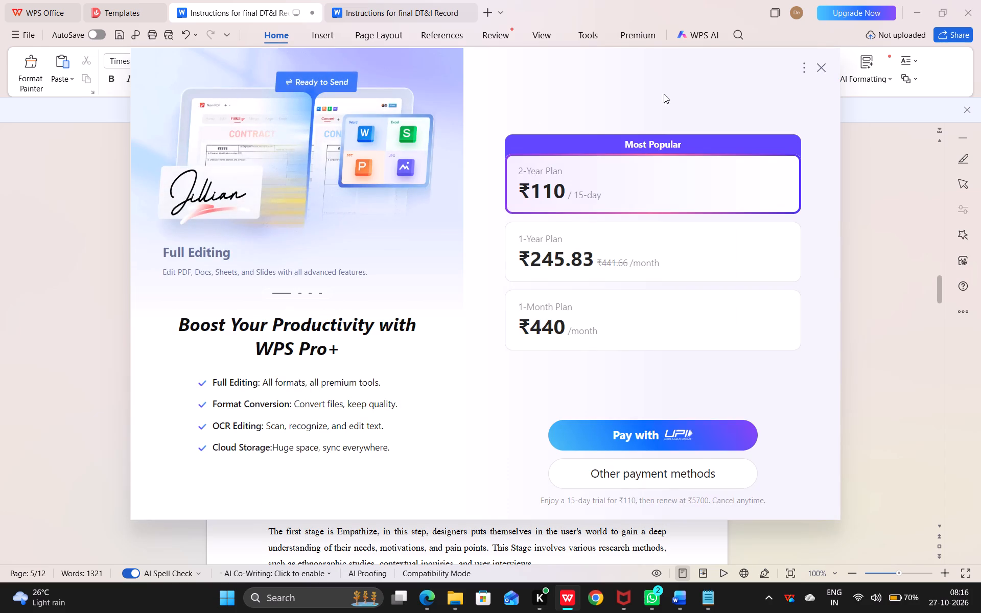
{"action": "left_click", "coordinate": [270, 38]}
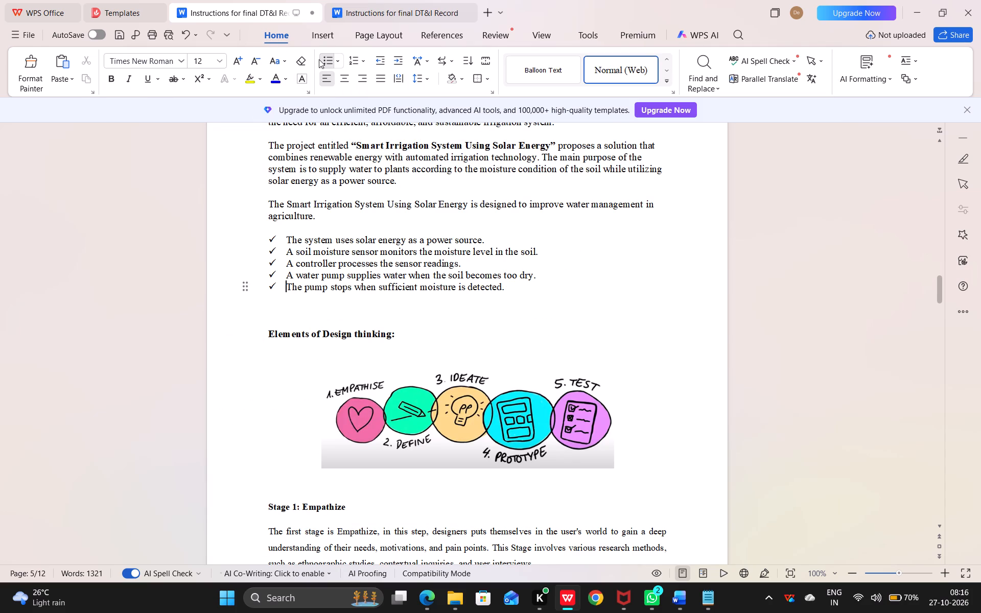
Change the five-item list's bullets to the hollow four-pointed star preset style.
{"action": "left_click", "coordinate": [340, 62]}
{"action": "left_click", "coordinate": [445, 181]}
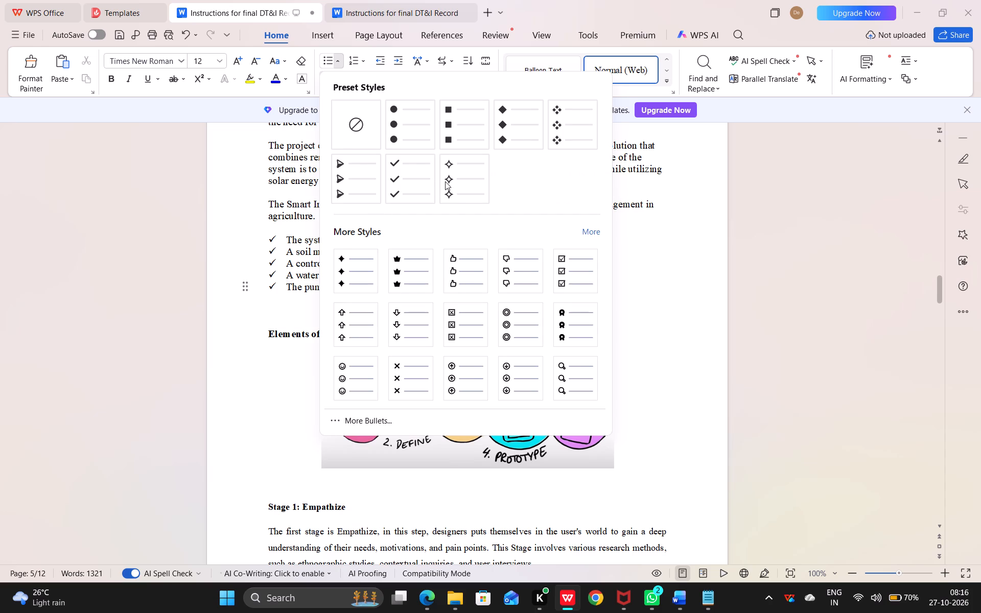
{"action": "left_click", "coordinate": [526, 324]}
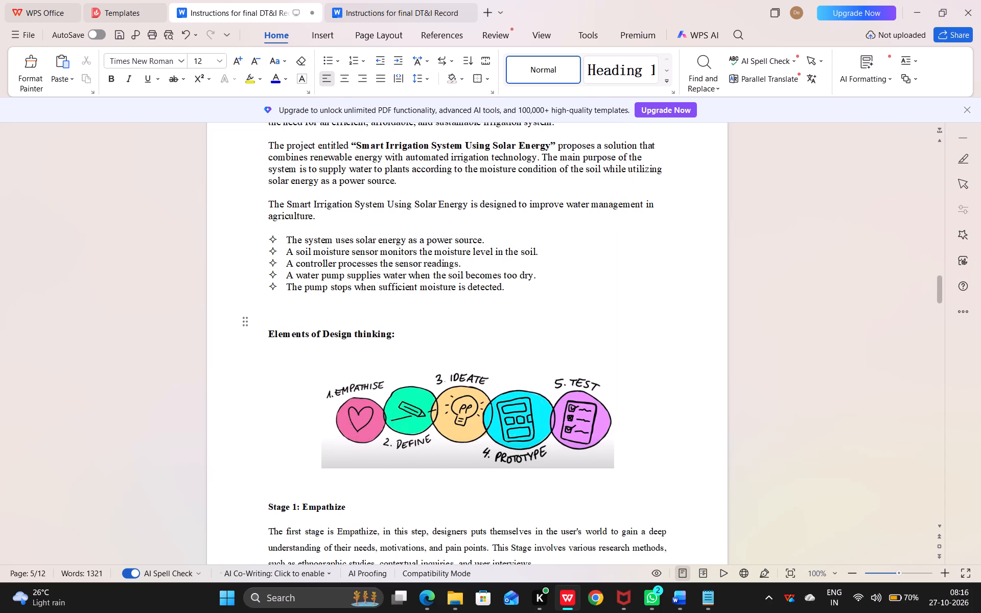
{"action": "scroll", "coordinate": [452, 328], "scroll_direction": "up", "scroll_amount": 4}
{"action": "scroll", "coordinate": [455, 331], "scroll_direction": "down", "scroll_amount": 3}
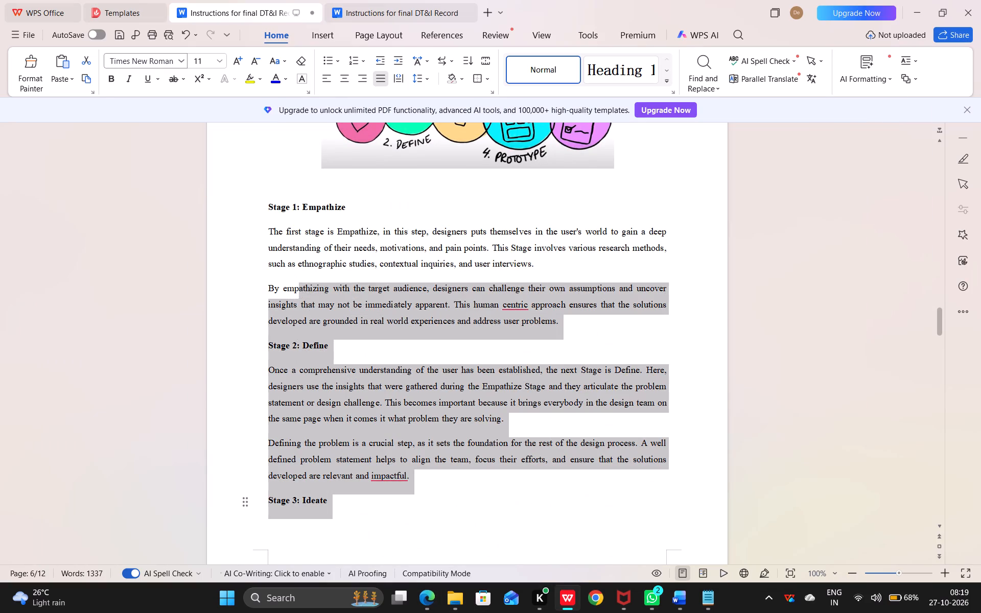
{"action": "left_click_drag", "start_coordinate": [298, 285], "coordinate": [294, 224]}
{"action": "scroll", "coordinate": [305, 273], "scroll_direction": "up", "scroll_amount": 2}
{"action": "key", "text": "BackSpace"}
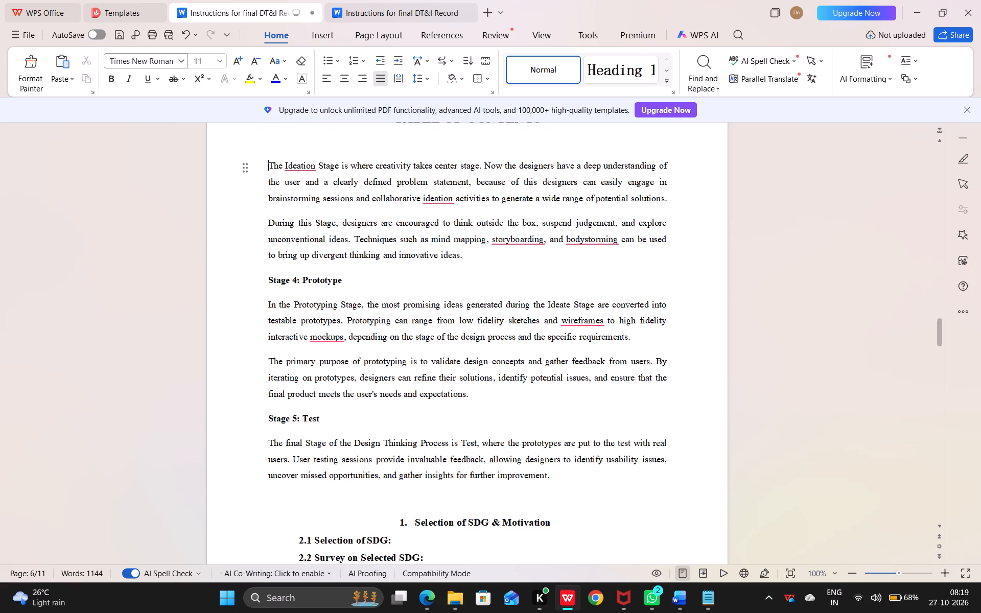
{"action": "key", "text": "ctrl+v"}
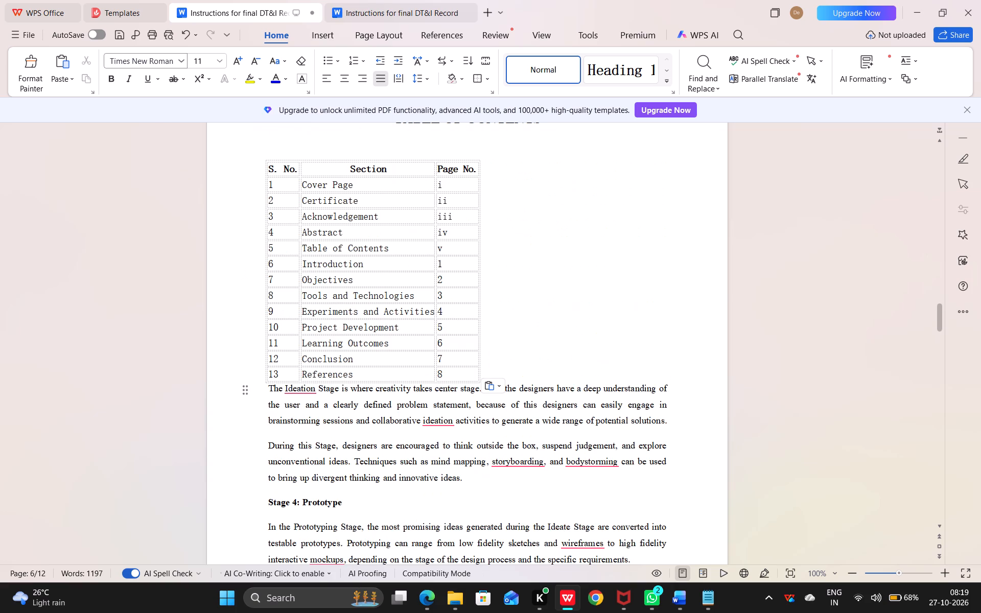
Dismiss the table enhancement suggestion and check the pasted contents table beneath its heading.
{"action": "left_click", "coordinate": [653, 267]}
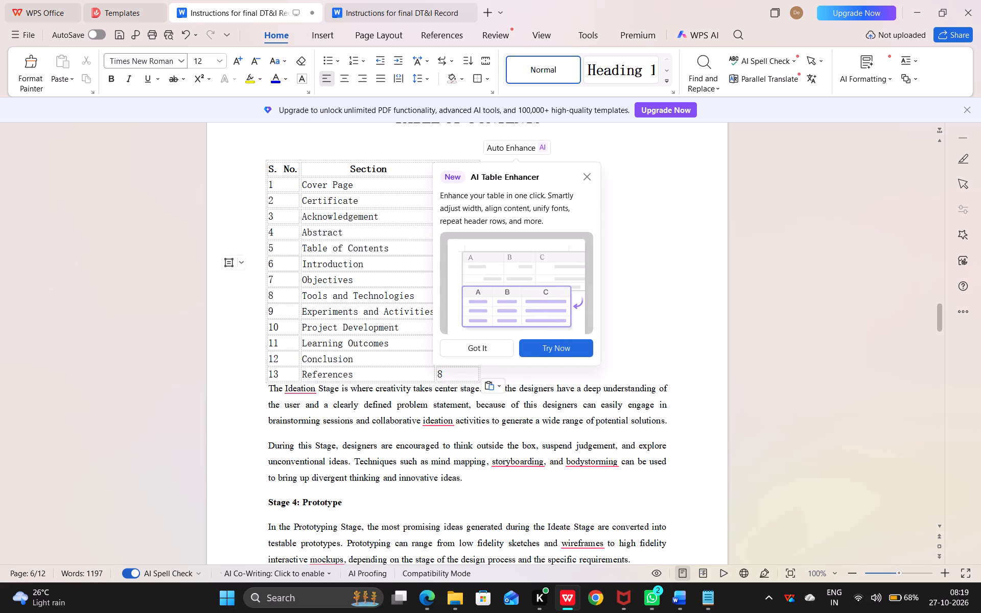
{"action": "left_click", "coordinate": [593, 177]}
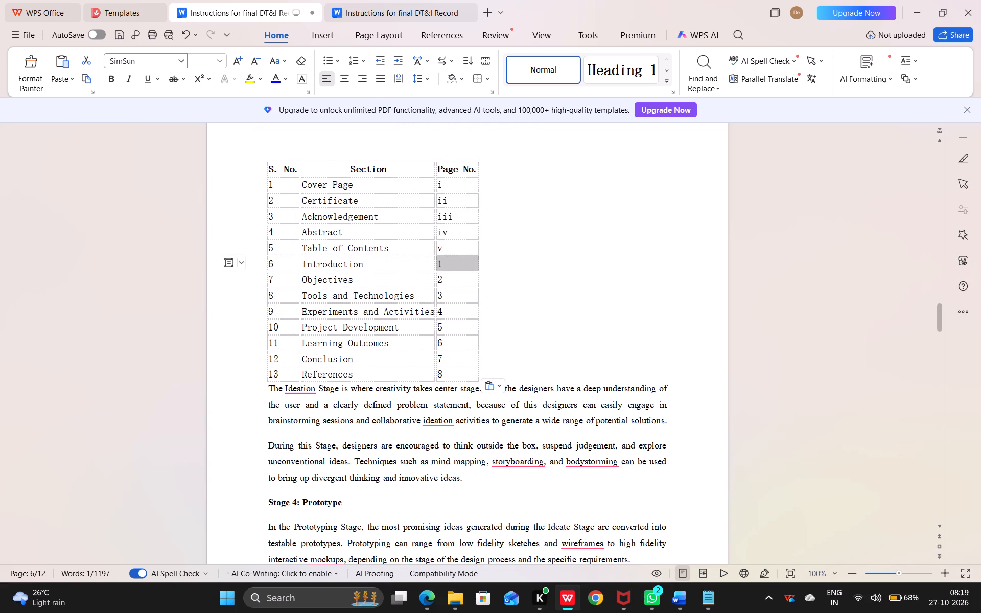
{"action": "left_click", "coordinate": [470, 383]}
{"action": "scroll", "coordinate": [417, 443], "scroll_direction": "up", "scroll_amount": 4}
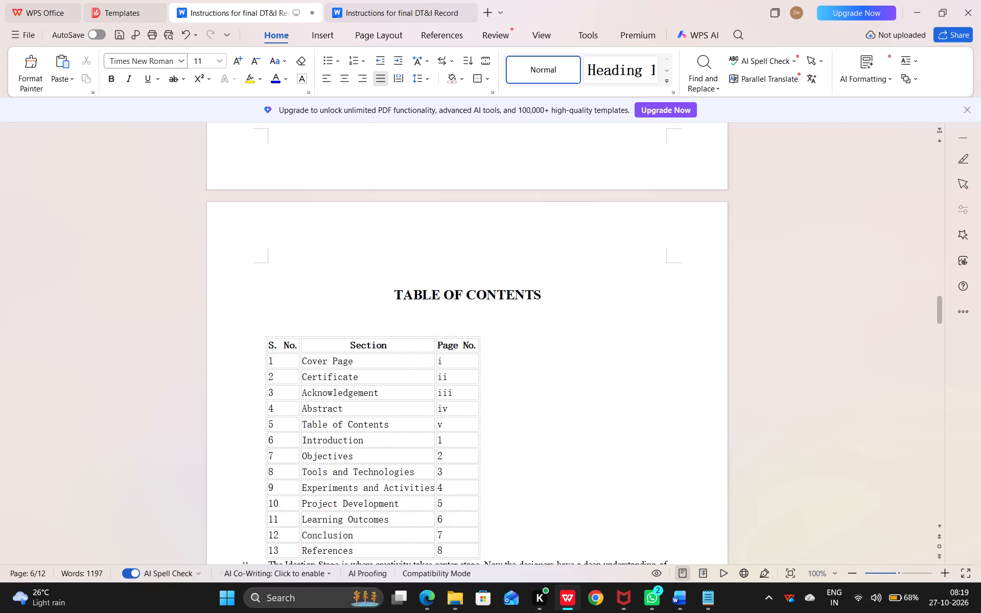
{"action": "scroll", "coordinate": [417, 443], "scroll_direction": "up", "scroll_amount": 2}
{"action": "scroll", "coordinate": [417, 443], "scroll_direction": "down", "scroll_amount": 12}
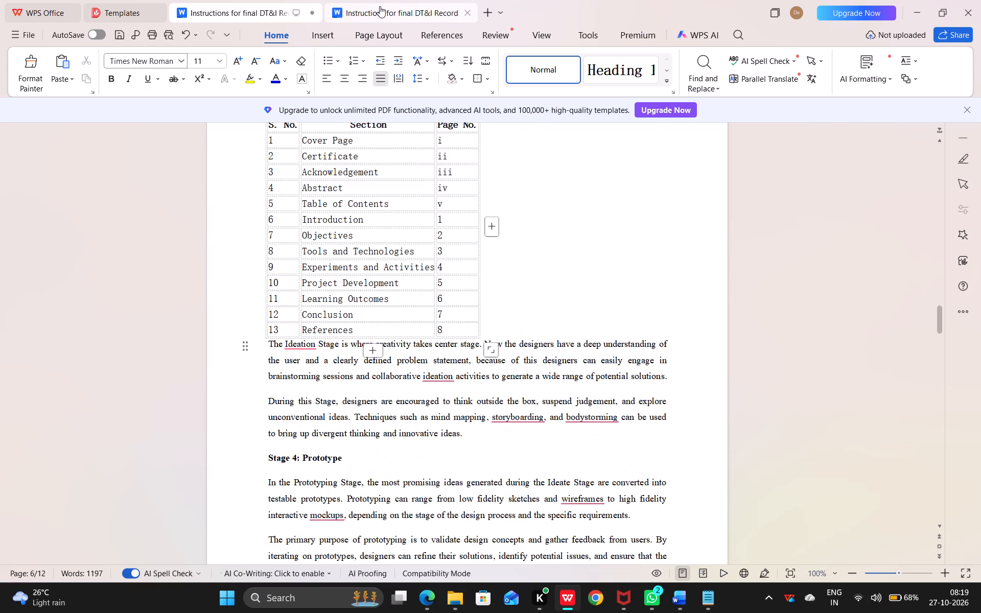
Compare the original template's design-thinking elements and stages with the text remaining below the report's contents table.
{"action": "left_click", "coordinate": [380, 6]}
{"action": "scroll", "coordinate": [406, 306], "scroll_direction": "down", "scroll_amount": 20}
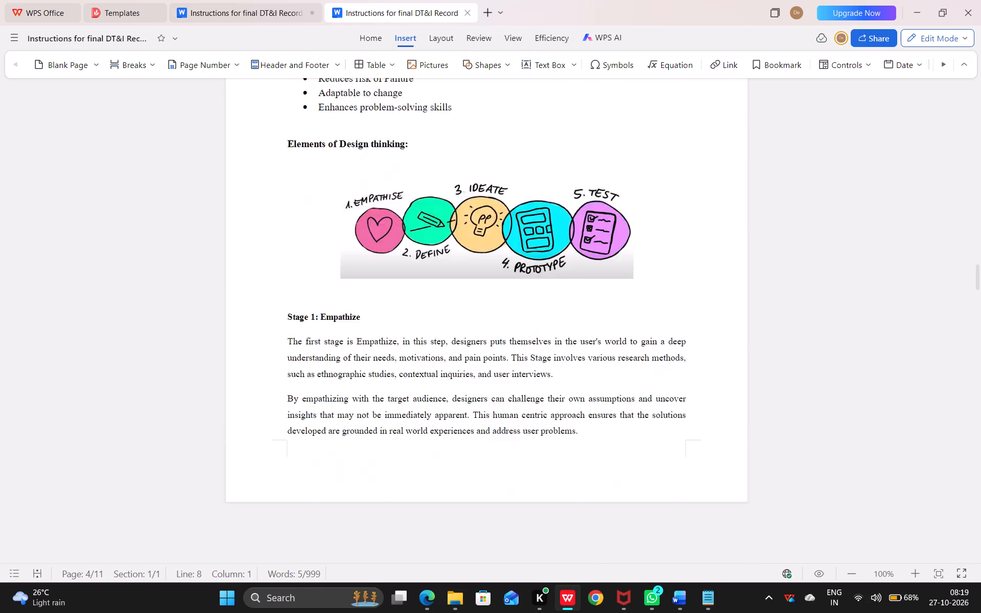
{"action": "scroll", "coordinate": [406, 327], "scroll_direction": "down", "scroll_amount": 2}
{"action": "scroll", "coordinate": [406, 327], "scroll_direction": "up", "scroll_amount": 8}
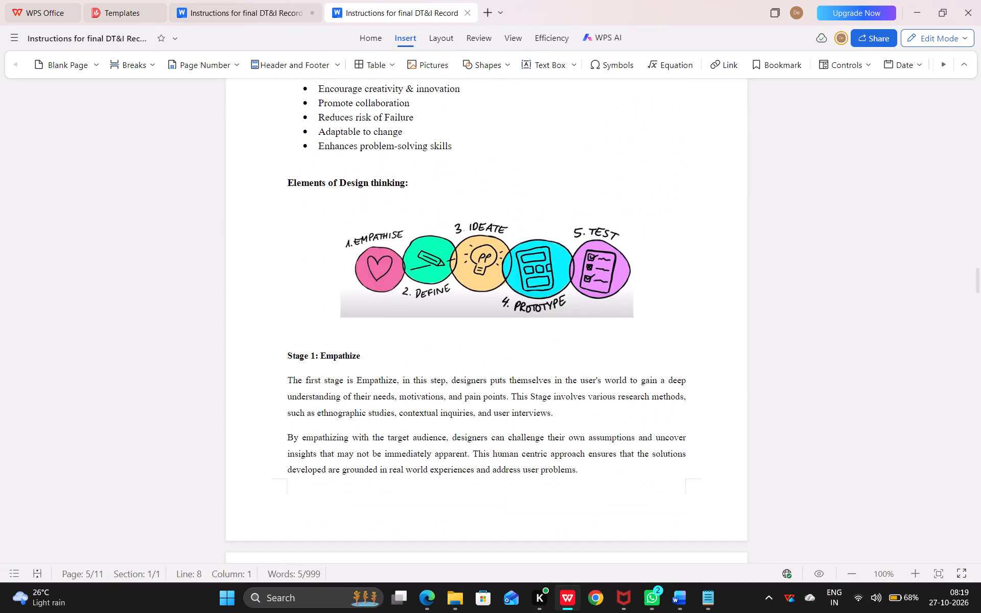
{"action": "scroll", "coordinate": [406, 326], "scroll_direction": "up", "scroll_amount": 1}
{"action": "scroll", "coordinate": [406, 326], "scroll_direction": "down", "scroll_amount": 3}
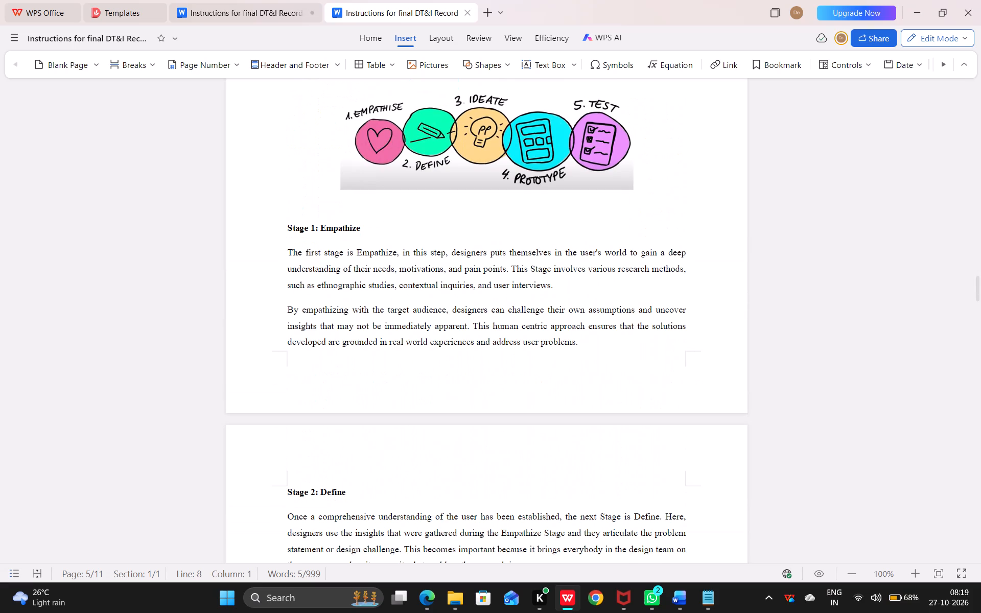
{"action": "left_click", "coordinate": [260, 18]}
{"action": "scroll", "coordinate": [427, 381], "scroll_direction": "down", "scroll_amount": 3}
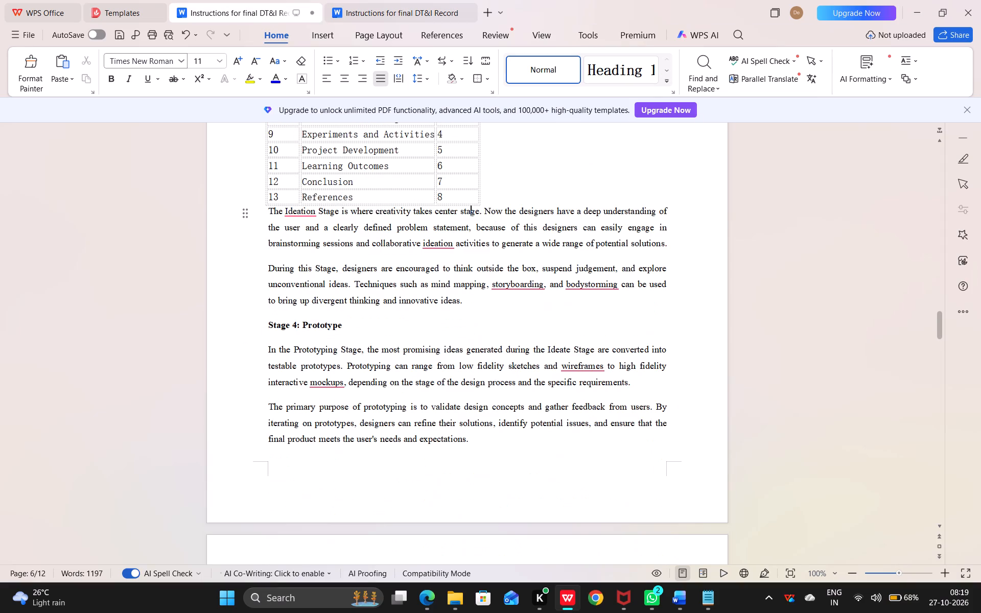
{"action": "scroll", "coordinate": [427, 383], "scroll_direction": "down", "scroll_amount": 2}
{"action": "scroll", "coordinate": [427, 383], "scroll_direction": "up", "scroll_amount": 13}
{"action": "scroll", "coordinate": [427, 383], "scroll_direction": "down", "scroll_amount": 7}
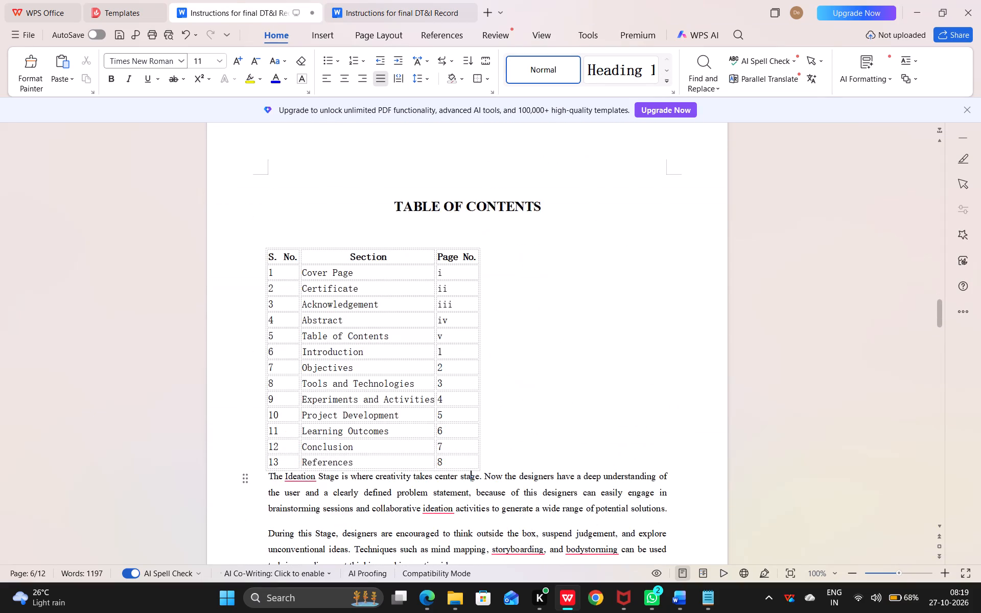
{"action": "scroll", "coordinate": [427, 383], "scroll_direction": "down", "scroll_amount": 17}
{"action": "scroll", "coordinate": [427, 383], "scroll_direction": "up", "scroll_amount": 1}
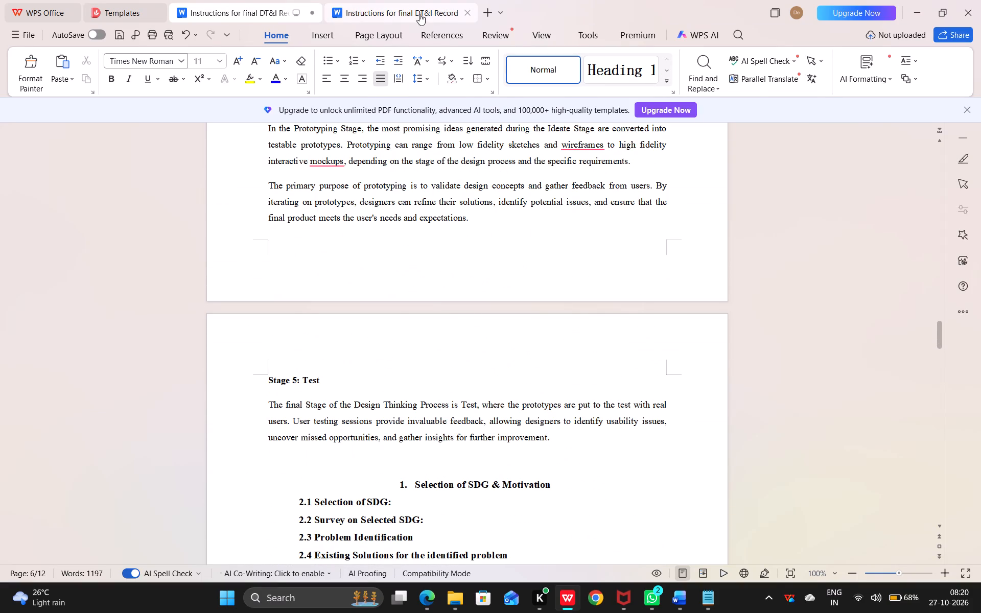
Examine the original template's sections from "Introduction" through "Selection of SDG & Motivation".
{"action": "left_click", "coordinate": [419, 13]}
{"action": "scroll", "coordinate": [445, 333], "scroll_direction": "down", "scroll_amount": 14}
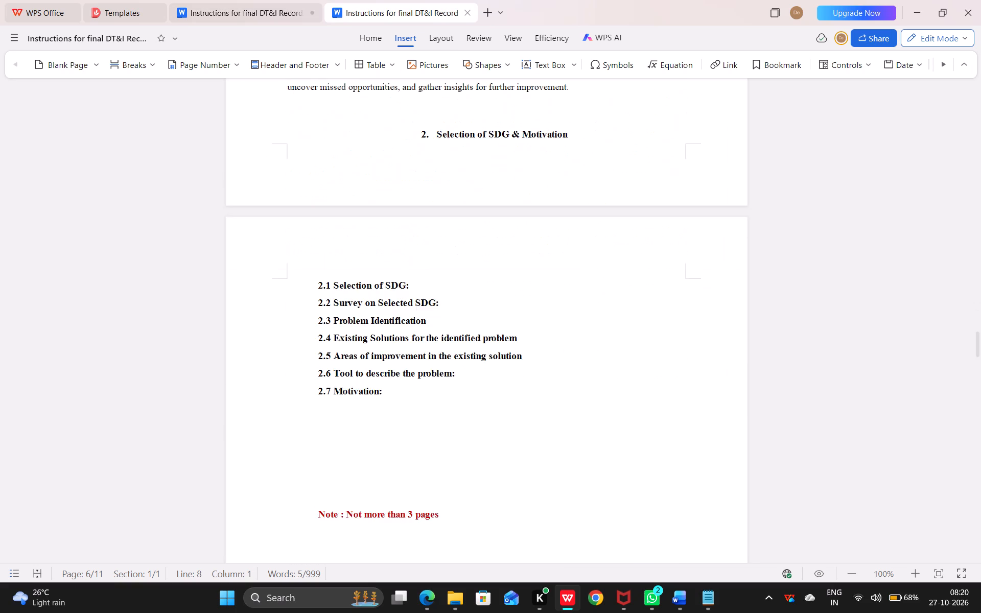
{"action": "scroll", "coordinate": [445, 334], "scroll_direction": "down", "scroll_amount": 2}
{"action": "scroll", "coordinate": [445, 334], "scroll_direction": "up", "scroll_amount": 13}
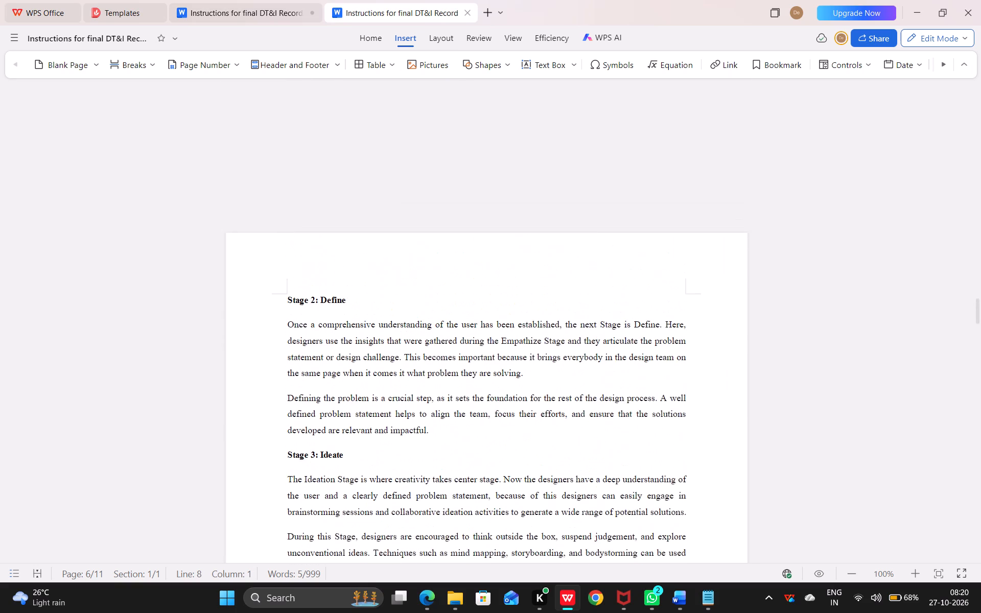
{"action": "scroll", "coordinate": [445, 334], "scroll_direction": "up", "scroll_amount": 9}
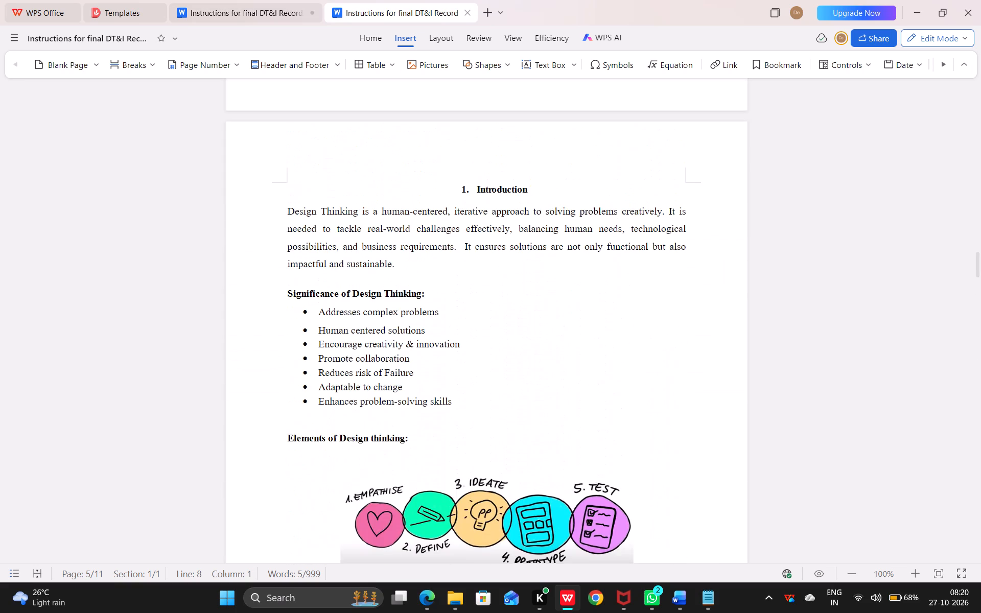
{"action": "scroll", "coordinate": [412, 309], "scroll_direction": "down", "scroll_amount": 10}
{"action": "left_click", "coordinate": [274, 9]}
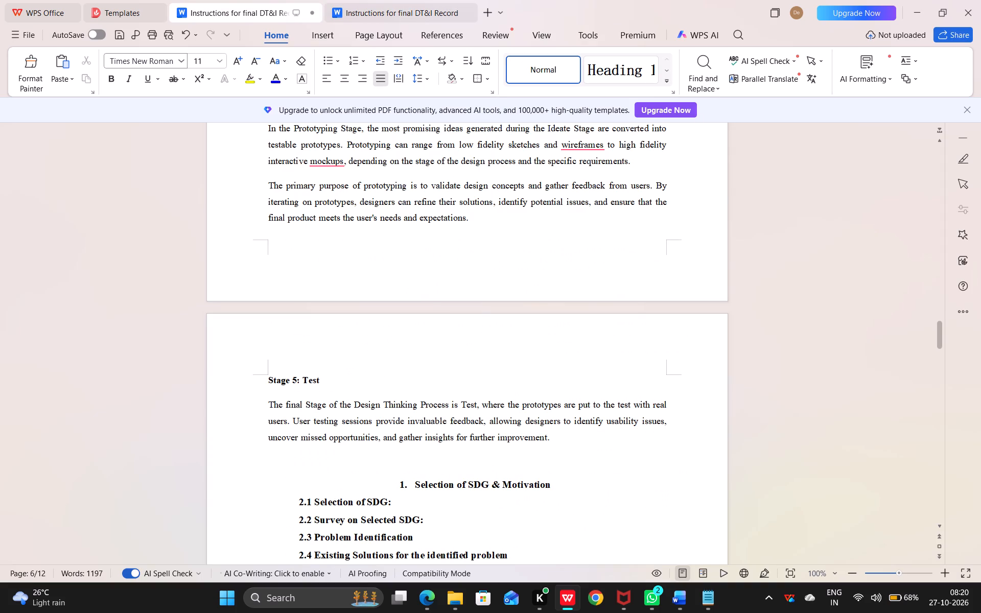
Delete the leftover text below the contents table, from the Ideation Stage paragraph through the end of "Stage 4: Prototype".
{"action": "scroll", "coordinate": [500, 310], "scroll_direction": "up", "scroll_amount": 7}
{"action": "scroll", "coordinate": [500, 310], "scroll_direction": "down", "scroll_amount": 3}
{"action": "left_click_drag", "start_coordinate": [474, 398], "coordinate": [457, 395]}
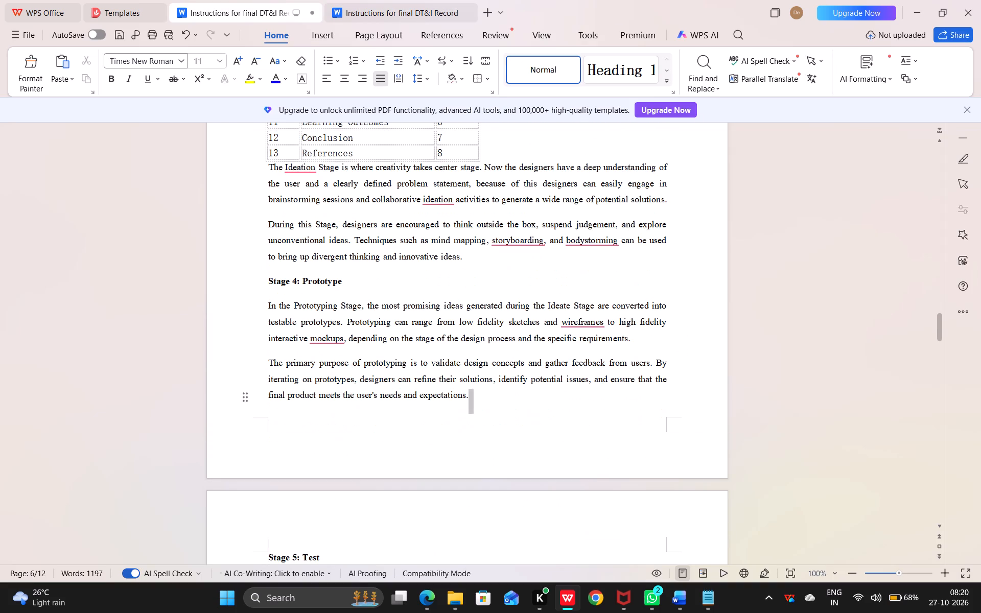
{"action": "left_click_drag", "start_coordinate": [457, 395], "coordinate": [261, 172]}
{"action": "key", "text": "BackSpace"}
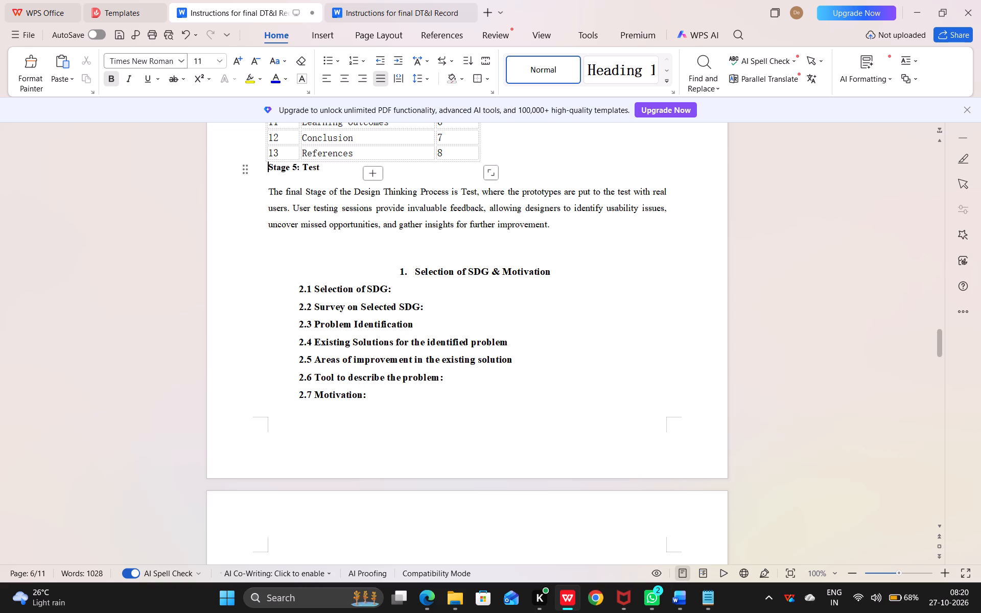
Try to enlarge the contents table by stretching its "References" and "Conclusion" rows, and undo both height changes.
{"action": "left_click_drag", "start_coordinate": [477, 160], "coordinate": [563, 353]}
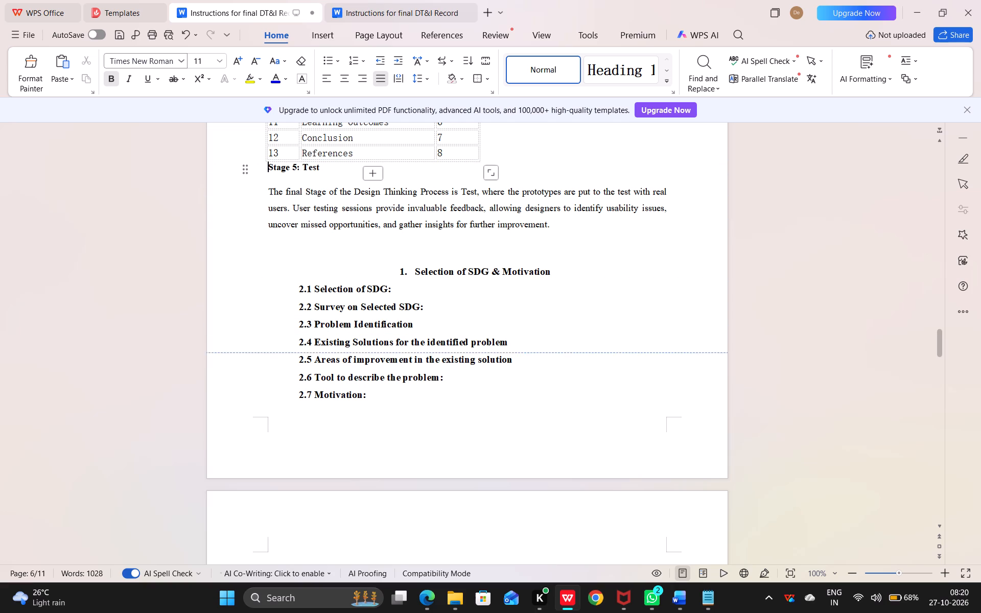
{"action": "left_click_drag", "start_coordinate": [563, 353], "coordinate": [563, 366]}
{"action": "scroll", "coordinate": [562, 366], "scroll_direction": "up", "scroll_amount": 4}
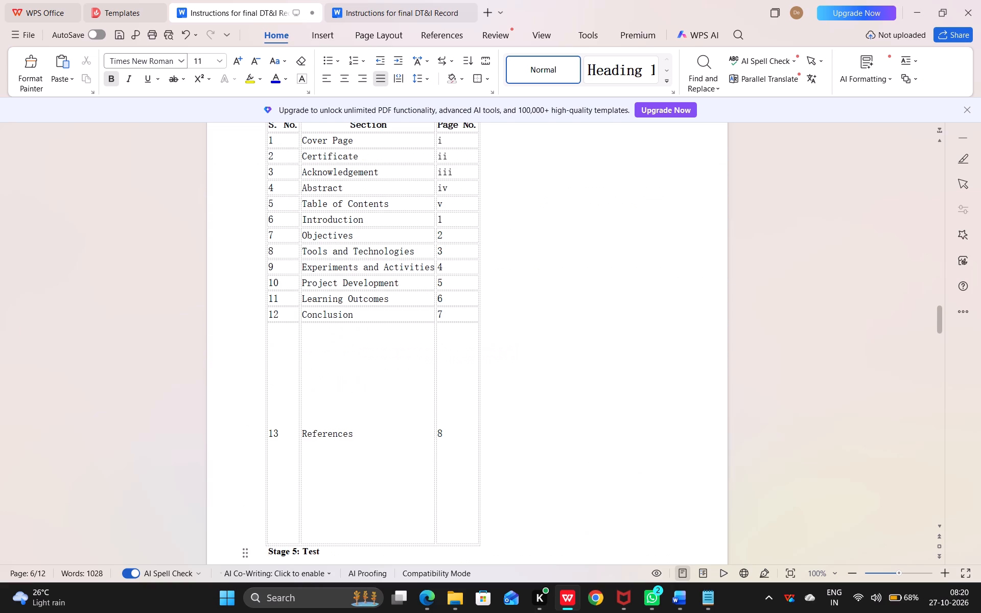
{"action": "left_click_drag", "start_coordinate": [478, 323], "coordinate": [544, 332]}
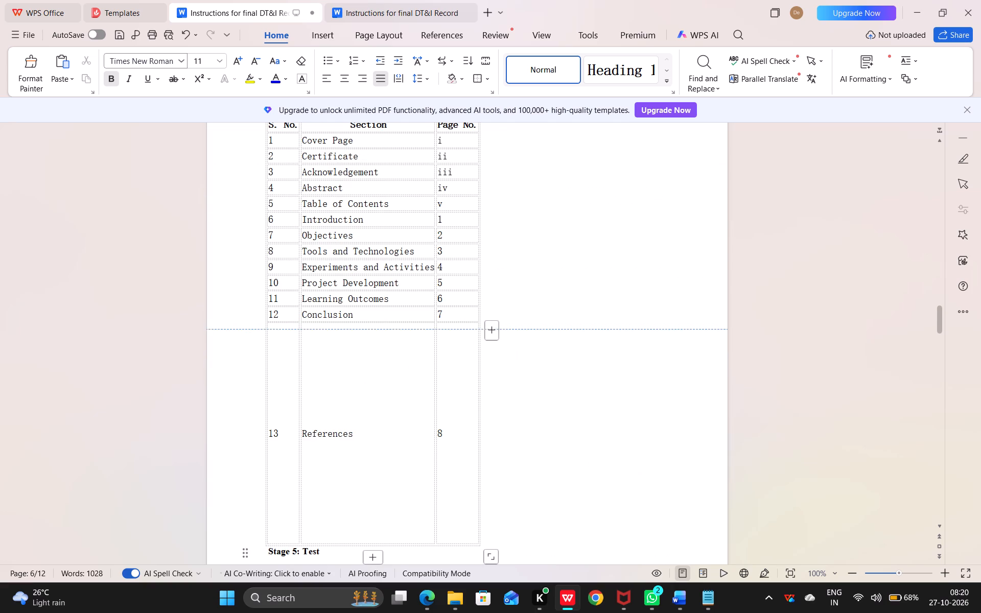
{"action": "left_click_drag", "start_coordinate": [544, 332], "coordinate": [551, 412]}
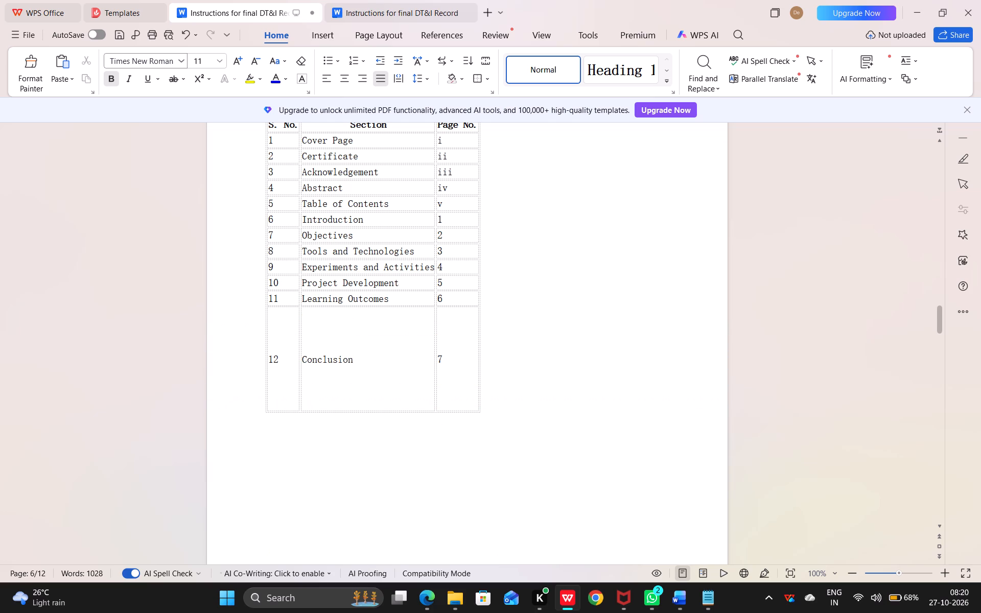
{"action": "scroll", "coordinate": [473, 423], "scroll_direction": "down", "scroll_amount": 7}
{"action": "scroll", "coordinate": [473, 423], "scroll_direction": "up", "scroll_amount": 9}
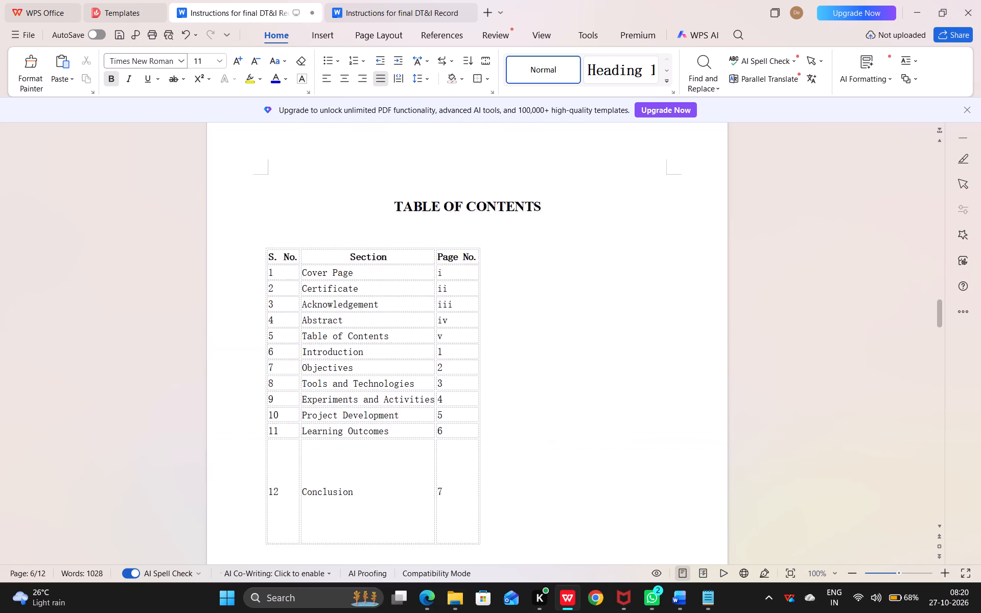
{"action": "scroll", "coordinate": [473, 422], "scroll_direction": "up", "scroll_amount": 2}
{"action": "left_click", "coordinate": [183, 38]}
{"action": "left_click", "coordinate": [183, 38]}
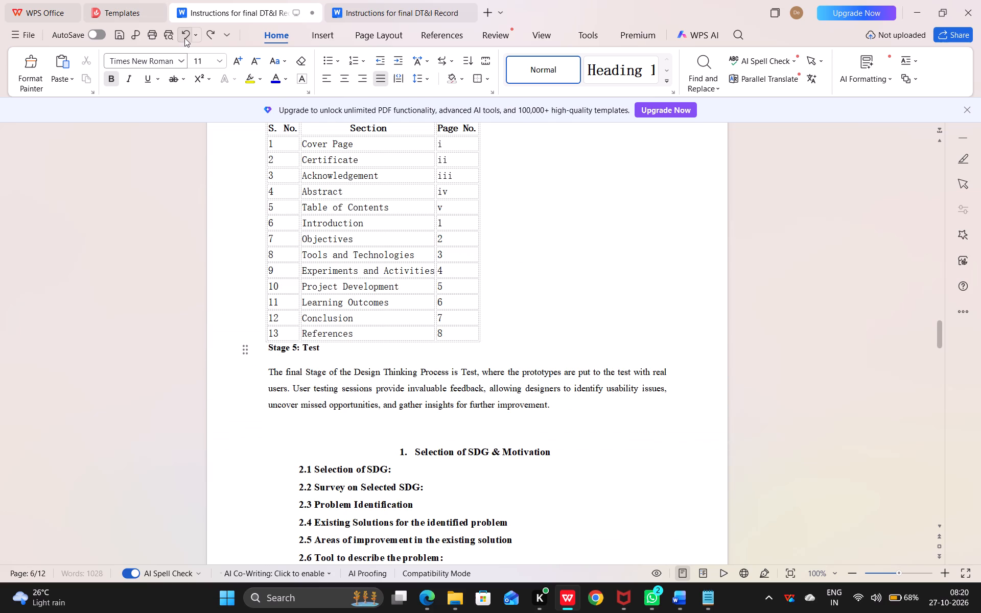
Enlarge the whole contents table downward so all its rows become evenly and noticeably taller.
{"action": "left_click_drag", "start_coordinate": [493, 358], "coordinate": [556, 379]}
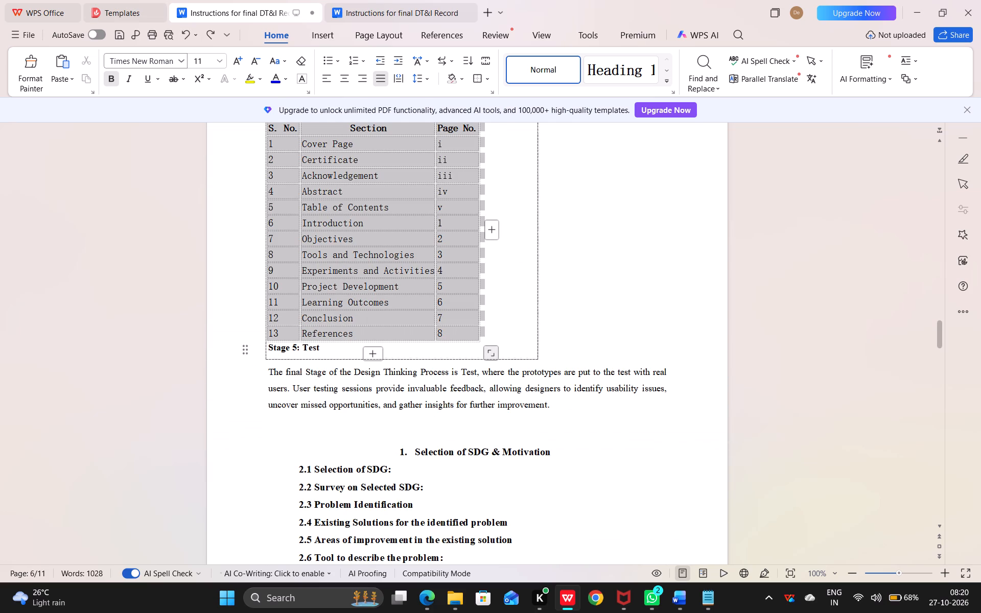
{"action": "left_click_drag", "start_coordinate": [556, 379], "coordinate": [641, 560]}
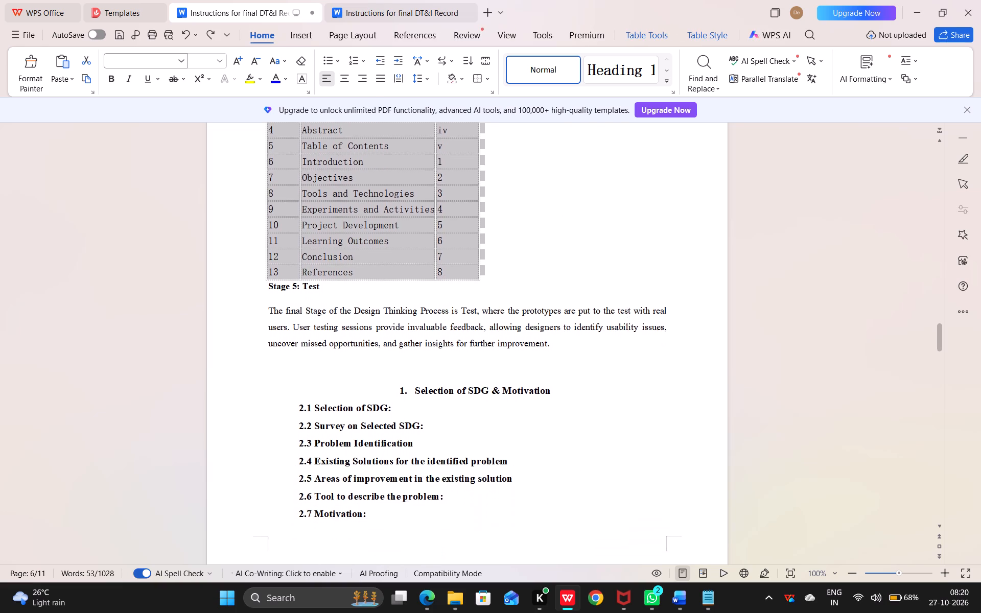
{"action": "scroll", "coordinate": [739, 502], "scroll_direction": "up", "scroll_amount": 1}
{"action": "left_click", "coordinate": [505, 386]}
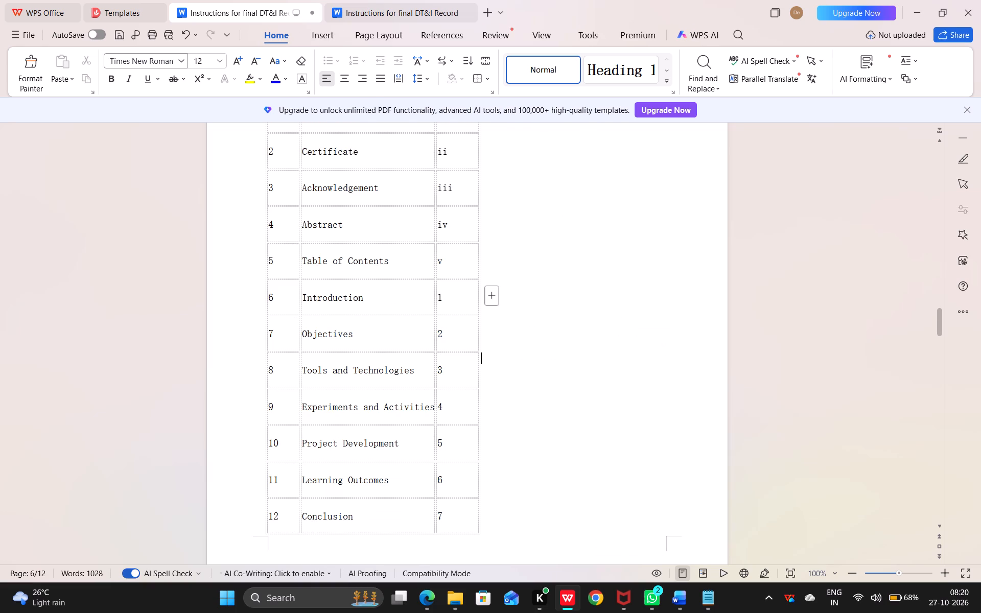
Widen the contents table's "Page No." column toward the right page margin.
{"action": "left_click_drag", "start_coordinate": [479, 329], "coordinate": [615, 336]}
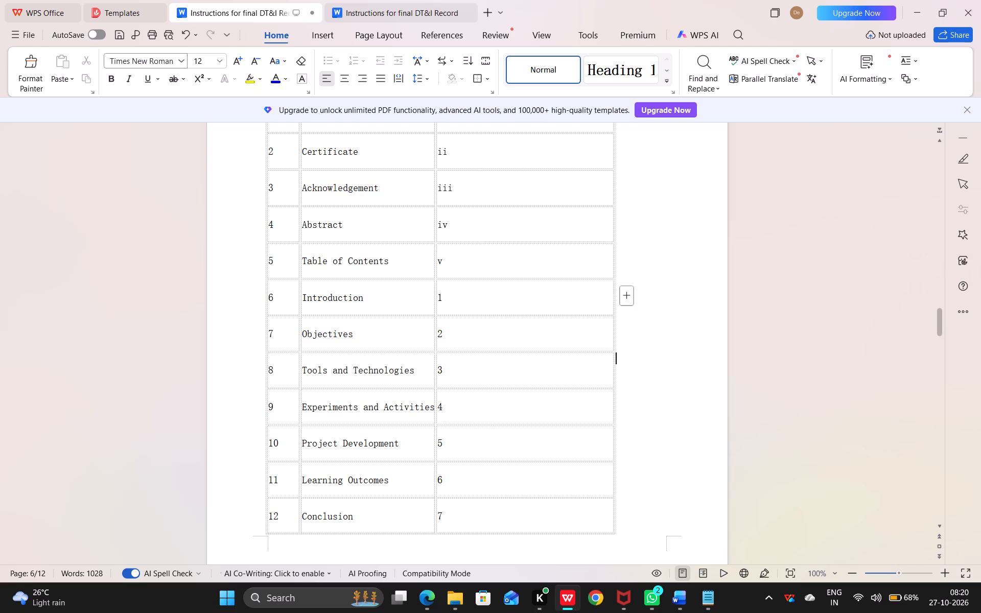
{"action": "scroll", "coordinate": [453, 309], "scroll_direction": "down", "scroll_amount": 4}
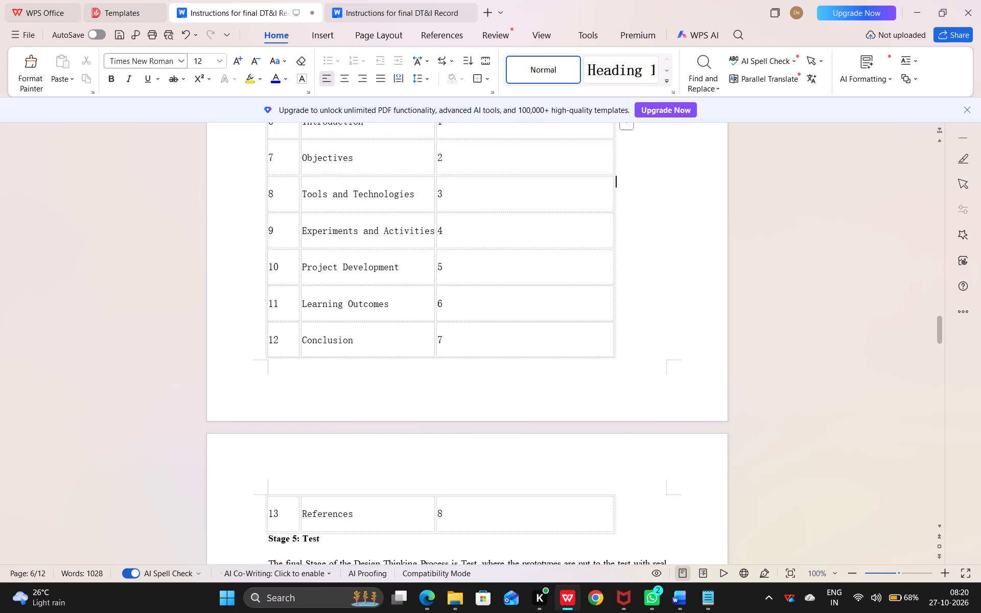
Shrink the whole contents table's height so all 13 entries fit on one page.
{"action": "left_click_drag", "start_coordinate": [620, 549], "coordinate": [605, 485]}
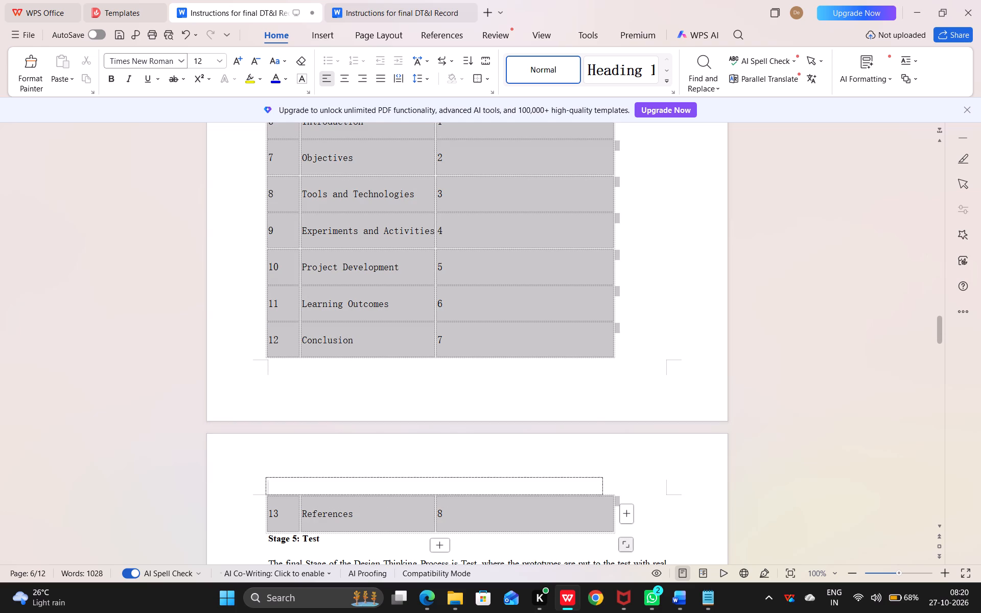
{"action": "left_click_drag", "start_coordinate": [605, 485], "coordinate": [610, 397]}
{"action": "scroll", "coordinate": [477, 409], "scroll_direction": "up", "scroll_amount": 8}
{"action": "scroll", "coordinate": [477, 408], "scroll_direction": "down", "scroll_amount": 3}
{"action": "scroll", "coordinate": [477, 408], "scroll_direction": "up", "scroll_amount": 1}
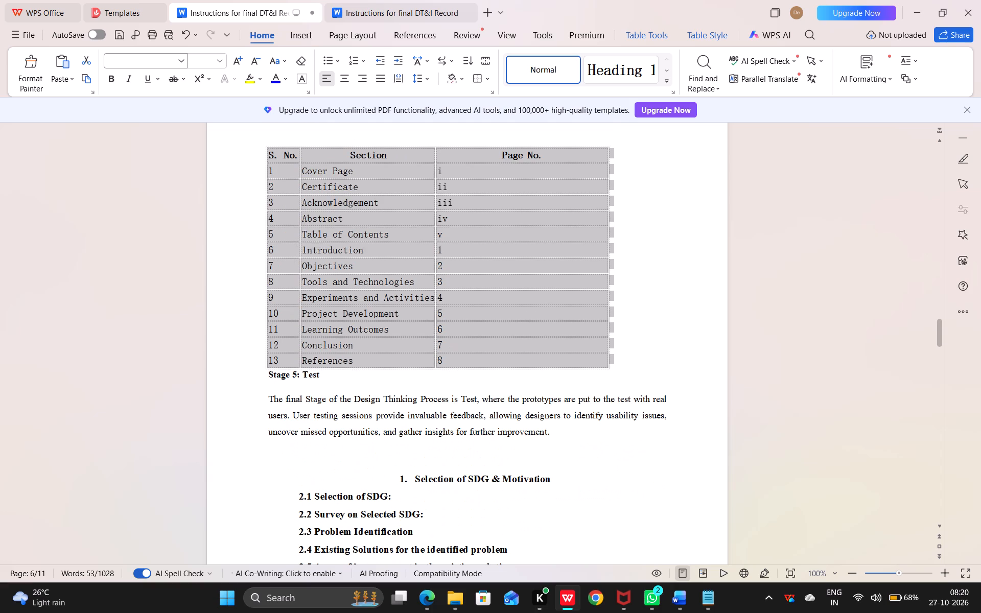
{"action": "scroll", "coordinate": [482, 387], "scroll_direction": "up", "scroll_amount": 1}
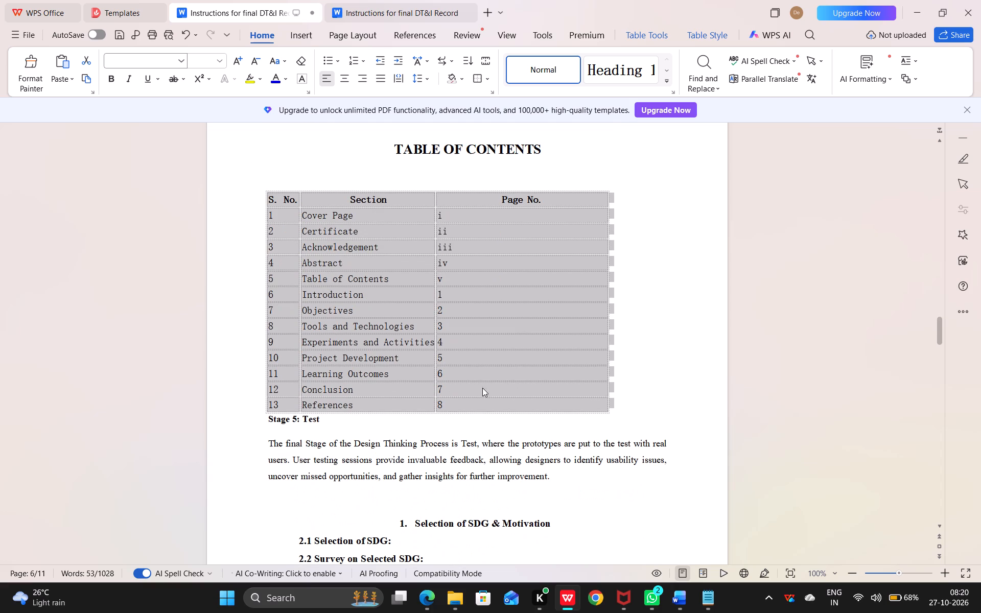
Enlarge the whole contents table in two stages, with taller even rows and a wider last column, keeping it on one page.
{"action": "left_click_drag", "start_coordinate": [619, 427], "coordinate": [654, 496]}
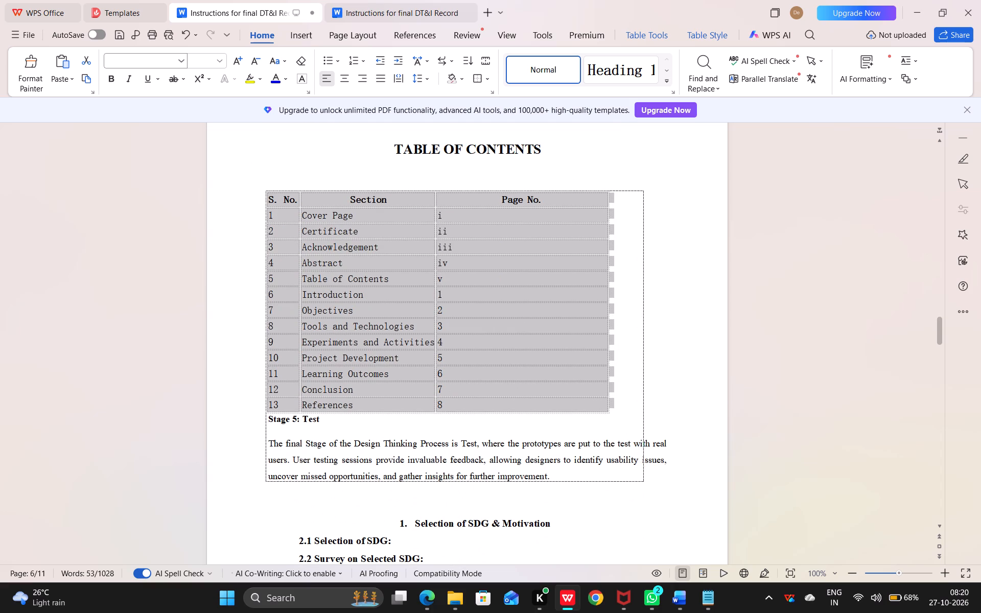
{"action": "left_click_drag", "start_coordinate": [654, 496], "coordinate": [656, 501]}
{"action": "scroll", "coordinate": [474, 441], "scroll_direction": "down", "scroll_amount": 3}
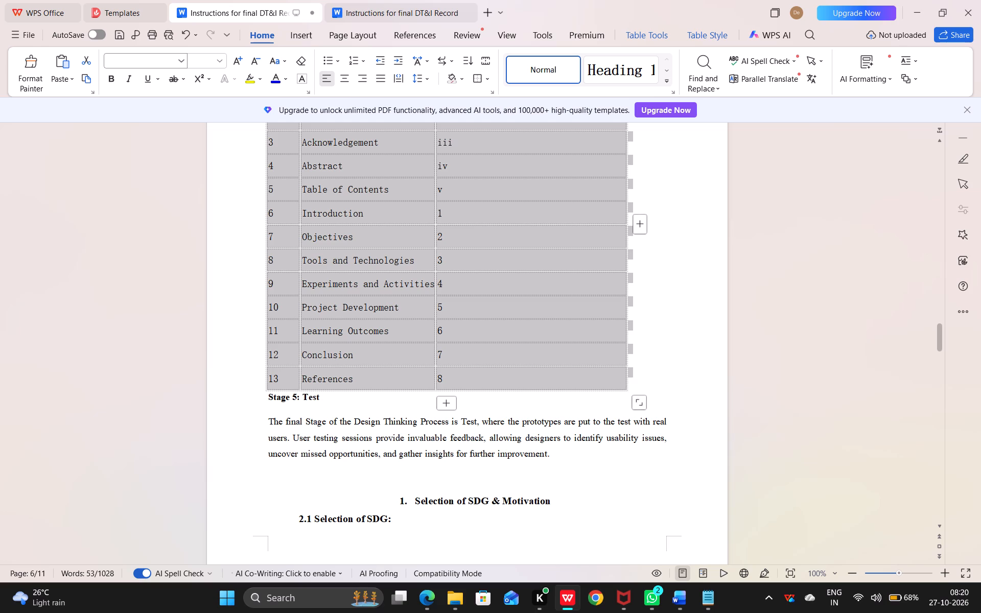
{"action": "left_click_drag", "start_coordinate": [634, 402], "coordinate": [652, 443]}
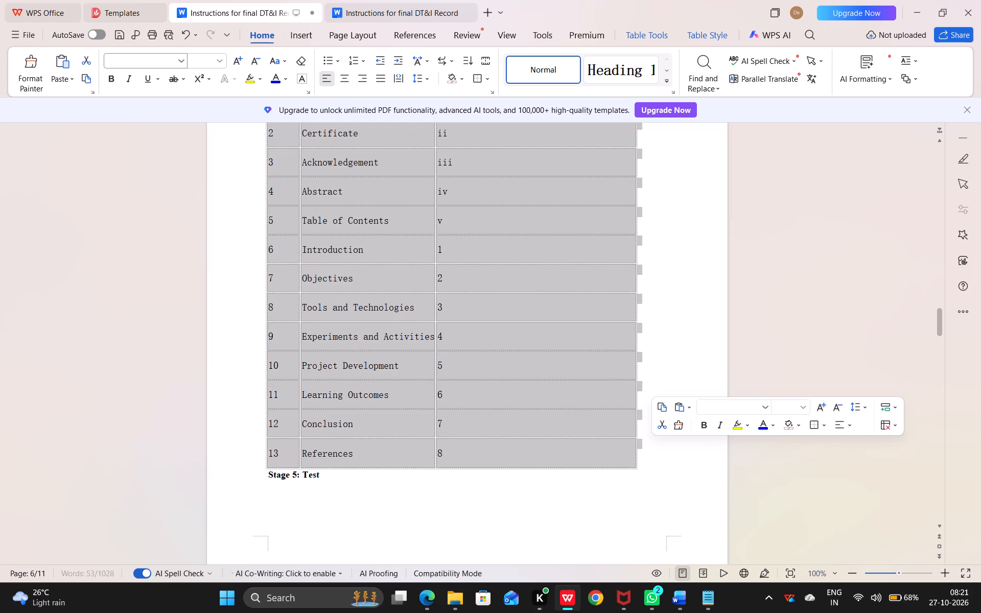
{"action": "scroll", "coordinate": [384, 424], "scroll_direction": "up", "scroll_amount": 4}
{"action": "scroll", "coordinate": [350, 418], "scroll_direction": "down", "scroll_amount": 2}
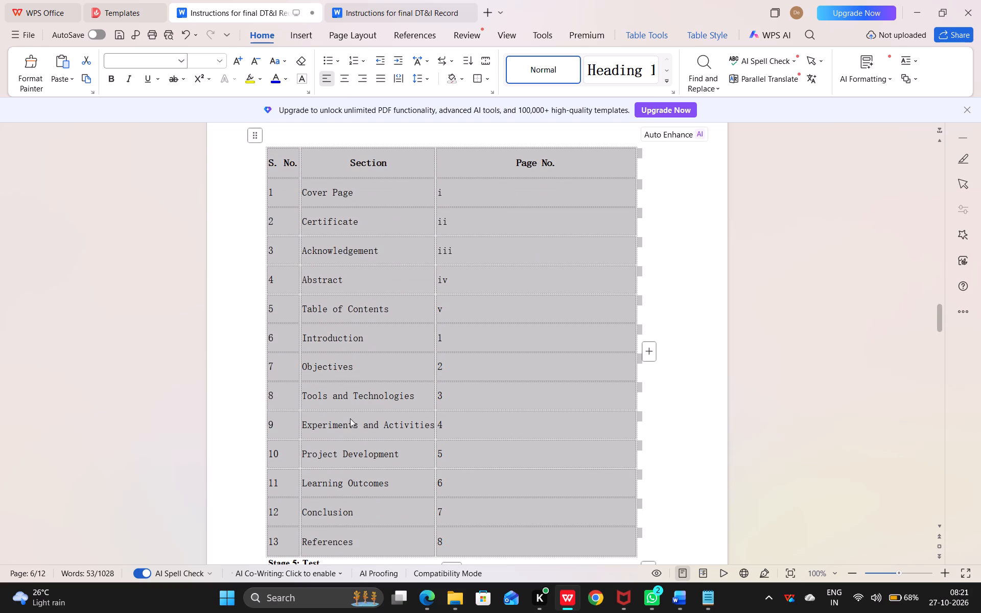
{"action": "scroll", "coordinate": [350, 418], "scroll_direction": "down", "scroll_amount": 6}
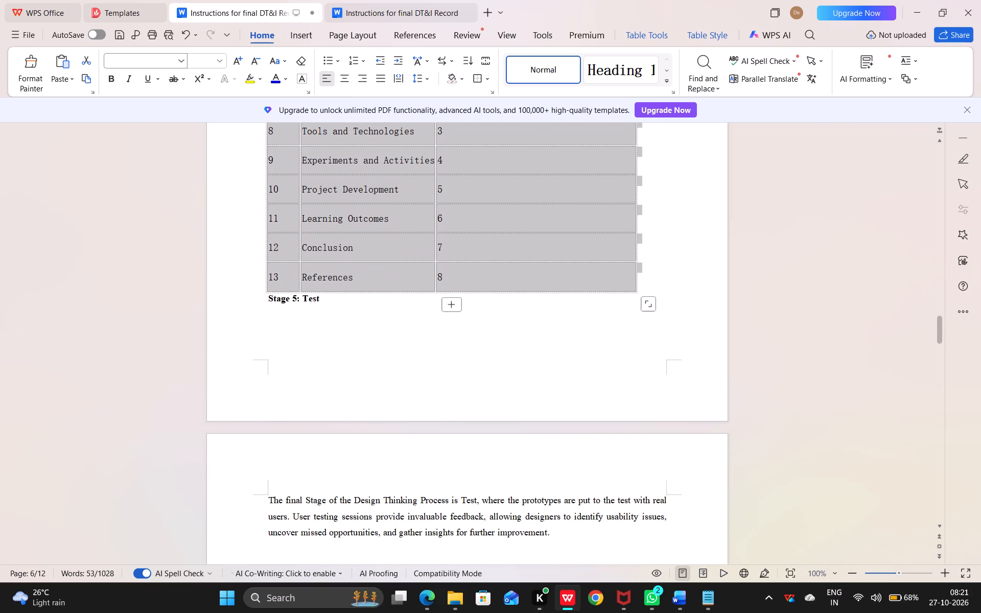
Delete the leftover "Stage 5: Test" heading and its explanatory paragraph below the contents table.
{"action": "left_click_drag", "start_coordinate": [325, 300], "coordinate": [256, 300]}
{"action": "key", "text": "BackSpace"}
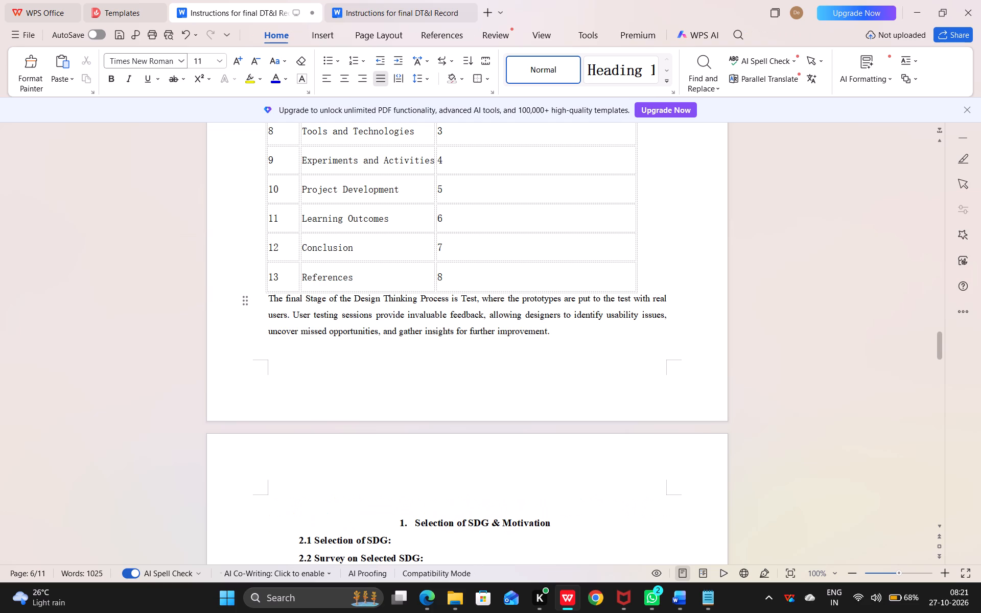
{"action": "left_click_drag", "start_coordinate": [570, 336], "coordinate": [246, 303]}
{"action": "key", "text": "BackSpace"}
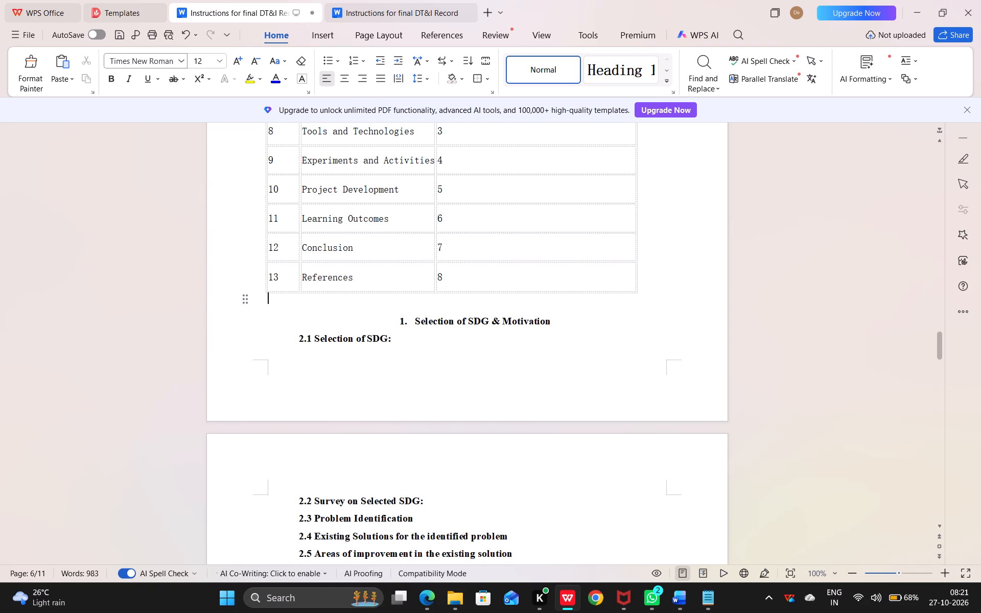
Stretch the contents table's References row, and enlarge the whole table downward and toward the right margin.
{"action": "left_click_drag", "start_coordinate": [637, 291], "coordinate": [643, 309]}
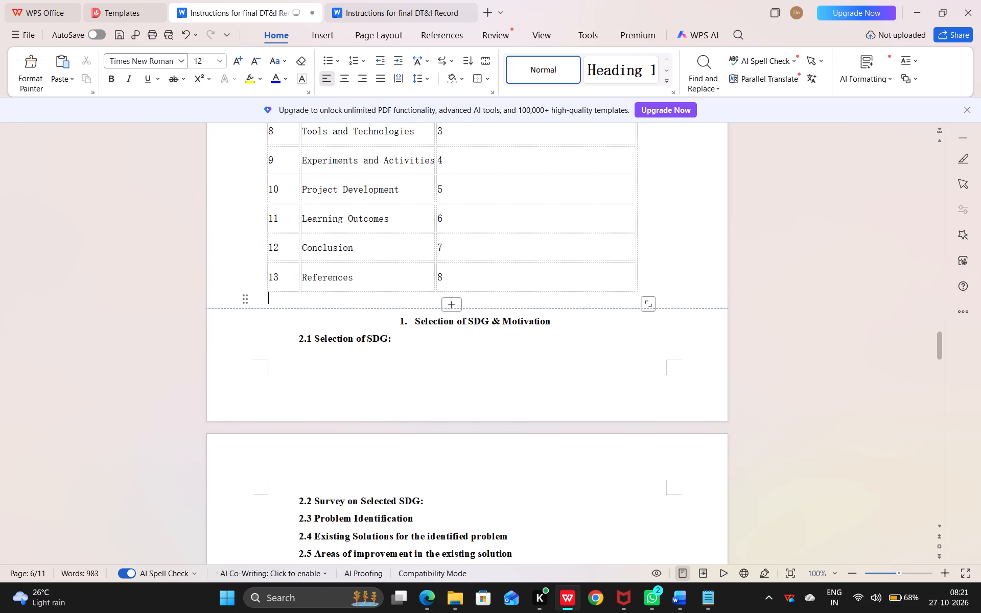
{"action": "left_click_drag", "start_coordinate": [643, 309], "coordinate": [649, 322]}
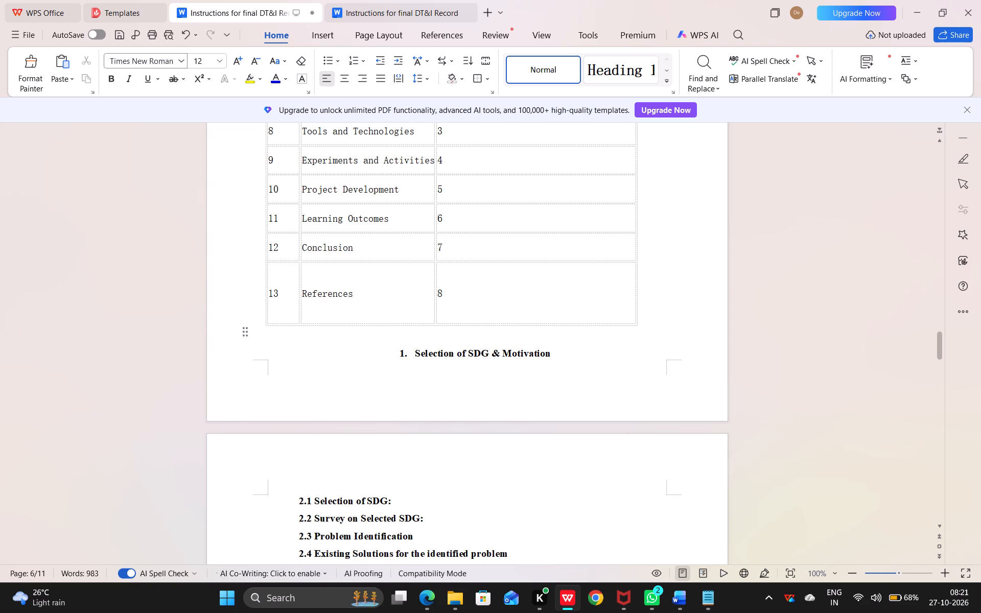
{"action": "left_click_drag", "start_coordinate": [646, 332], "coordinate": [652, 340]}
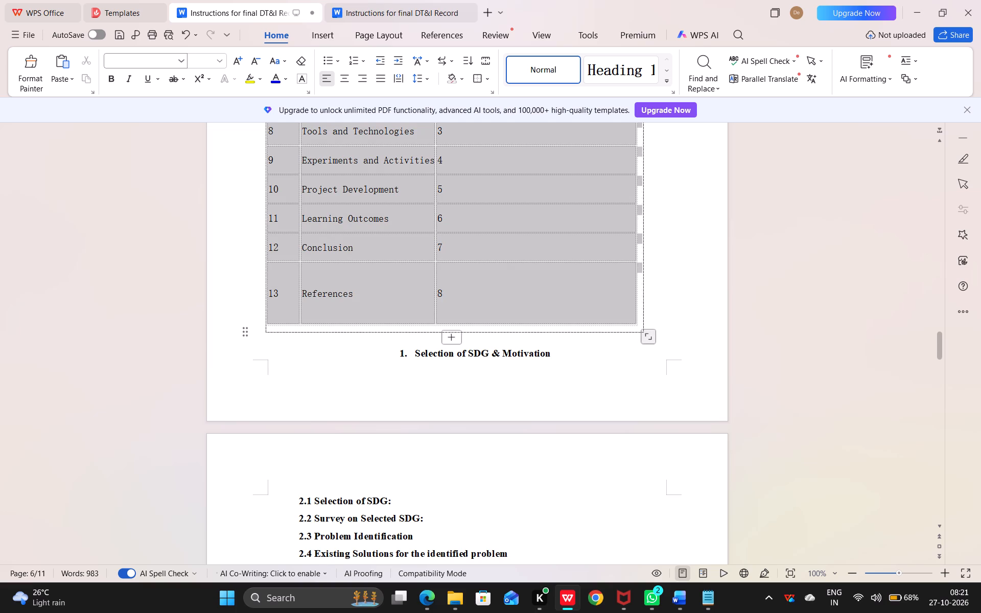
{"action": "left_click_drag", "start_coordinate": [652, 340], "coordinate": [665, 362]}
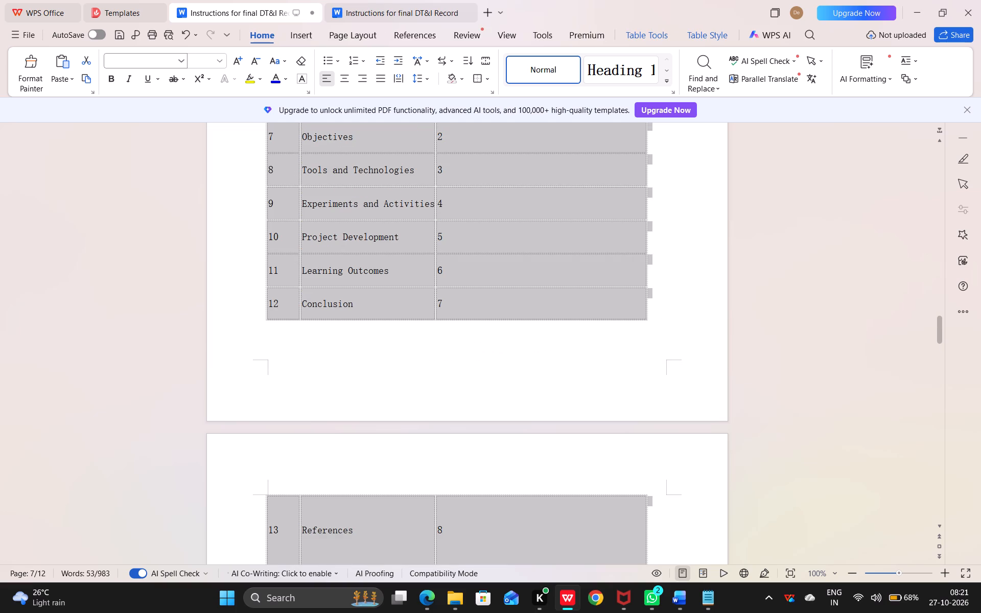
Shrink the whole contents table to compact rows so all 13 entries fit on one page.
{"action": "scroll", "coordinate": [647, 346], "scroll_direction": "down", "scroll_amount": 4}
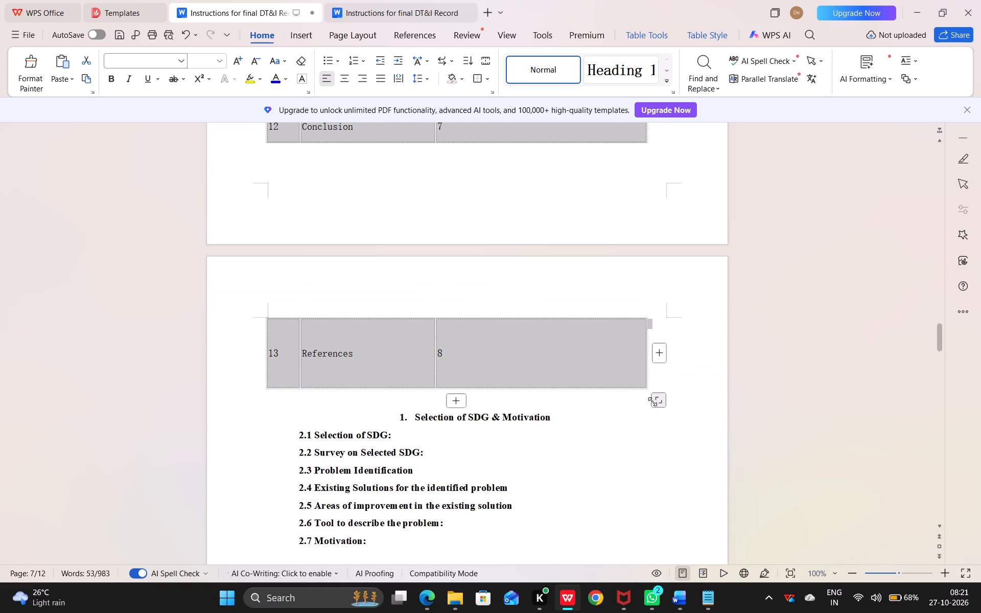
{"action": "left_click_drag", "start_coordinate": [652, 402], "coordinate": [645, 228]}
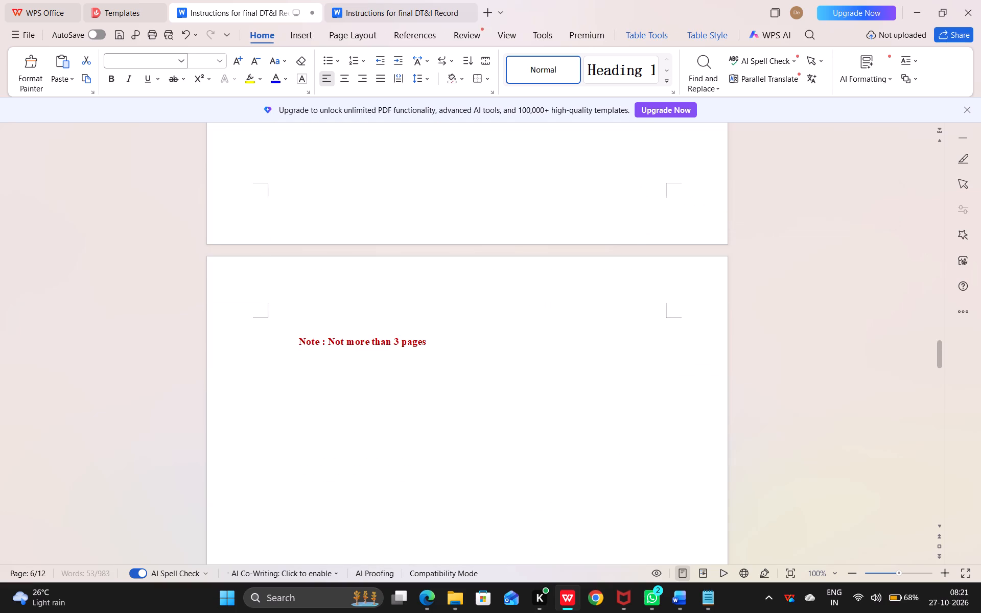
{"action": "scroll", "coordinate": [581, 339], "scroll_direction": "up", "scroll_amount": 9}
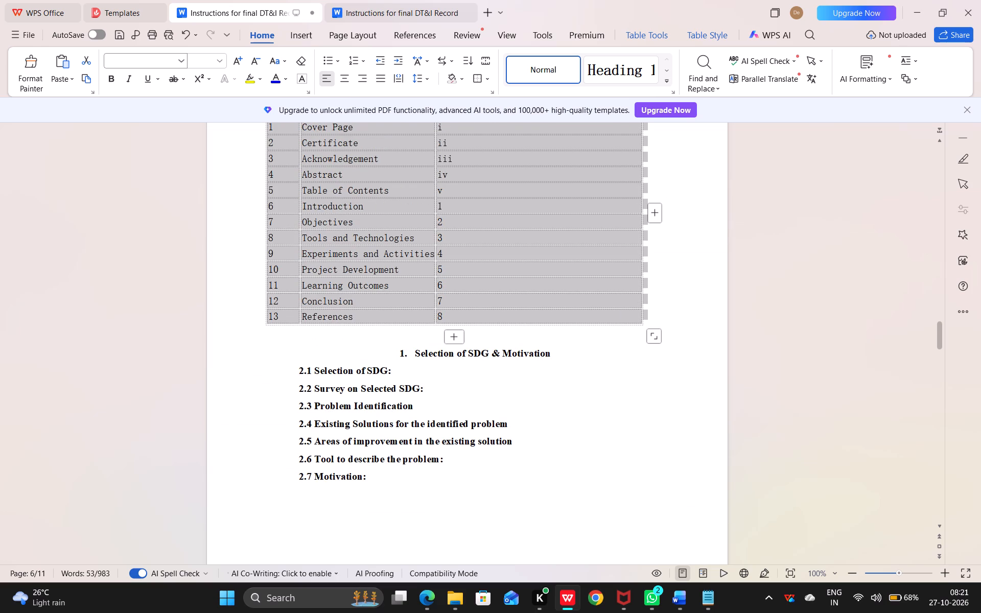
Make the contents table's References row about twice as tall as the other rows.
{"action": "left_click_drag", "start_coordinate": [454, 324], "coordinate": [456, 402]}
{"action": "left_click_drag", "start_coordinate": [450, 404], "coordinate": [456, 341]}
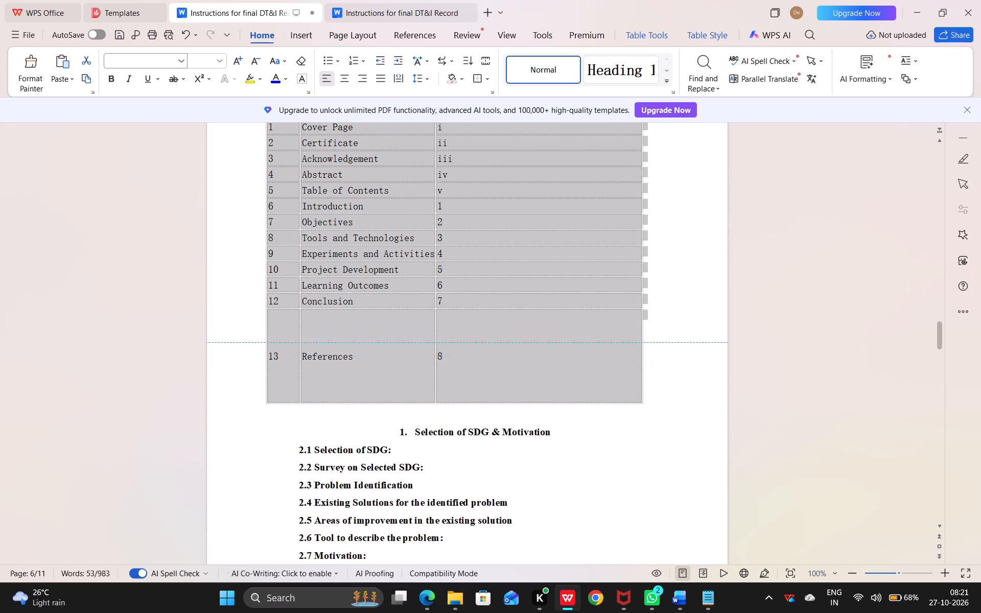
{"action": "left_click_drag", "start_coordinate": [456, 341], "coordinate": [456, 341]}
{"action": "scroll", "coordinate": [575, 368], "scroll_direction": "up", "scroll_amount": 3}
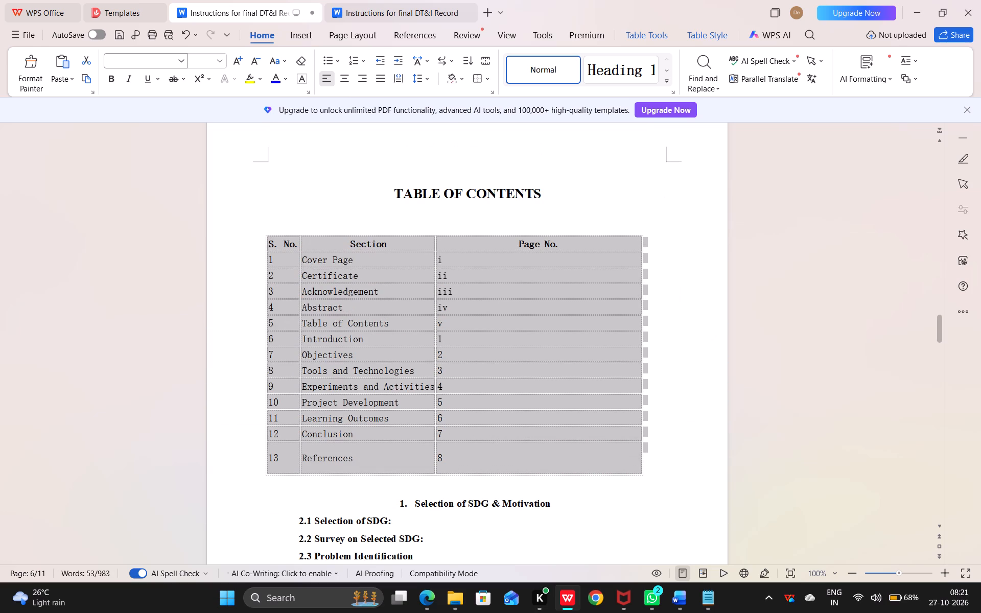
Delete the template's "Selection of SDG & Motivation" section with subheadings 2.1 to 2.7 and the red "Not more than 3 pages" note.
{"action": "scroll", "coordinate": [356, 302], "scroll_direction": "down", "scroll_amount": 5}
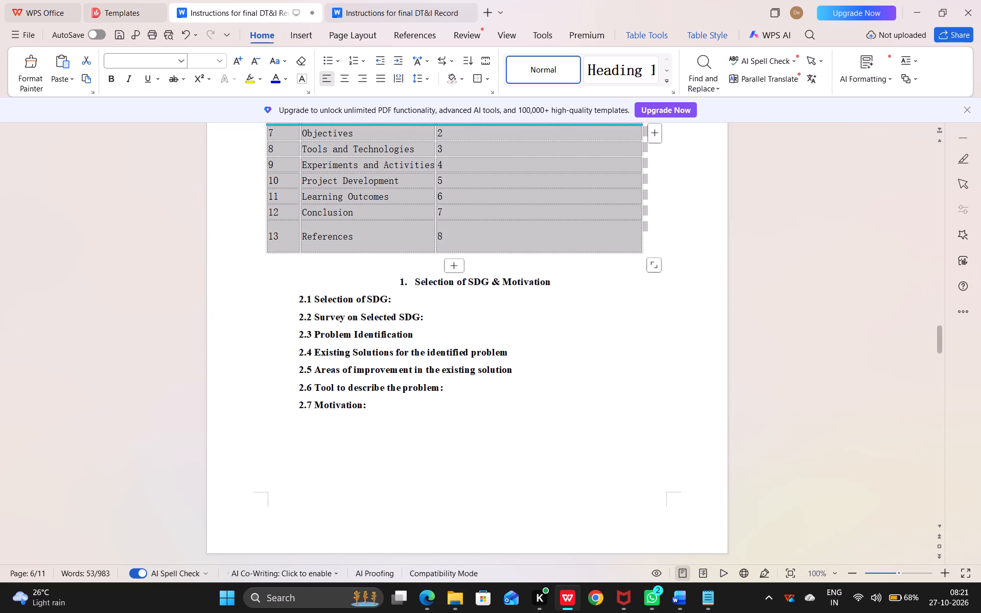
{"action": "left_click_drag", "start_coordinate": [378, 420], "coordinate": [334, 302]}
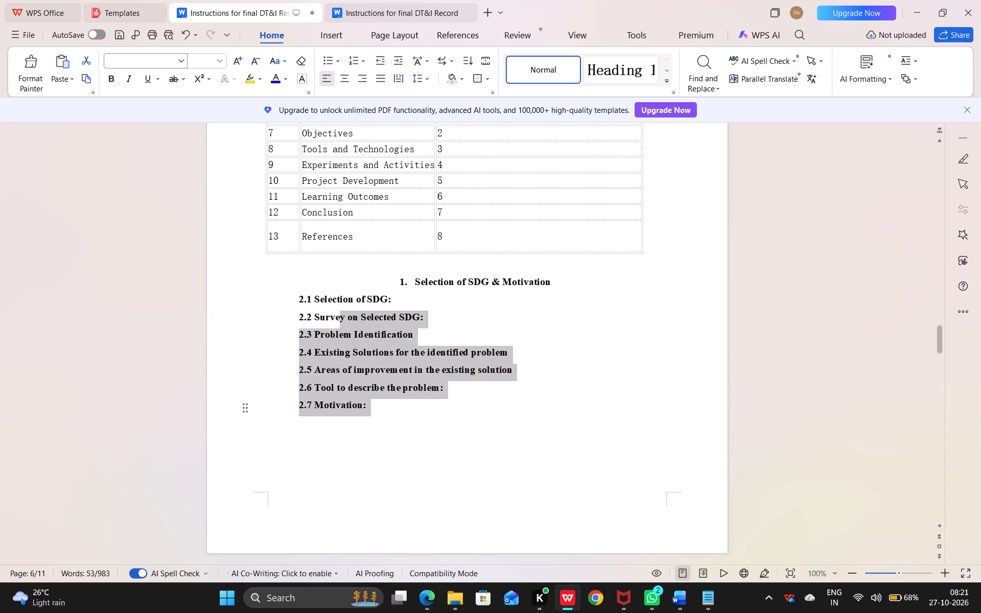
{"action": "left_click_drag", "start_coordinate": [334, 302], "coordinate": [329, 287]}
{"action": "key", "text": "BackSpace"}
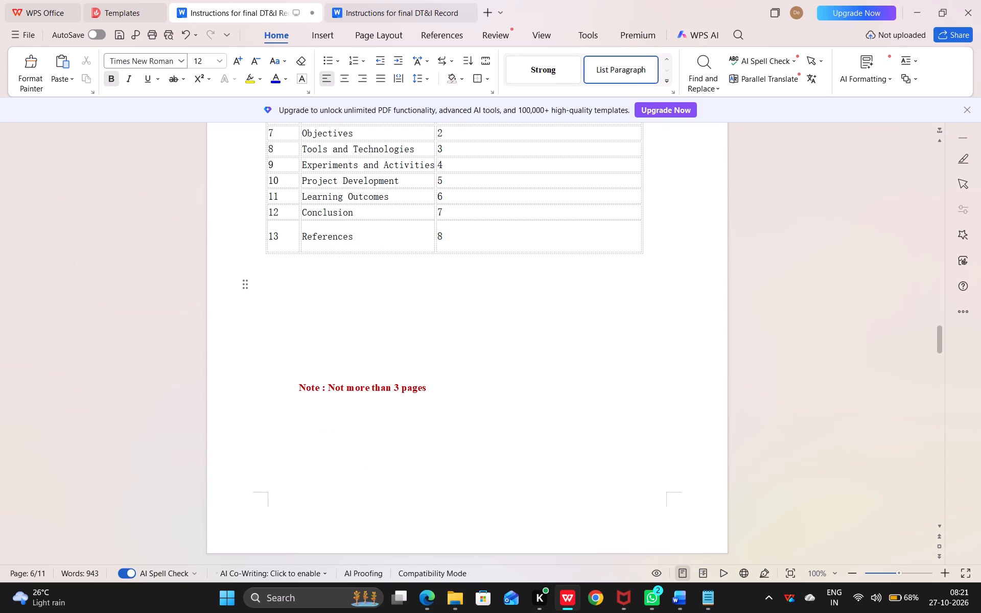
{"action": "left_click_drag", "start_coordinate": [426, 394], "coordinate": [228, 386]}
{"action": "key", "text": "BackSpace"}
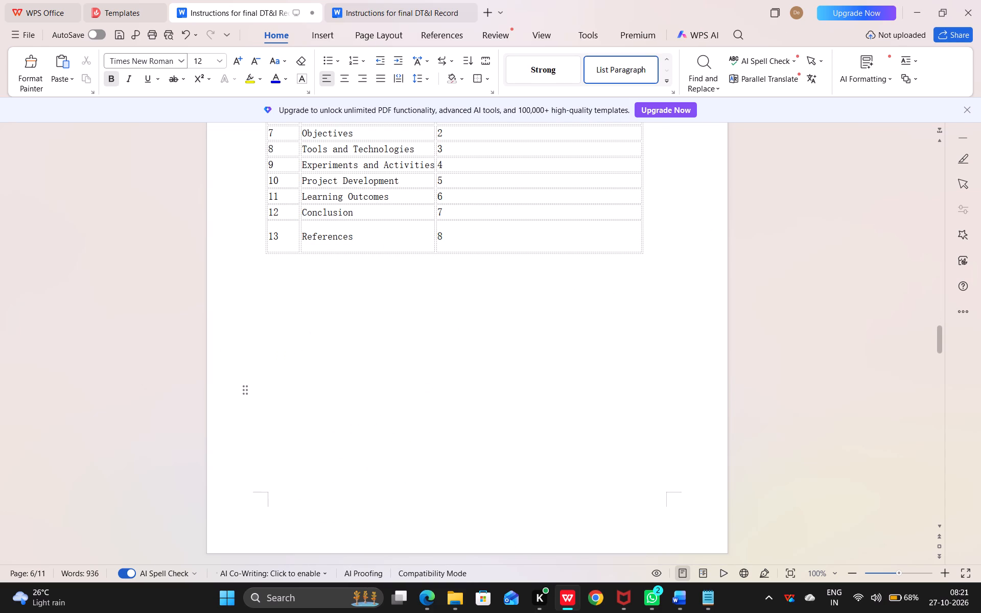
Readjust the References row's bottom edge, keeping the row about twice the height of the others.
{"action": "scroll", "coordinate": [263, 389], "scroll_direction": "up", "scroll_amount": 4}
{"action": "scroll", "coordinate": [394, 422], "scroll_direction": "down", "scroll_amount": 8}
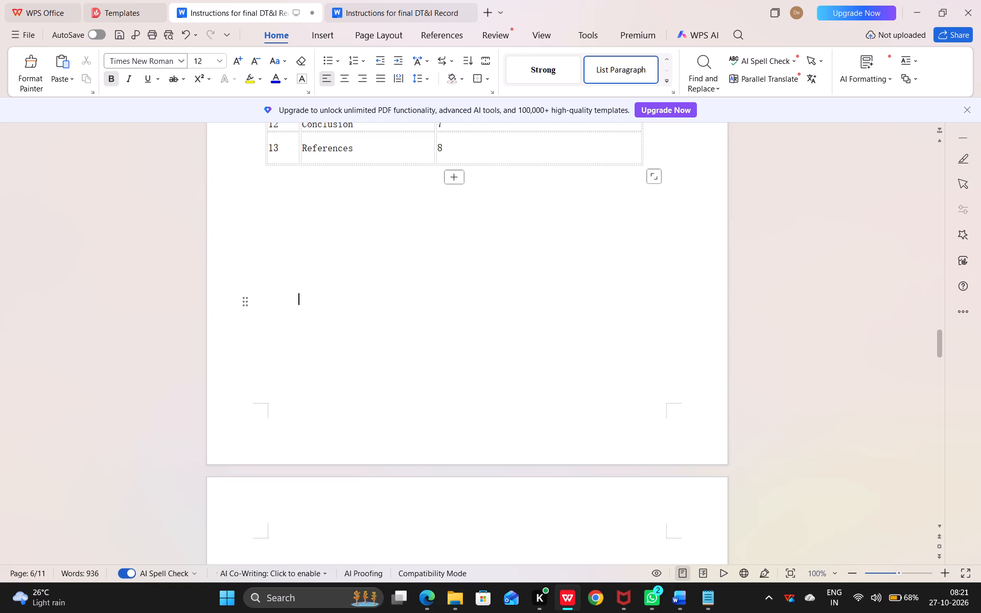
{"action": "left_click_drag", "start_coordinate": [641, 165], "coordinate": [665, 296]}
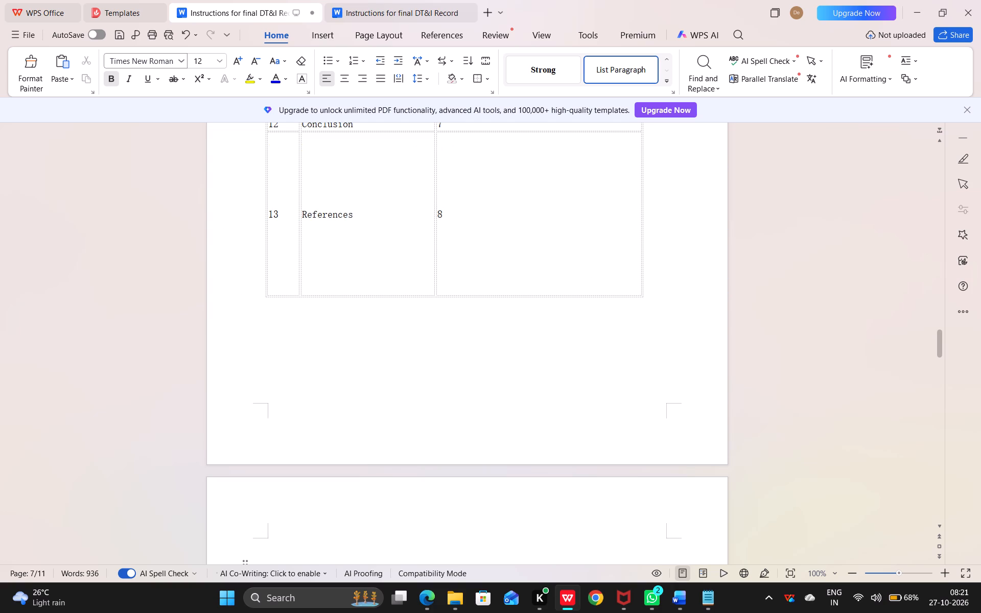
{"action": "left_click_drag", "start_coordinate": [641, 297], "coordinate": [634, 182]}
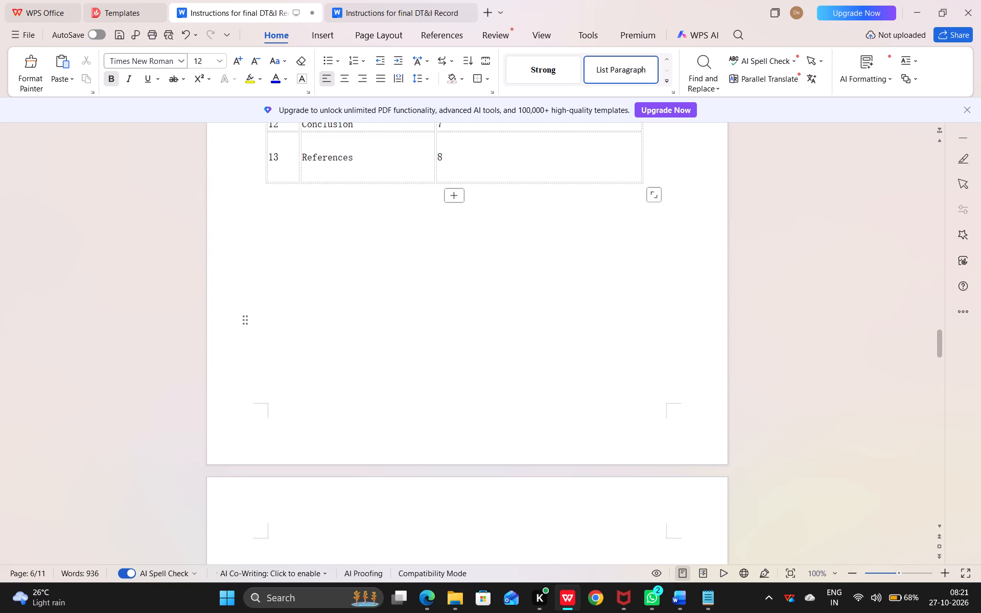
{"action": "scroll", "coordinate": [640, 264], "scroll_direction": "up", "scroll_amount": 1}
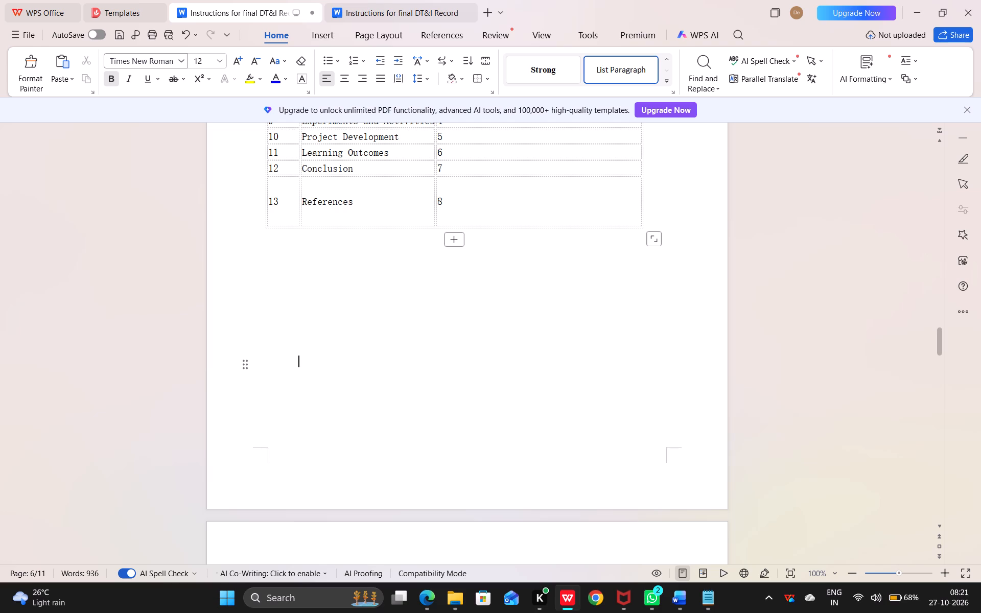
{"action": "left_click_drag", "start_coordinate": [640, 228], "coordinate": [640, 205]}
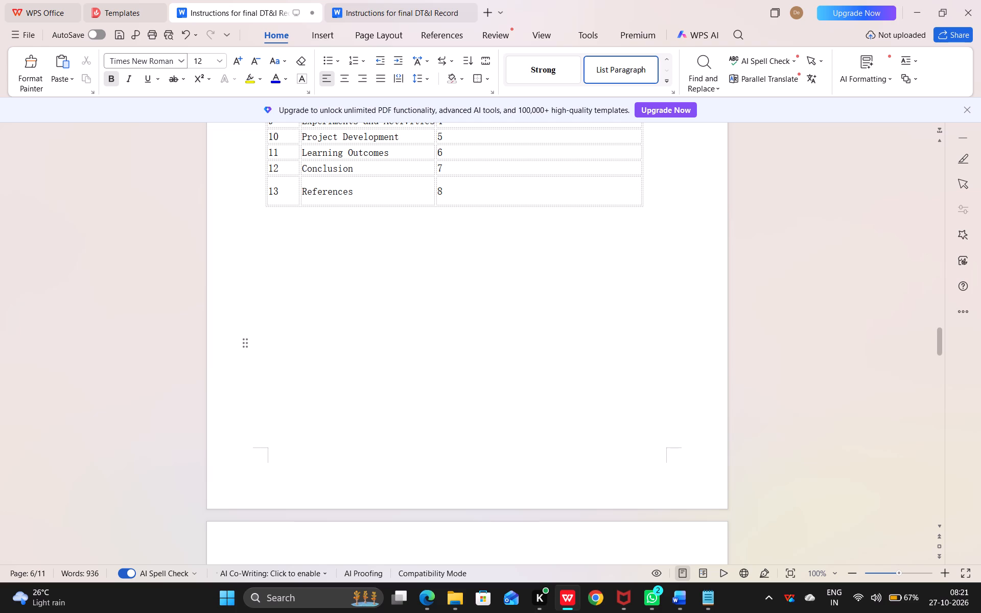
Enlarge the whole contents table so it fills the page's height and extends slightly past the right page margin.
{"action": "left_click_drag", "start_coordinate": [651, 214], "coordinate": [654, 218]}
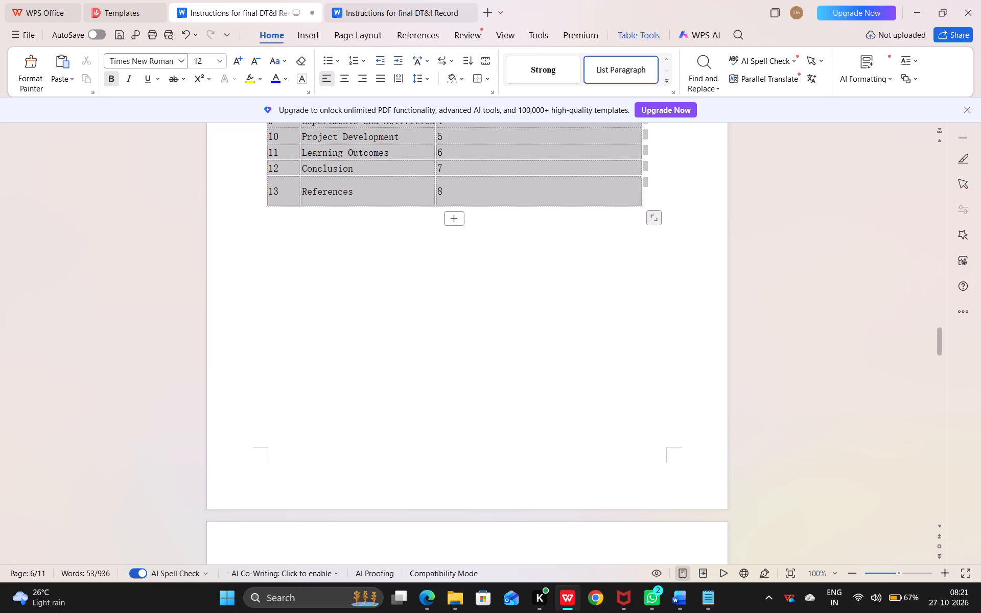
{"action": "left_click_drag", "start_coordinate": [654, 218], "coordinate": [693, 389]}
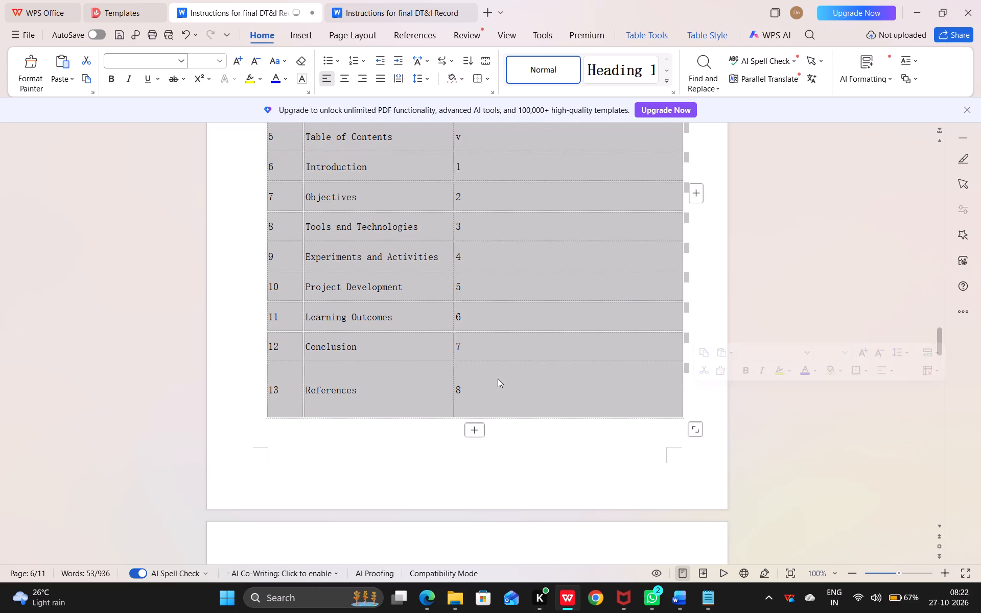
{"action": "scroll", "coordinate": [498, 379], "scroll_direction": "up", "scroll_amount": 7}
{"action": "scroll", "coordinate": [497, 376], "scroll_direction": "down", "scroll_amount": 7}
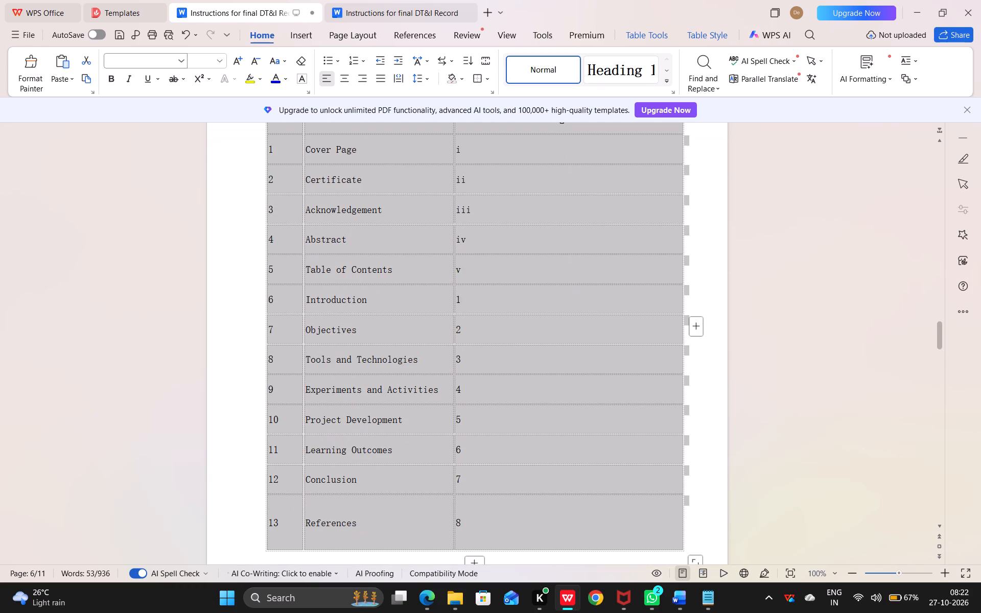
{"action": "scroll", "coordinate": [498, 373], "scroll_direction": "down", "scroll_amount": 2}
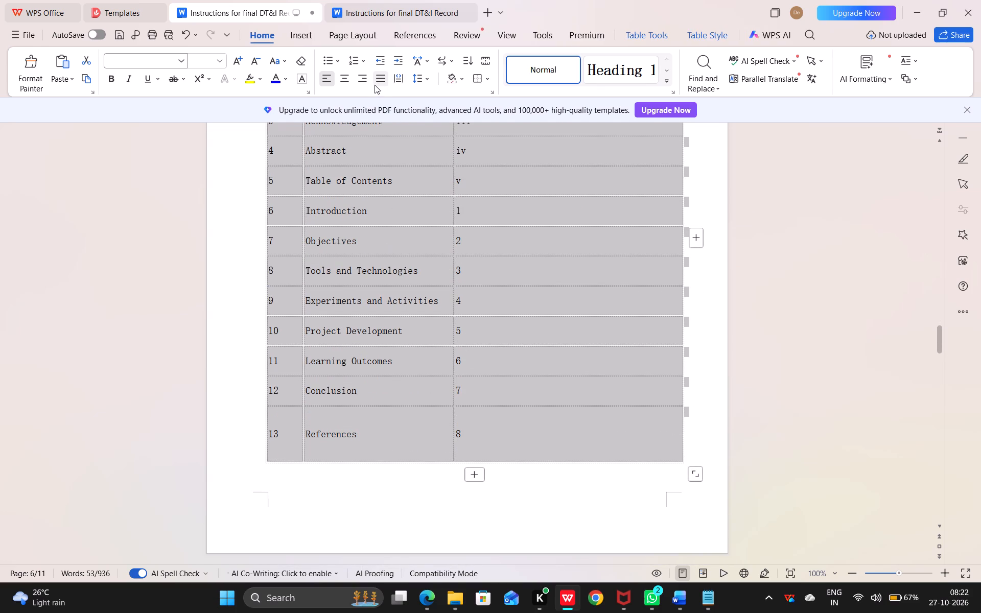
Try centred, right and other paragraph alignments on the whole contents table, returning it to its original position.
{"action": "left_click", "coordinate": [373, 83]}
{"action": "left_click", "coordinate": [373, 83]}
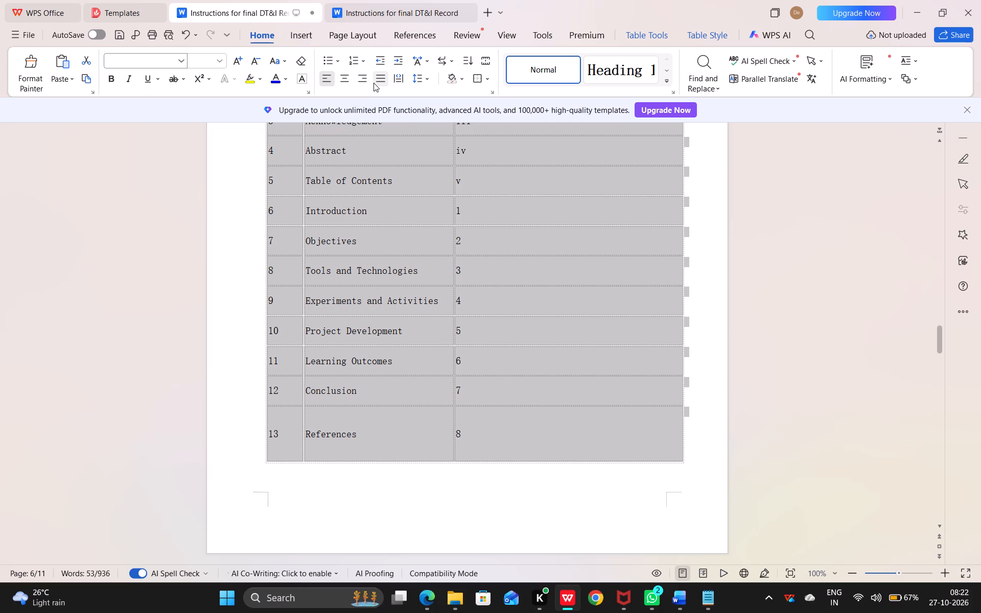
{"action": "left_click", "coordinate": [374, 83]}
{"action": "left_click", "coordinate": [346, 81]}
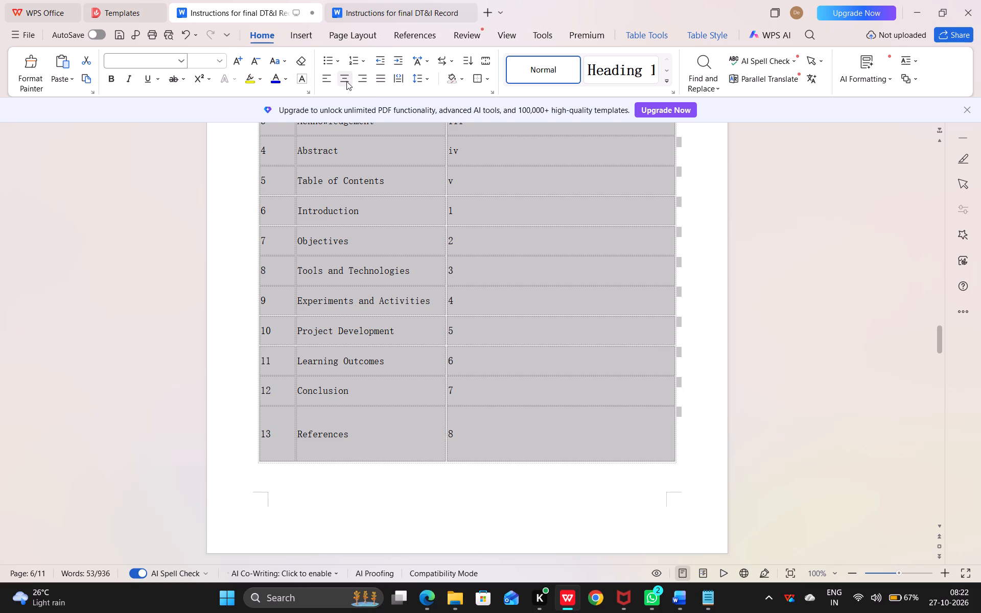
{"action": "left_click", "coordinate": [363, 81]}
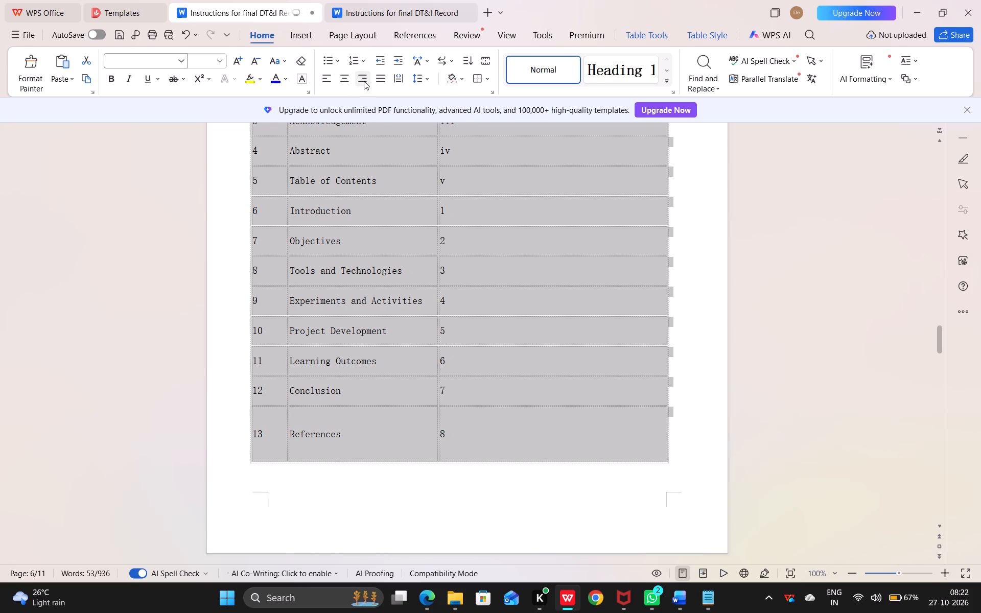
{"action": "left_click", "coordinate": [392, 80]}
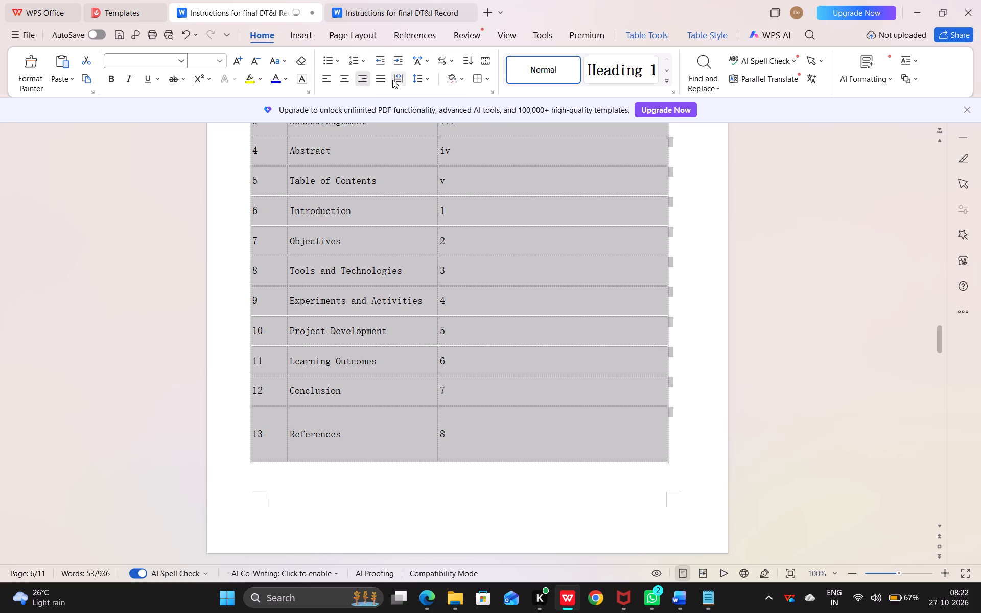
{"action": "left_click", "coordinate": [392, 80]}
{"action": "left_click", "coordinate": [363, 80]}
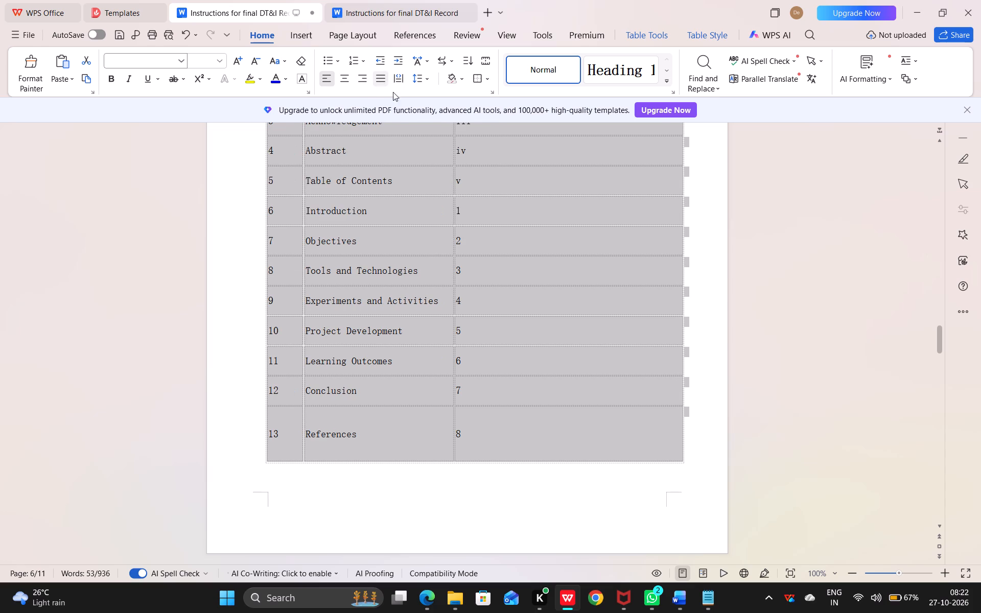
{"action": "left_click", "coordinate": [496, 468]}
{"action": "scroll", "coordinate": [491, 462], "scroll_direction": "up", "scroll_amount": 4}
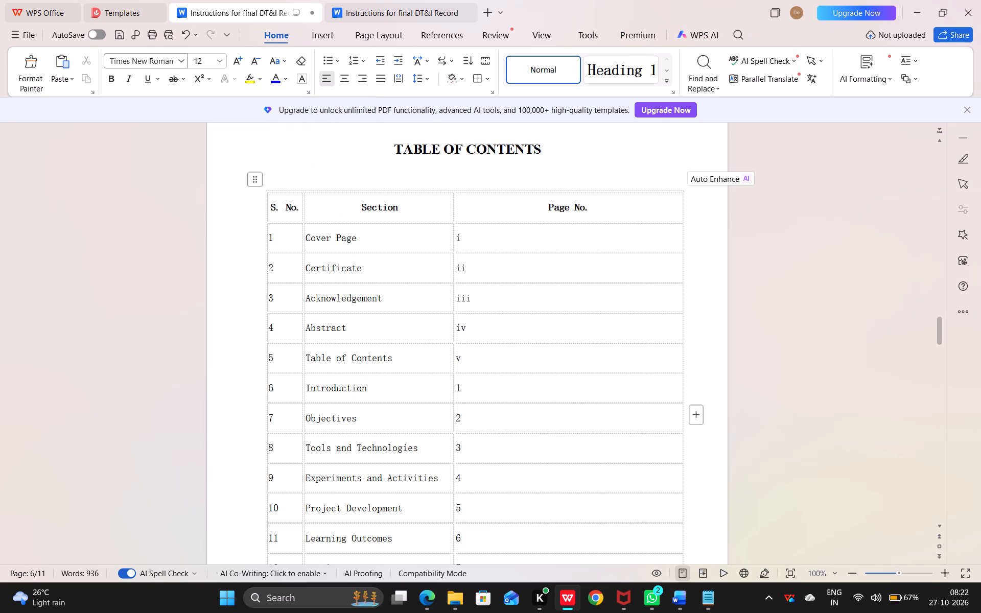
{"action": "scroll", "coordinate": [490, 452], "scroll_direction": "down", "scroll_amount": 7}
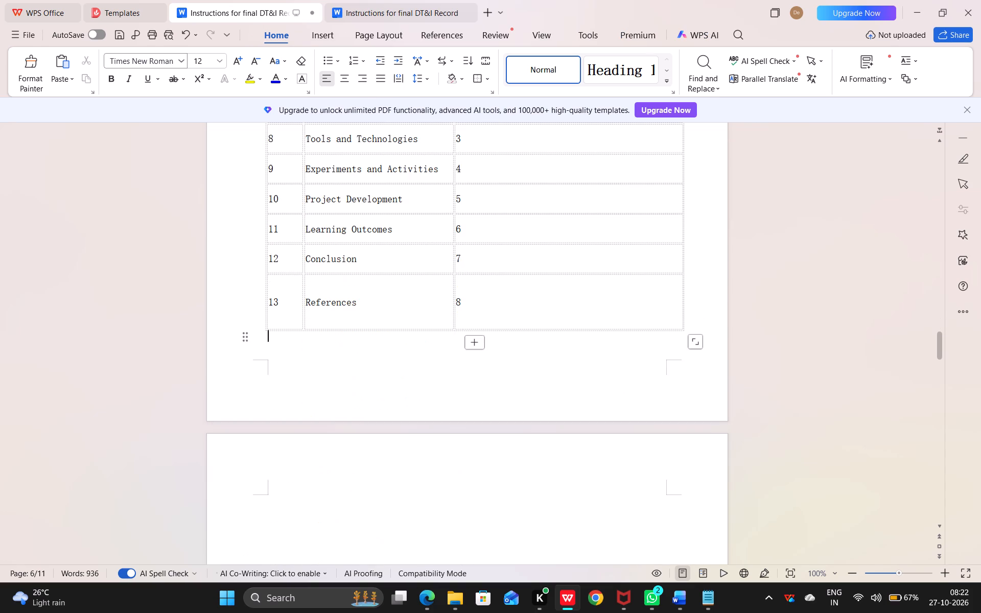
{"action": "scroll", "coordinate": [490, 452], "scroll_direction": "down", "scroll_amount": 16}
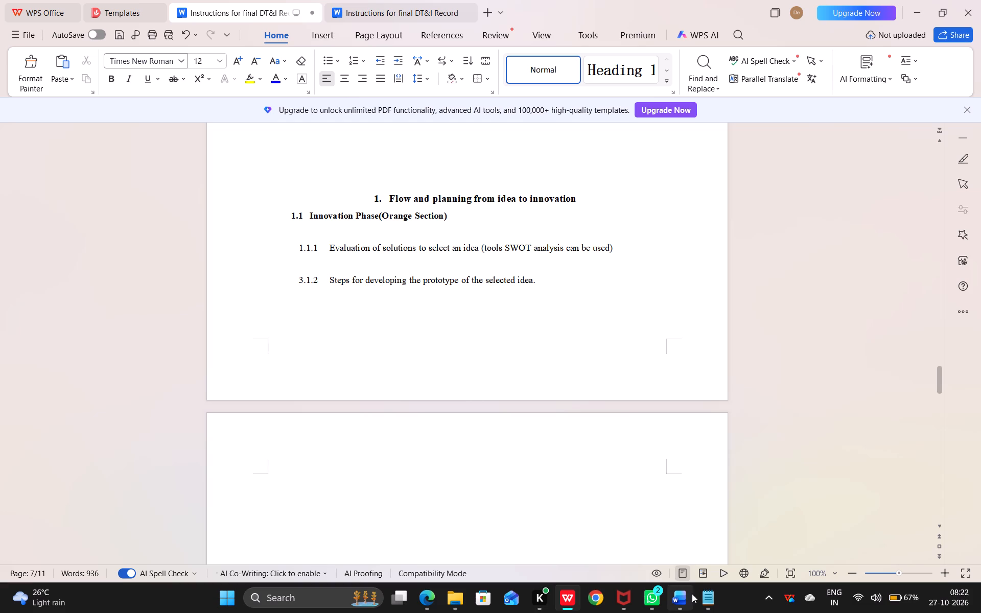
{"action": "left_click", "coordinate": [705, 596]}
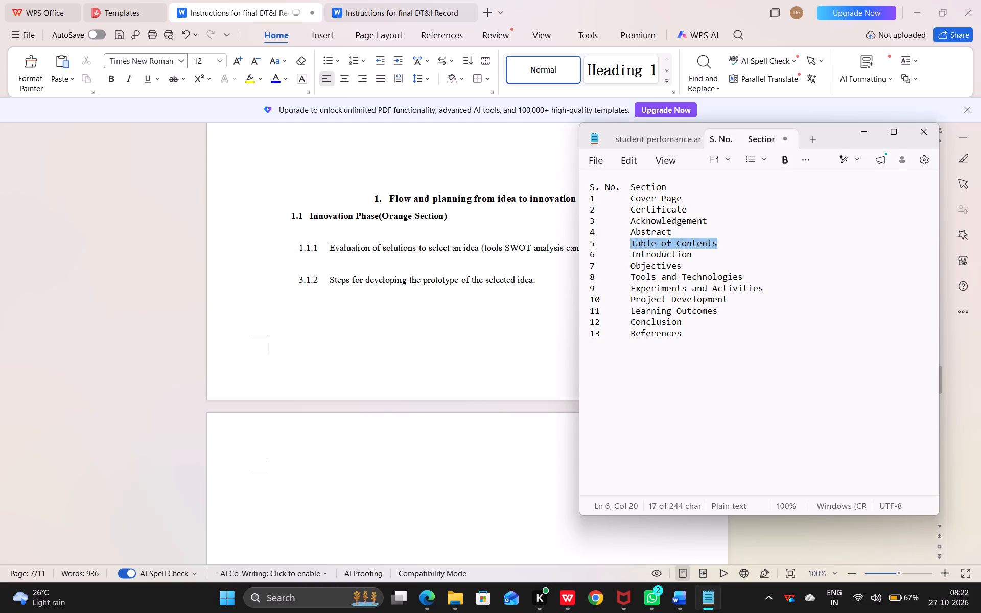
{"action": "left_click_drag", "start_coordinate": [629, 257], "coordinate": [692, 251]}
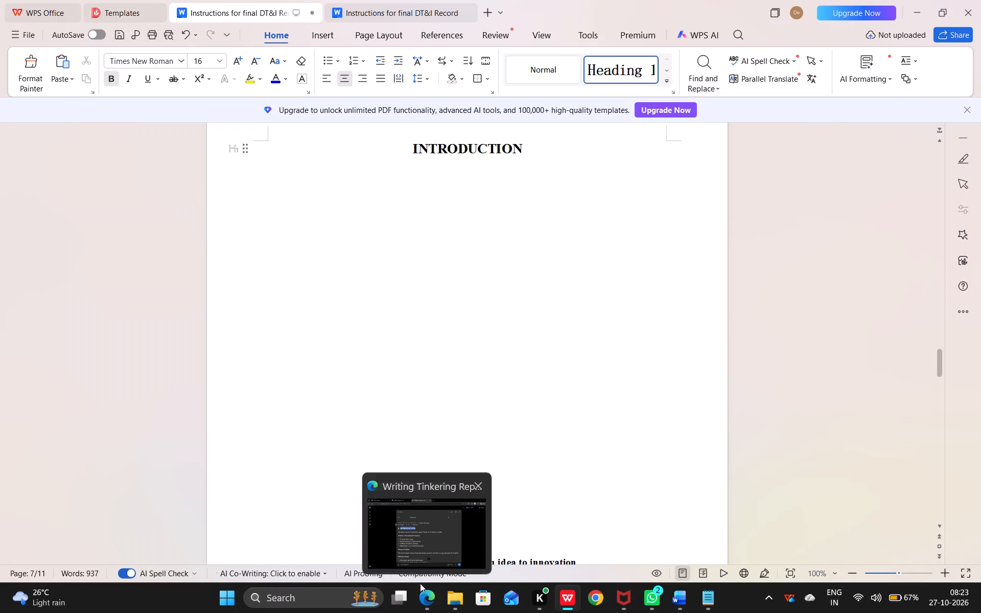
{"action": "left_click", "coordinate": [437, 600]}
{"action": "scroll", "coordinate": [469, 385], "scroll_direction": "up", "scroll_amount": 12}
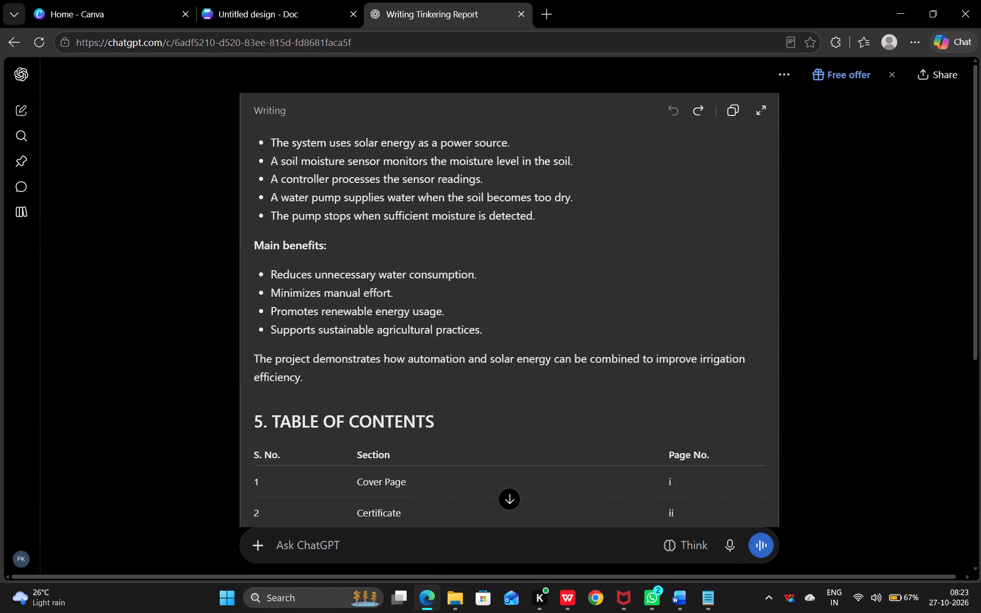
{"action": "scroll", "coordinate": [479, 382], "scroll_direction": "up", "scroll_amount": 19}
{"action": "scroll", "coordinate": [484, 381], "scroll_direction": "up", "scroll_amount": 3}
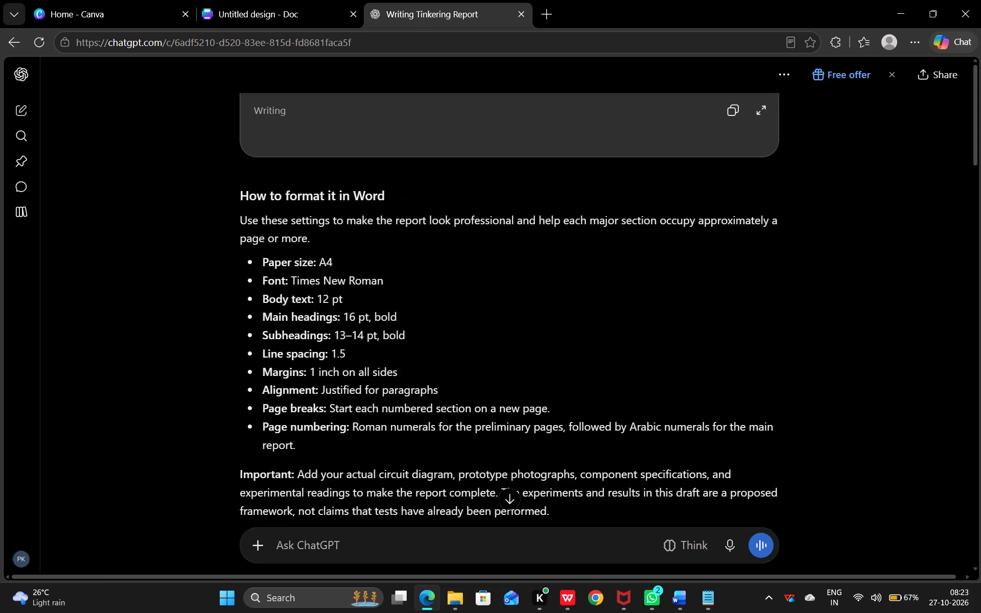
{"action": "scroll", "coordinate": [484, 381], "scroll_direction": "up", "scroll_amount": 4}
{"action": "scroll", "coordinate": [484, 380], "scroll_direction": "down", "scroll_amount": 3}
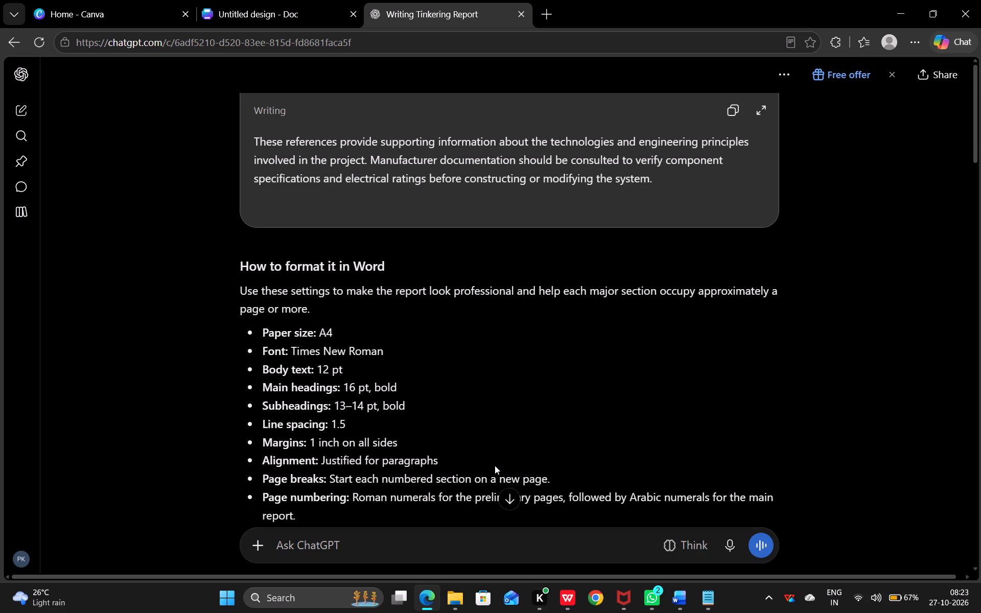
{"action": "scroll", "coordinate": [495, 465], "scroll_direction": "down", "scroll_amount": 1}
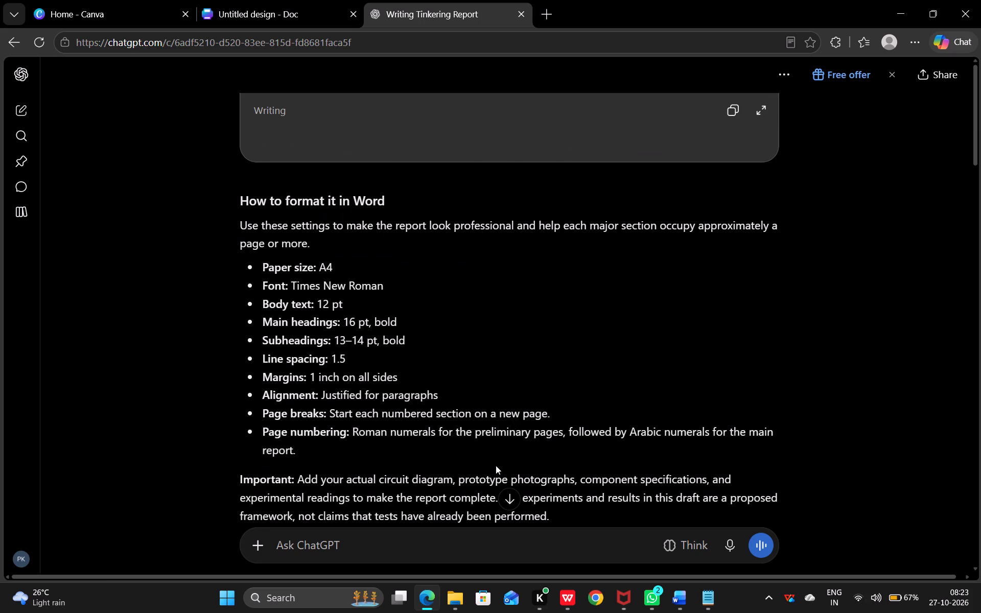
{"action": "scroll", "coordinate": [496, 466], "scroll_direction": "down", "scroll_amount": 5}
{"action": "scroll", "coordinate": [496, 469], "scroll_direction": "up", "scroll_amount": 5}
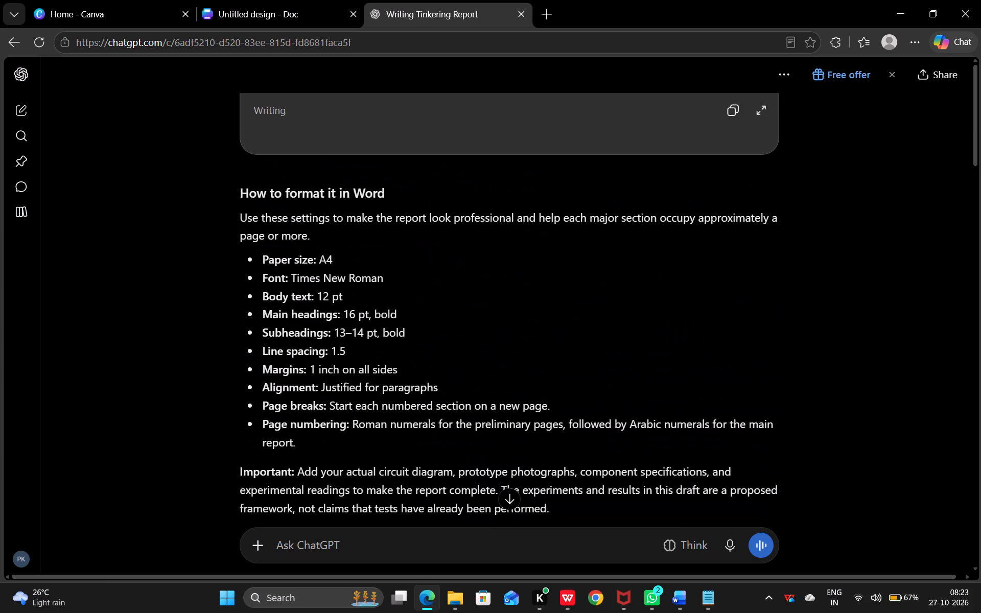
Copy the first paragraph of ChatGPT's 6. INTRODUCTION section and paste it below the INTRODUCTION heading in the WPS report.
{"action": "scroll", "coordinate": [497, 469], "scroll_direction": "up", "scroll_amount": 7}
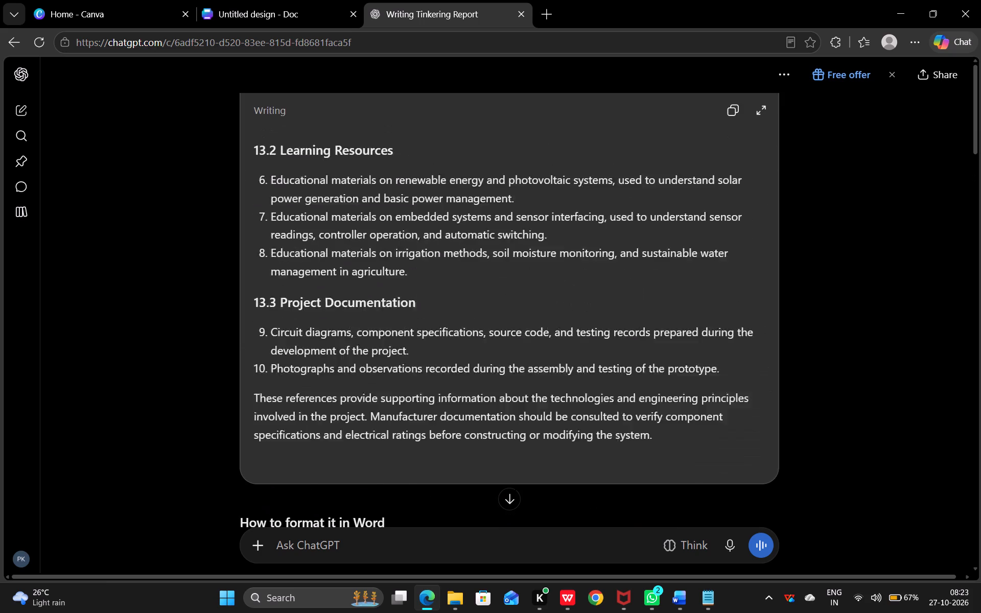
{"action": "scroll", "coordinate": [504, 461], "scroll_direction": "up", "scroll_amount": 18}
{"action": "scroll", "coordinate": [512, 451], "scroll_direction": "up", "scroll_amount": 3}
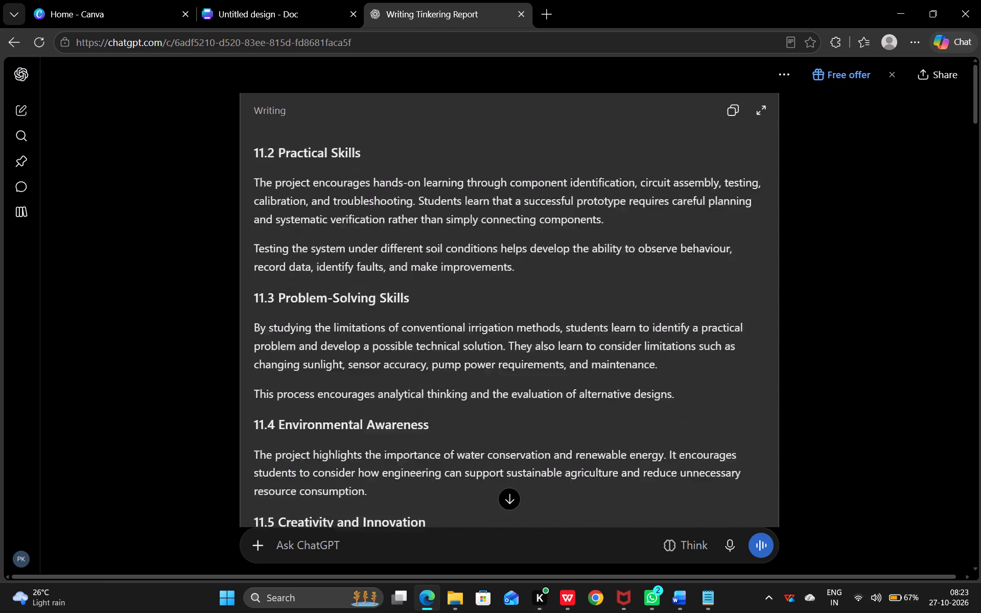
{"action": "scroll", "coordinate": [512, 450], "scroll_direction": "up", "scroll_amount": 18}
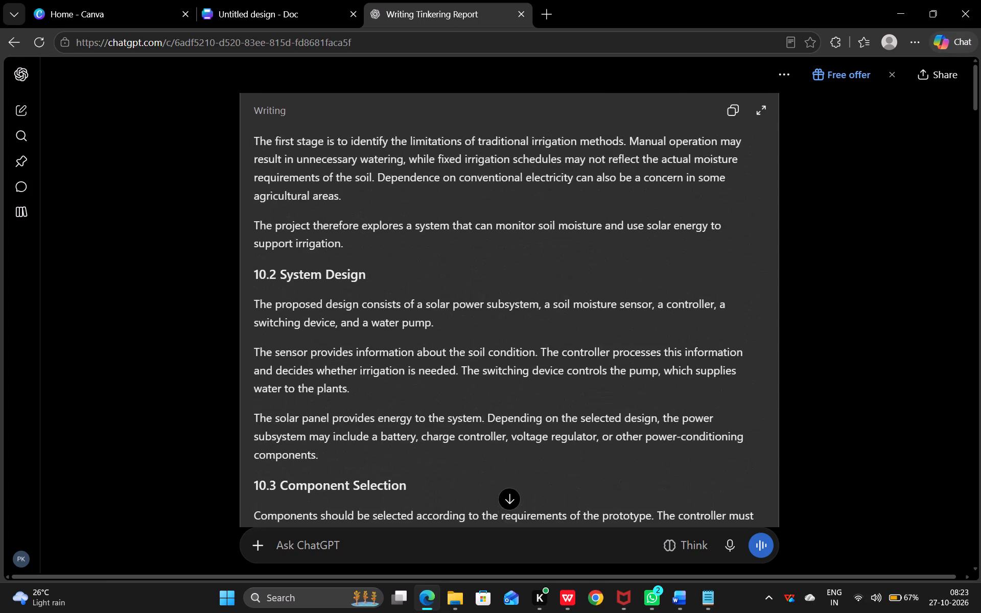
{"action": "scroll", "coordinate": [513, 450], "scroll_direction": "up", "scroll_amount": 16}
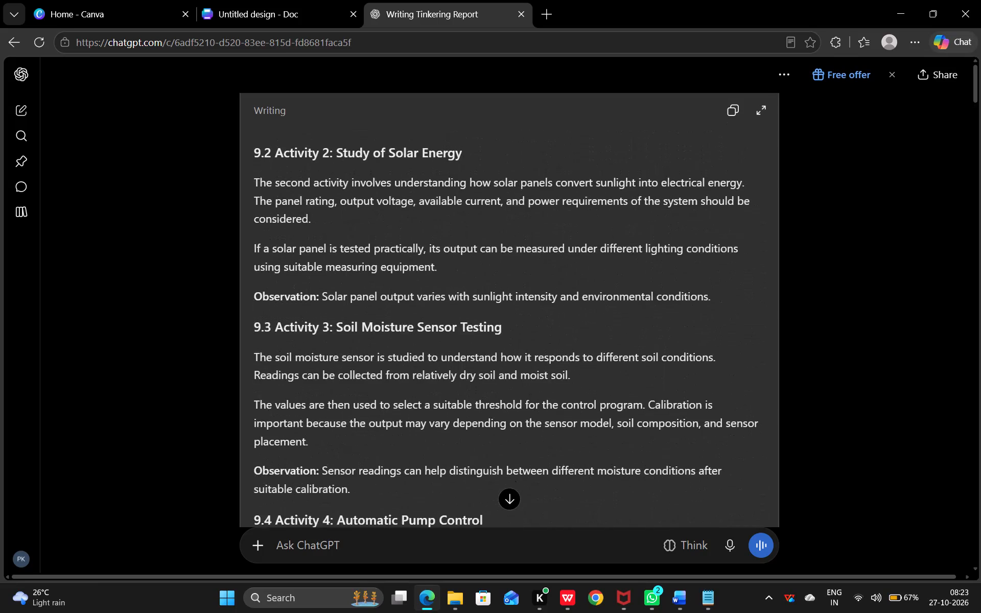
{"action": "scroll", "coordinate": [514, 449], "scroll_direction": "up", "scroll_amount": 17}
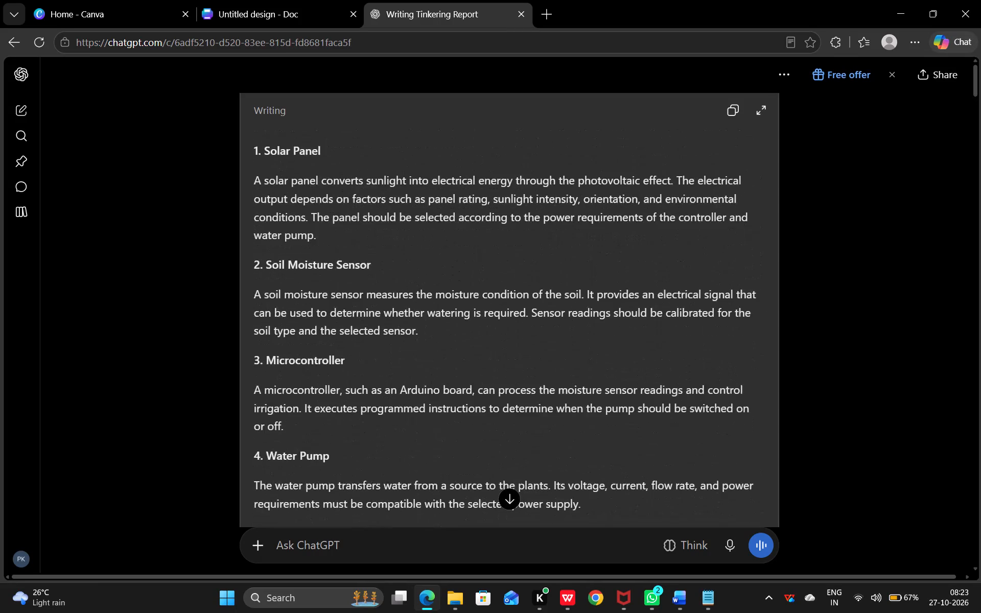
{"action": "scroll", "coordinate": [514, 449], "scroll_direction": "up", "scroll_amount": 15}
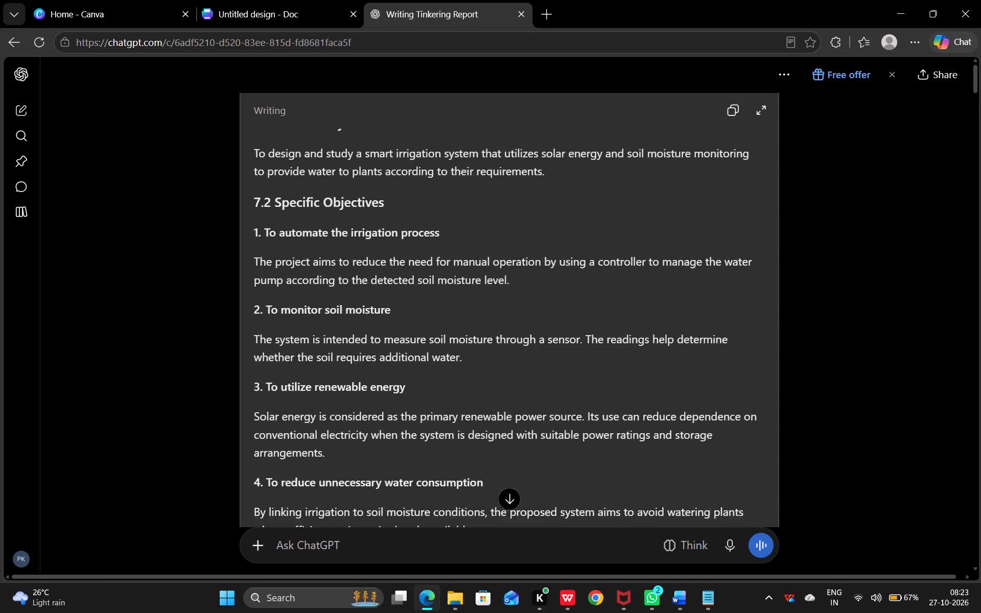
{"action": "scroll", "coordinate": [515, 462], "scroll_direction": "up", "scroll_amount": 13}
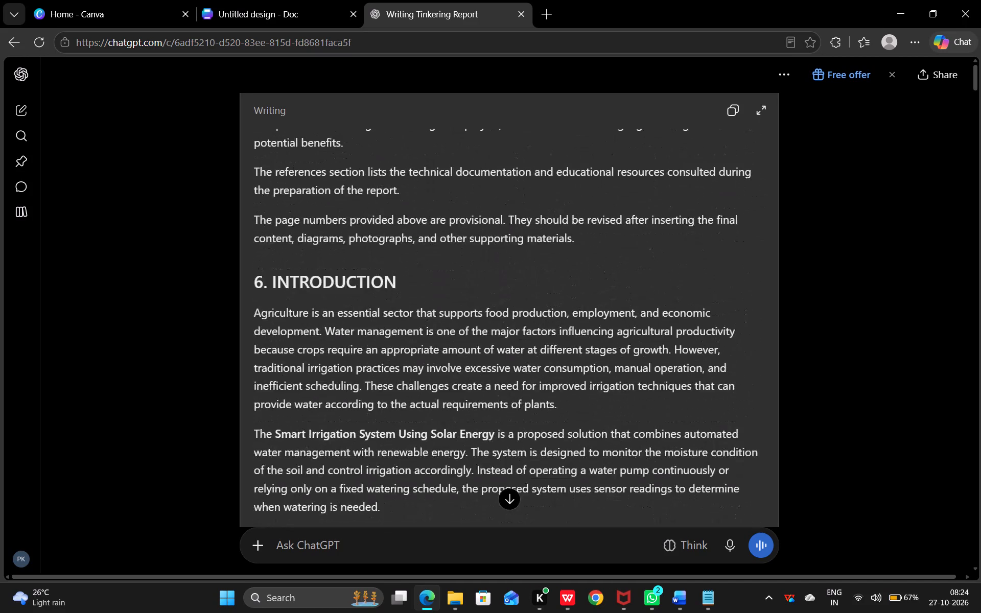
{"action": "scroll", "coordinate": [515, 462], "scroll_direction": "up", "scroll_amount": 4}
{"action": "scroll", "coordinate": [515, 462], "scroll_direction": "down", "scroll_amount": 6}
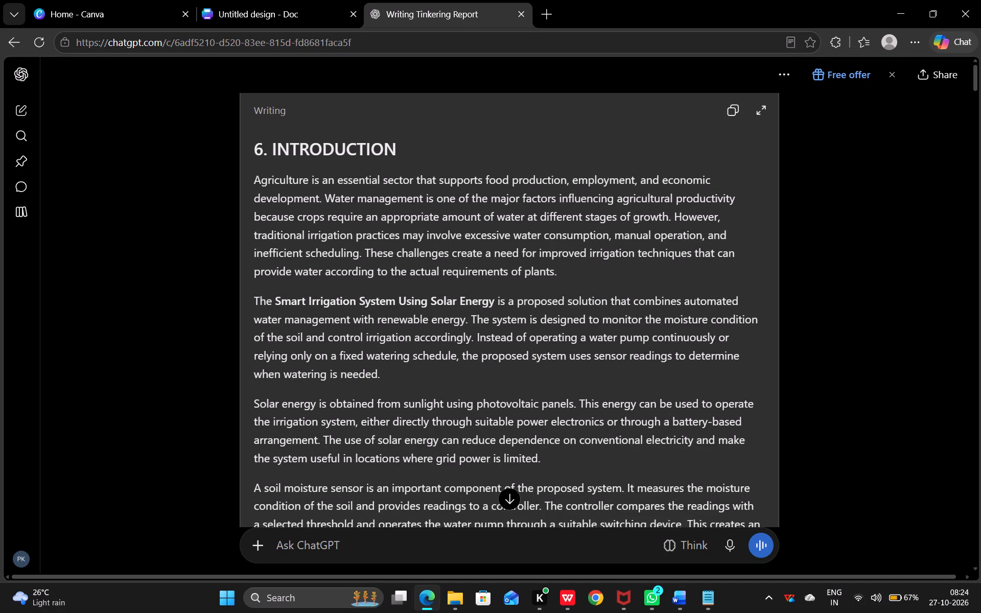
{"action": "left_click_drag", "start_coordinate": [255, 175], "coordinate": [585, 270]}
{"action": "key", "text": "ctrl+c"}
{"action": "left_click", "coordinate": [431, 599]}
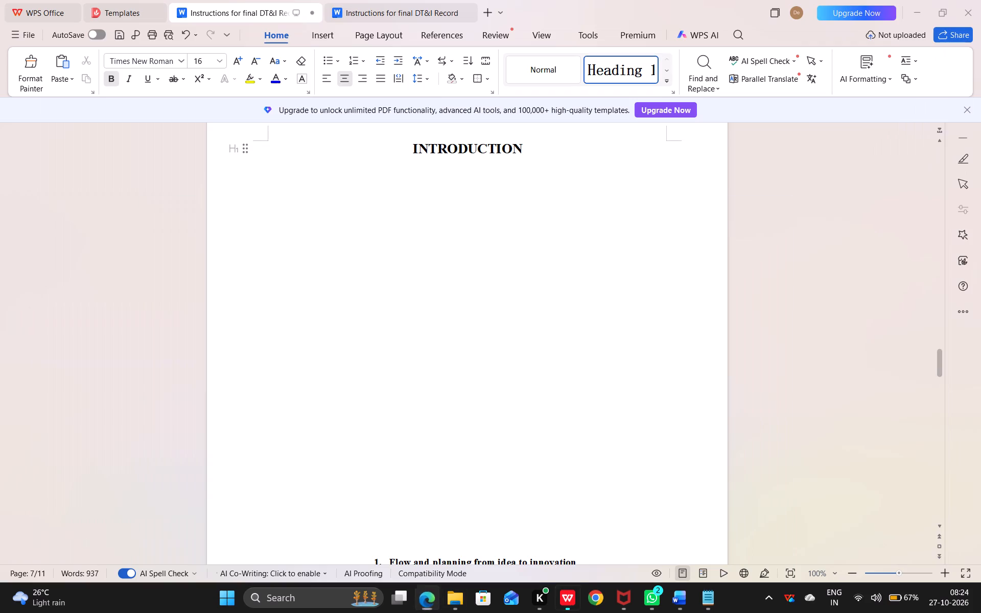
{"action": "left_click", "coordinate": [447, 216]}
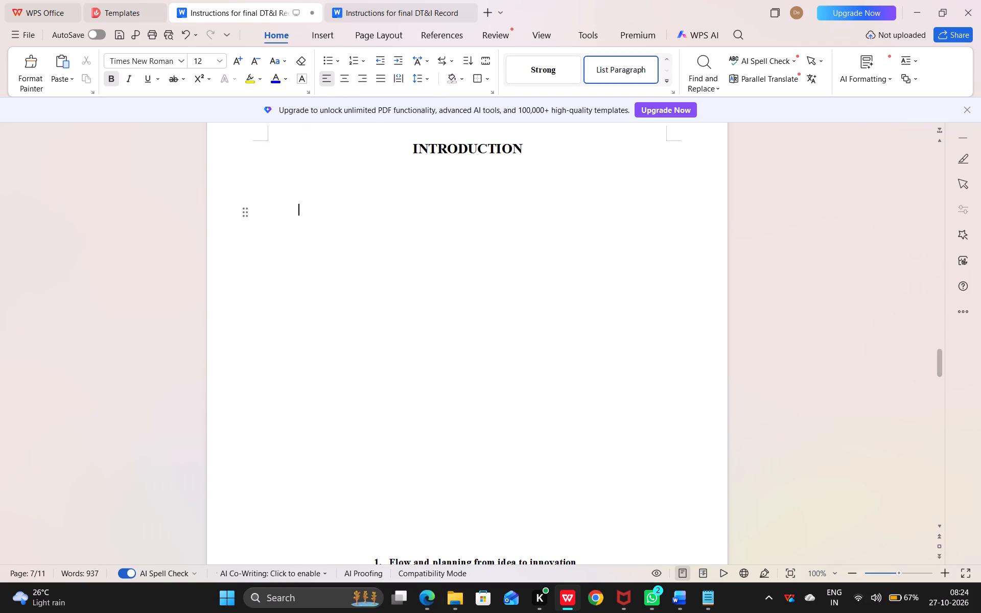
{"action": "key", "text": "ctrl+v"}
Remove the empty lines between the INTRODUCTION heading and the paragraph beginning "Agriculture is an essential sector".
{"action": "left_click_drag", "start_coordinate": [521, 281], "coordinate": [261, 229]}
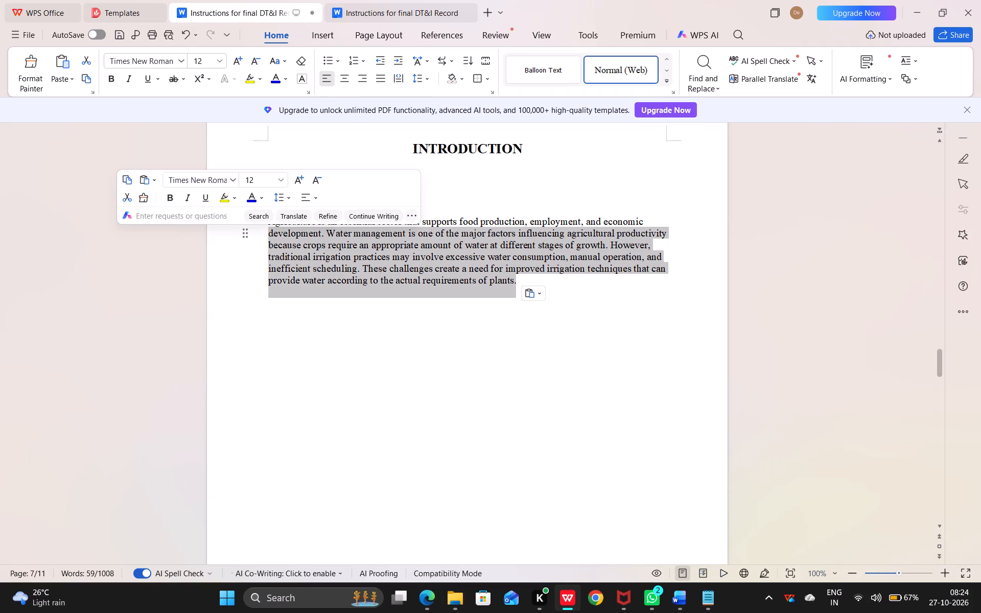
{"action": "left_click", "coordinate": [316, 321]}
{"action": "left_click_drag", "start_coordinate": [530, 285], "coordinate": [229, 201]}
{"action": "left_click", "coordinate": [272, 220]}
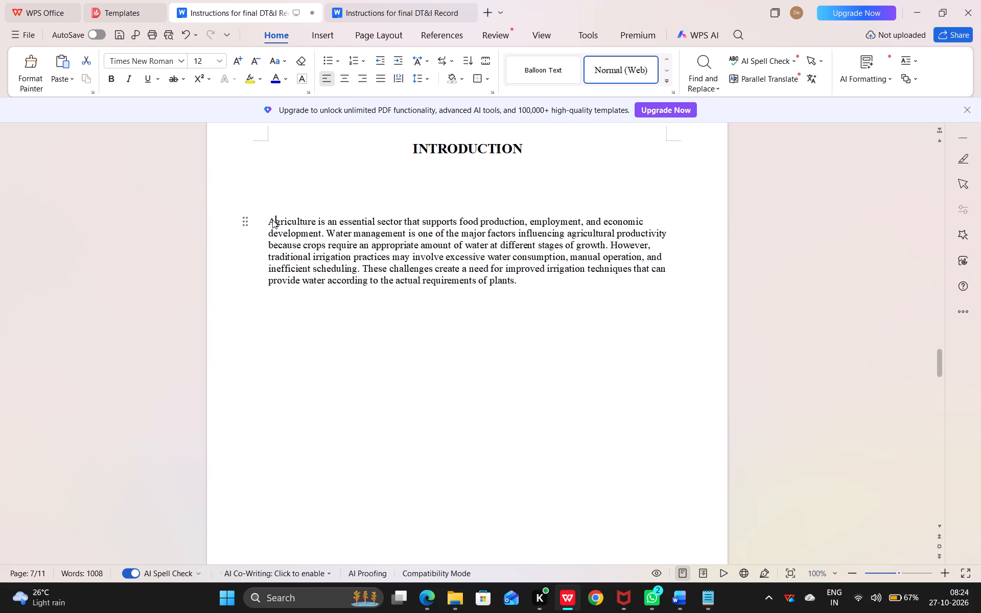
{"action": "left_click", "coordinate": [270, 219]}
{"action": "key", "text": "BackSpace"}
{"action": "key", "text": "BackSpace"}
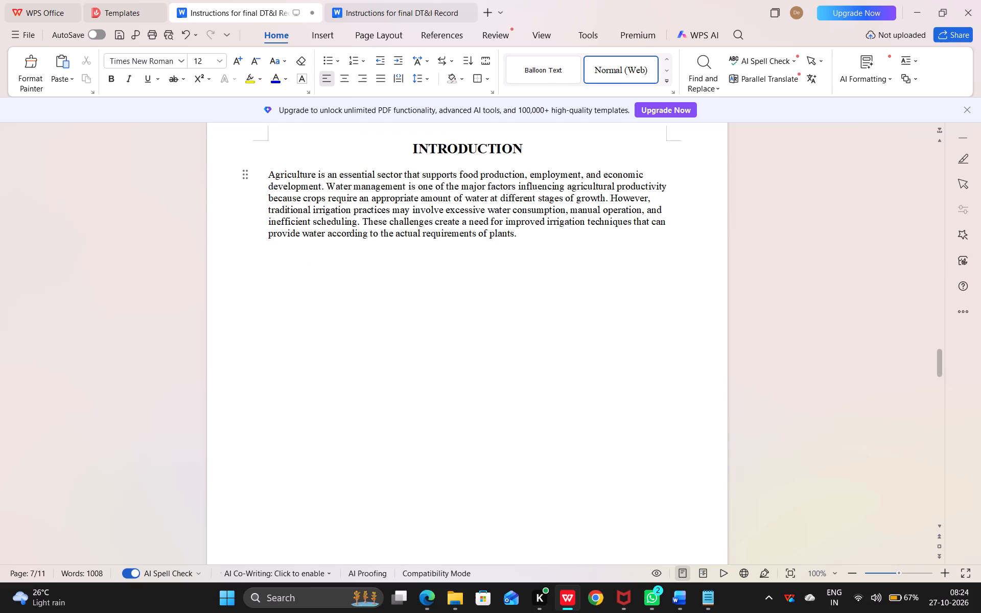
{"action": "key", "text": "Return"}
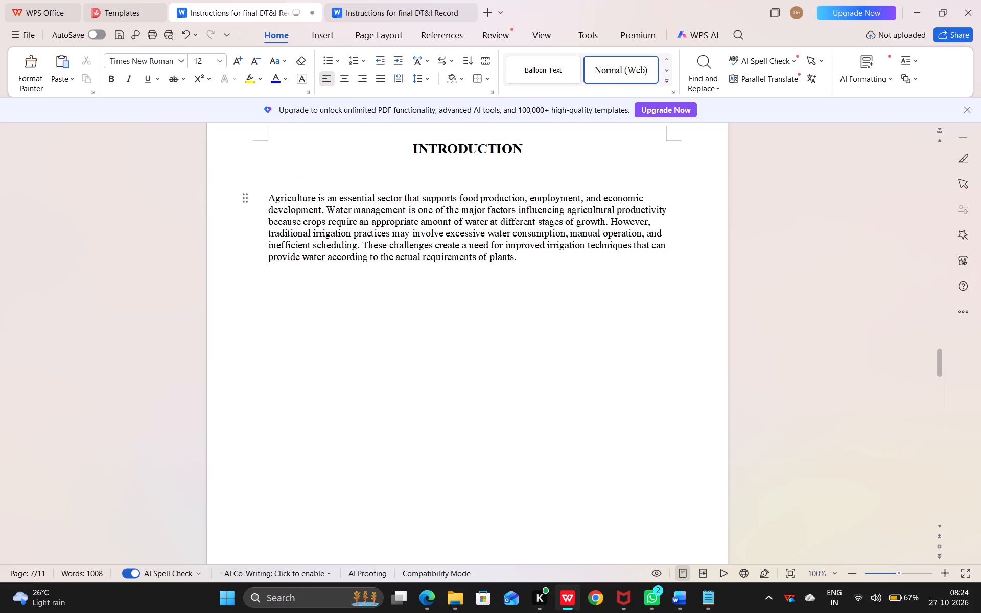
{"action": "key", "text": "BackSpace"}
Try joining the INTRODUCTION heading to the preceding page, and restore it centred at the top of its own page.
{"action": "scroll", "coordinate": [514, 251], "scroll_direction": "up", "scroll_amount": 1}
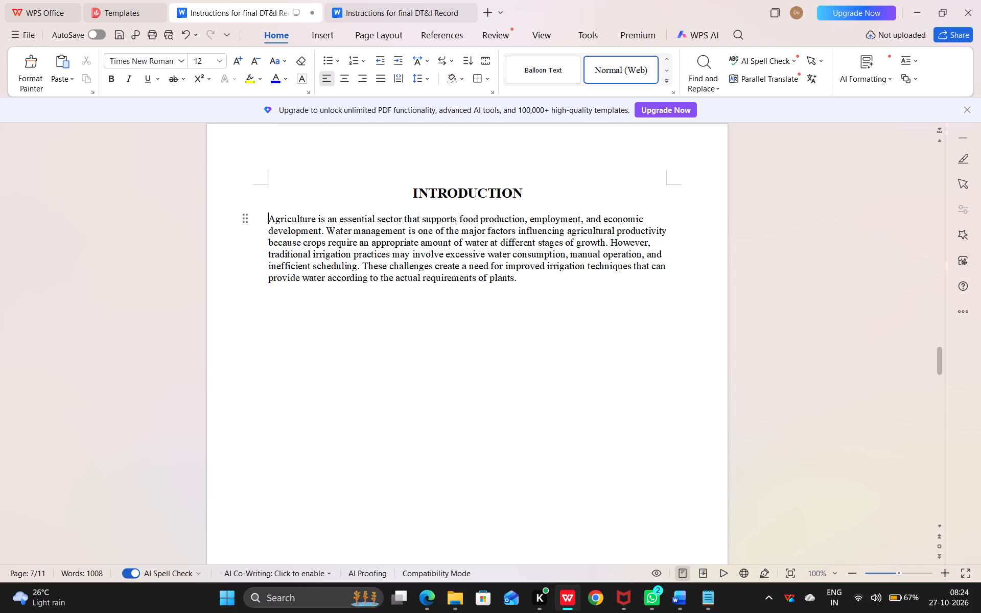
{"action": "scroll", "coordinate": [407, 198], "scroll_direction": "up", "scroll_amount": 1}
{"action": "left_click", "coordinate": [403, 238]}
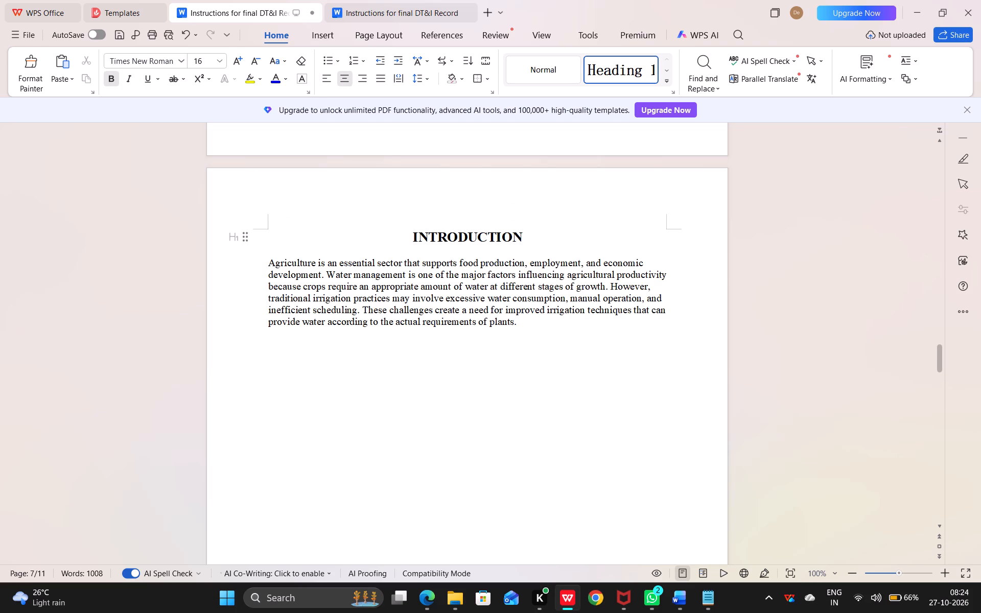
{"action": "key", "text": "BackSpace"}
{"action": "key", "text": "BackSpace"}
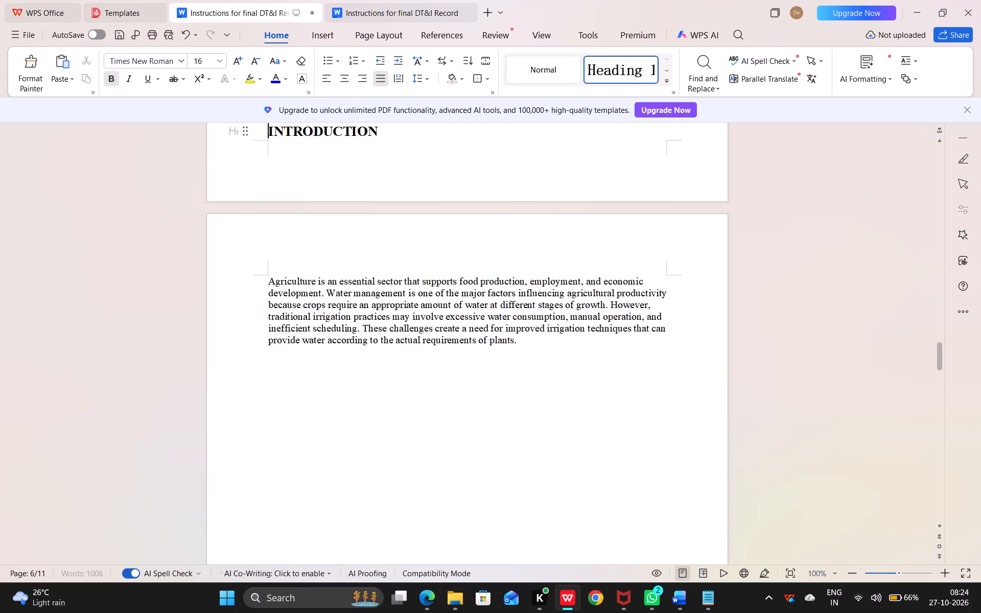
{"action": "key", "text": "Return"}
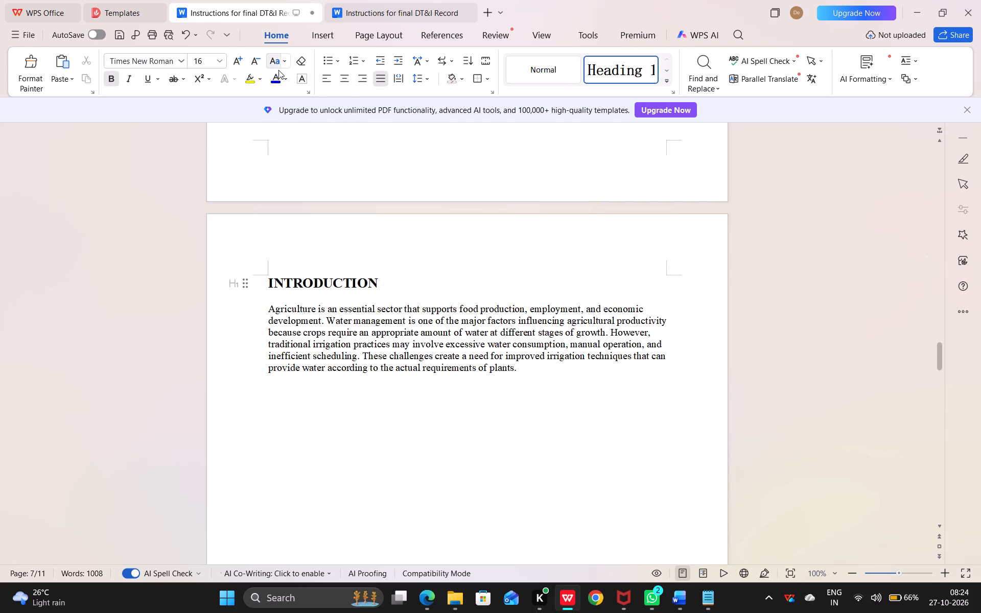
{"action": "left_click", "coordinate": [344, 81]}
{"action": "left_click", "coordinate": [518, 469]}
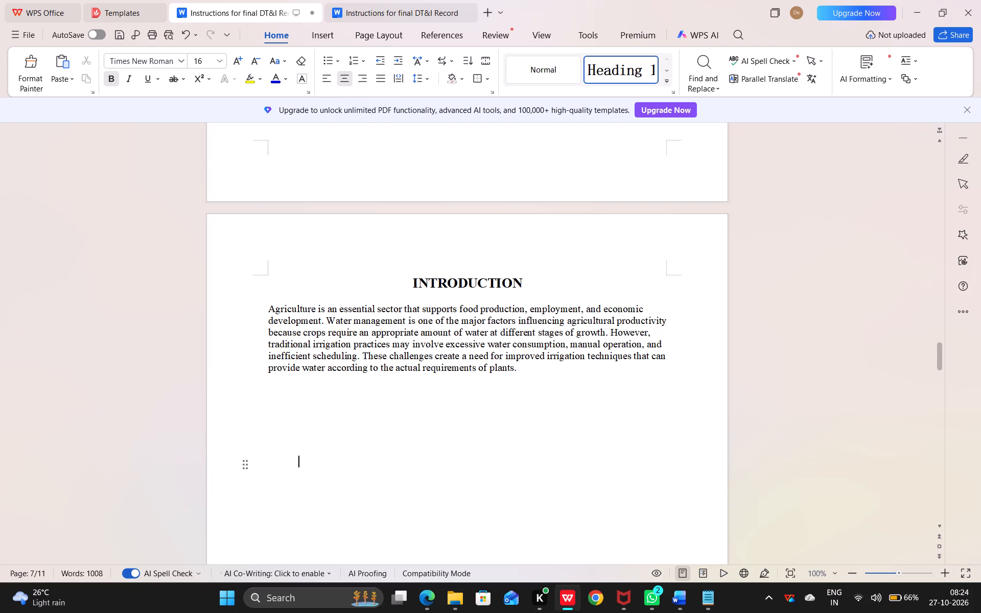
{"action": "scroll", "coordinate": [423, 434], "scroll_direction": "down", "scroll_amount": 1}
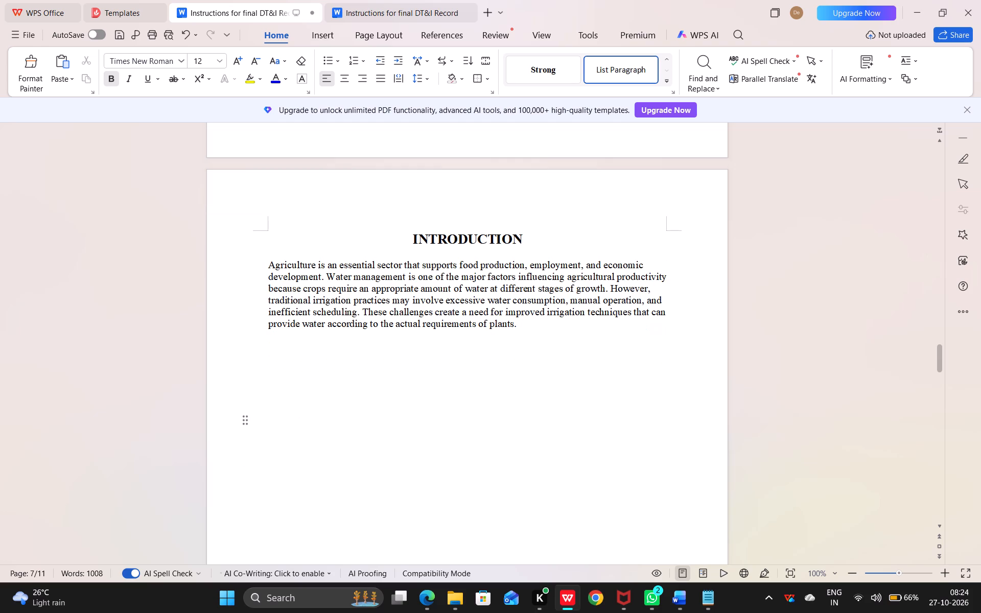
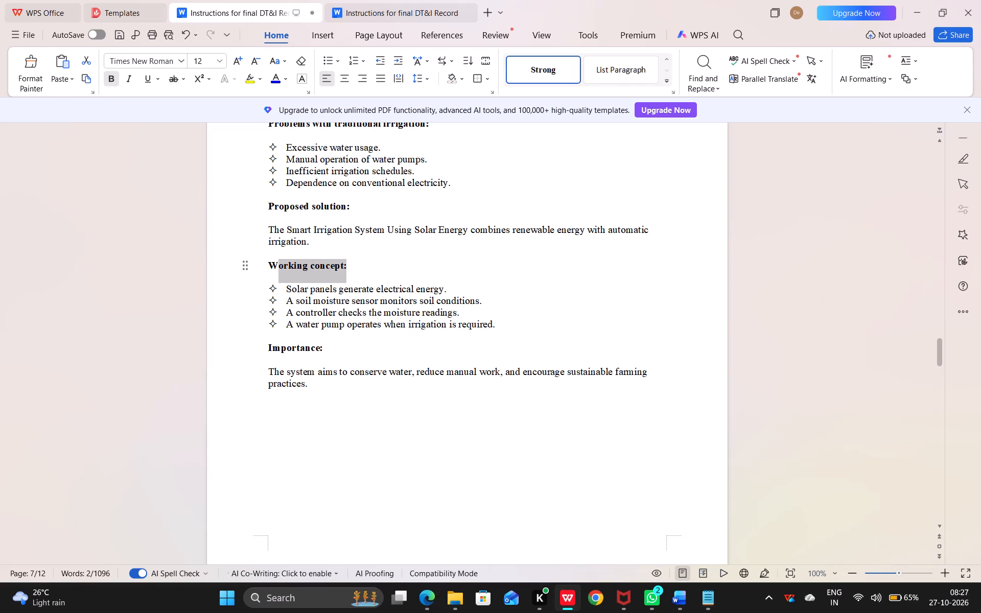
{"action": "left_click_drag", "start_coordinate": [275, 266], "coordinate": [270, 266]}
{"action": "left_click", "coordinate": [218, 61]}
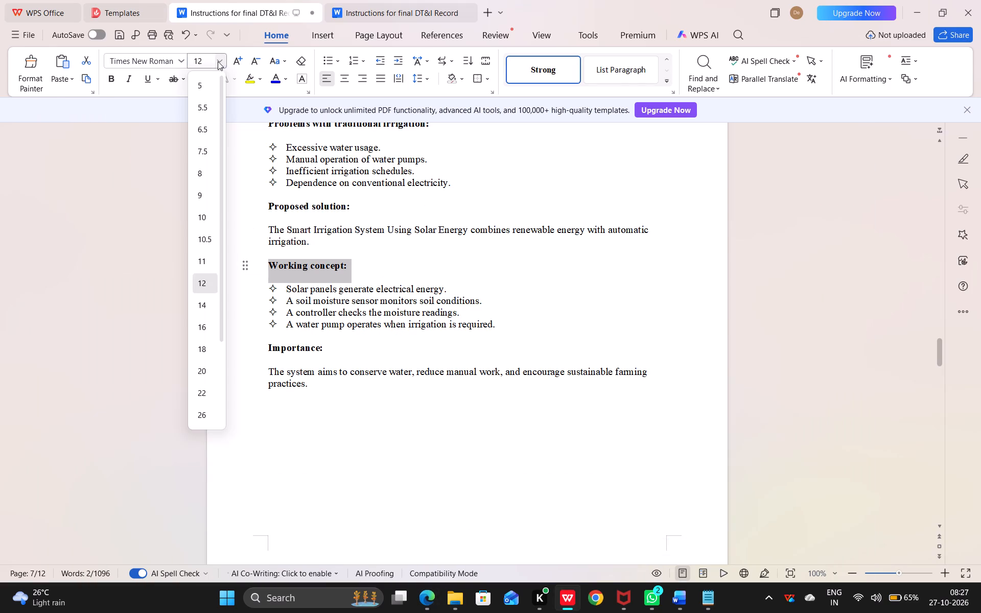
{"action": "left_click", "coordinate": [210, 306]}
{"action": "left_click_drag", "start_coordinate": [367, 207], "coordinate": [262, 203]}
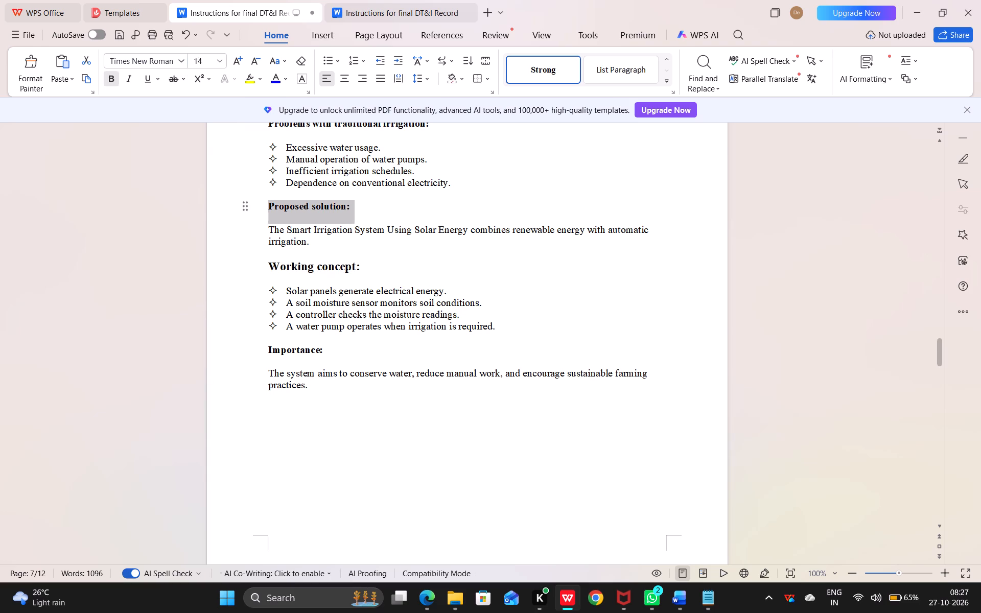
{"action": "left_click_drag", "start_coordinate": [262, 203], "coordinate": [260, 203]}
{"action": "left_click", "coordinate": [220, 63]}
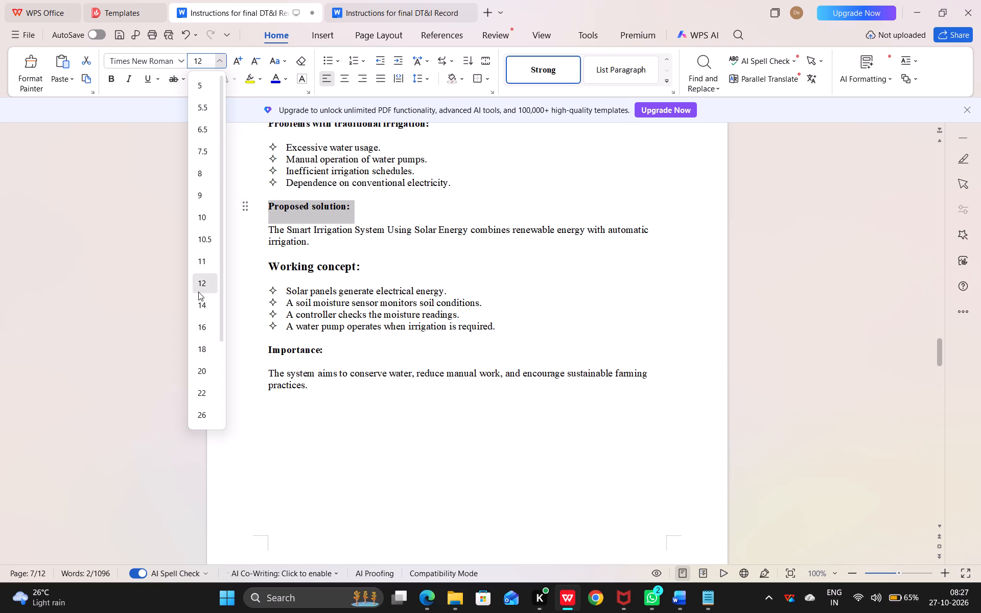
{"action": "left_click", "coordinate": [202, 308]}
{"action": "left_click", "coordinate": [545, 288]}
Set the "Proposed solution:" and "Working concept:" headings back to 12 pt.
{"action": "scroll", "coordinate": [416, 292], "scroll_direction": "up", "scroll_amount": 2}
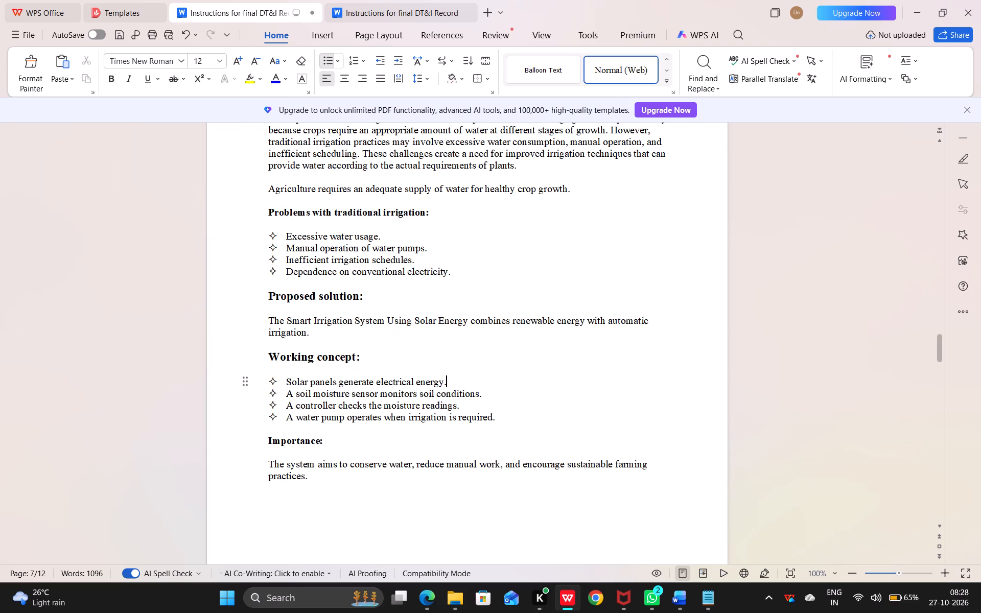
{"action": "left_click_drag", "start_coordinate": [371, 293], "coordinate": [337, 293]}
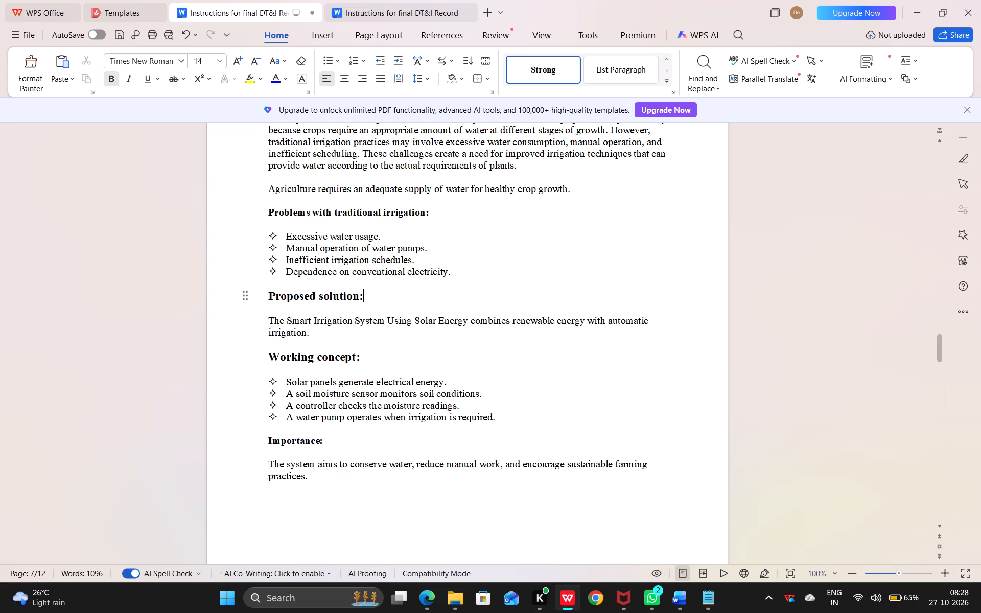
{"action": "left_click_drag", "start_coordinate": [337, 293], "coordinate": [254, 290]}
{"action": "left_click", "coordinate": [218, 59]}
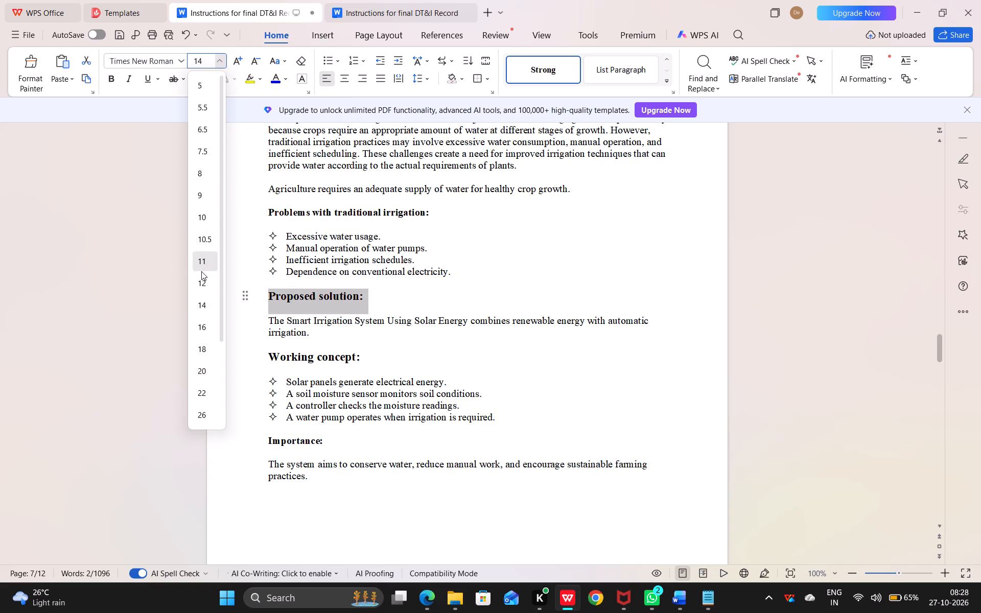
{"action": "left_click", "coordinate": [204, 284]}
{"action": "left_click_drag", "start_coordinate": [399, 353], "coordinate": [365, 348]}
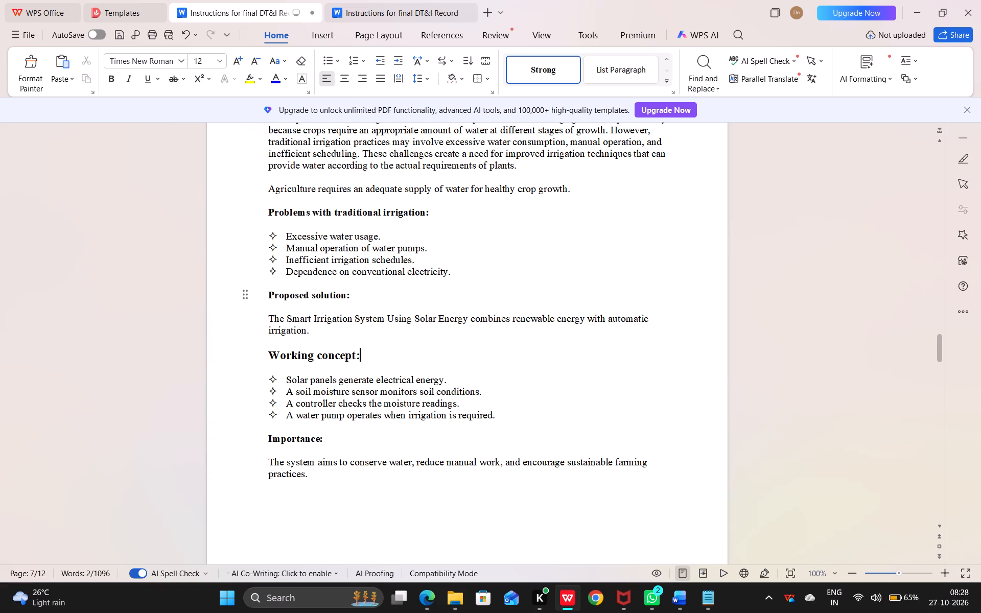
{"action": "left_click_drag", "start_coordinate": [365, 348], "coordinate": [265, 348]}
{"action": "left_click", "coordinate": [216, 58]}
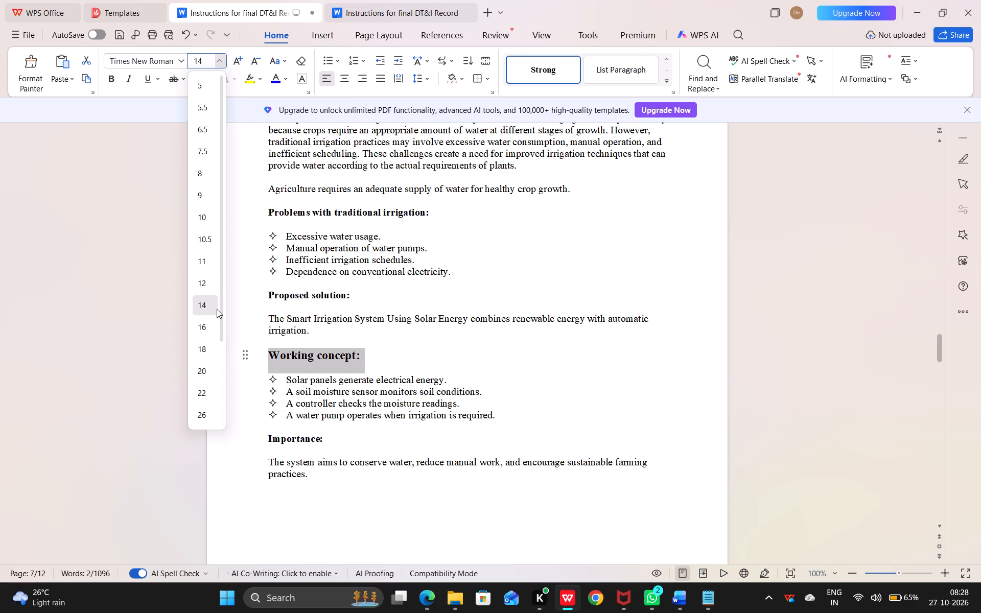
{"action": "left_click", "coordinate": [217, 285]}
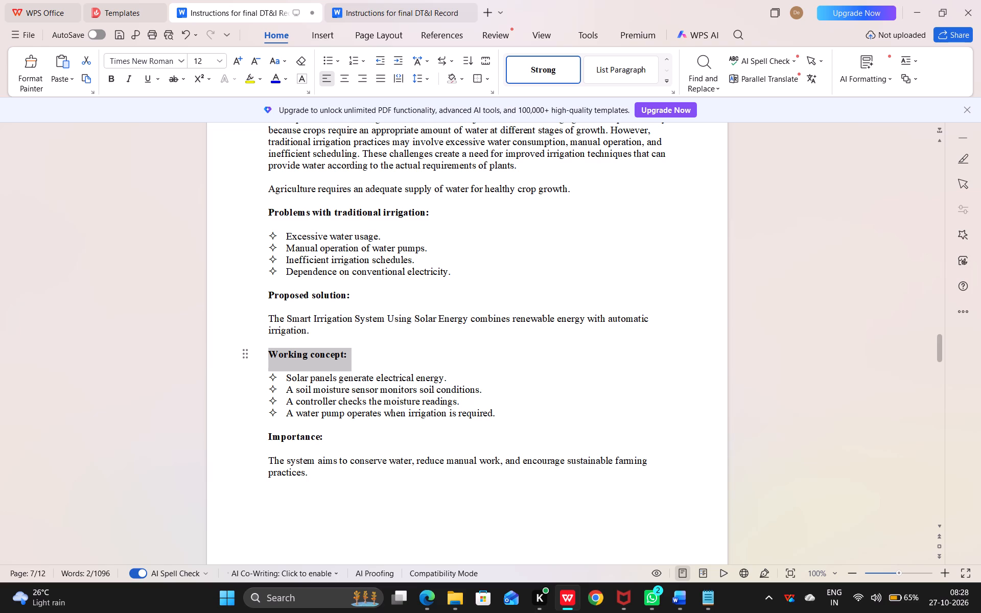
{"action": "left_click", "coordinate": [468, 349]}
Check the blank page after the Introduction and select the Objectives entry in the Notepad section list.
{"action": "scroll", "coordinate": [299, 459], "scroll_direction": "down", "scroll_amount": 3}
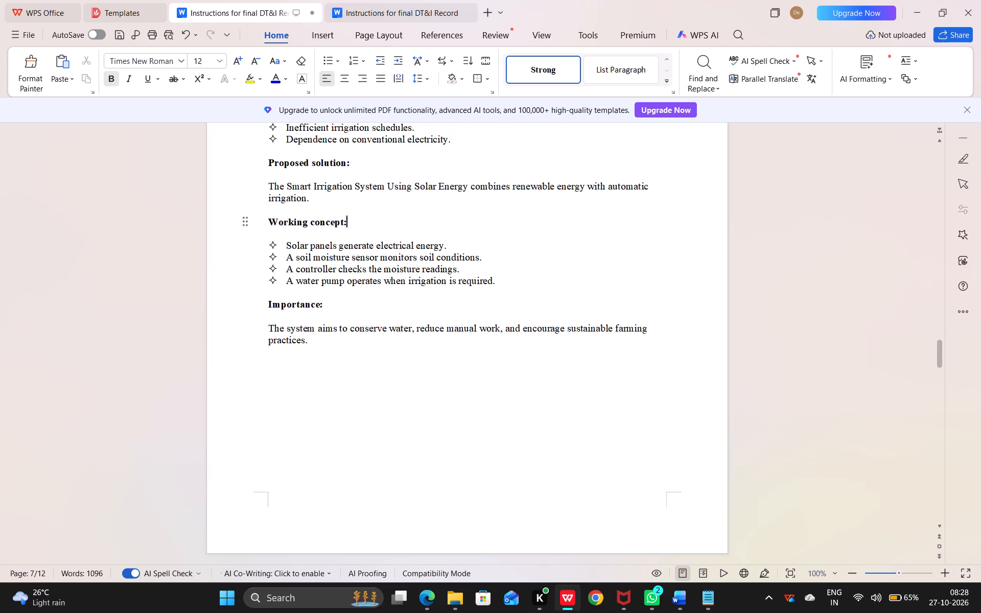
{"action": "scroll", "coordinate": [299, 459], "scroll_direction": "down", "scroll_amount": 12}
{"action": "scroll", "coordinate": [555, 434], "scroll_direction": "up", "scroll_amount": 4}
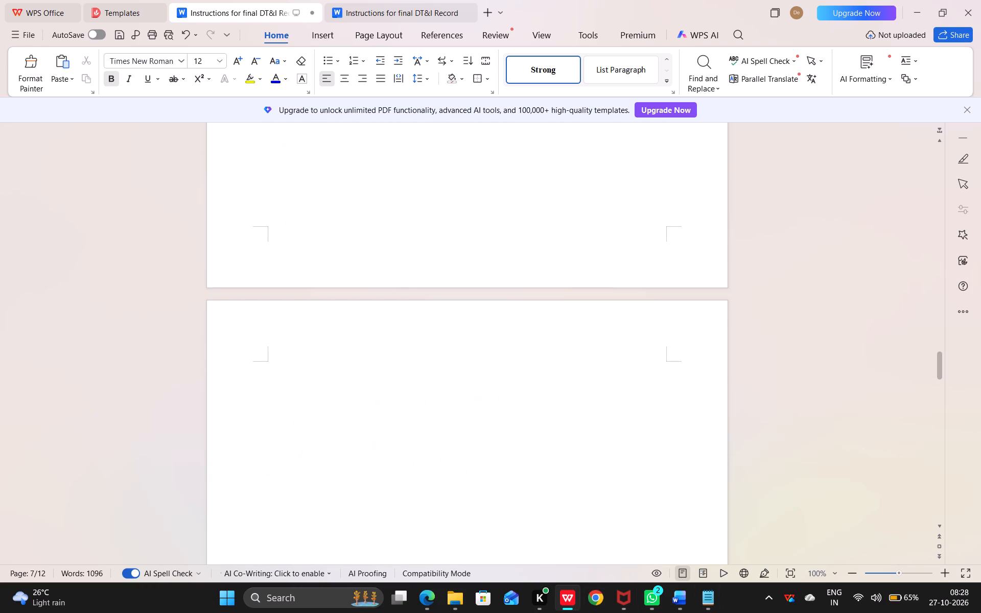
{"action": "left_click", "coordinate": [699, 599]}
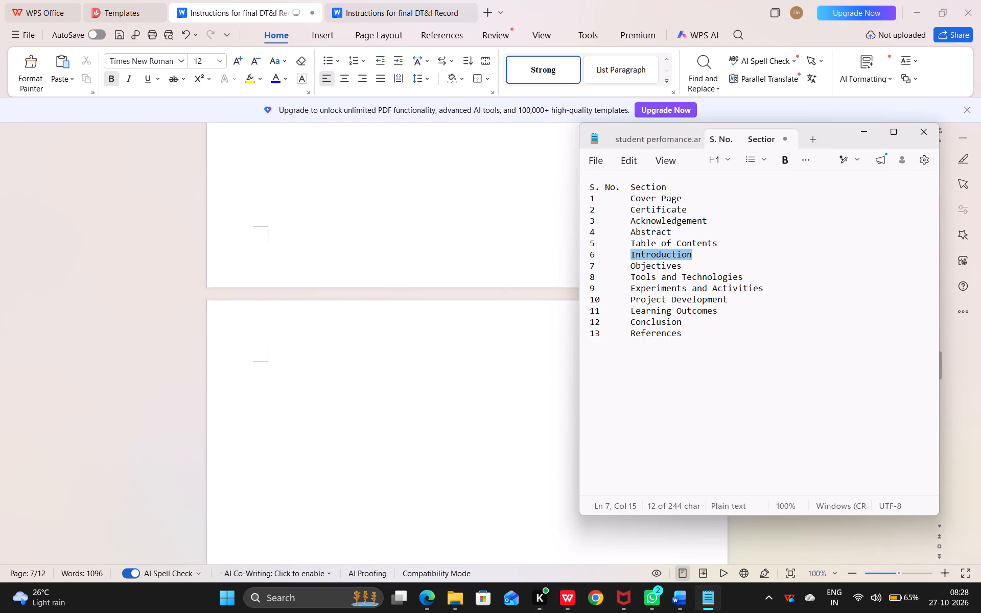
{"action": "left_click", "coordinate": [694, 267]}
{"action": "left_click_drag", "start_coordinate": [694, 267], "coordinate": [601, 268]}
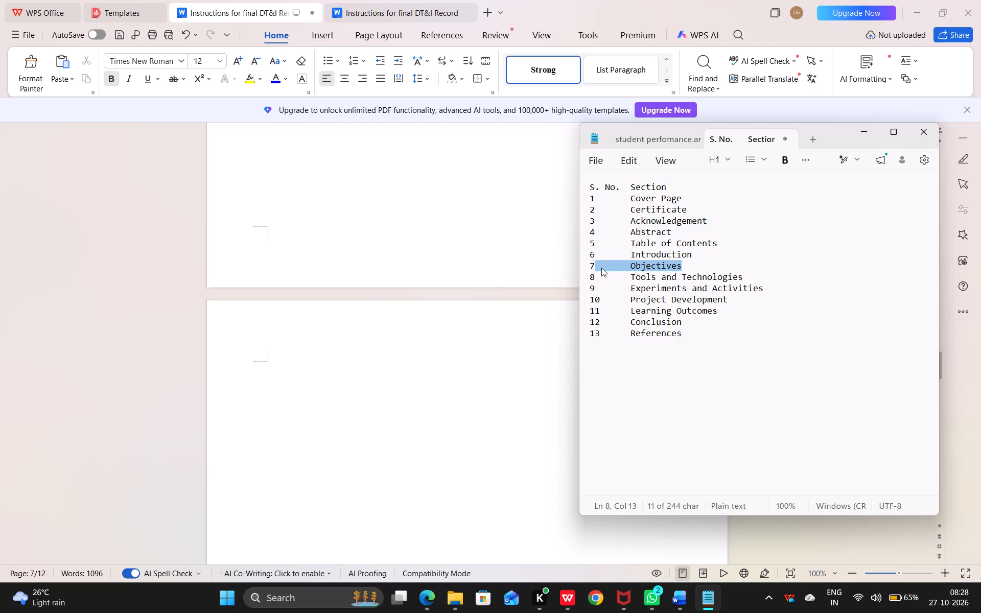
Return to the WPS document and review its pages from the Introduction back to the General Guidelines on the instructions page.
{"action": "left_click", "coordinate": [486, 256]}
{"action": "scroll", "coordinate": [516, 302], "scroll_direction": "up", "scroll_amount": 8}
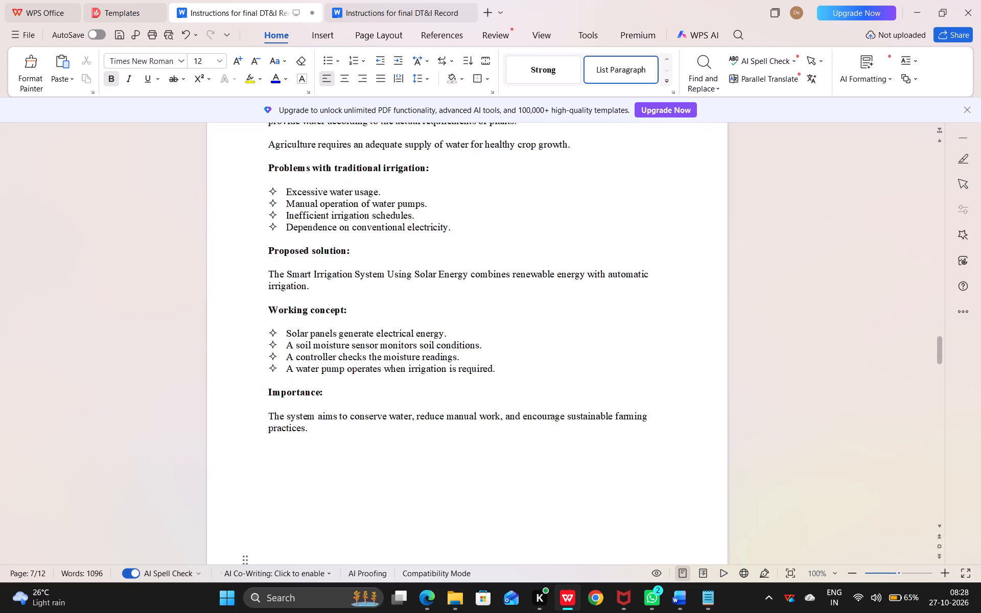
{"action": "scroll", "coordinate": [518, 304], "scroll_direction": "up", "scroll_amount": 17}
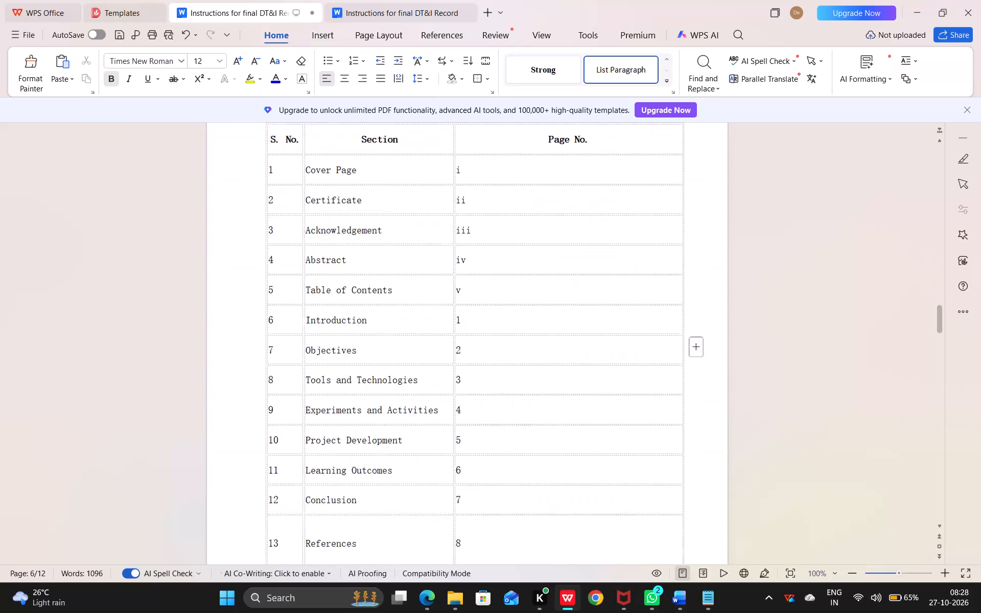
{"action": "scroll", "coordinate": [520, 305], "scroll_direction": "up", "scroll_amount": 18}
{"action": "scroll", "coordinate": [520, 305], "scroll_direction": "up", "scroll_amount": 5}
{"action": "scroll", "coordinate": [520, 305], "scroll_direction": "down", "scroll_amount": 6}
{"action": "scroll", "coordinate": [520, 305], "scroll_direction": "up", "scroll_amount": 3}
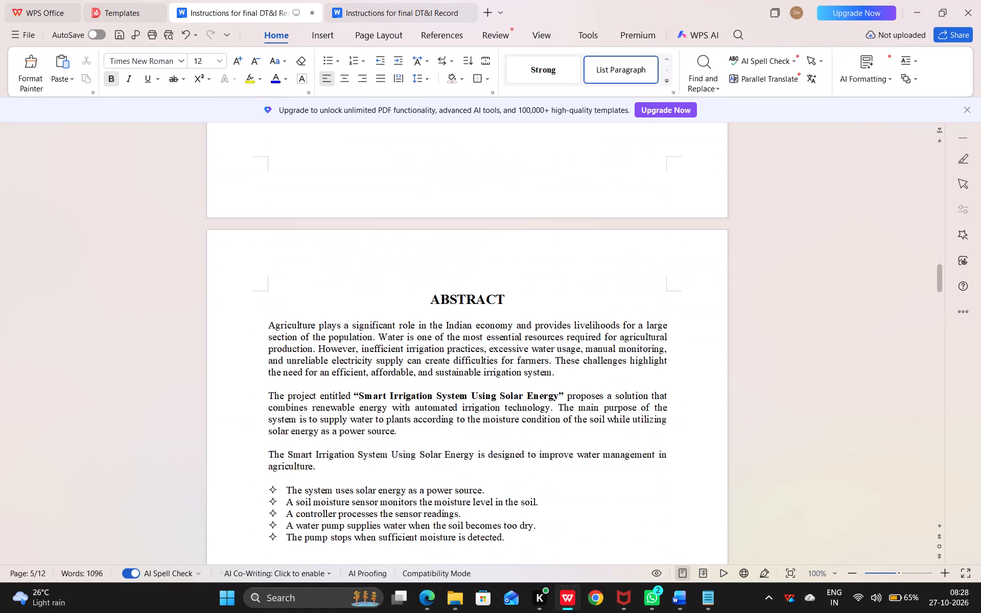
{"action": "scroll", "coordinate": [544, 350], "scroll_direction": "up", "scroll_amount": 14}
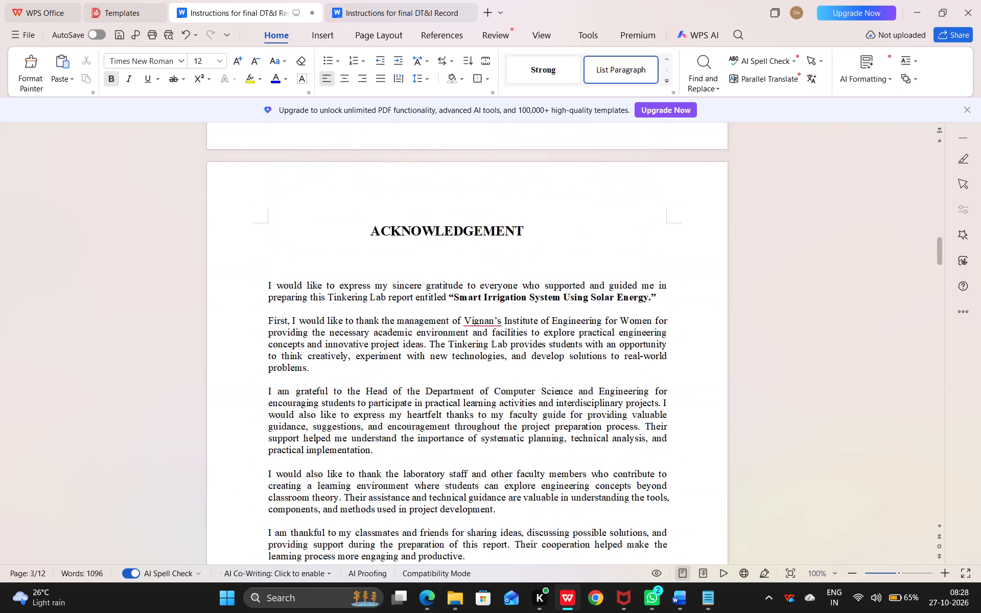
{"action": "scroll", "coordinate": [380, 321], "scroll_direction": "up", "scroll_amount": 13}
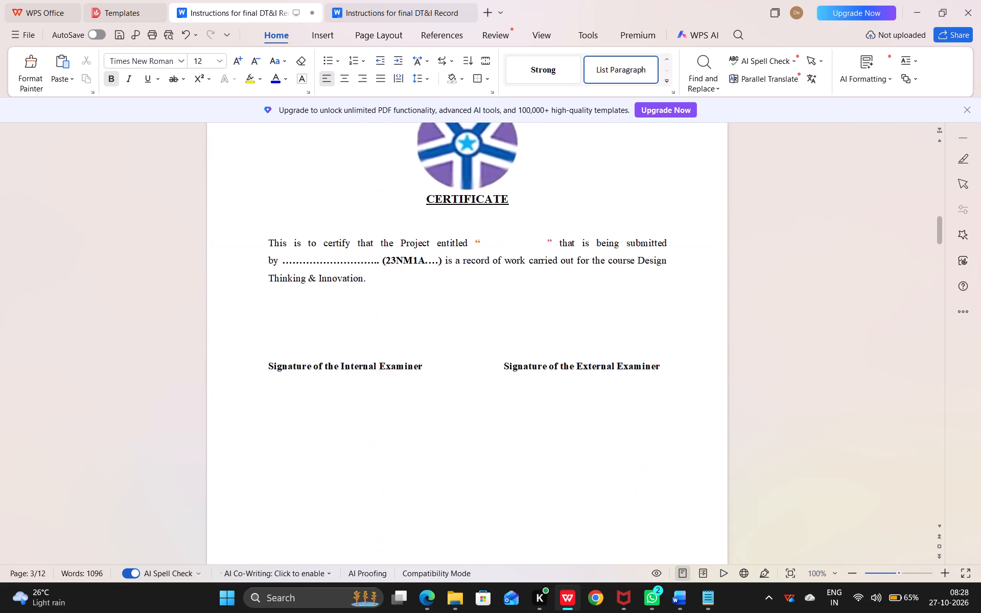
{"action": "scroll", "coordinate": [384, 323], "scroll_direction": "up", "scroll_amount": 20}
{"action": "scroll", "coordinate": [384, 323], "scroll_direction": "up", "scroll_amount": 8}
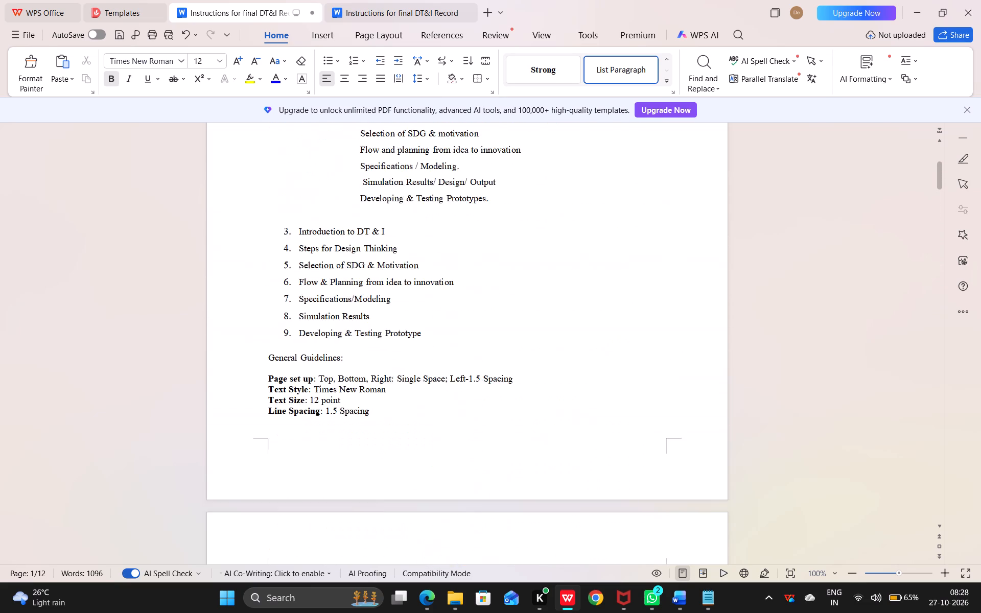
{"action": "scroll", "coordinate": [396, 335], "scroll_direction": "up", "scroll_amount": 10}
{"action": "scroll", "coordinate": [399, 337], "scroll_direction": "down", "scroll_amount": 5}
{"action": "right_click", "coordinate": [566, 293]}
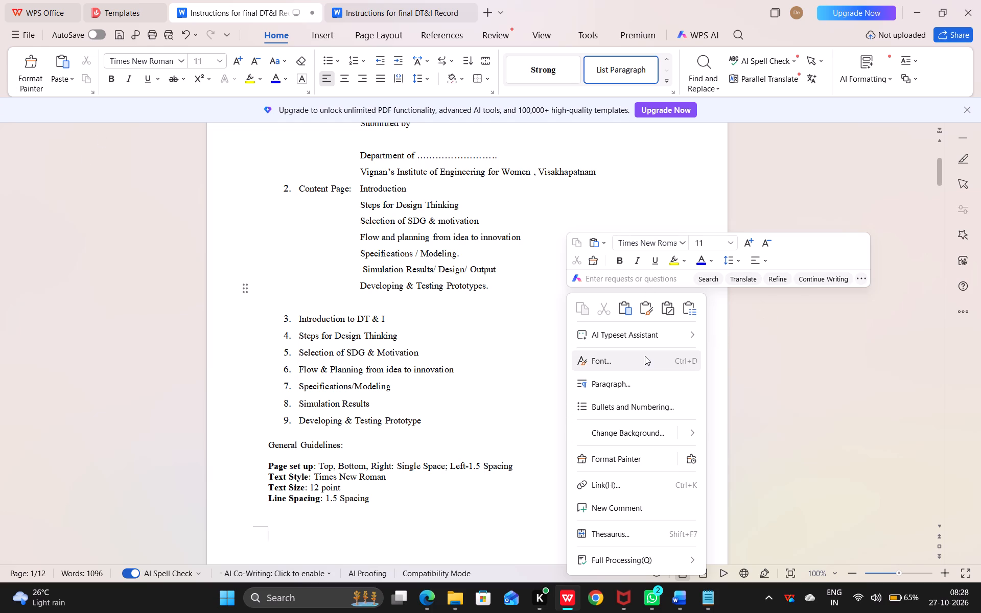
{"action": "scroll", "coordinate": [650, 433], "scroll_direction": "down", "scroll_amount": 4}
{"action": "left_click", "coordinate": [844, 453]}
Remove the extra blank line above the "Main benefits:" heading on the Abstract page.
{"action": "scroll", "coordinate": [316, 320], "scroll_direction": "down", "scroll_amount": 20}
{"action": "scroll", "coordinate": [316, 320], "scroll_direction": "down", "scroll_amount": 4}
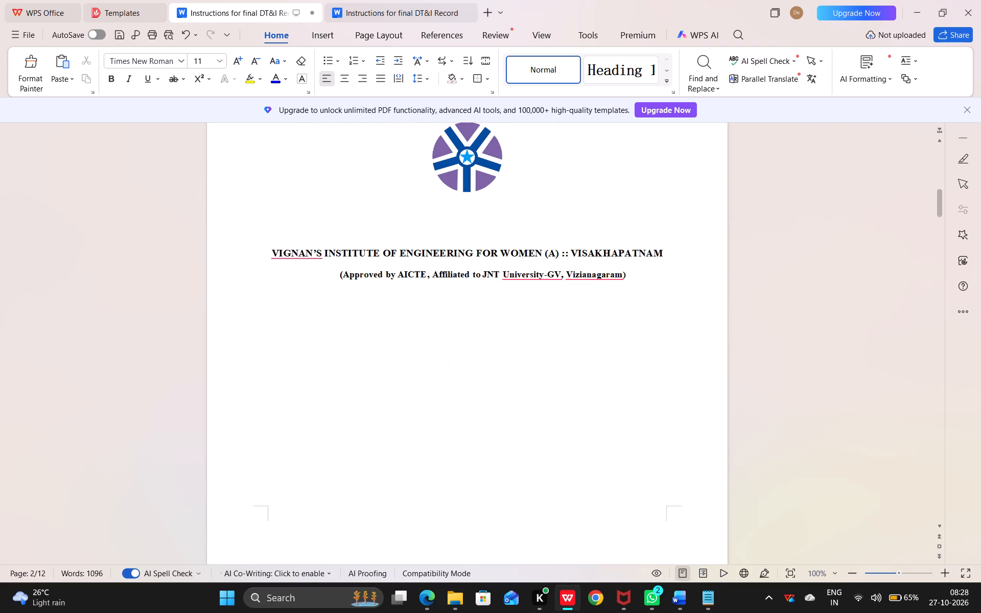
{"action": "scroll", "coordinate": [305, 274], "scroll_direction": "down", "scroll_amount": 14}
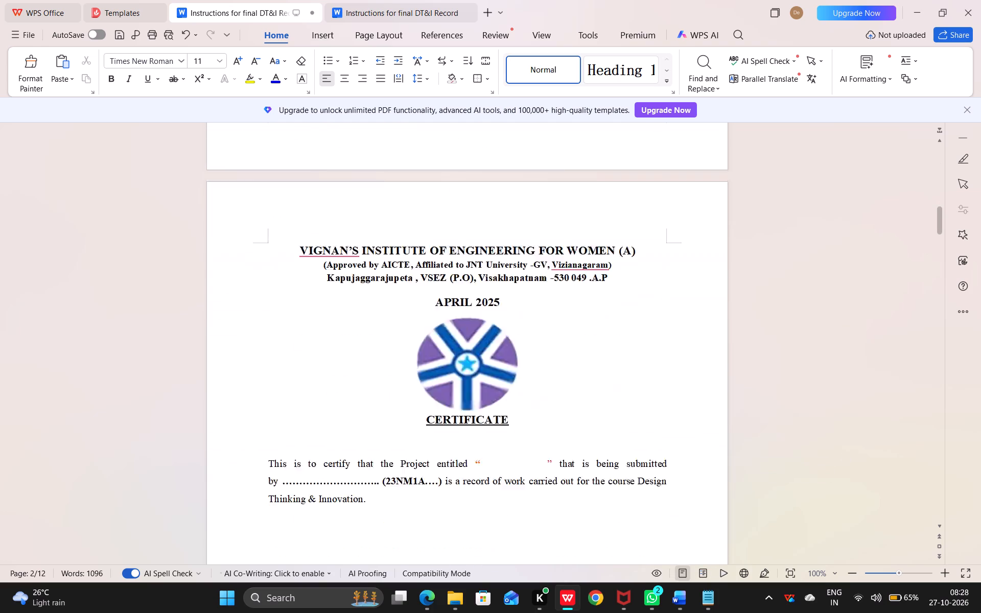
{"action": "scroll", "coordinate": [309, 278], "scroll_direction": "down", "scroll_amount": 20}
{"action": "scroll", "coordinate": [309, 278], "scroll_direction": "down", "scroll_amount": 7}
{"action": "scroll", "coordinate": [310, 280], "scroll_direction": "down", "scroll_amount": 16}
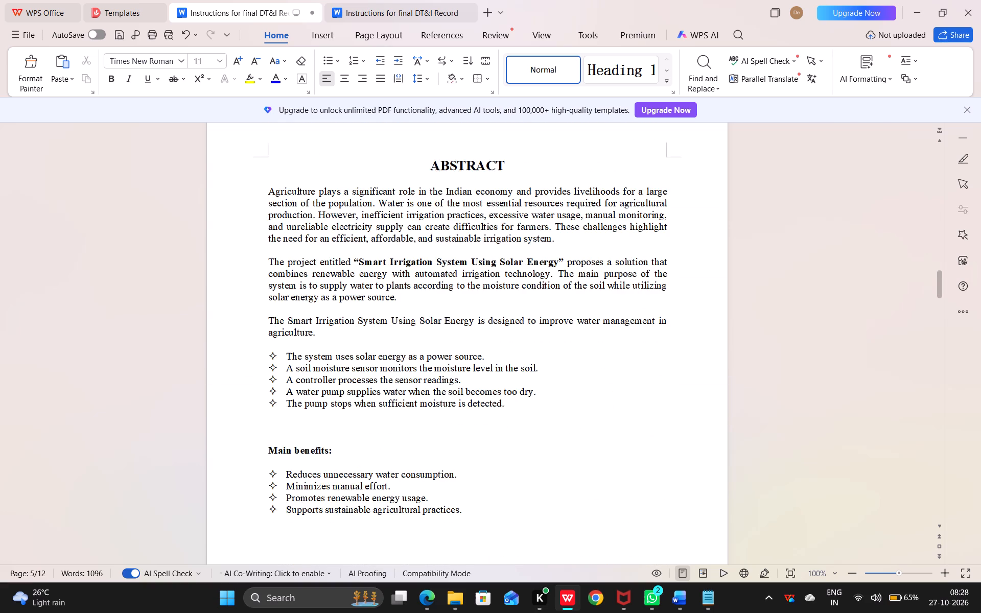
{"action": "scroll", "coordinate": [310, 282], "scroll_direction": "down", "scroll_amount": 7}
{"action": "scroll", "coordinate": [310, 284], "scroll_direction": "up", "scroll_amount": 4}
{"action": "left_click", "coordinate": [310, 348]}
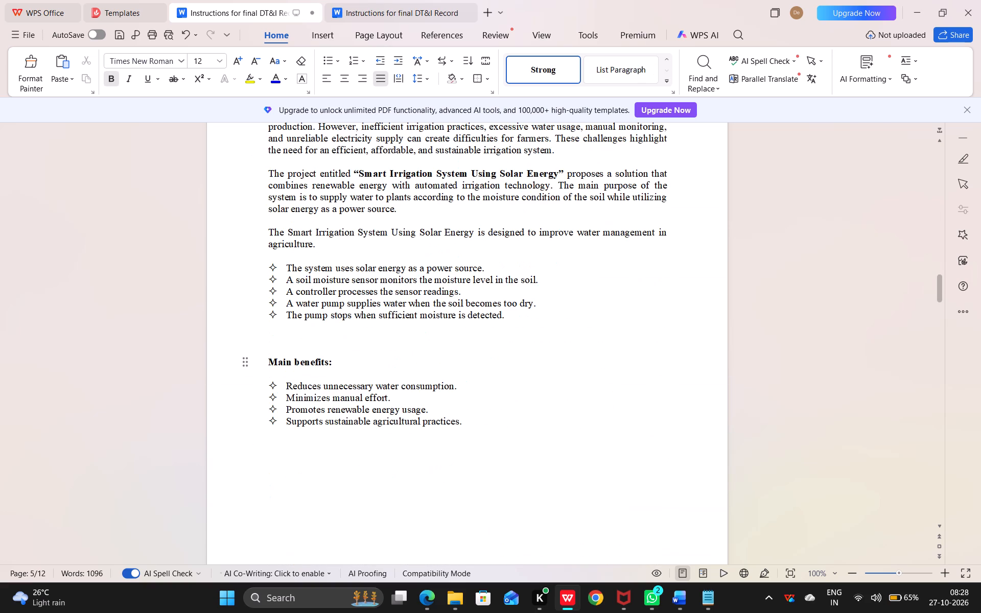
{"action": "left_click", "coordinate": [310, 348]}
{"action": "left_click", "coordinate": [305, 347]}
{"action": "left_click", "coordinate": [267, 361]}
{"action": "key", "text": "BackSpace"}
{"action": "scroll", "coordinate": [603, 461], "scroll_direction": "up", "scroll_amount": 3}
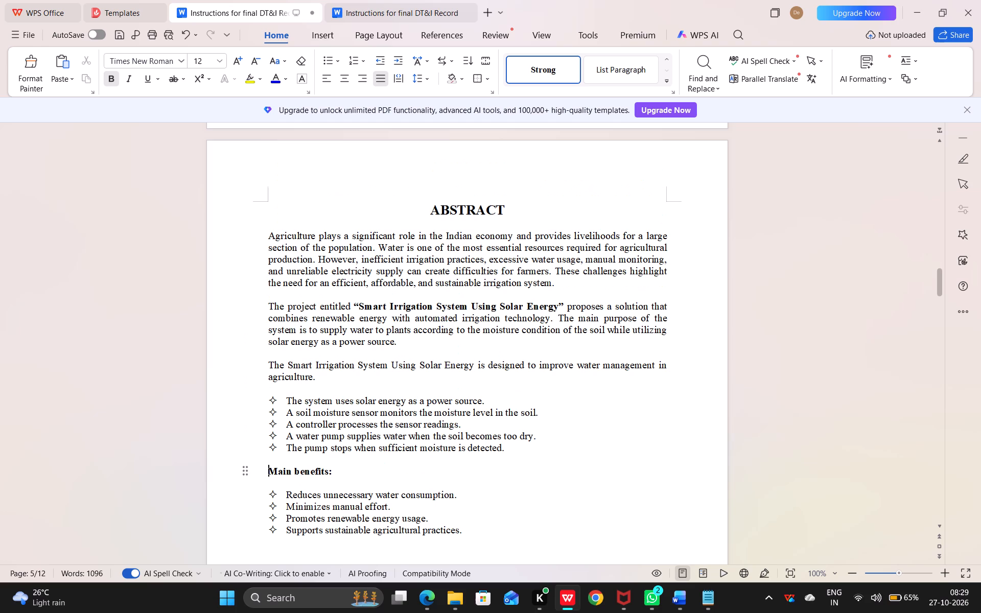
{"action": "scroll", "coordinate": [604, 461], "scroll_direction": "up", "scroll_amount": 1}
{"action": "scroll", "coordinate": [604, 461], "scroll_direction": "down", "scroll_amount": 16}
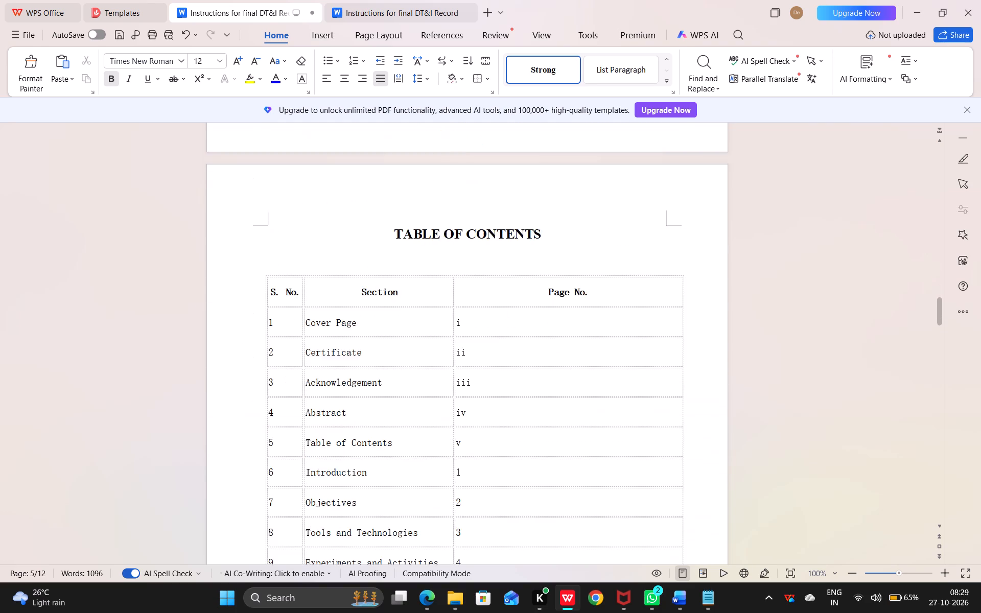
{"action": "scroll", "coordinate": [604, 461], "scroll_direction": "down", "scroll_amount": 20}
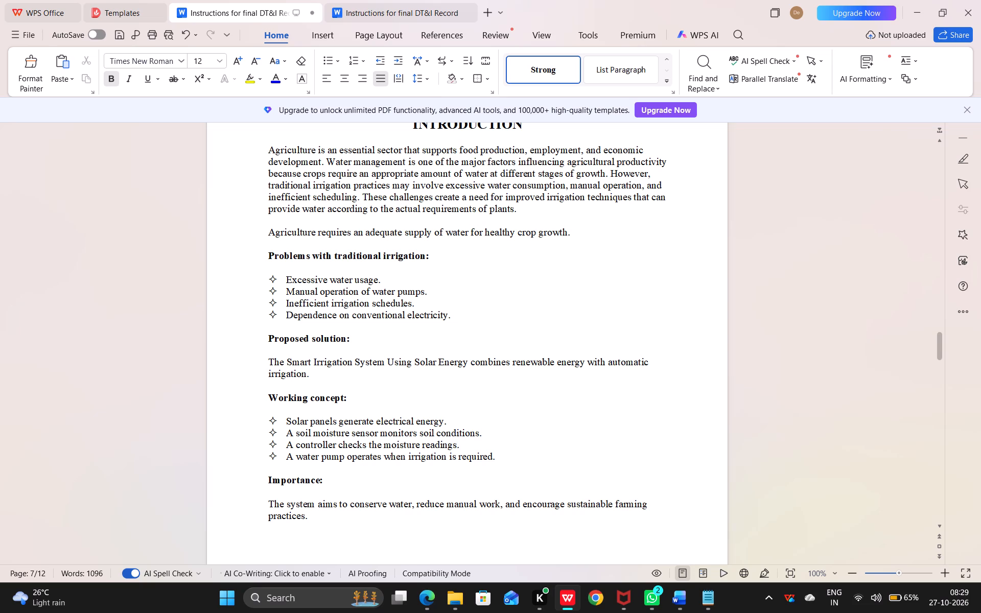
{"action": "scroll", "coordinate": [454, 383], "scroll_direction": "down", "scroll_amount": 3}
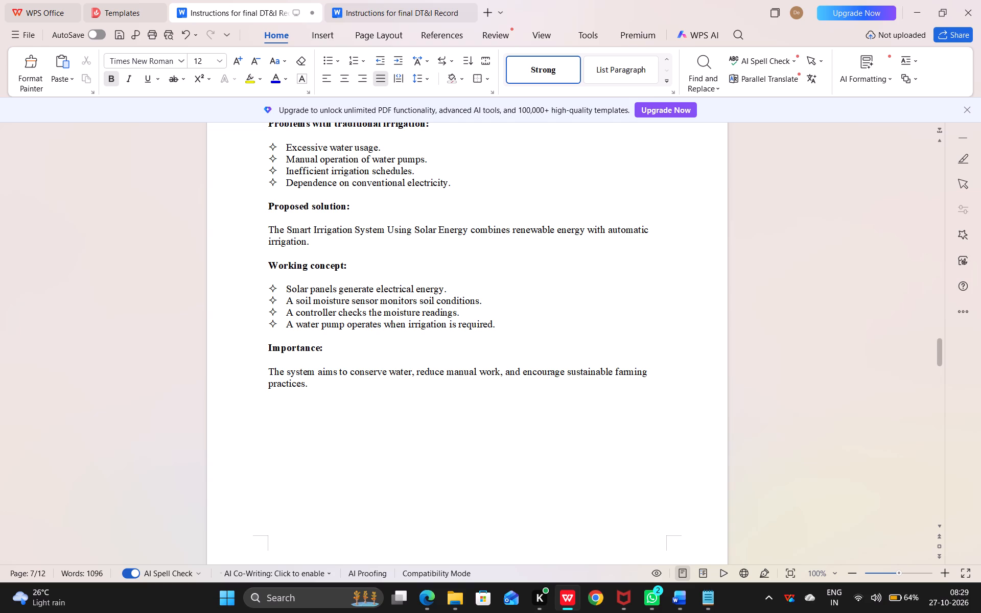
{"action": "scroll", "coordinate": [378, 360], "scroll_direction": "down", "scroll_amount": 2}
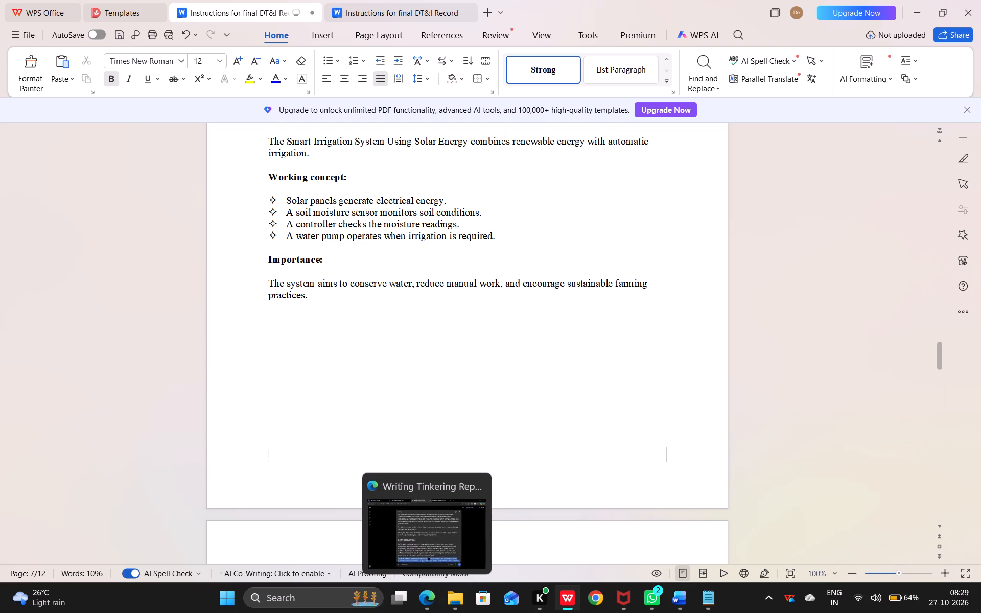
{"action": "scroll", "coordinate": [559, 297], "scroll_direction": "down", "scroll_amount": 7}
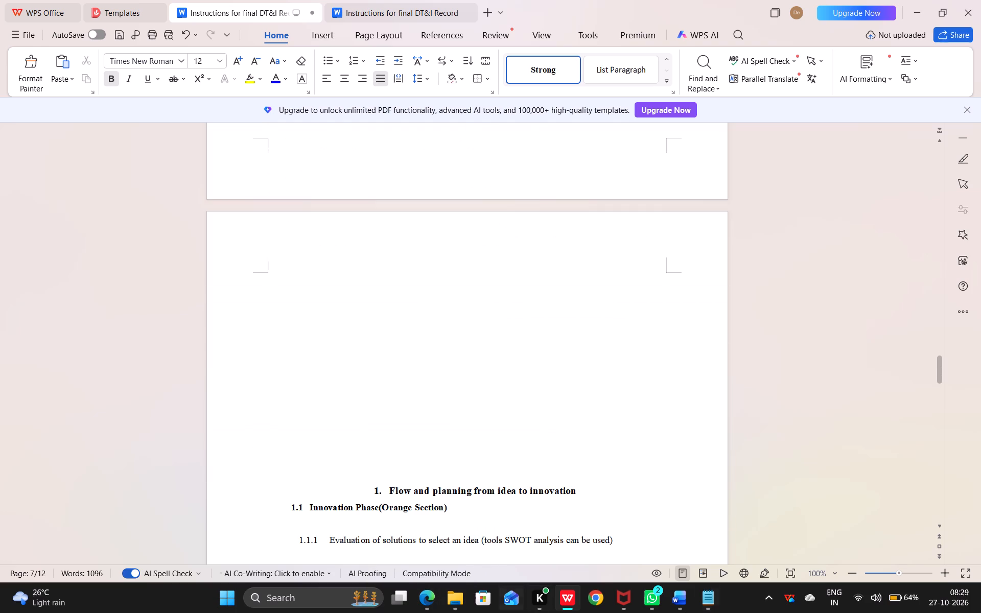
{"action": "left_click", "coordinate": [715, 601]}
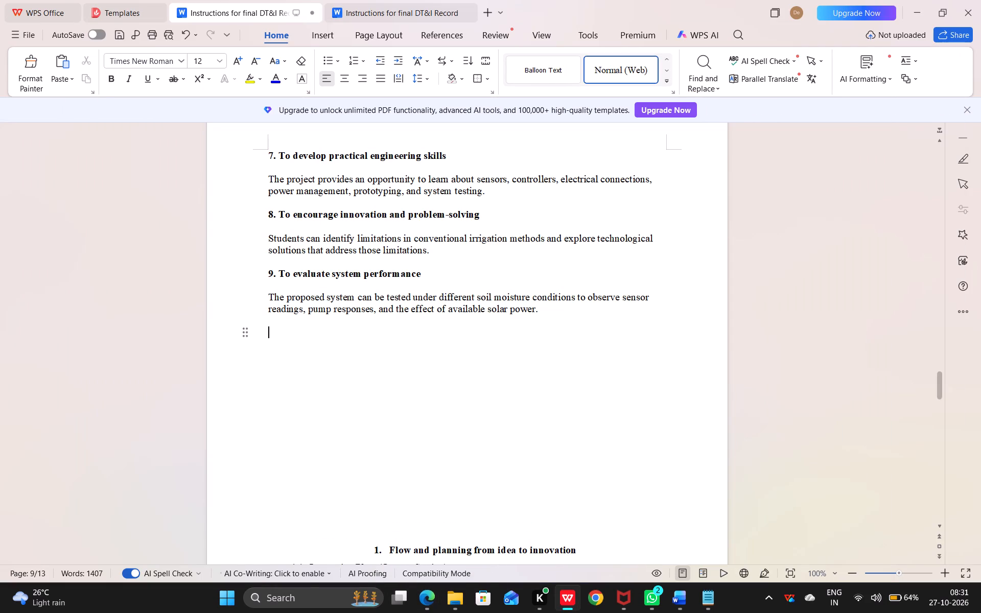
{"action": "key", "text": "ctrl+v"}
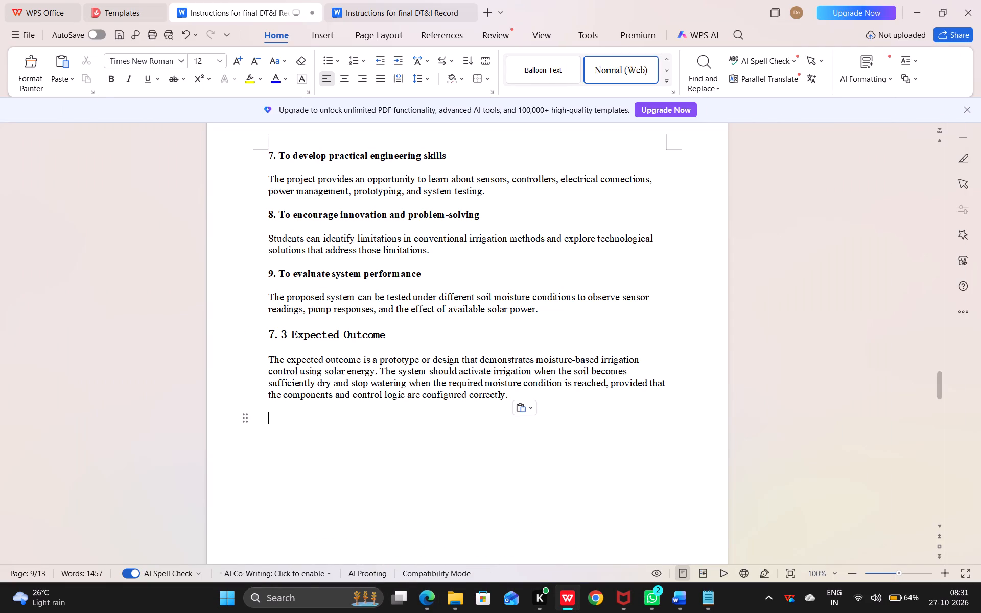
Change the font of the 7.3 Expected Outcome heading to Times New Roman.
{"action": "left_click_drag", "start_coordinate": [433, 347], "coordinate": [244, 337]}
{"action": "left_click", "coordinate": [177, 62]}
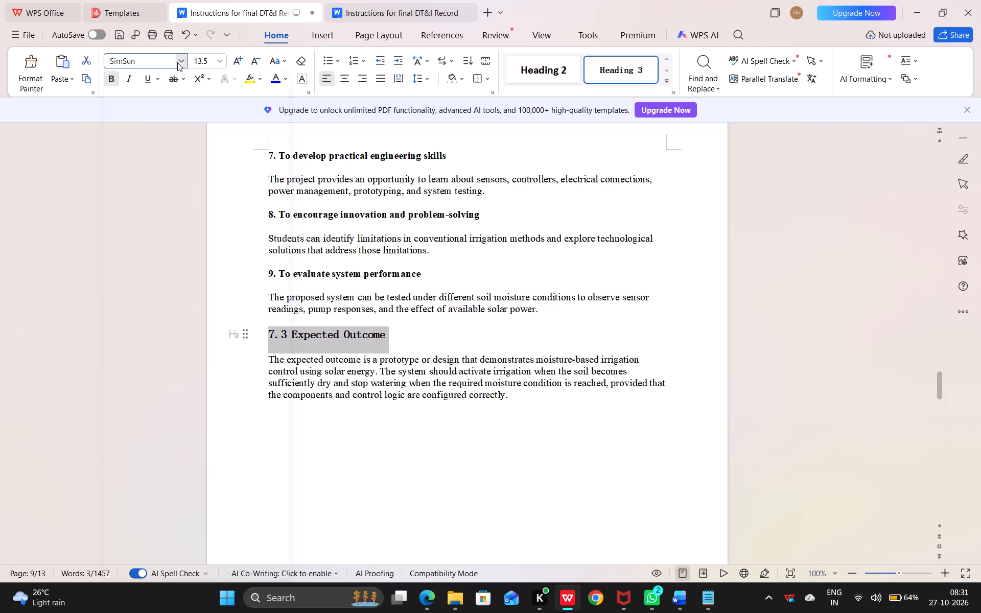
{"action": "left_click", "coordinate": [159, 125]}
{"action": "left_click", "coordinate": [453, 500]}
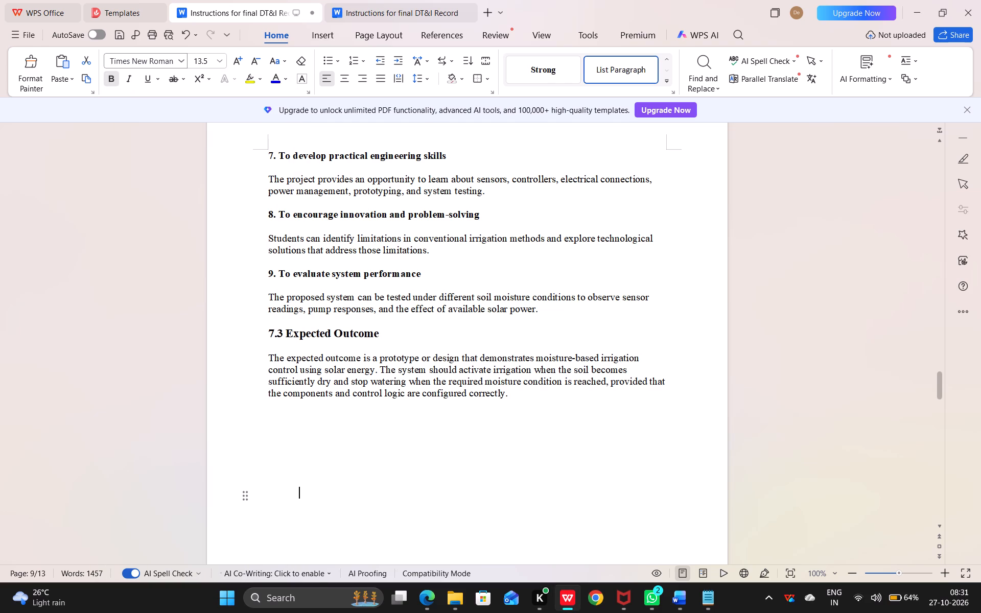
Review the completed Objectives pages in WPS, from the OBJECTIVES heading down to the template heading after section 7.3.
{"action": "scroll", "coordinate": [453, 501], "scroll_direction": "up", "scroll_amount": 15}
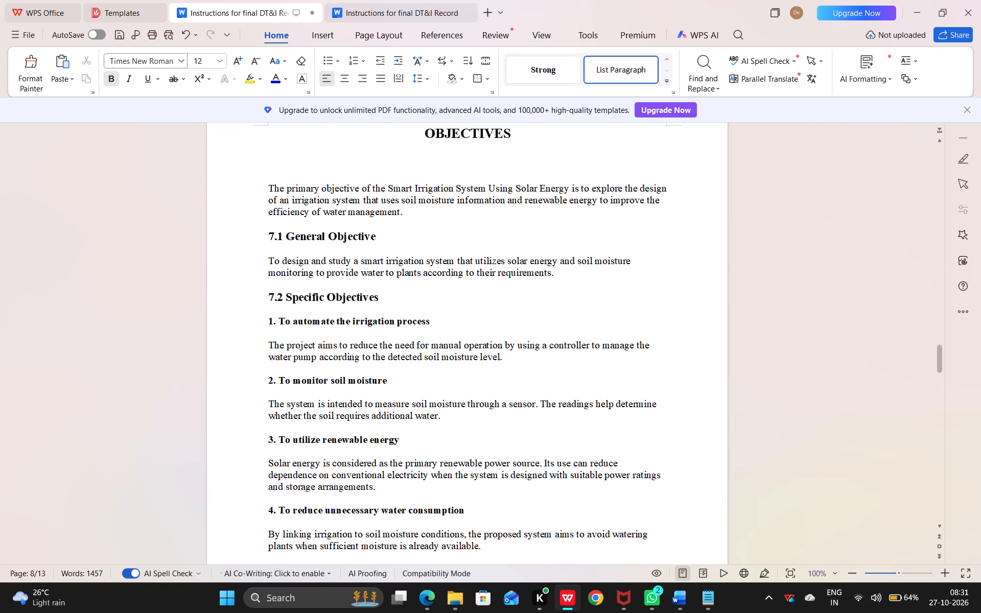
{"action": "left_click", "coordinate": [428, 592]}
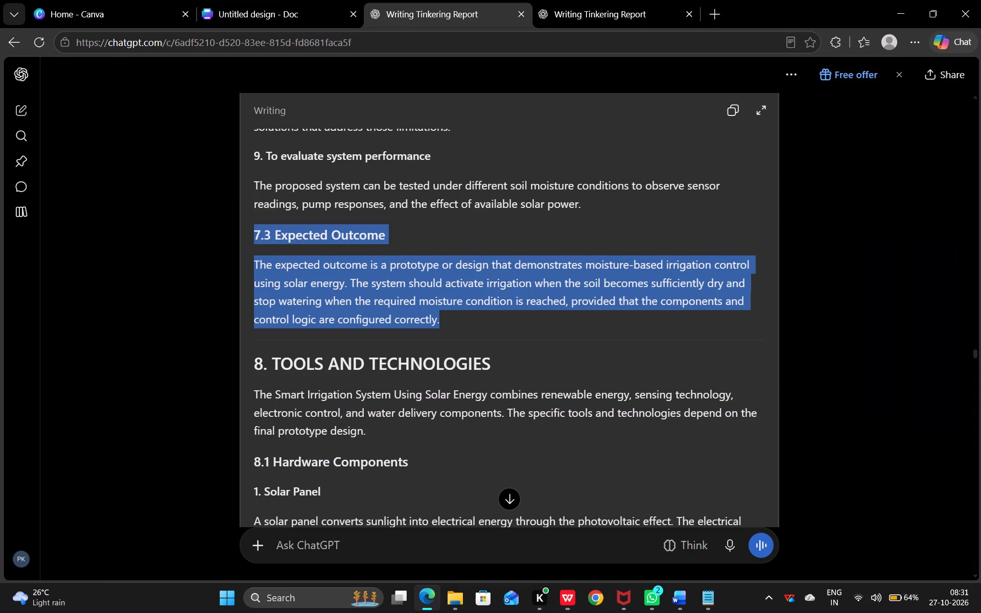
{"action": "left_click", "coordinate": [412, 425]}
{"action": "left_click", "coordinate": [426, 597]}
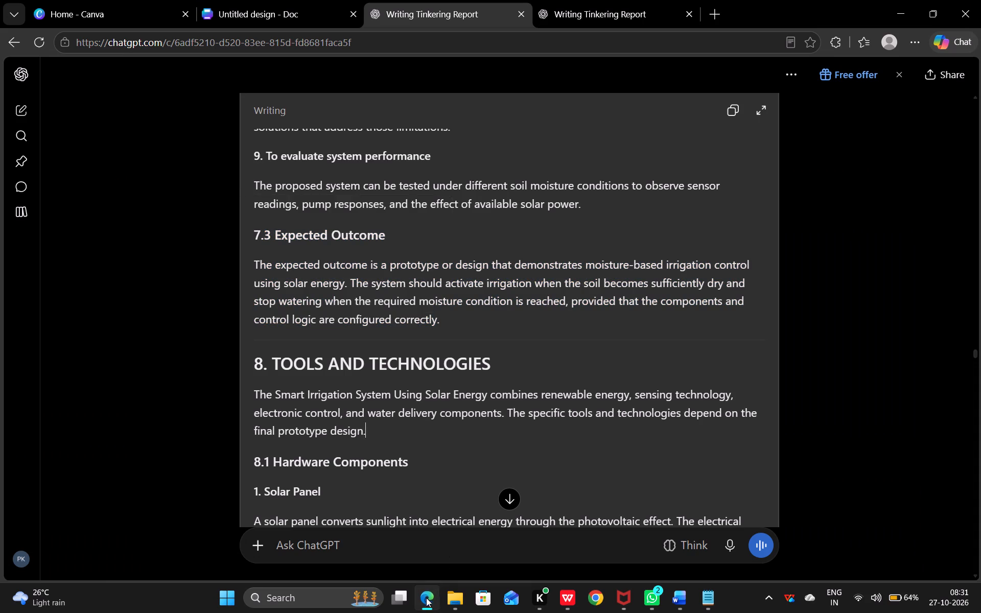
{"action": "scroll", "coordinate": [407, 367], "scroll_direction": "down", "scroll_amount": 8}
{"action": "scroll", "coordinate": [407, 367], "scroll_direction": "up", "scroll_amount": 3}
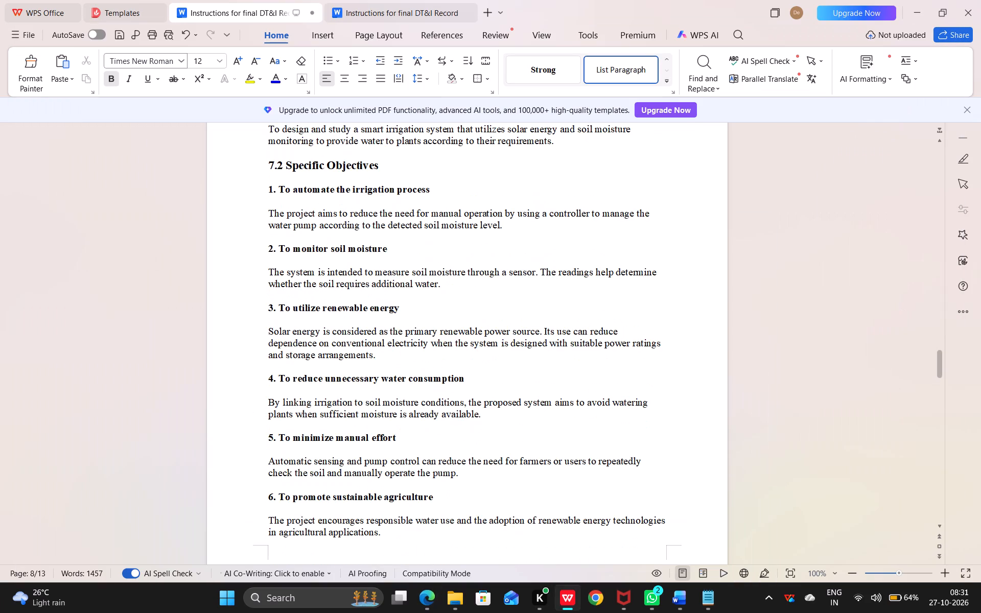
{"action": "scroll", "coordinate": [408, 367], "scroll_direction": "up", "scroll_amount": 4}
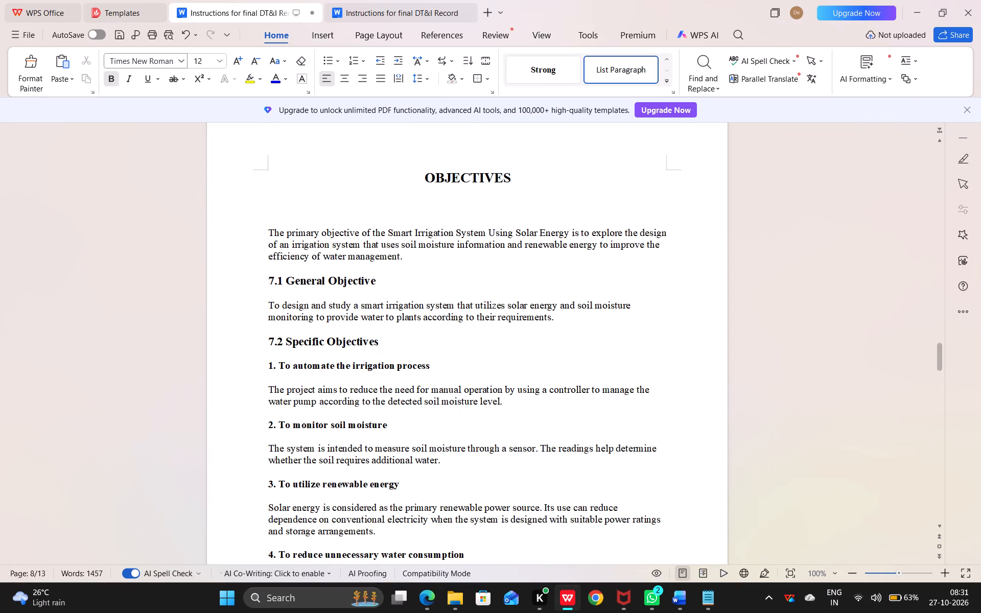
{"action": "scroll", "coordinate": [409, 367], "scroll_direction": "down", "scroll_amount": 17}
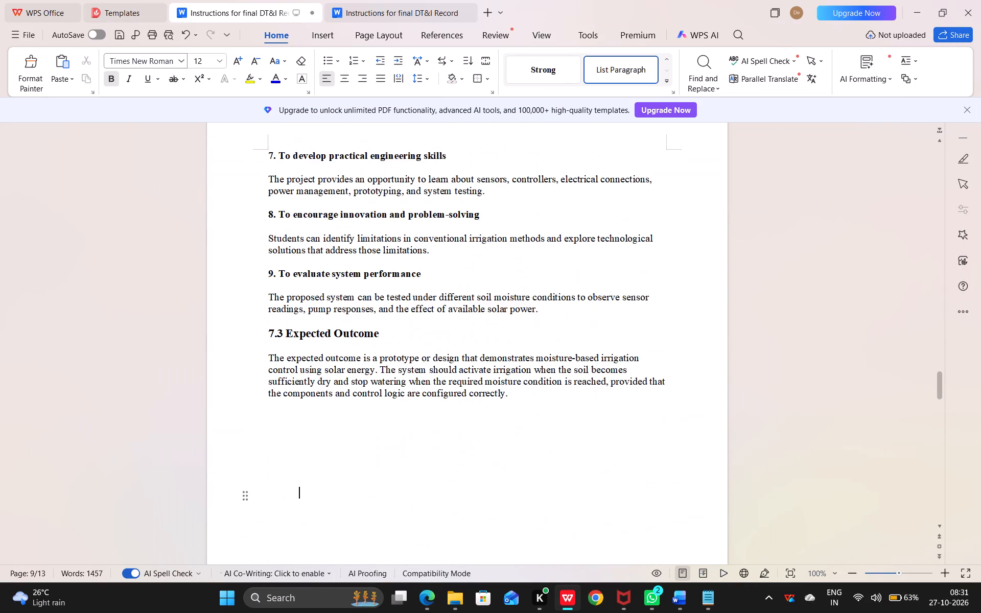
{"action": "scroll", "coordinate": [410, 370], "scroll_direction": "down", "scroll_amount": 5}
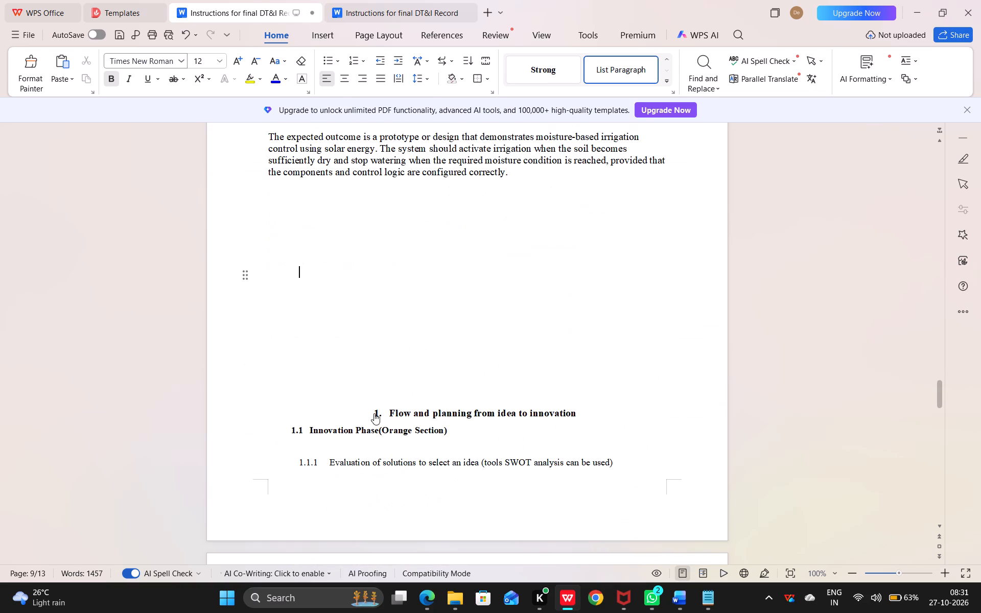
Insert four blank lines below the Expected Outcome paragraph so "Flow and planning from idea to innovation" starts on the following page.
{"action": "key", "text": "Return"}
{"action": "key", "text": "Return"}
{"action": "key", "text": "Return"}
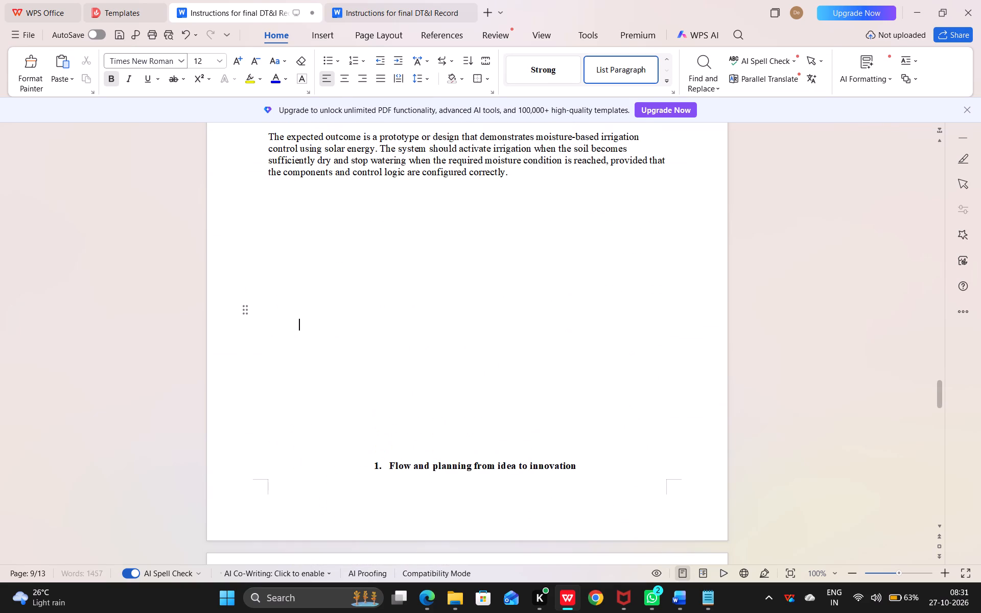
{"action": "key", "text": "Return"}
{"action": "scroll", "coordinate": [410, 394], "scroll_direction": "down", "scroll_amount": 2}
{"action": "scroll", "coordinate": [410, 394], "scroll_direction": "up", "scroll_amount": 6}
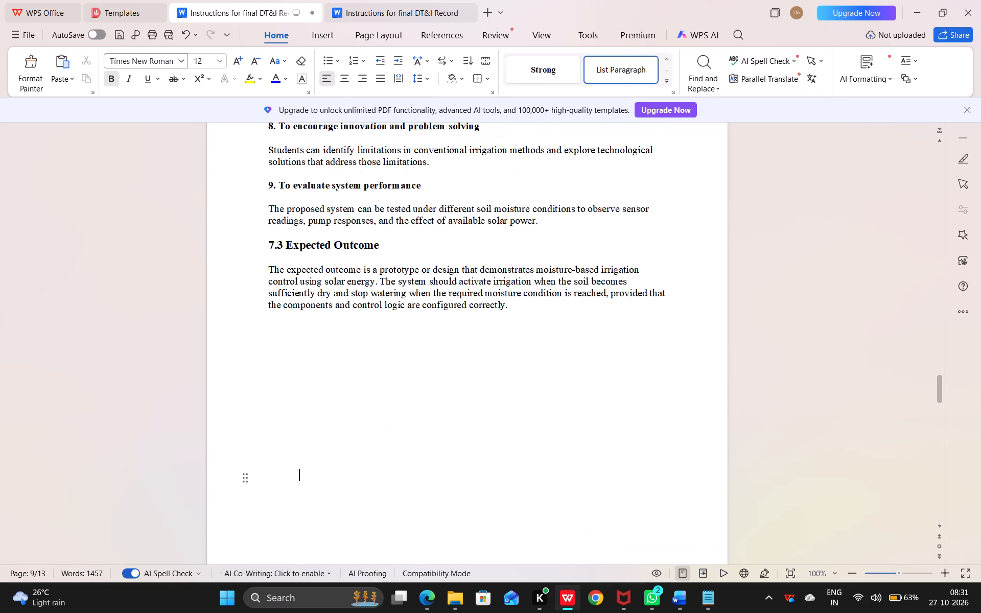
{"action": "scroll", "coordinate": [410, 393], "scroll_direction": "up", "scroll_amount": 2}
{"action": "scroll", "coordinate": [410, 393], "scroll_direction": "down", "scroll_amount": 15}
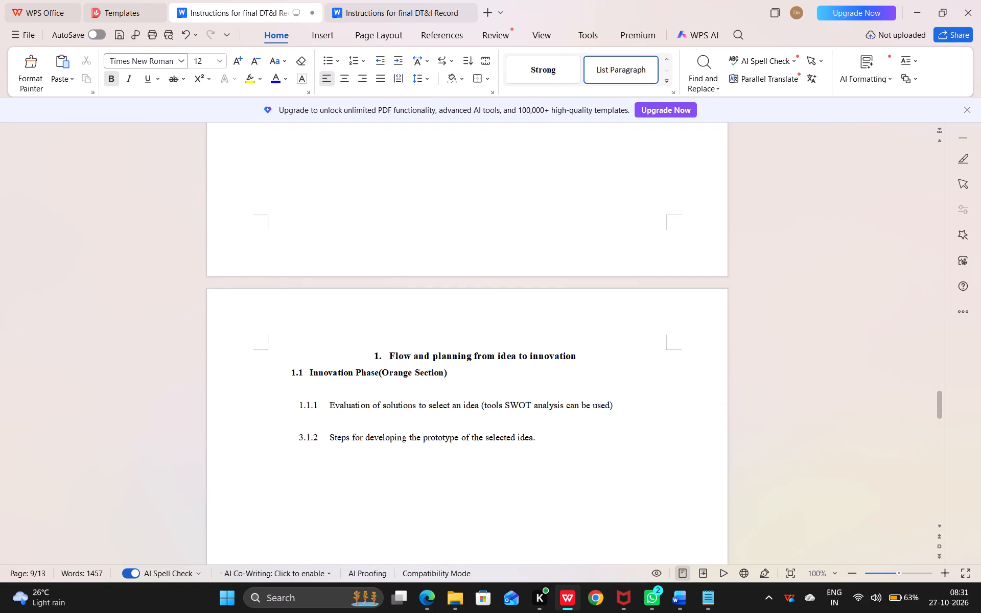
Replace the template heading "Flow and planning from idea to innovation" and its sub-items with "TOOLS AND TECHNOLOGIES" copied from ChatGPT in Edge.
{"action": "left_click", "coordinate": [431, 612]}
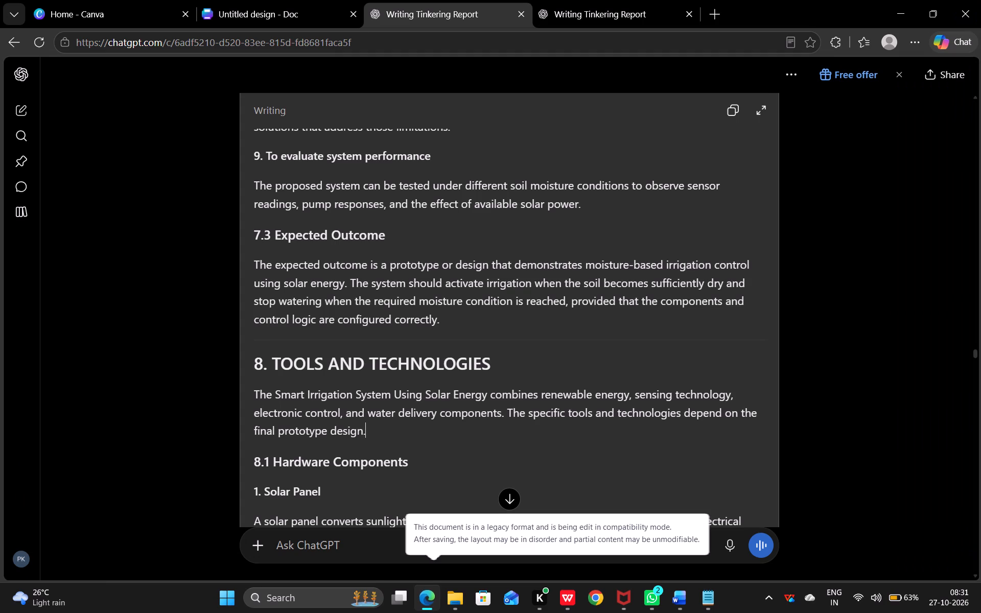
{"action": "left_click_drag", "start_coordinate": [270, 362], "coordinate": [516, 382]}
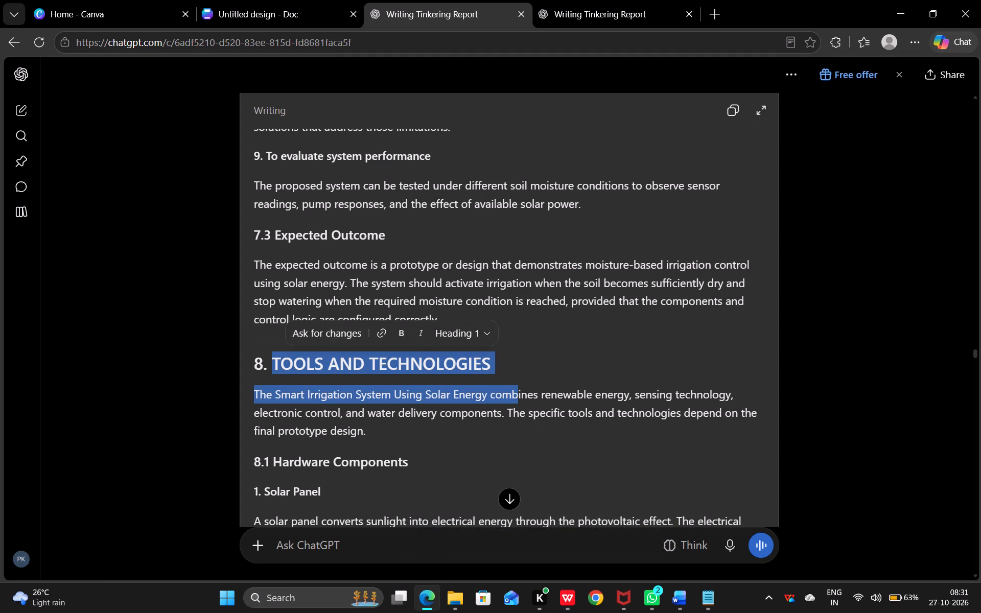
{"action": "left_click_drag", "start_coordinate": [516, 382], "coordinate": [506, 366]}
{"action": "right_click", "coordinate": [434, 371]}
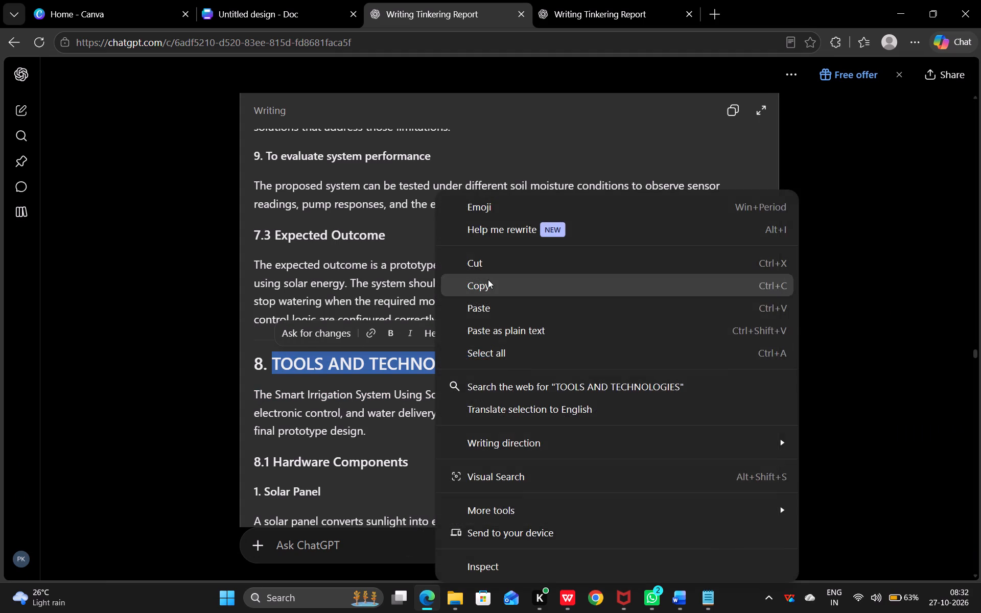
{"action": "left_click", "coordinate": [488, 279]}
{"action": "left_click", "coordinate": [435, 590]}
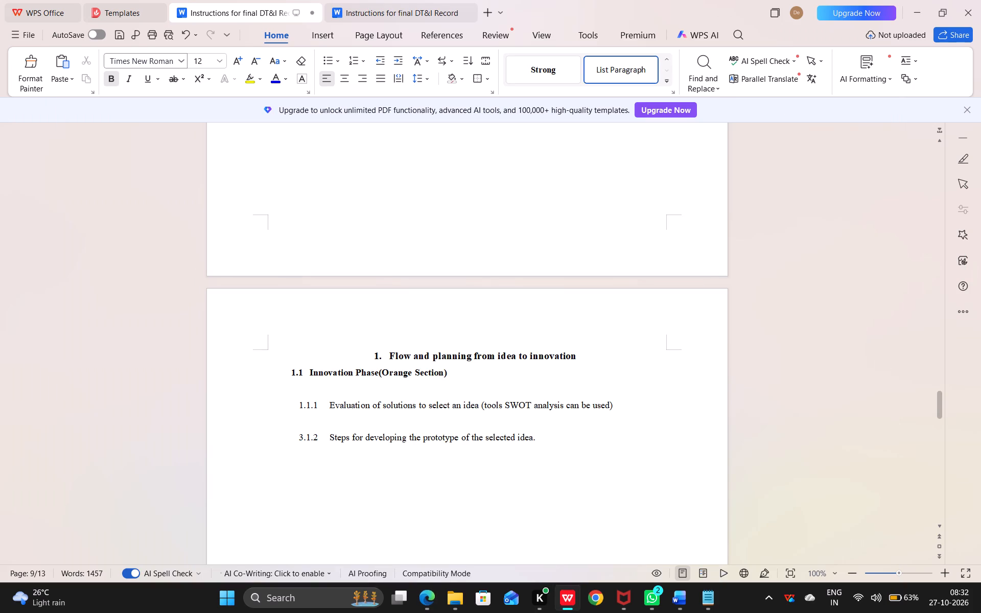
{"action": "left_click_drag", "start_coordinate": [541, 443], "coordinate": [291, 360]}
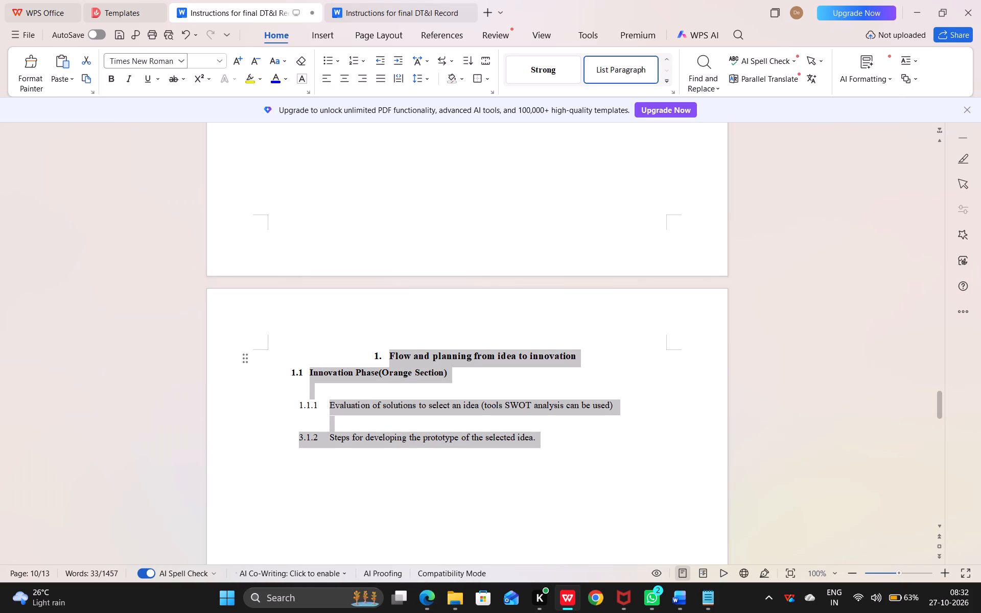
{"action": "left_click_drag", "start_coordinate": [291, 360], "coordinate": [289, 357]}
{"action": "key", "text": "BackSpace"}
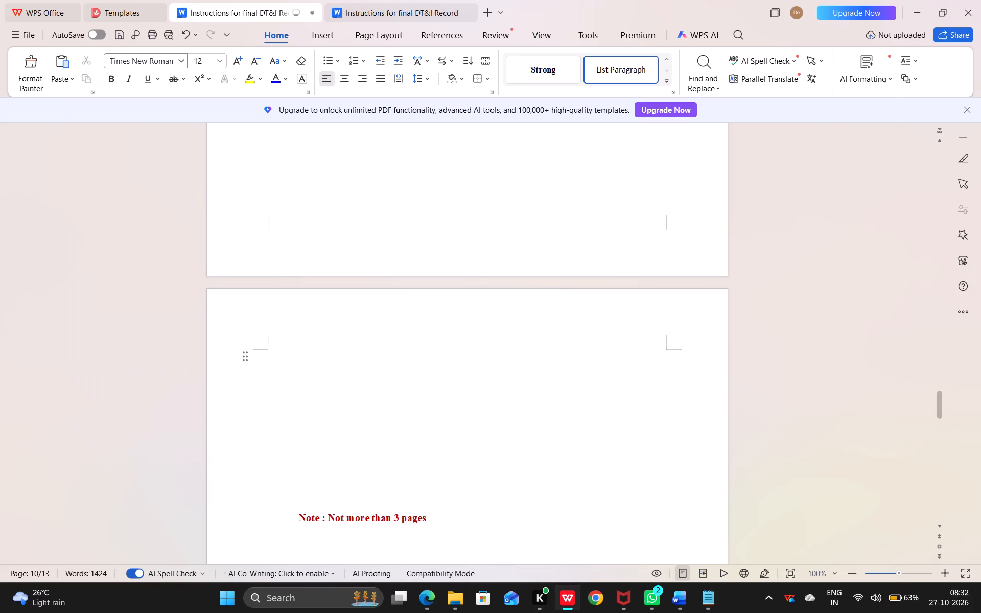
{"action": "key", "text": "ctrl+v"}
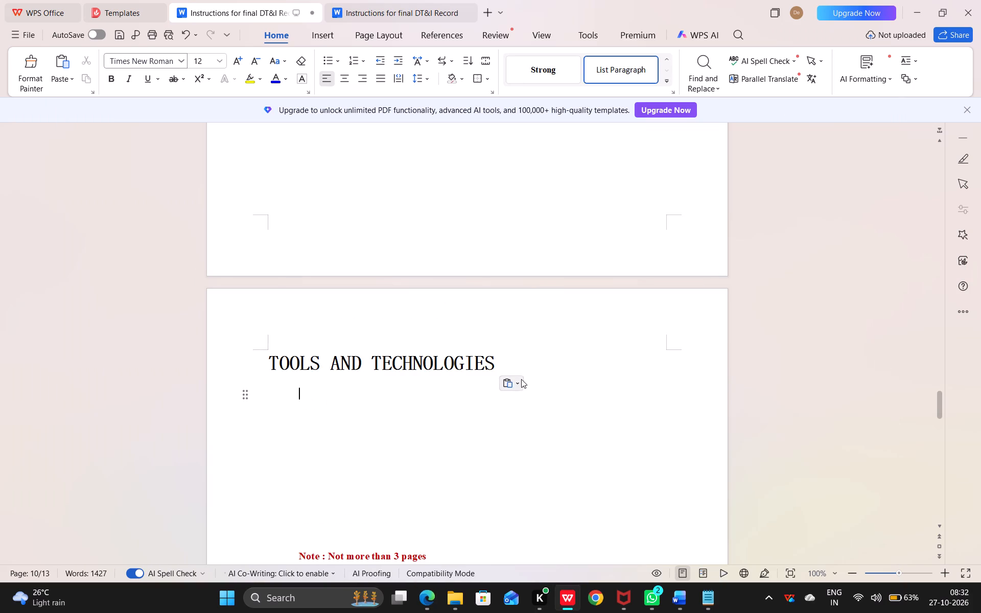
{"action": "left_click", "coordinate": [522, 382]}
Format the TOOLS AND TECHNOLOGIES heading as Times New Roman, size 16, centered.
{"action": "left_click", "coordinate": [475, 365]}
{"action": "double_click", "coordinate": [475, 365]}
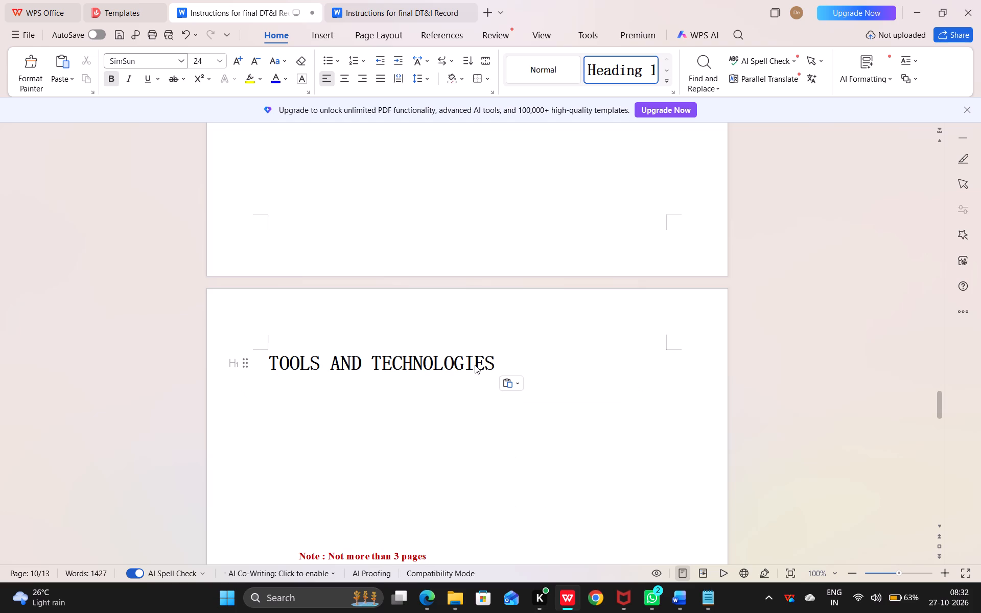
{"action": "triple_click", "coordinate": [393, 364]}
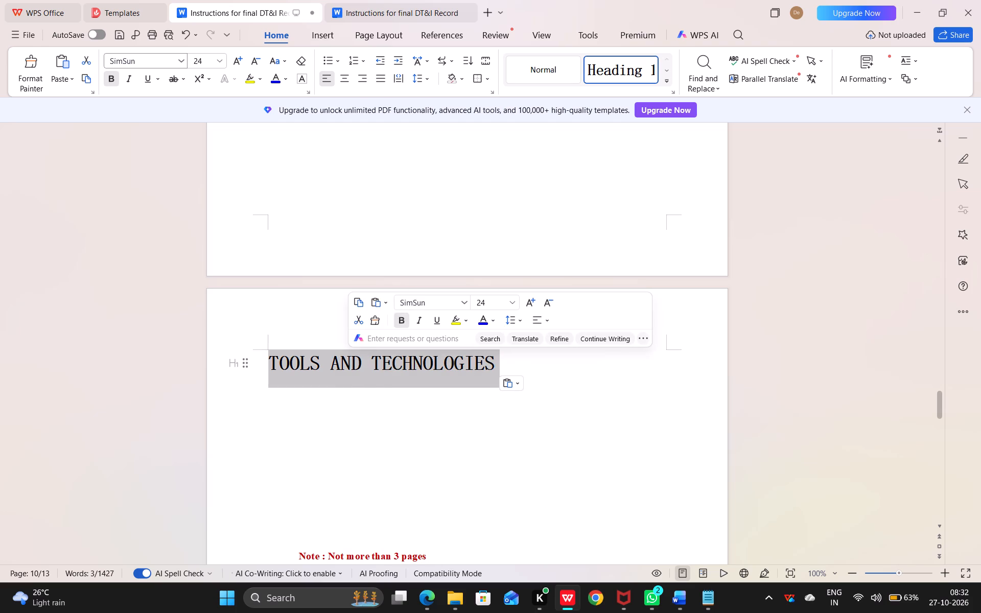
{"action": "left_click", "coordinate": [465, 306]}
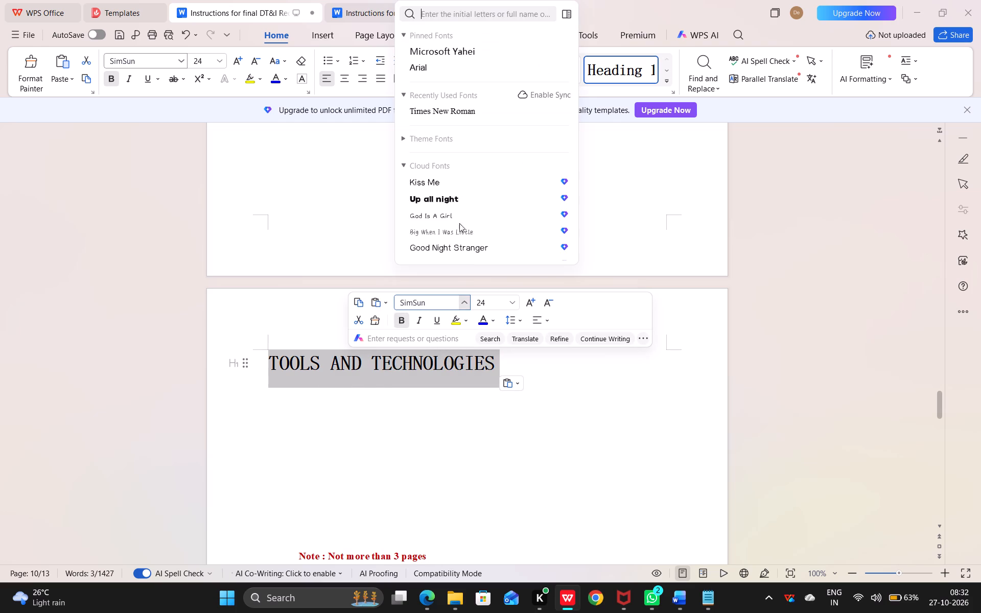
{"action": "left_click", "coordinate": [446, 114]}
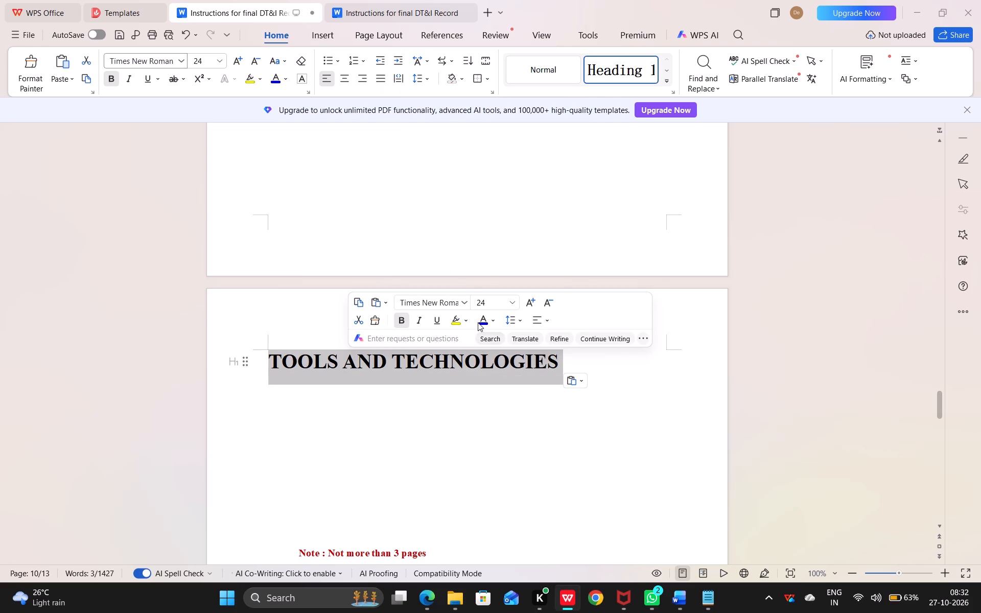
{"action": "left_click", "coordinate": [516, 303]}
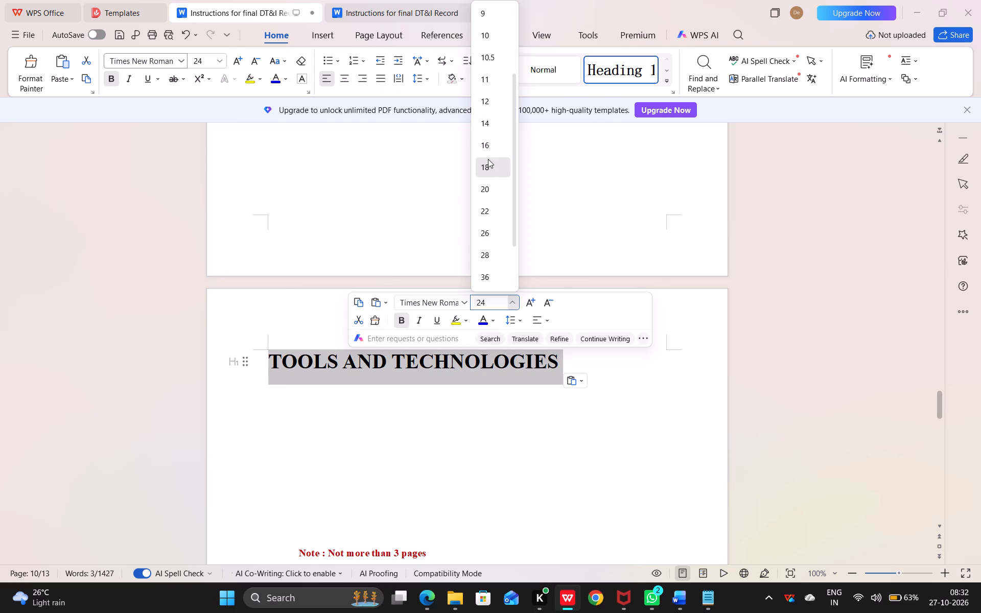
{"action": "left_click", "coordinate": [488, 153]}
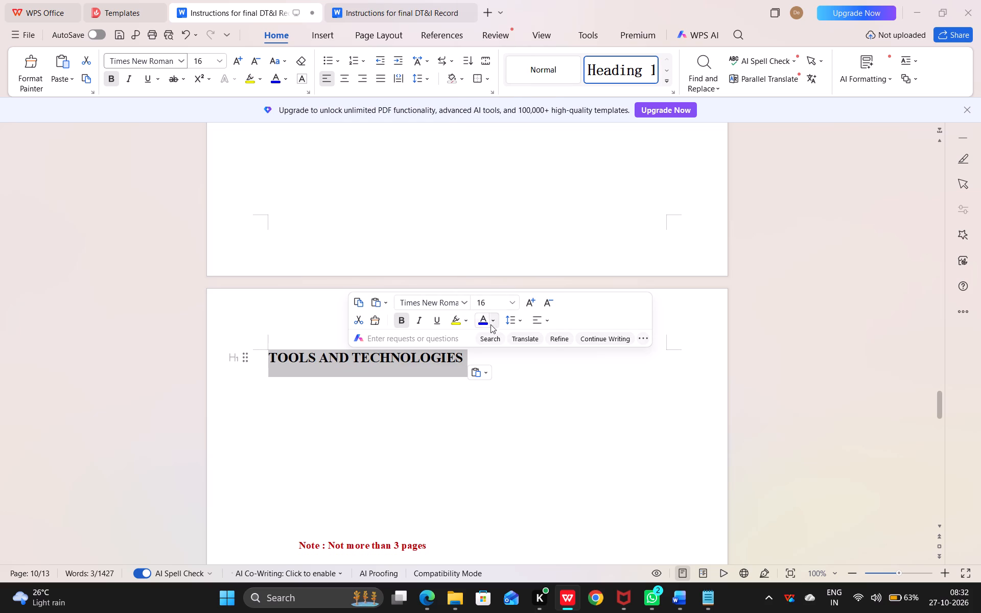
{"action": "left_click", "coordinate": [353, 81]}
{"action": "left_click", "coordinate": [349, 80]}
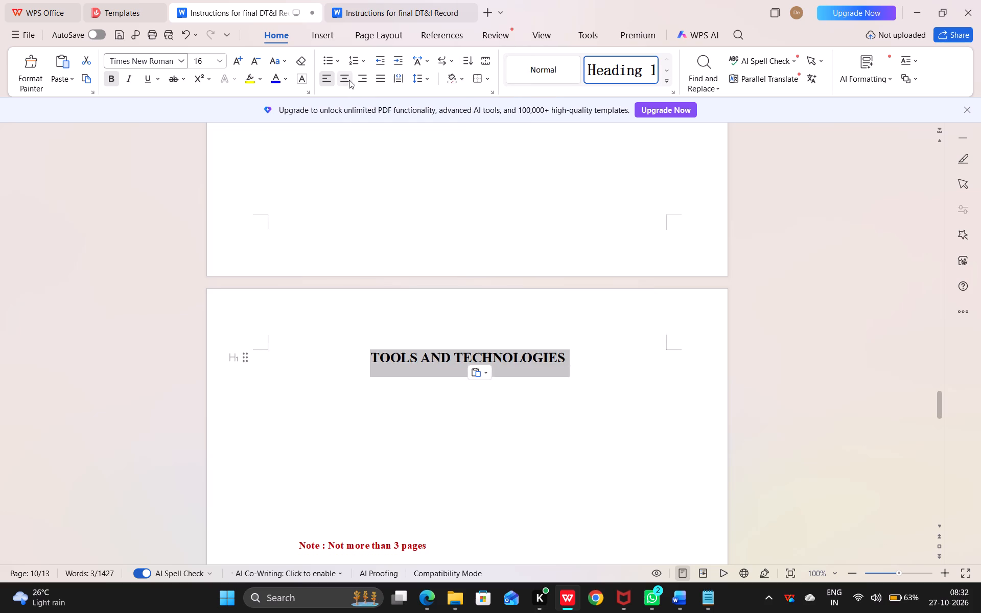
Copy section 8's text from ChatGPT, from its introductory paragraph through the end of 8.3, and paste it below the WPS heading.
{"action": "left_click", "coordinate": [441, 394]}
{"action": "left_click", "coordinate": [422, 602]}
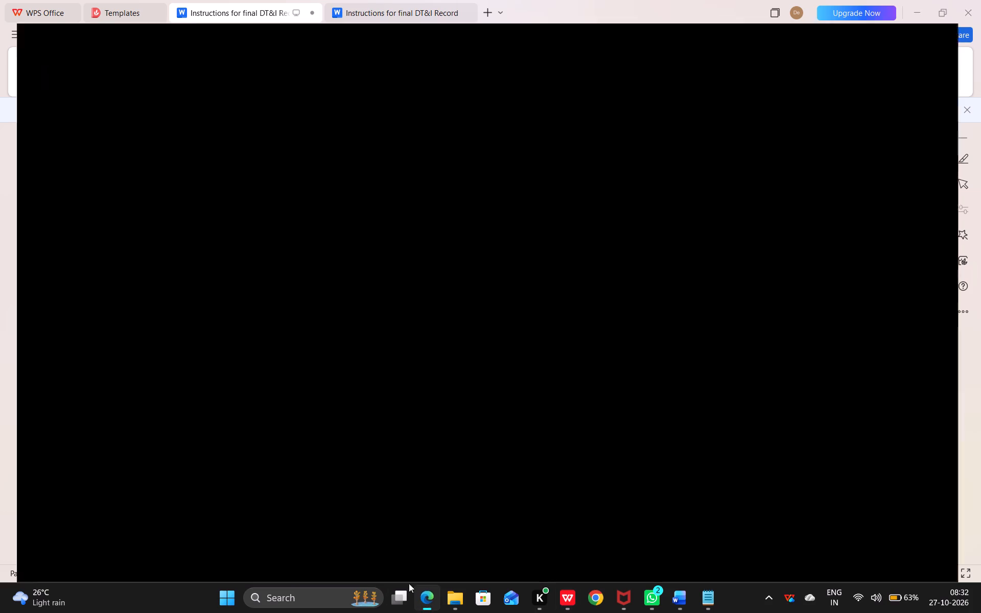
{"action": "scroll", "coordinate": [220, 400], "scroll_direction": "down", "scroll_amount": 6}
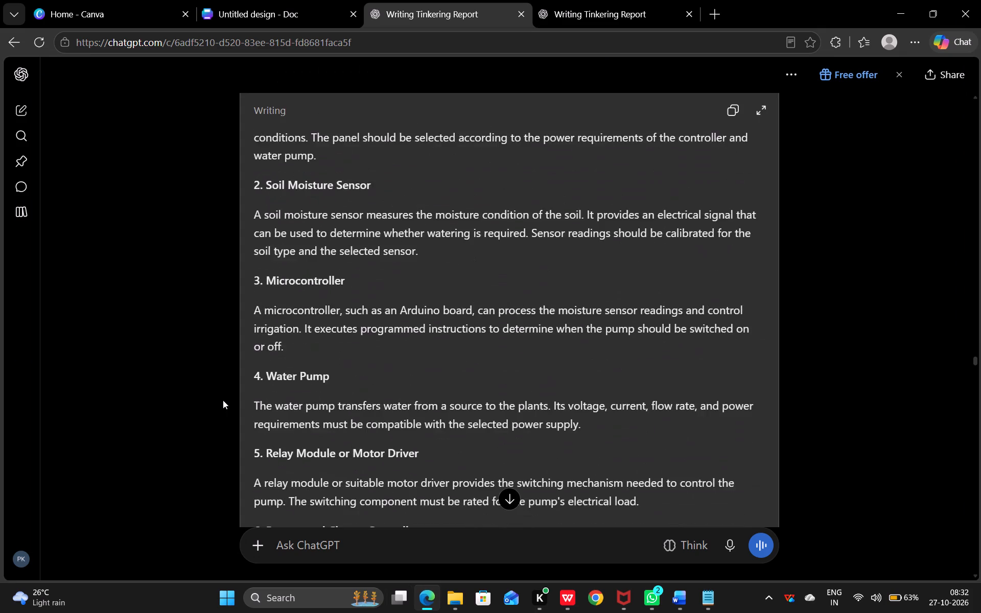
{"action": "scroll", "coordinate": [223, 400], "scroll_direction": "down", "scroll_amount": 9}
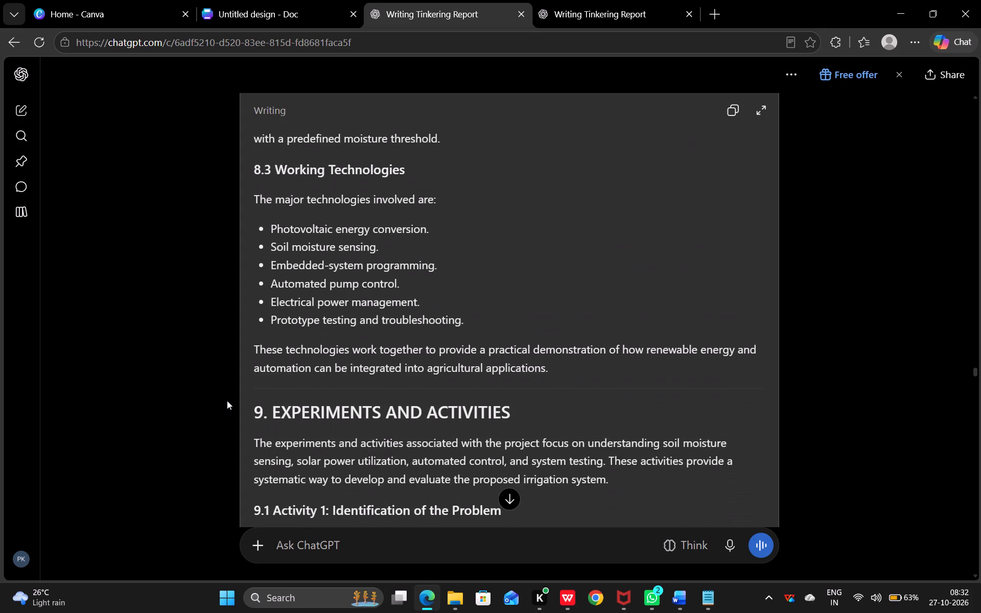
{"action": "scroll", "coordinate": [230, 401], "scroll_direction": "up", "scroll_amount": 3}
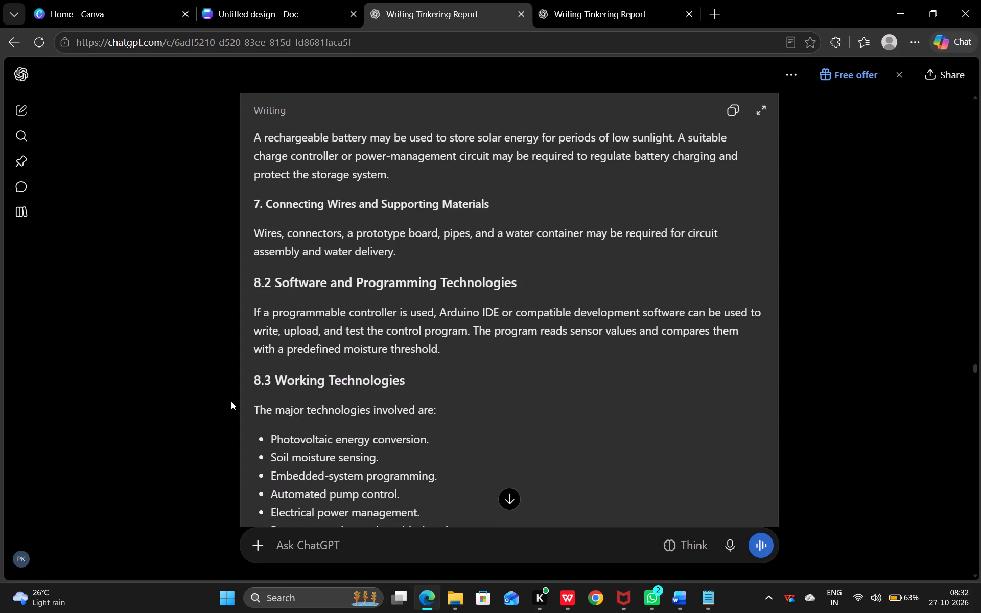
{"action": "scroll", "coordinate": [231, 402], "scroll_direction": "down", "scroll_amount": 2}
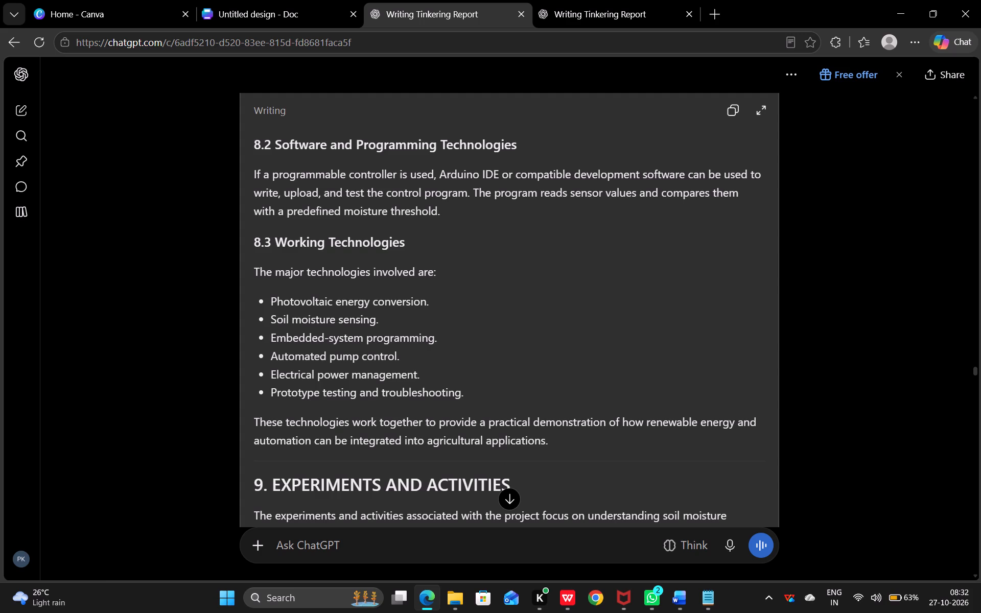
{"action": "left_click_drag", "start_coordinate": [551, 434], "coordinate": [285, 217]}
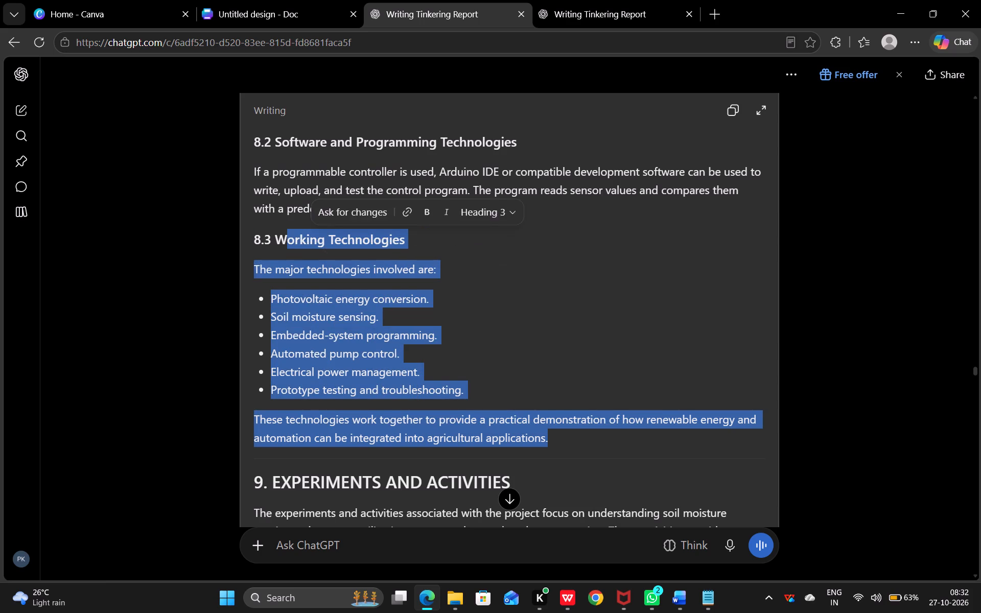
{"action": "left_click_drag", "start_coordinate": [285, 217], "coordinate": [252, 187]}
{"action": "scroll", "coordinate": [286, 216], "scroll_direction": "up", "scroll_amount": 8}
{"action": "scroll", "coordinate": [252, 187], "scroll_direction": "up", "scroll_amount": 1}
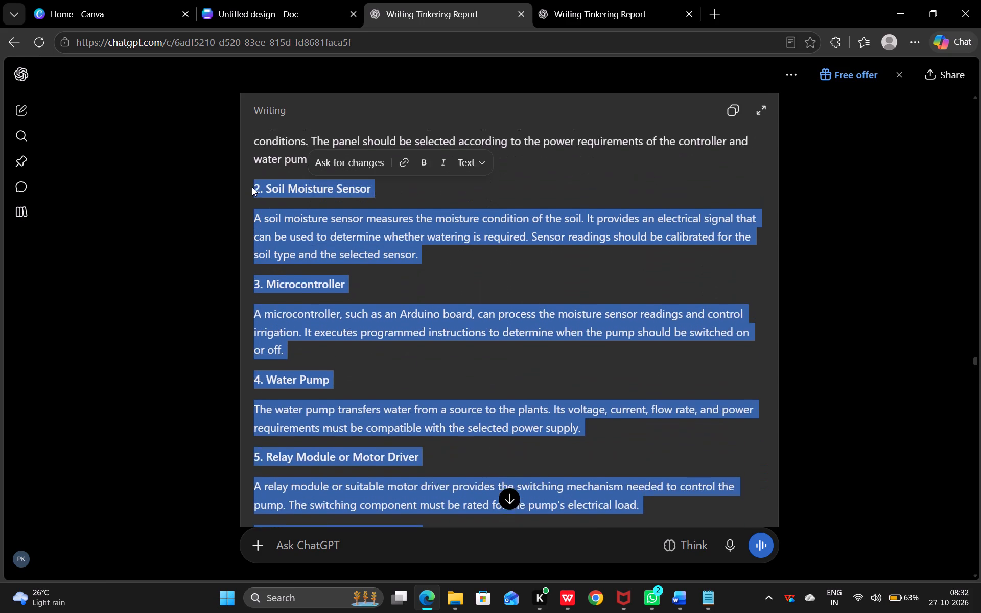
{"action": "scroll", "coordinate": [252, 187], "scroll_direction": "up", "scroll_amount": 3}
{"action": "left_click_drag", "start_coordinate": [252, 187], "coordinate": [254, 218]}
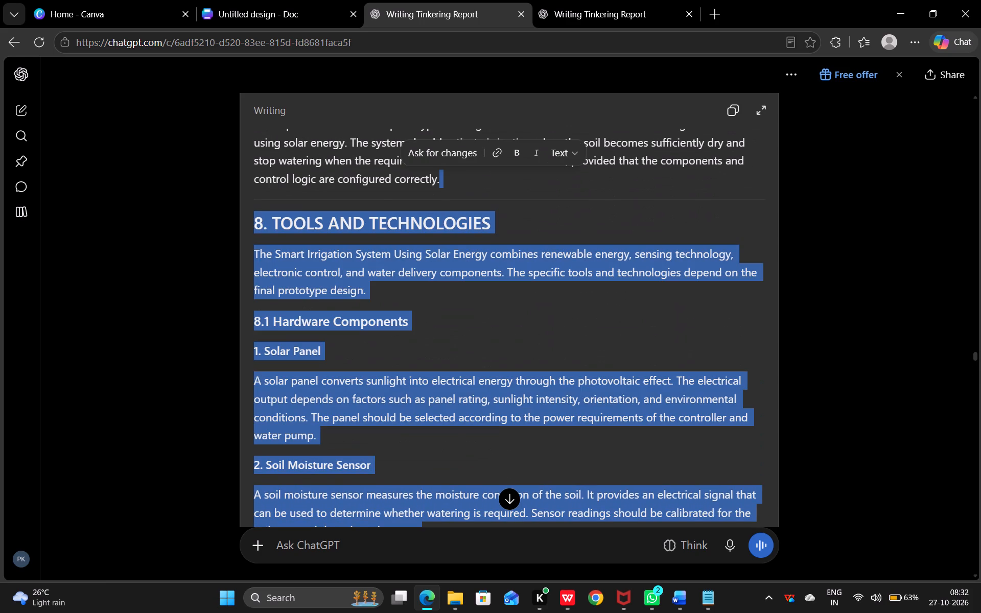
{"action": "left_click_drag", "start_coordinate": [254, 218], "coordinate": [251, 248]}
{"action": "right_click", "coordinate": [263, 250]}
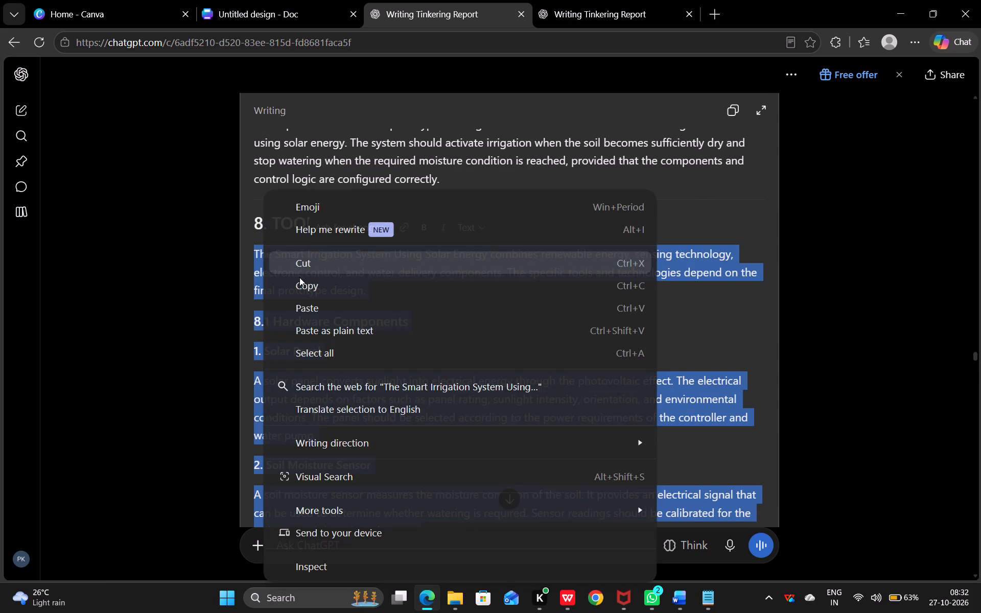
{"action": "left_click", "coordinate": [305, 280]}
{"action": "left_click", "coordinate": [426, 596]}
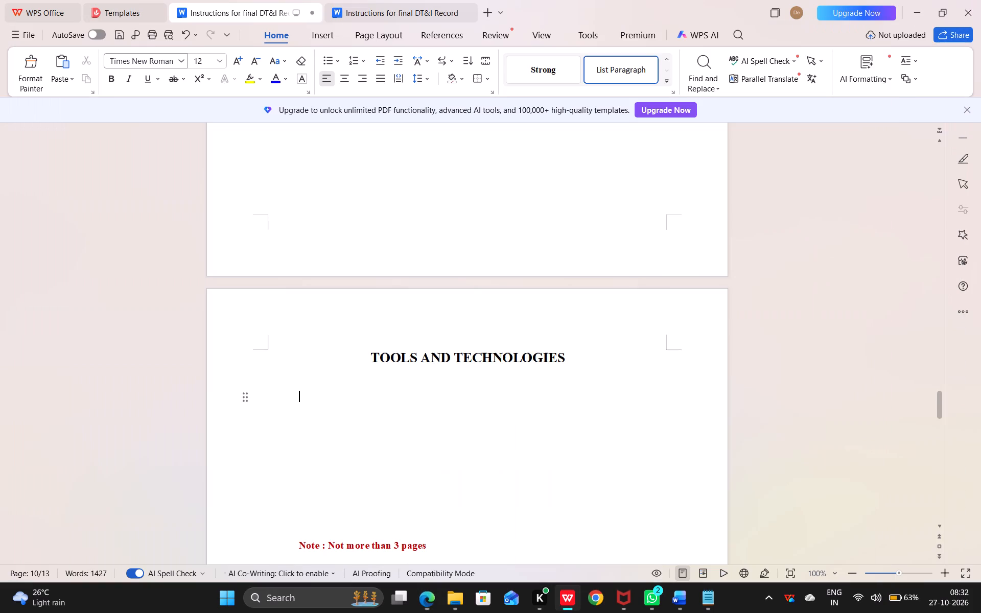
{"action": "left_click", "coordinate": [375, 399]}
{"action": "key", "text": "ctrl+v"}
Delete the empty bullets below and above "Prototype testing and troubleshooting" in section 8.3.
{"action": "left_click_drag", "start_coordinate": [406, 371], "coordinate": [331, 380]}
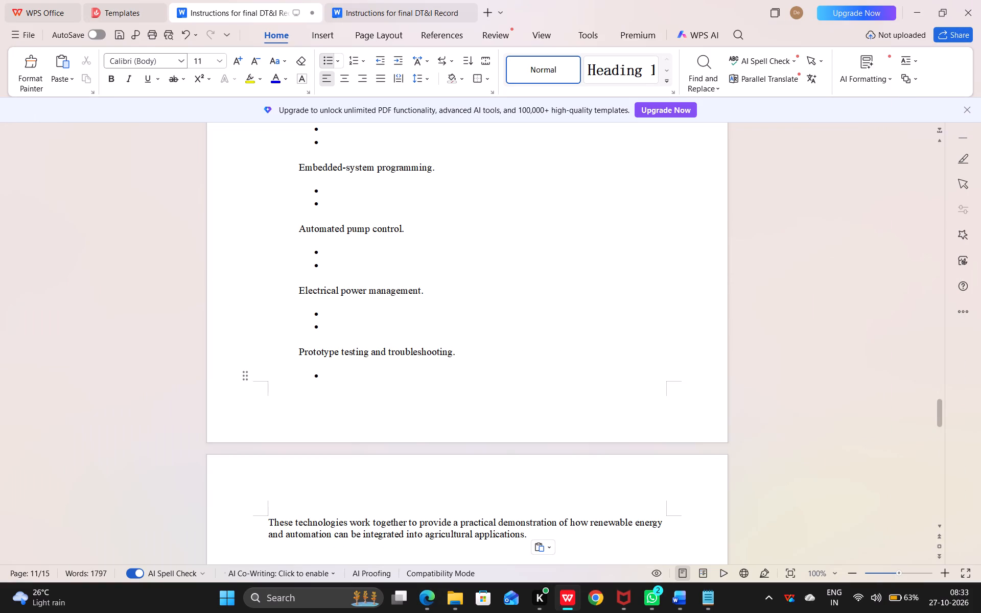
{"action": "left_click_drag", "start_coordinate": [331, 380], "coordinate": [309, 381]}
{"action": "key", "text": "BackSpace"}
{"action": "key", "text": "BackSpace"}
{"action": "key", "text": "BackSpace"}
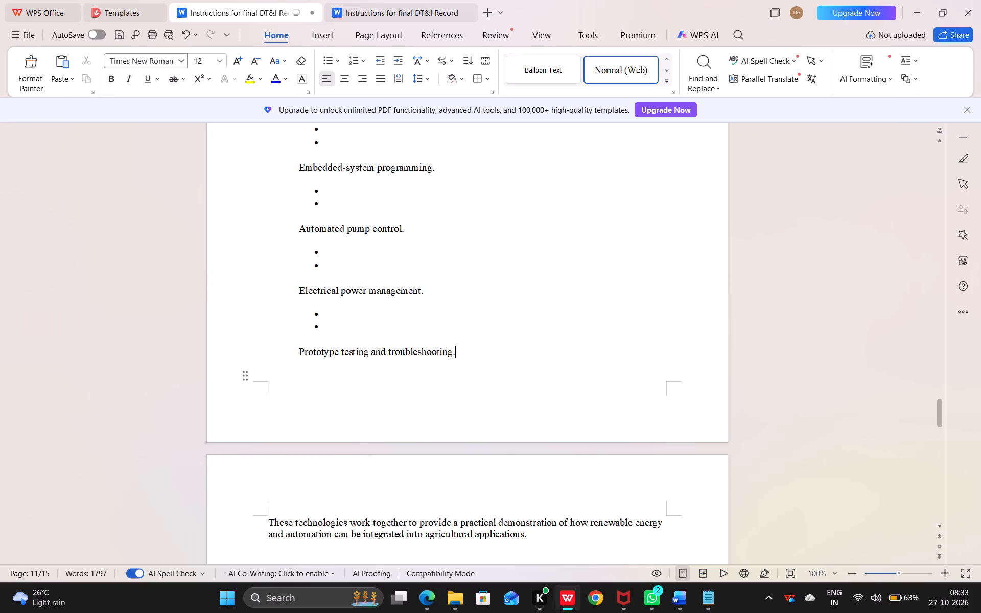
{"action": "key", "text": "Up"}
{"action": "key", "text": "BackSpace"}
{"action": "key", "text": "BackSpace"}
{"action": "key", "text": "BackSpace"}
{"action": "key", "text": "BackSpace"}
Delete the empty bullets separating "Embedded-system programming", "Automated pump control" and "Electrical power management".
{"action": "key", "text": "Up"}
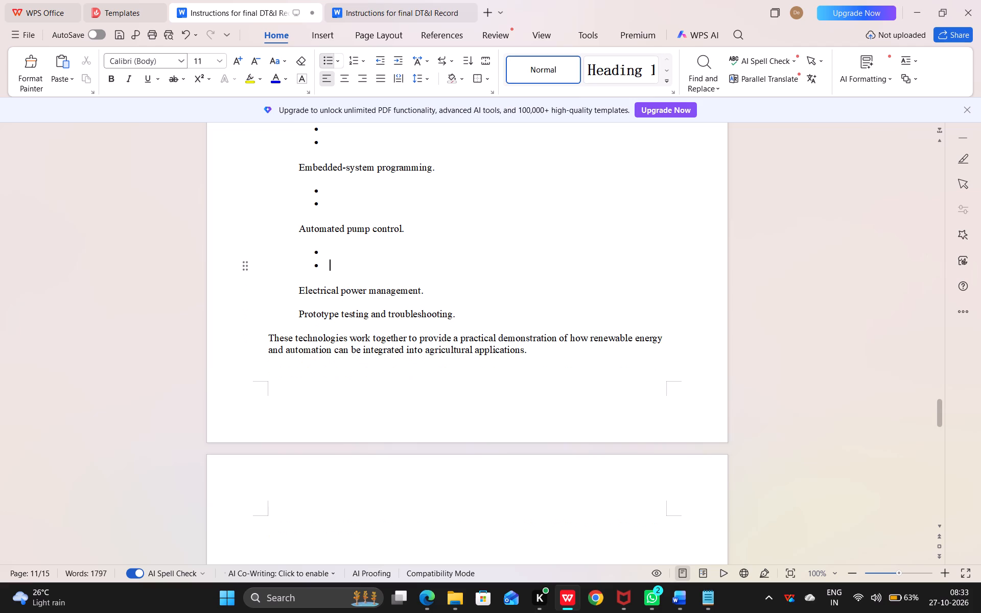
{"action": "key", "text": "BackSpace"}
{"action": "key", "text": "BackSpace"}
{"action": "key", "text": "BackSpace"}
{"action": "key", "text": "BackSpace"}
{"action": "key", "text": "Up"}
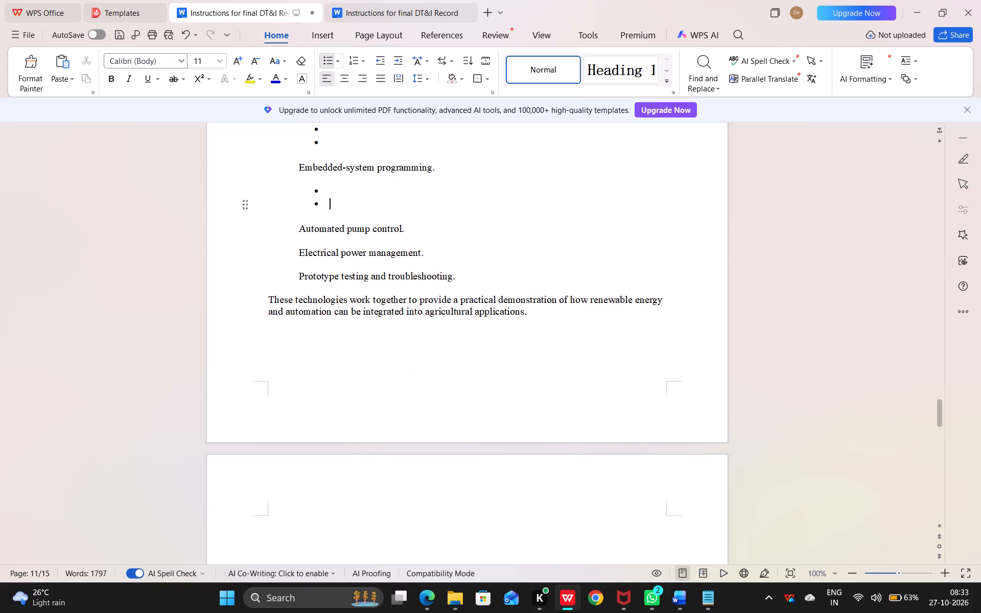
{"action": "key", "text": "BackSpace"}
{"action": "key", "text": "BackSpace"}
{"action": "key", "text": "BackSpace"}
{"action": "key", "text": "BackSpace"}
Delete the empty bullets separating "Photovoltaic energy conversion", "Soil moisture sensing" and "Embedded-system programming".
{"action": "key", "text": "Up"}
{"action": "key", "text": "BackSpace"}
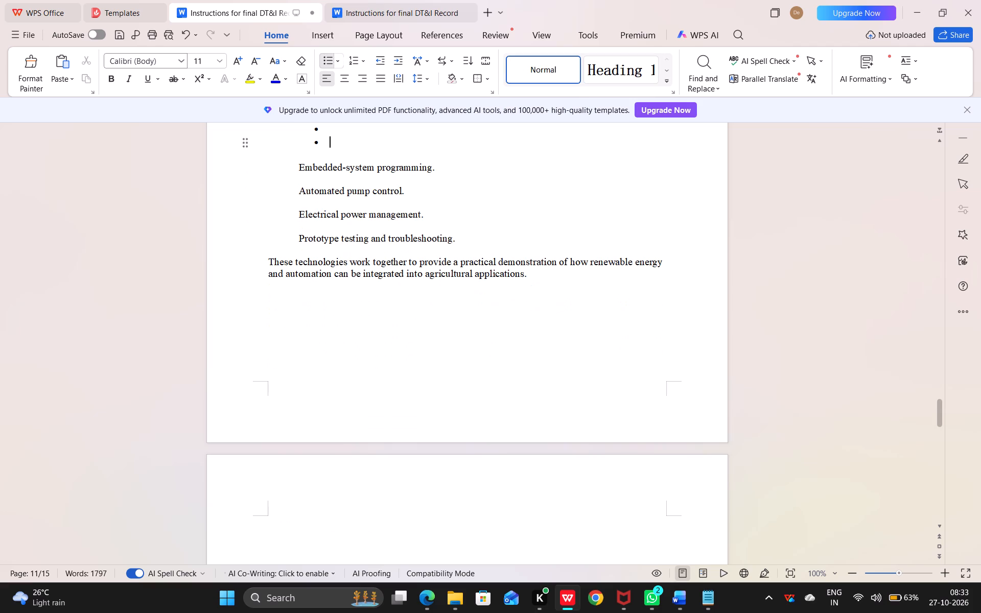
{"action": "key", "text": "BackSpace"}
{"action": "key", "text": "BackSpace"}
{"action": "scroll", "coordinate": [309, 381], "scroll_direction": "up", "scroll_amount": 3}
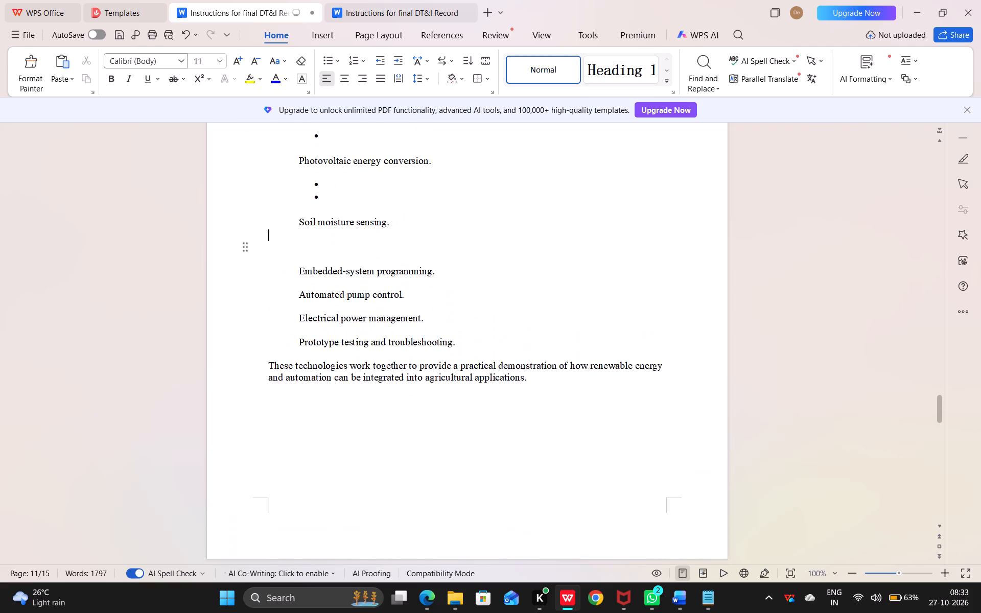
{"action": "scroll", "coordinate": [309, 381], "scroll_direction": "up", "scroll_amount": 1}
{"action": "key", "text": "BackSpace"}
{"action": "key", "text": "Up"}
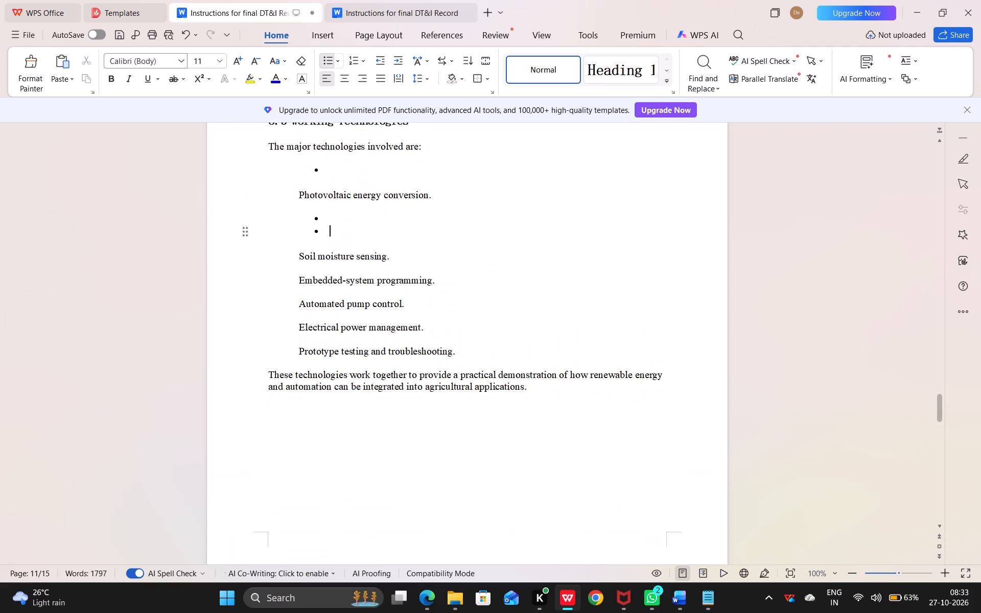
{"action": "key", "text": "BackSpace"}
{"action": "key", "text": "BackSpace"}
{"action": "key", "text": "BackSpace"}
{"action": "key", "text": "BackSpace"}
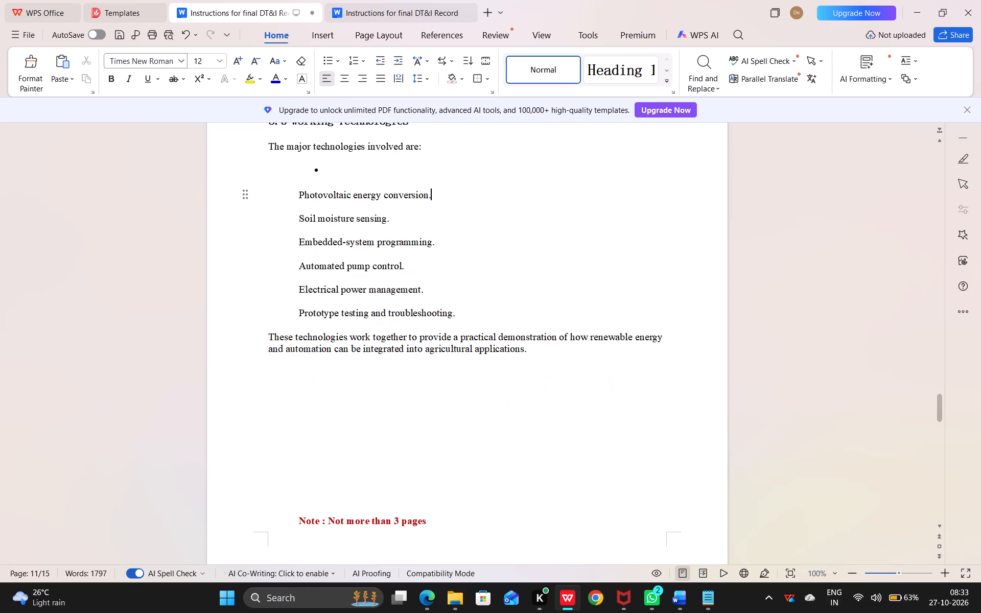
Delete the empty bullet above "Photovoltaic energy conversion", keeping a colon after "The major technologies involved are".
{"action": "key", "text": "Up"}
{"action": "key", "text": "BackSpace"}
{"action": "key", "text": "BackSpace"}
{"action": "key", "text": "BackSpace"}
{"action": "key", "text": "BackSpace"}
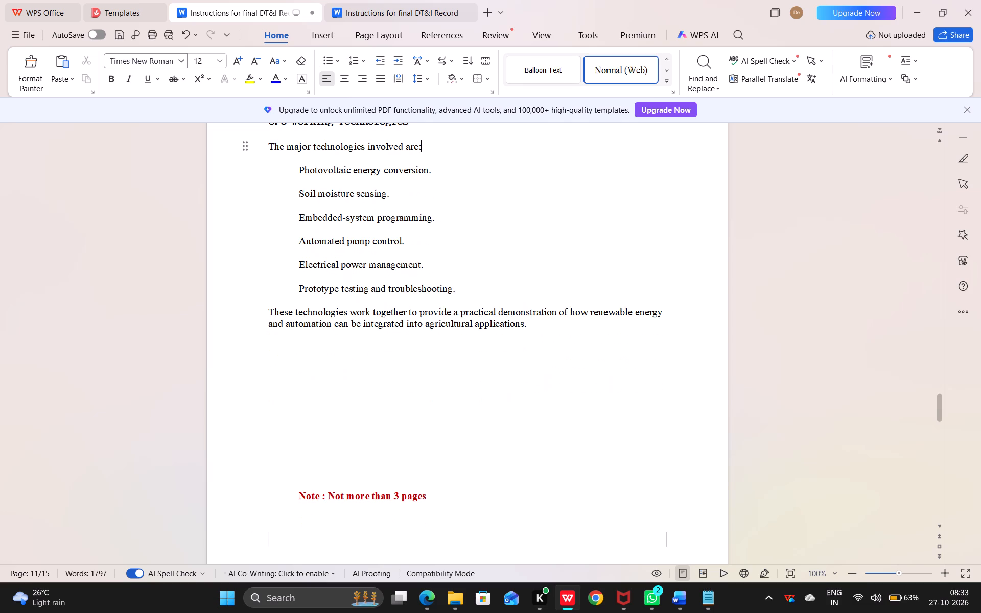
{"action": "key", "text": "shift+colon"}
{"action": "scroll", "coordinate": [309, 381], "scroll_direction": "up", "scroll_amount": 2}
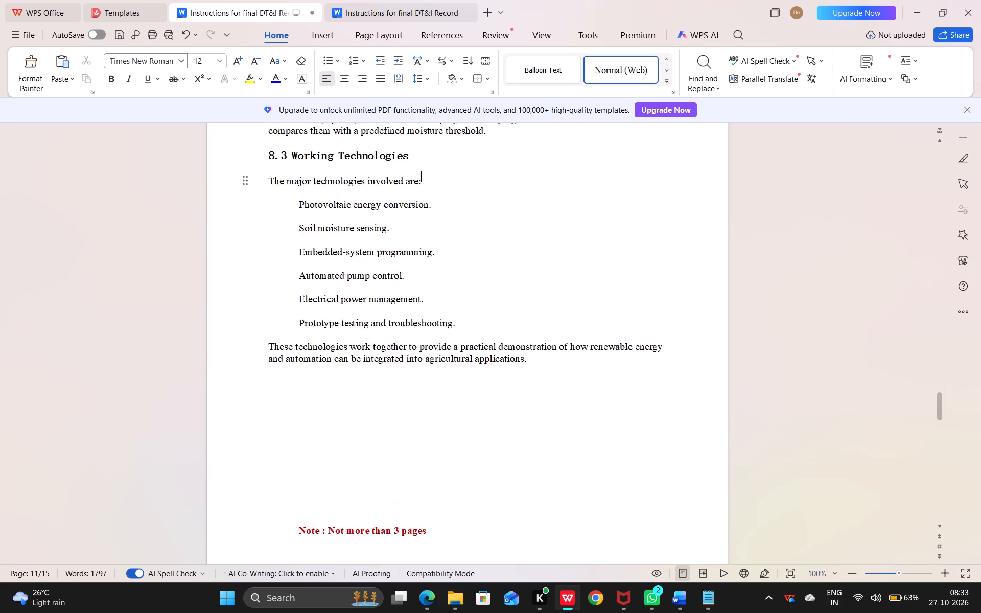
Change the font of the "8.1 Hardware Components" heading to Times New Roman.
{"action": "scroll", "coordinate": [309, 381], "scroll_direction": "up", "scroll_amount": 7}
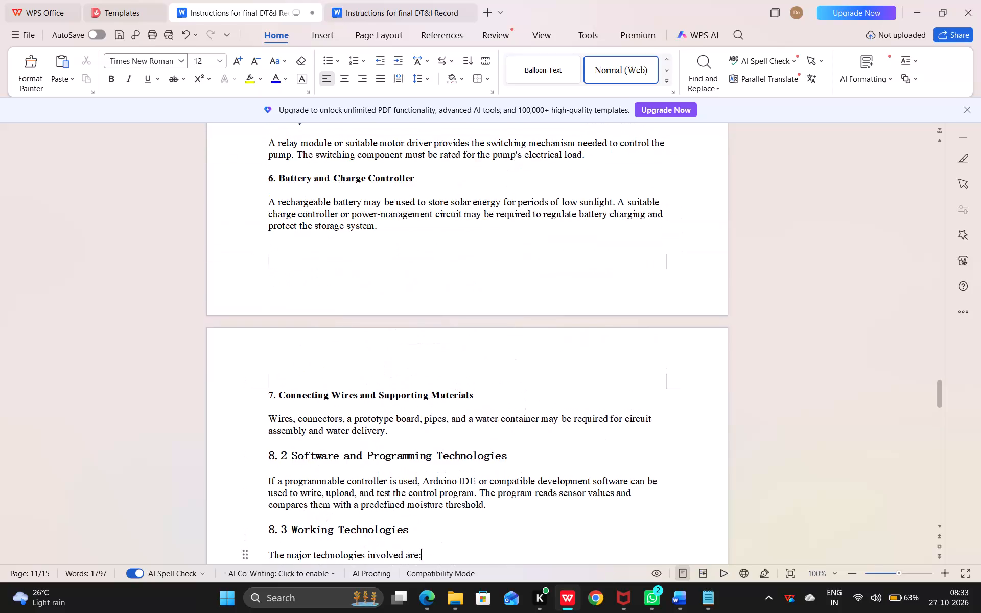
{"action": "scroll", "coordinate": [309, 381], "scroll_direction": "up", "scroll_amount": 5}
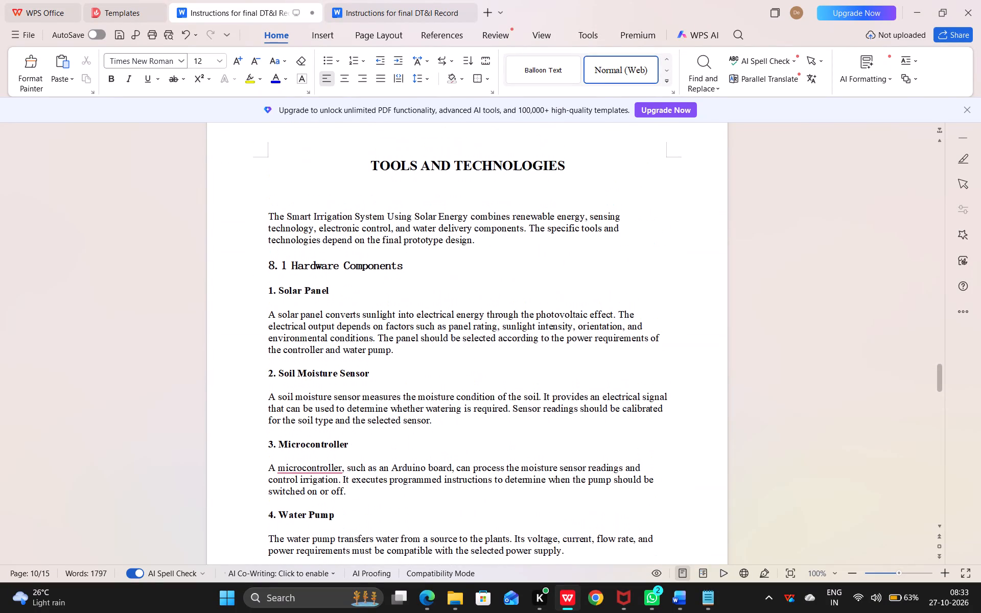
{"action": "left_click_drag", "start_coordinate": [445, 245], "coordinate": [250, 248]}
{"action": "left_click", "coordinate": [177, 59]}
{"action": "left_click", "coordinate": [171, 125]}
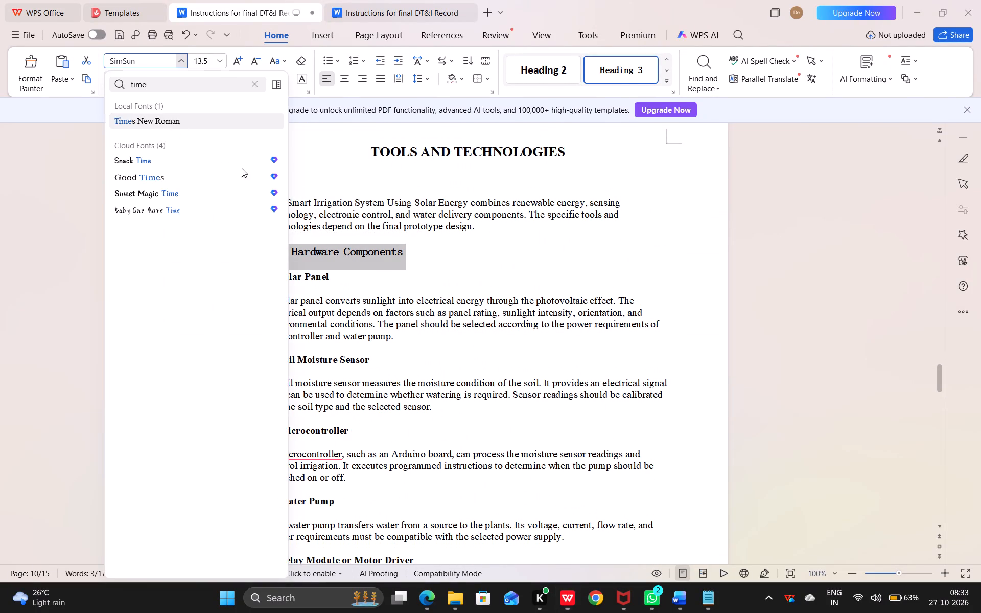
{"action": "left_click", "coordinate": [455, 270]}
Change the text from the "8.2 Software and Programming Technologies" heading through the "8.3 Working Technologies" heading to Times New Roman.
{"action": "scroll", "coordinate": [387, 380], "scroll_direction": "down", "scroll_amount": 8}
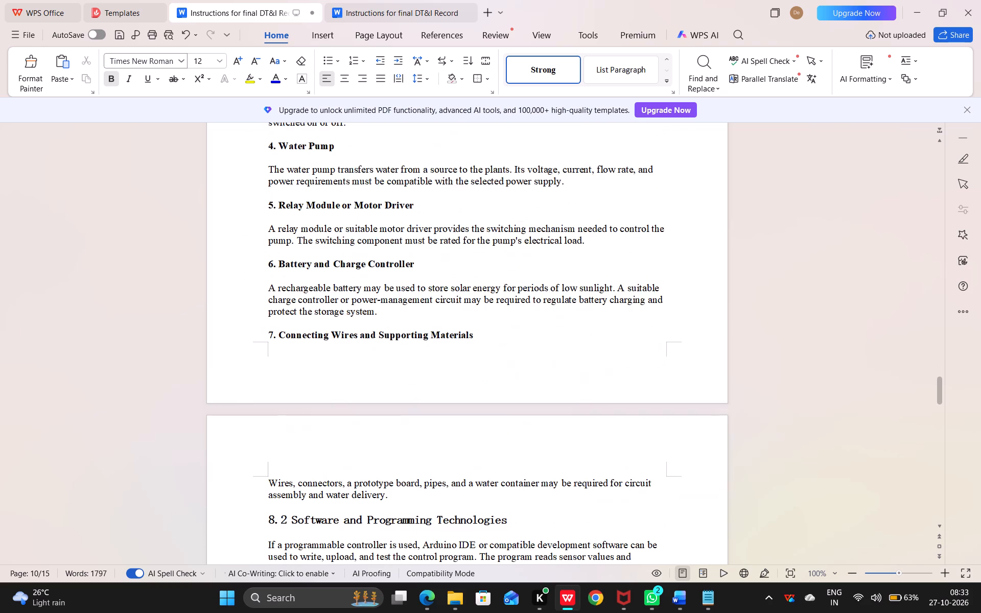
{"action": "scroll", "coordinate": [387, 381], "scroll_direction": "down", "scroll_amount": 3}
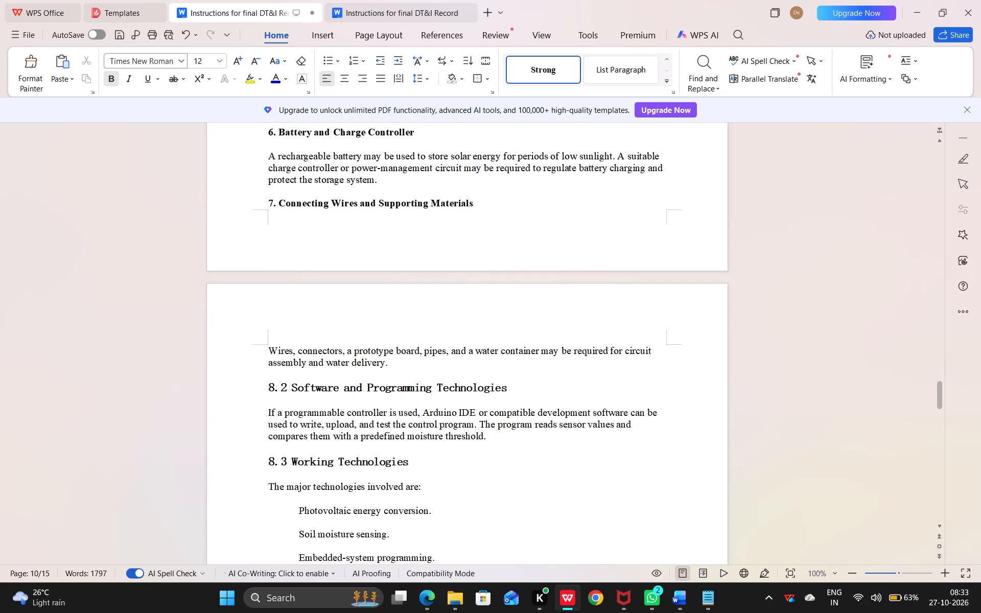
{"action": "left_click_drag", "start_coordinate": [419, 466], "coordinate": [271, 397]}
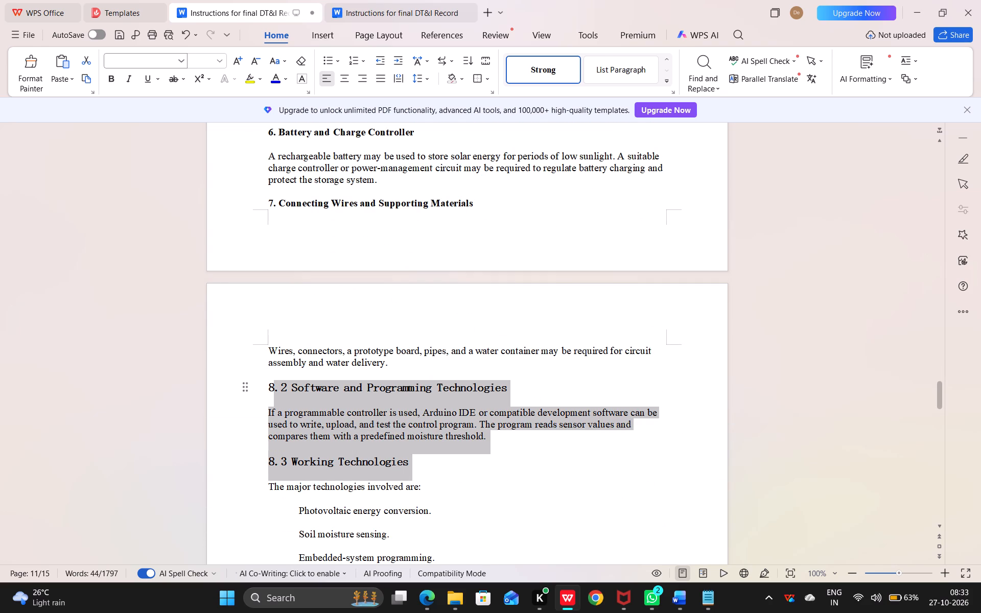
{"action": "left_click_drag", "start_coordinate": [271, 397], "coordinate": [268, 396]}
{"action": "left_click", "coordinate": [179, 65]}
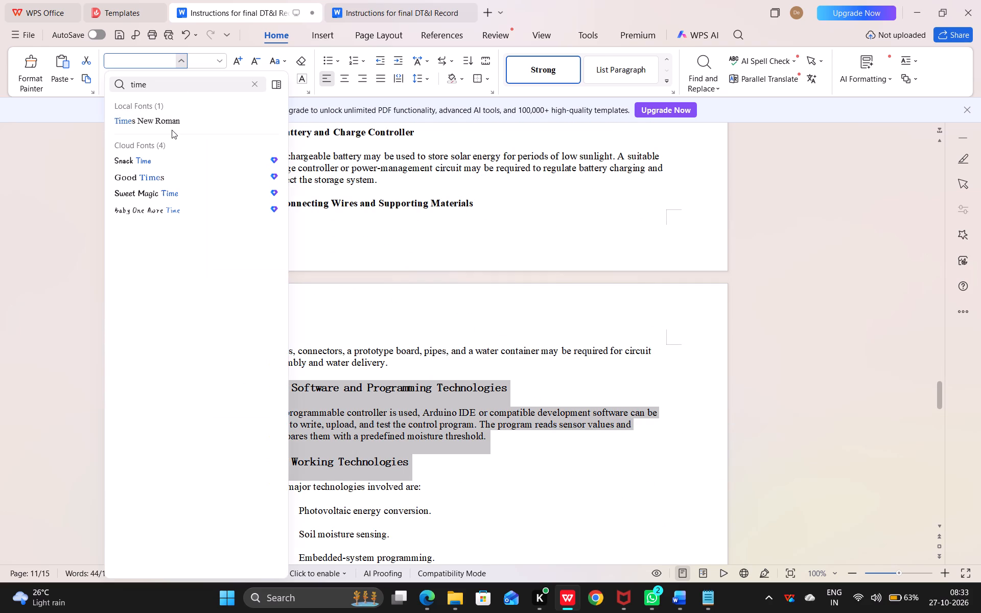
{"action": "left_click", "coordinate": [172, 126]}
{"action": "left_click", "coordinate": [467, 490]}
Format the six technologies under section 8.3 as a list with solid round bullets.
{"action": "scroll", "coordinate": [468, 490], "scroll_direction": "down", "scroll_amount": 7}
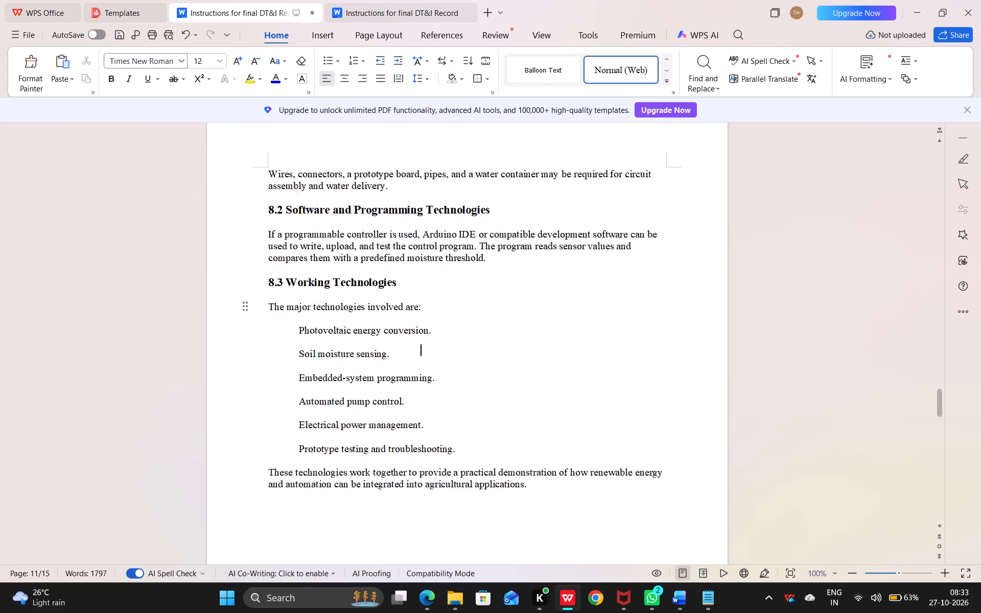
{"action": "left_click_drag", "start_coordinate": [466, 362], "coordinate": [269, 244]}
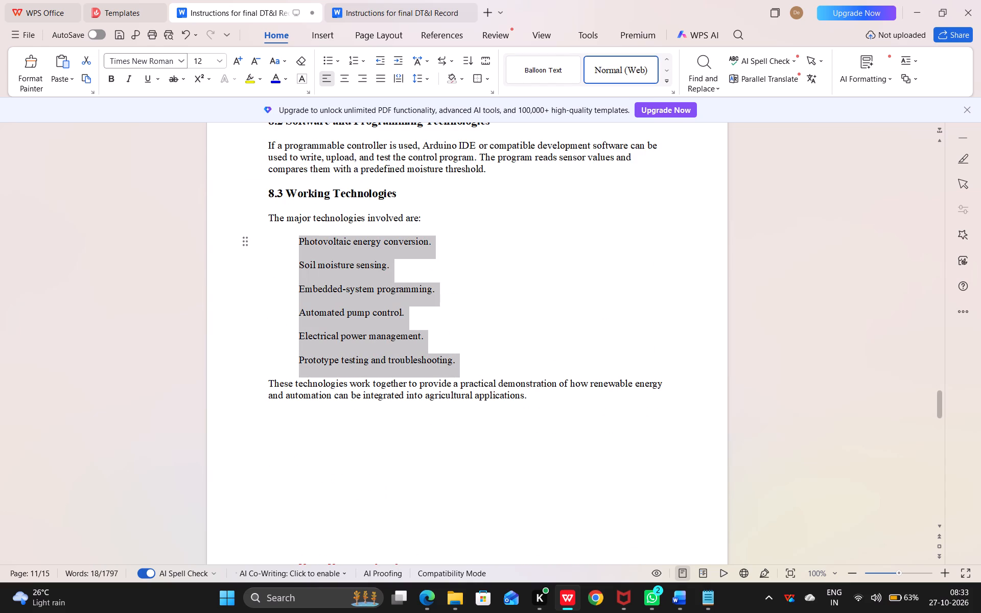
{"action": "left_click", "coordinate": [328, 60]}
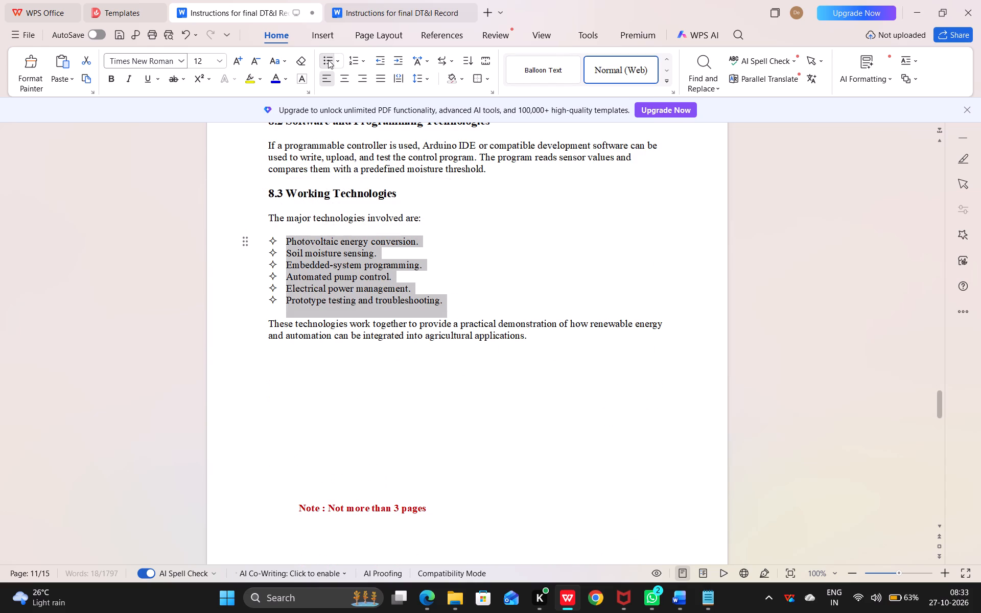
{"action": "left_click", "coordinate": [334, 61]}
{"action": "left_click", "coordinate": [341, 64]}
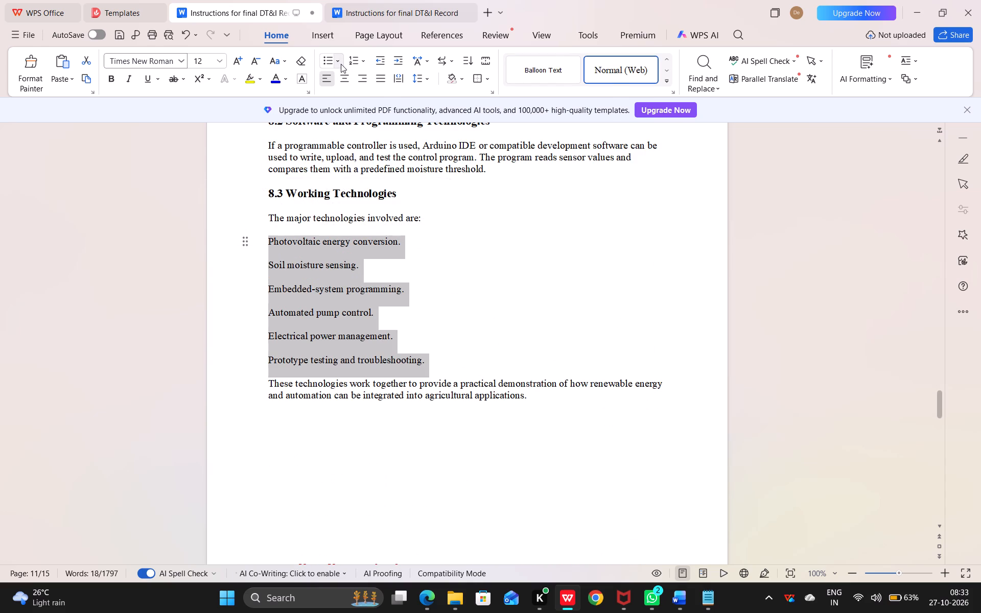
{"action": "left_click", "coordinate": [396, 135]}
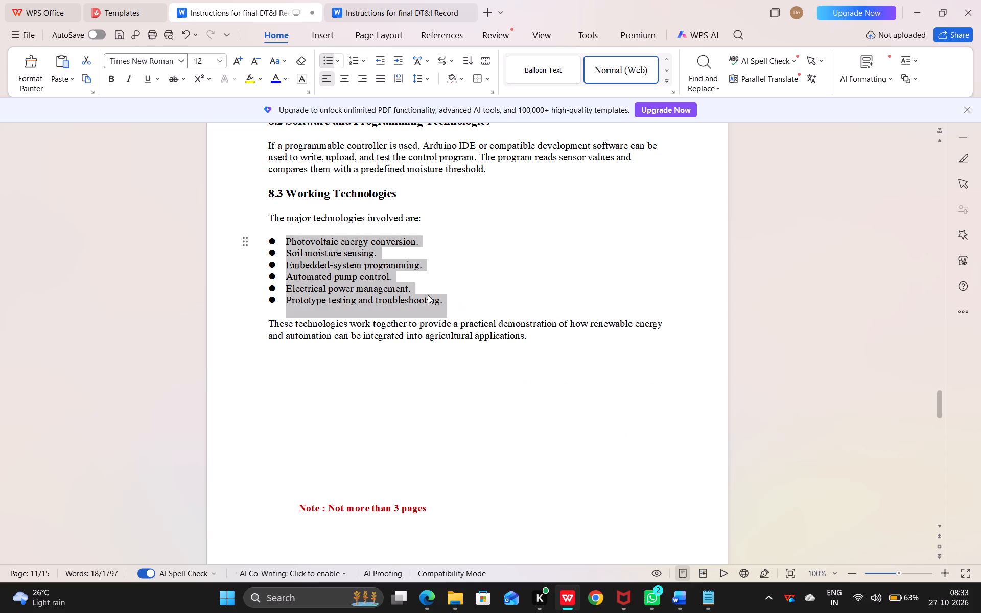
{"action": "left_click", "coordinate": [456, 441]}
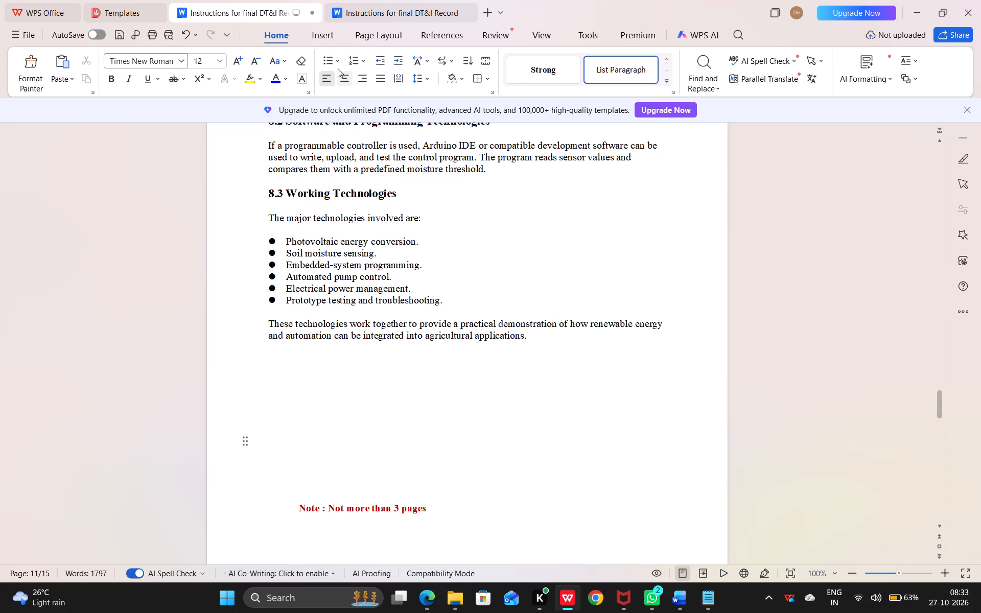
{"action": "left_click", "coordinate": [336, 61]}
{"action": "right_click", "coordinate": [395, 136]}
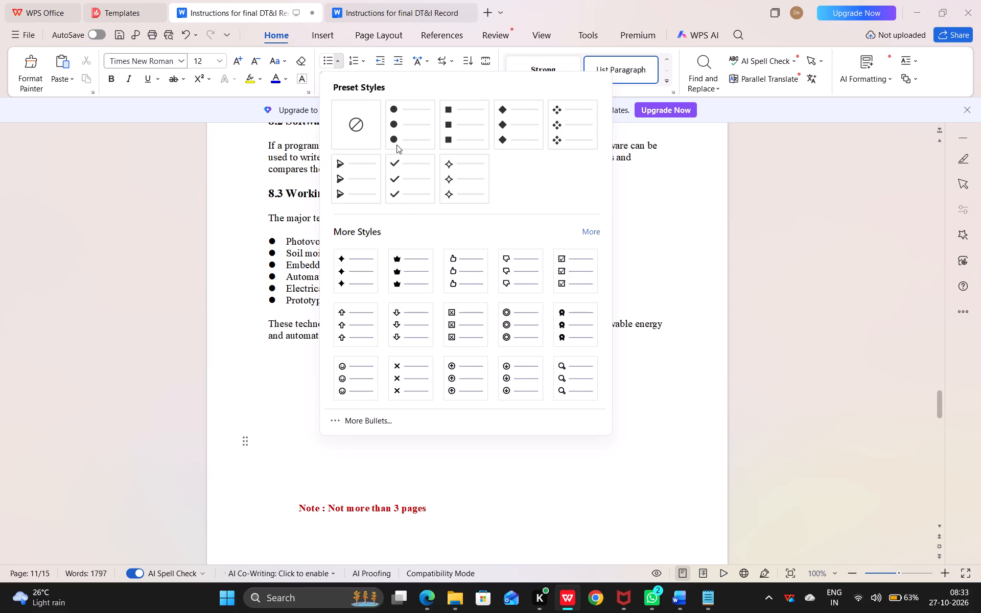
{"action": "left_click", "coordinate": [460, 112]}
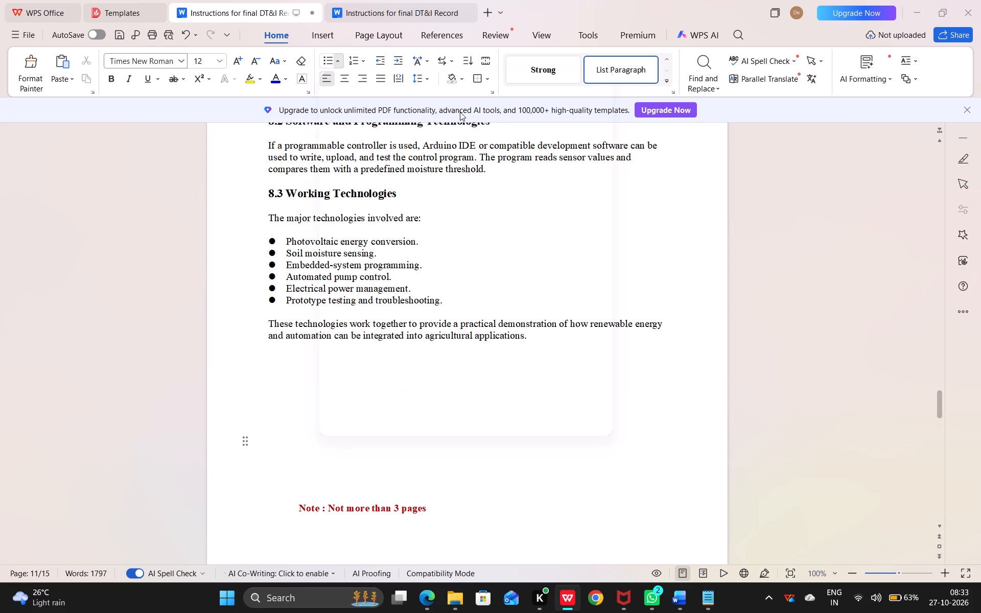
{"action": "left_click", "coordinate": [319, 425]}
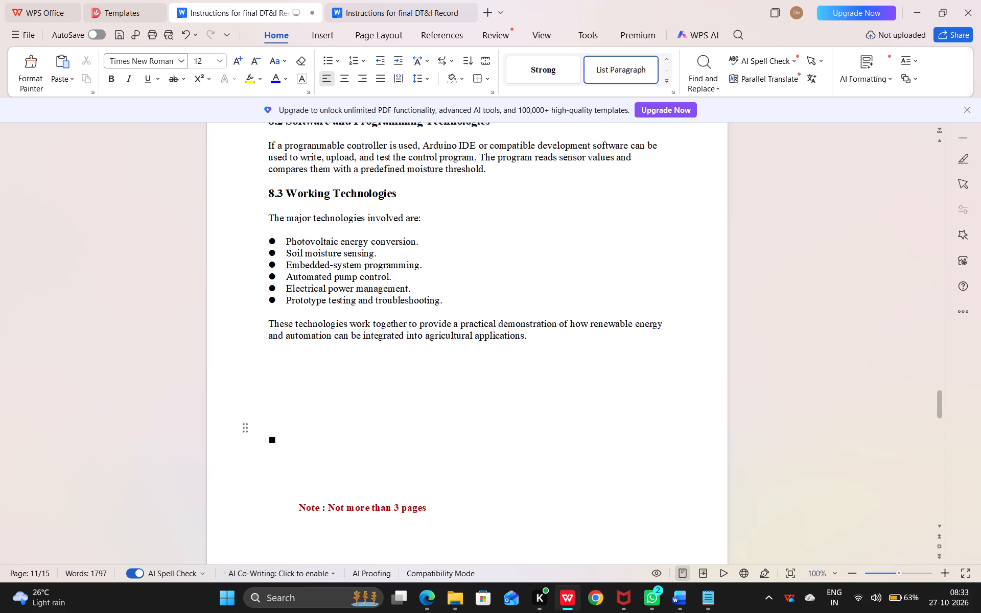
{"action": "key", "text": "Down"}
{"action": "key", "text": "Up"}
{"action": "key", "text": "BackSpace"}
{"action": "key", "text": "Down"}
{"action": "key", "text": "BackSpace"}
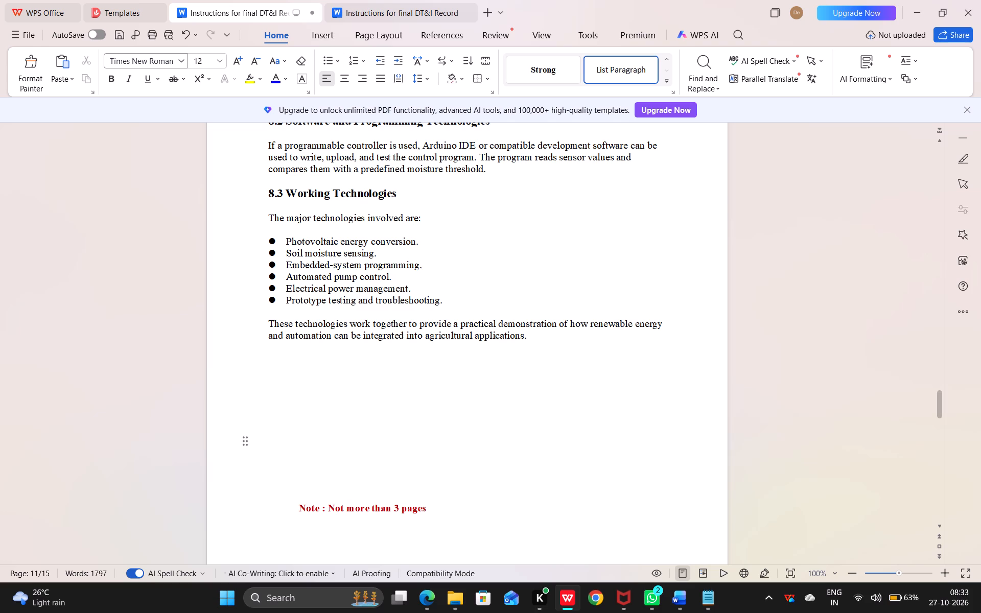
Try square and solid-diamond bullets on the six technologies in section 8.3, settling on the four-diamond bullet style.
{"action": "left_click_drag", "start_coordinate": [480, 303], "coordinate": [268, 245]}
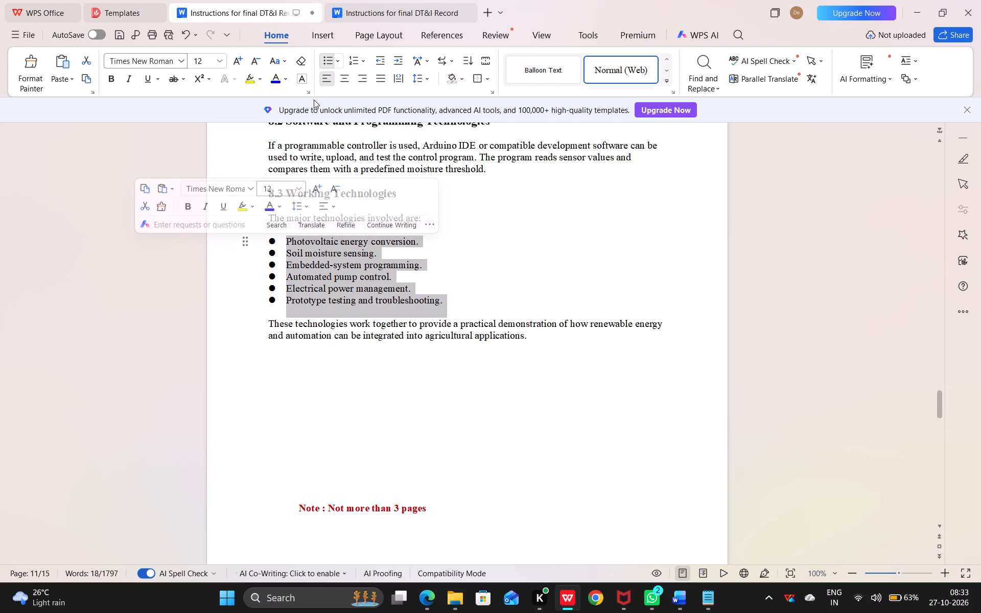
{"action": "left_click", "coordinate": [336, 61]}
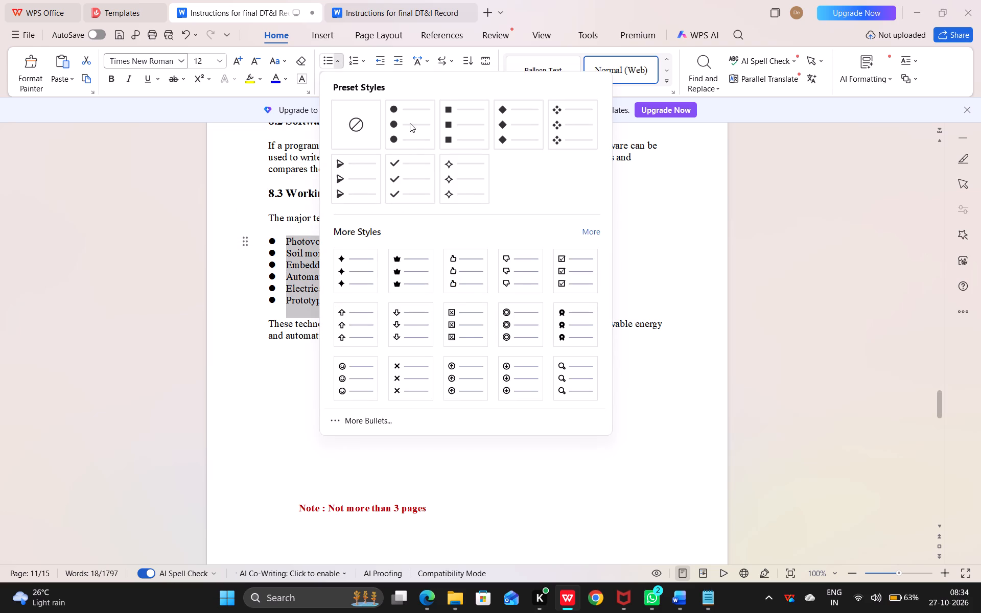
{"action": "left_click", "coordinate": [448, 126]}
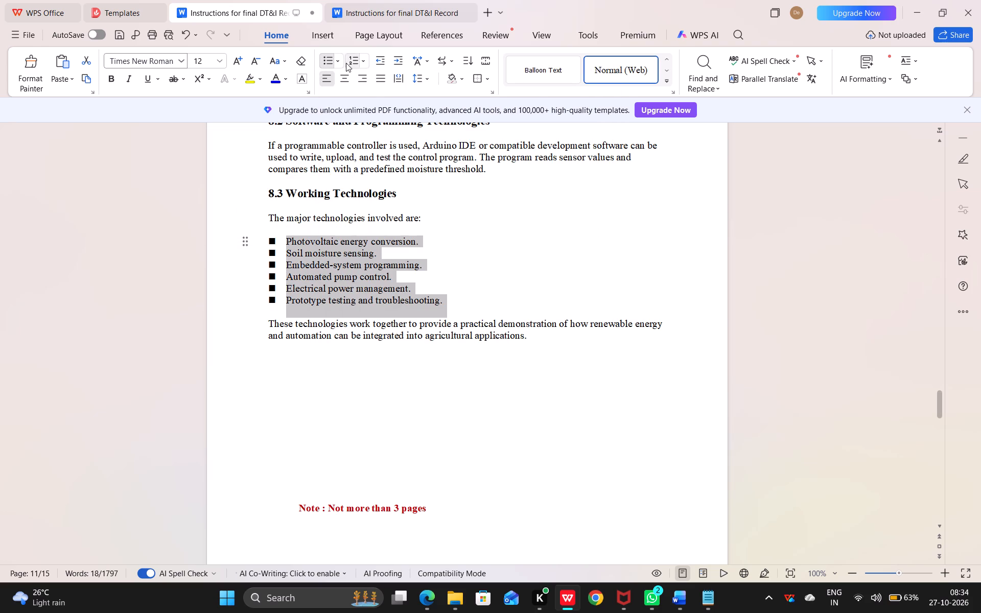
{"action": "left_click", "coordinate": [343, 62]}
{"action": "left_click", "coordinate": [527, 126]}
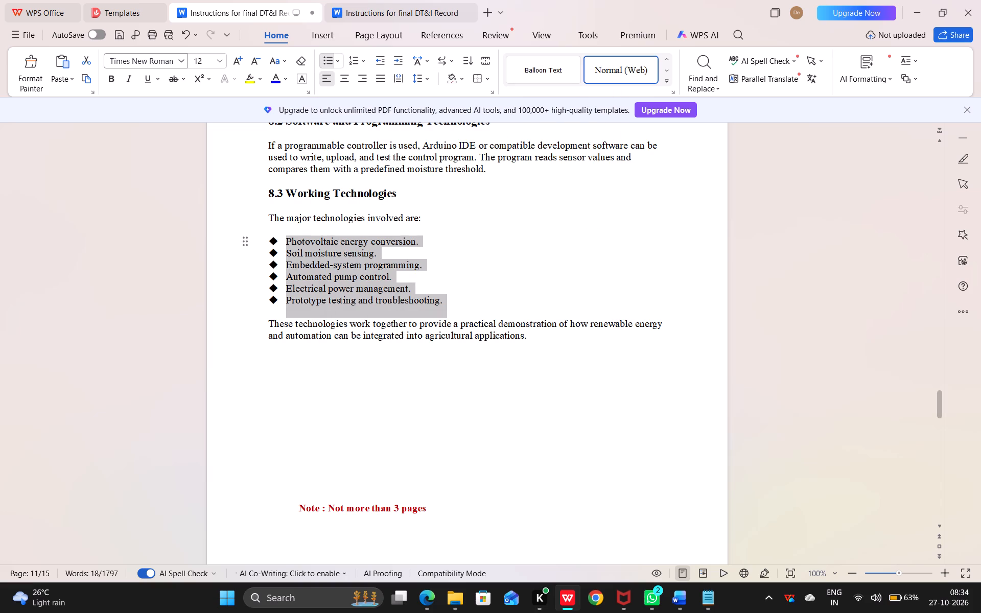
{"action": "left_click", "coordinate": [337, 64]}
{"action": "left_click", "coordinate": [559, 135]}
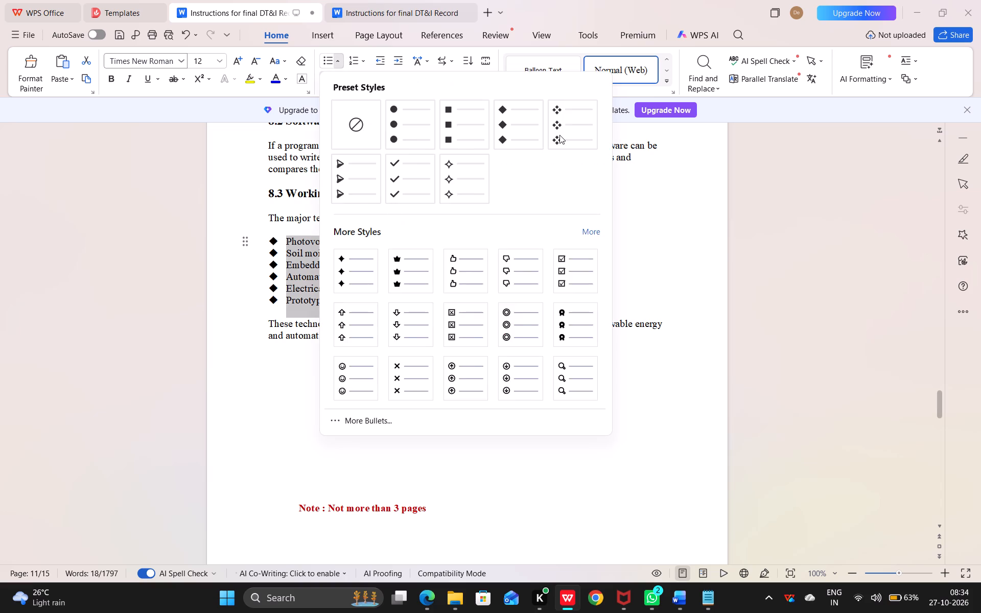
{"action": "left_click", "coordinate": [507, 412]}
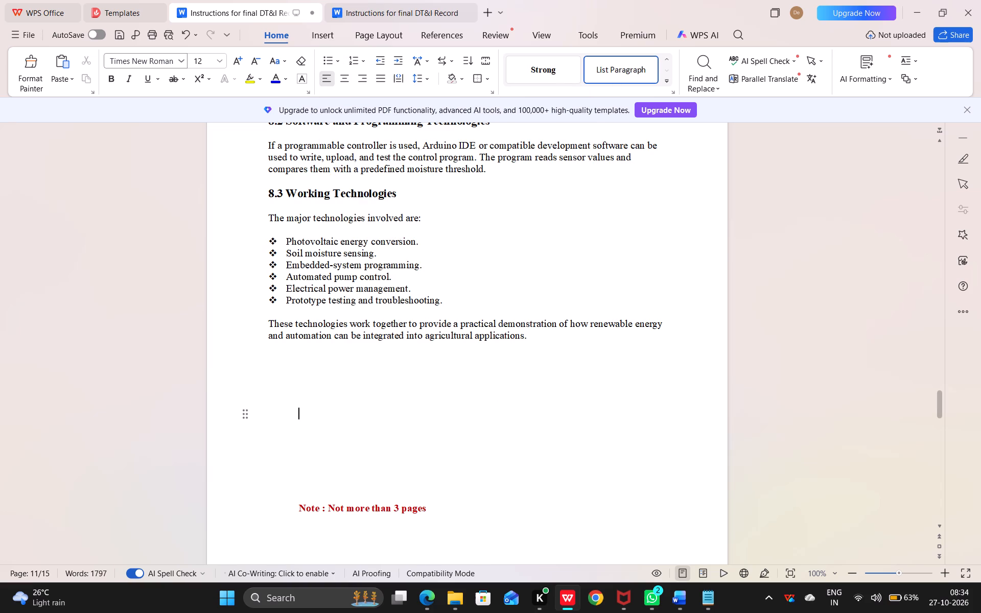
Insert seven blank lines above the red "Note : Not more than 3 pages" line after section 8.3.
{"action": "left_click", "coordinate": [439, 474]}
{"action": "key", "text": "Return"}
{"action": "key", "text": "Return"}
{"action": "key", "text": "Return"}
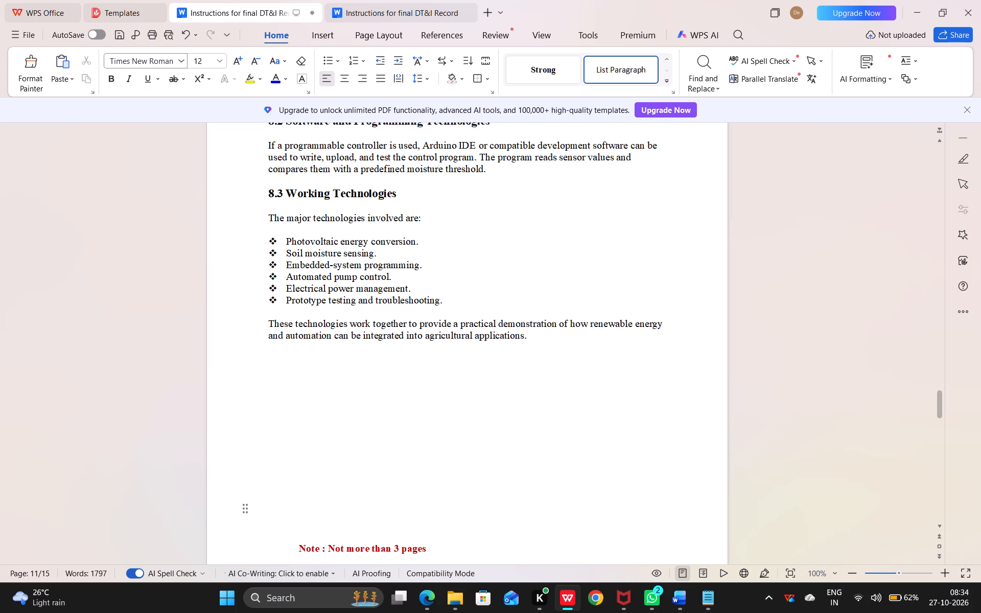
{"action": "key", "text": "Return"}
{"action": "key", "text": "Return"}
{"action": "key", "text": "Return"}
{"action": "key", "text": "Return"}
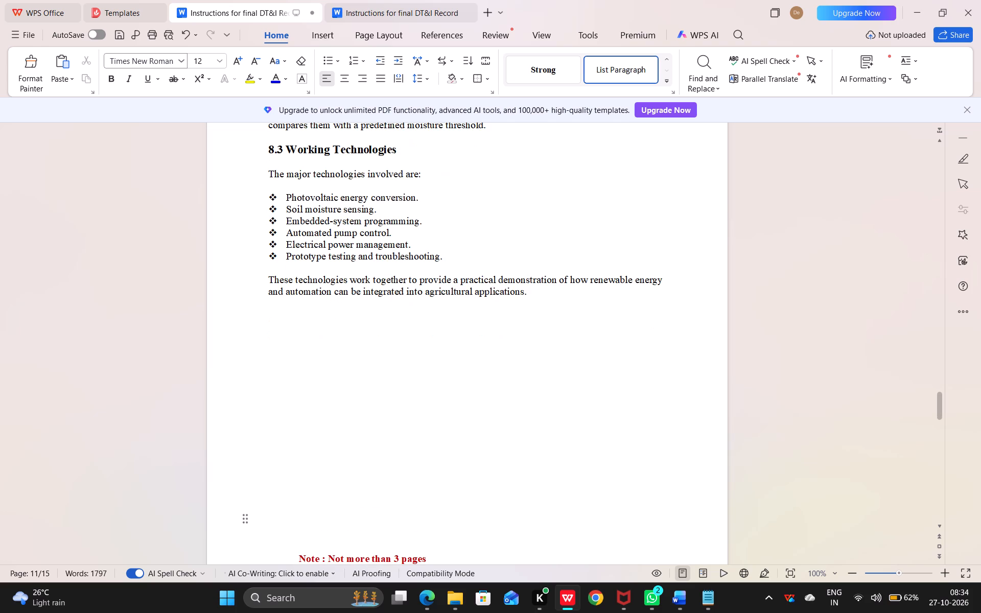
Check the page layout around Tools and Technologies, from section 7.3 Expected Outcome to the Specifications / Modeling page.
{"action": "scroll", "coordinate": [439, 474], "scroll_direction": "up", "scroll_amount": 17}
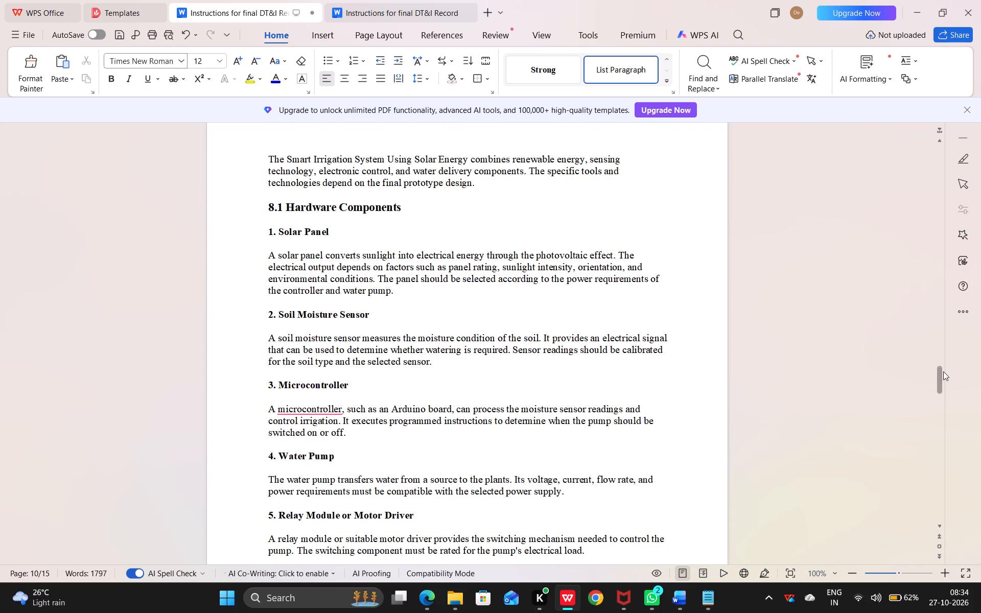
{"action": "left_click_drag", "start_coordinate": [937, 374], "coordinate": [944, 424]}
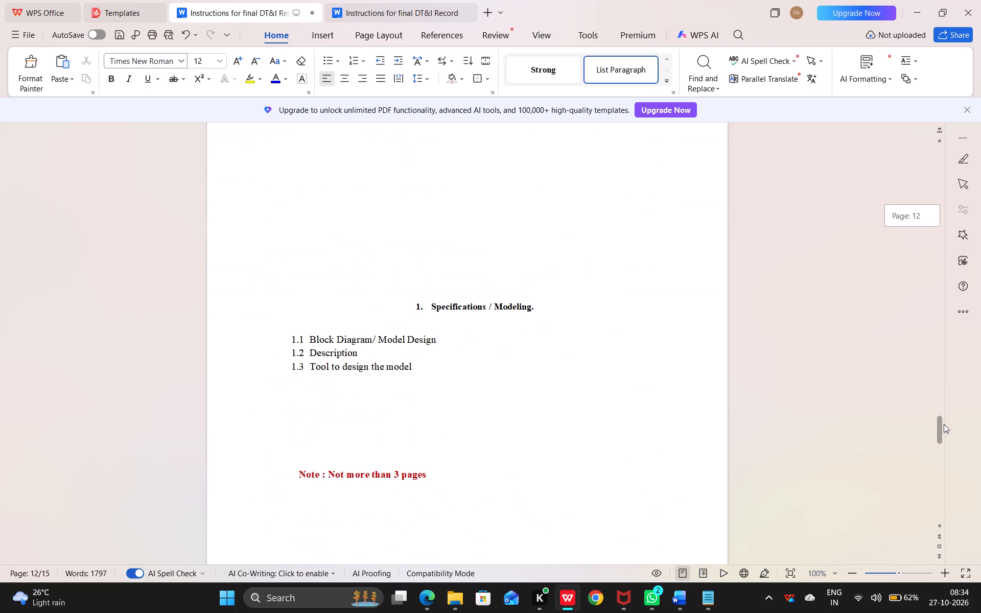
{"action": "left_click_drag", "start_coordinate": [944, 424], "coordinate": [941, 350]}
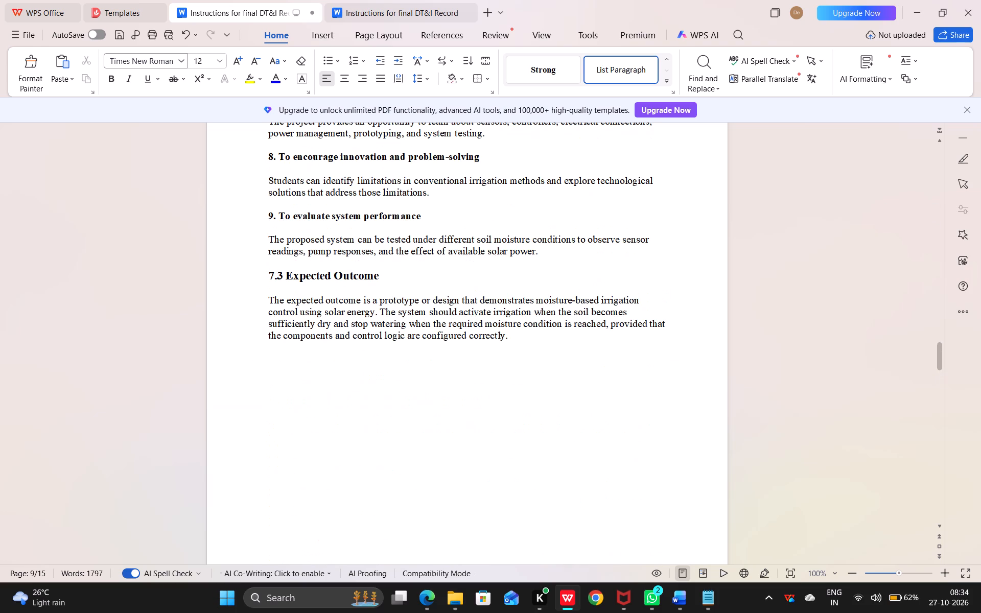
{"action": "scroll", "coordinate": [720, 402], "scroll_direction": "down", "scroll_amount": 17}
{"action": "scroll", "coordinate": [720, 402], "scroll_direction": "down", "scroll_amount": 6}
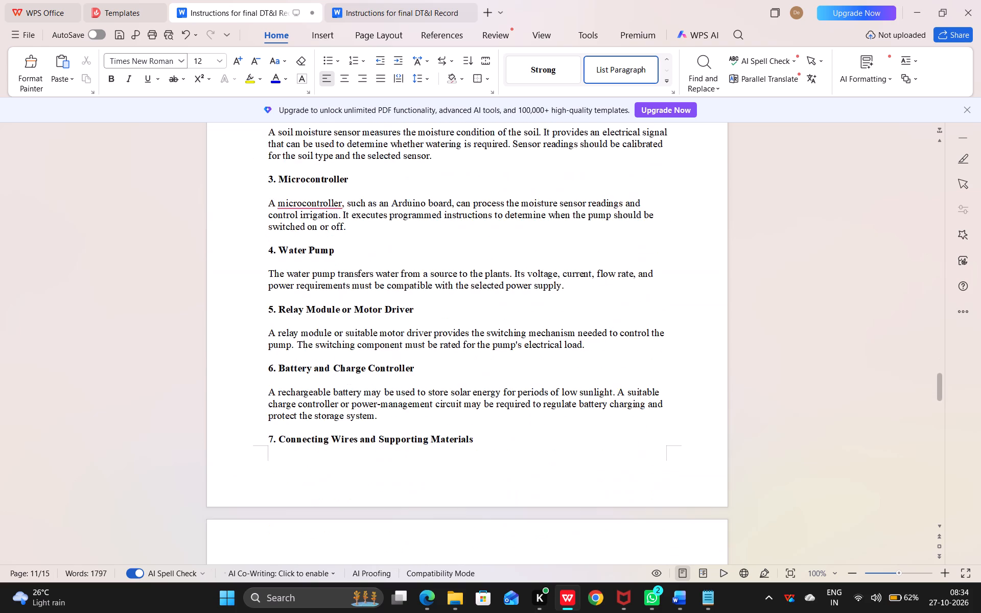
{"action": "scroll", "coordinate": [720, 402], "scroll_direction": "down", "scroll_amount": 19}
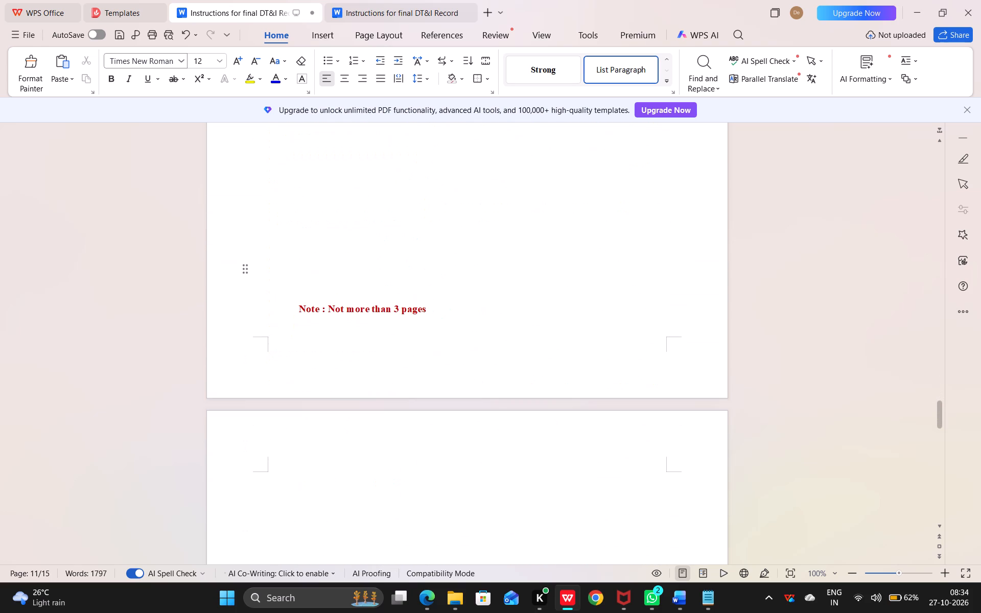
Insert three more blank lines above "Note : Not more than 3 pages" to push it onto the following page.
{"action": "key", "text": "Return"}
{"action": "key", "text": "Return"}
{"action": "key", "text": "Return"}
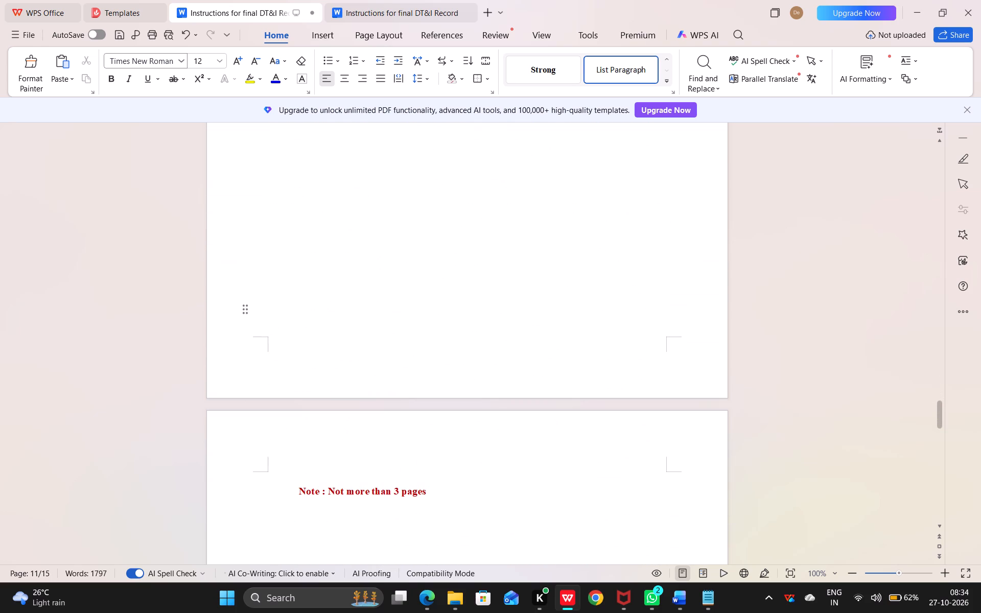
Review the report's pages from Tools and Technologies back through Objectives, the contents table and Introduction to the Abstract.
{"action": "scroll", "coordinate": [465, 339], "scroll_direction": "up", "scroll_amount": 16}
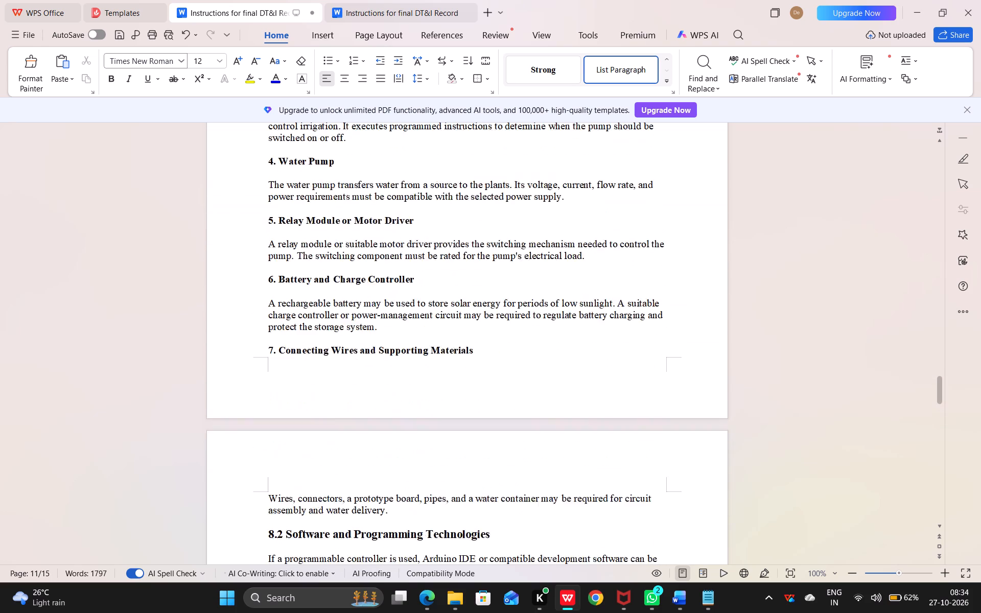
{"action": "scroll", "coordinate": [454, 337], "scroll_direction": "up", "scroll_amount": 17}
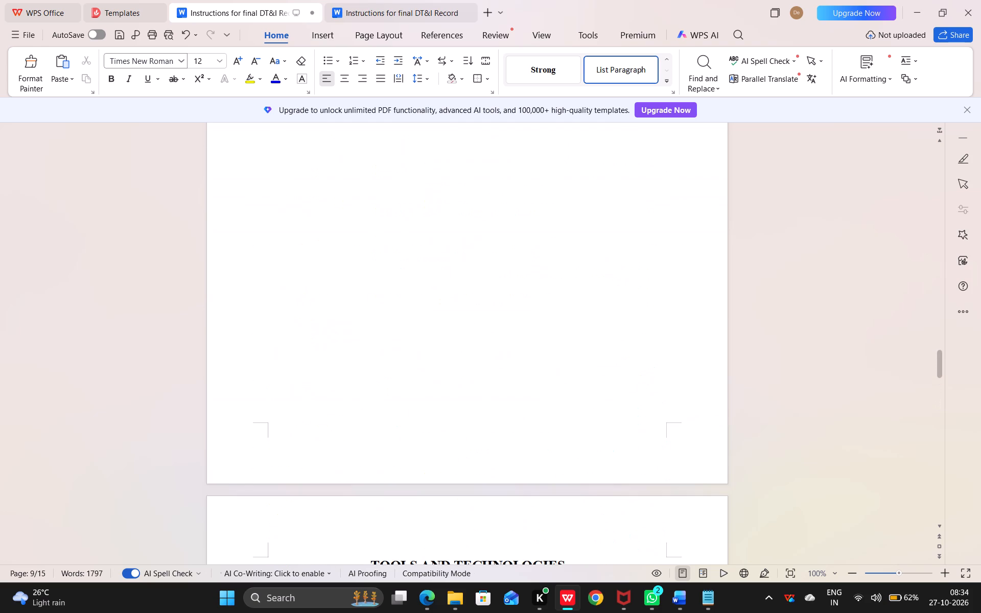
{"action": "scroll", "coordinate": [454, 336], "scroll_direction": "up", "scroll_amount": 16}
{"action": "scroll", "coordinate": [454, 336], "scroll_direction": "up", "scroll_amount": 5}
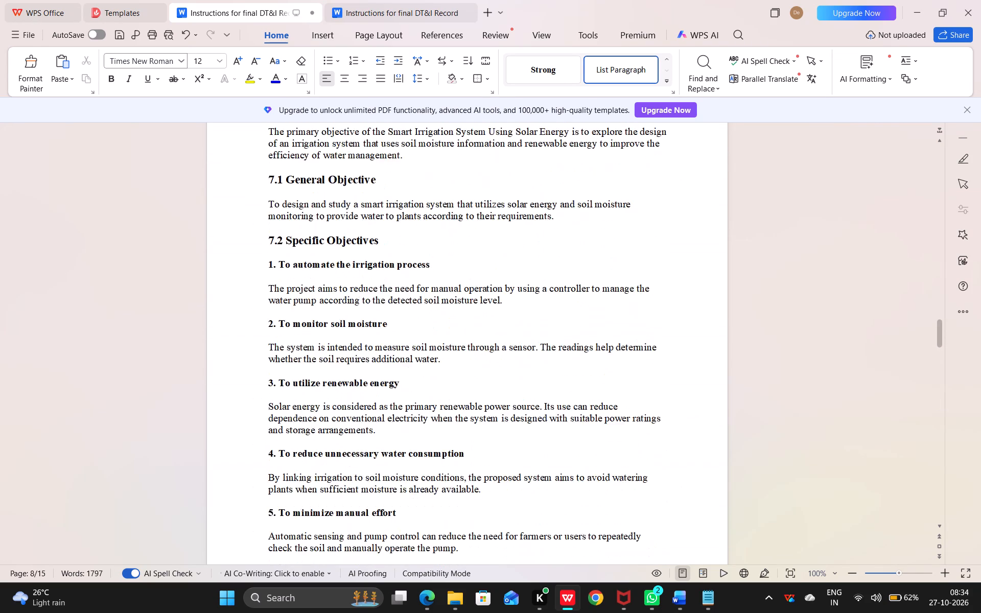
{"action": "scroll", "coordinate": [454, 336], "scroll_direction": "up", "scroll_amount": 20}
{"action": "scroll", "coordinate": [454, 336], "scroll_direction": "up", "scroll_amount": 4}
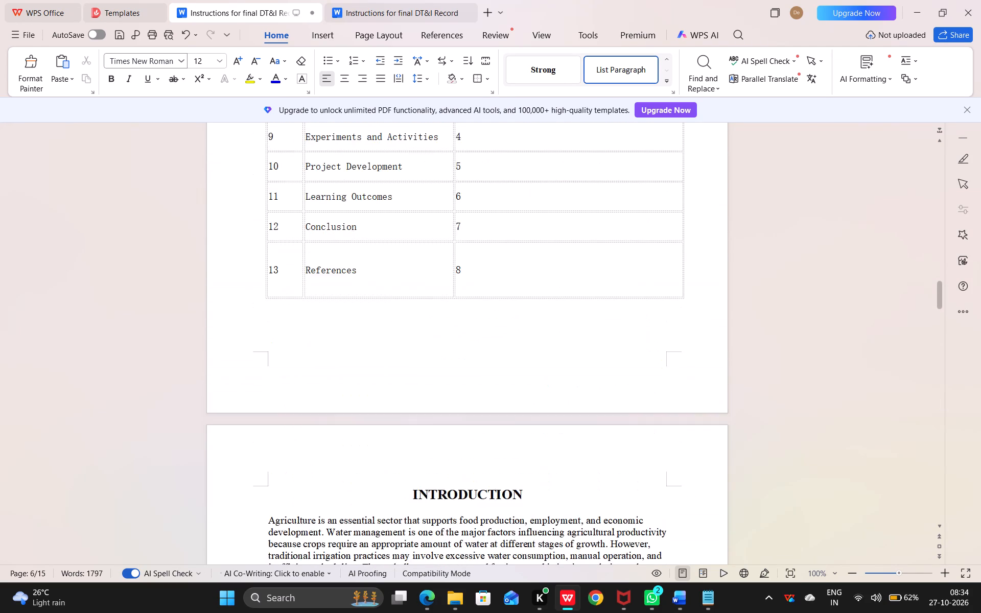
{"action": "scroll", "coordinate": [455, 336], "scroll_direction": "up", "scroll_amount": 20}
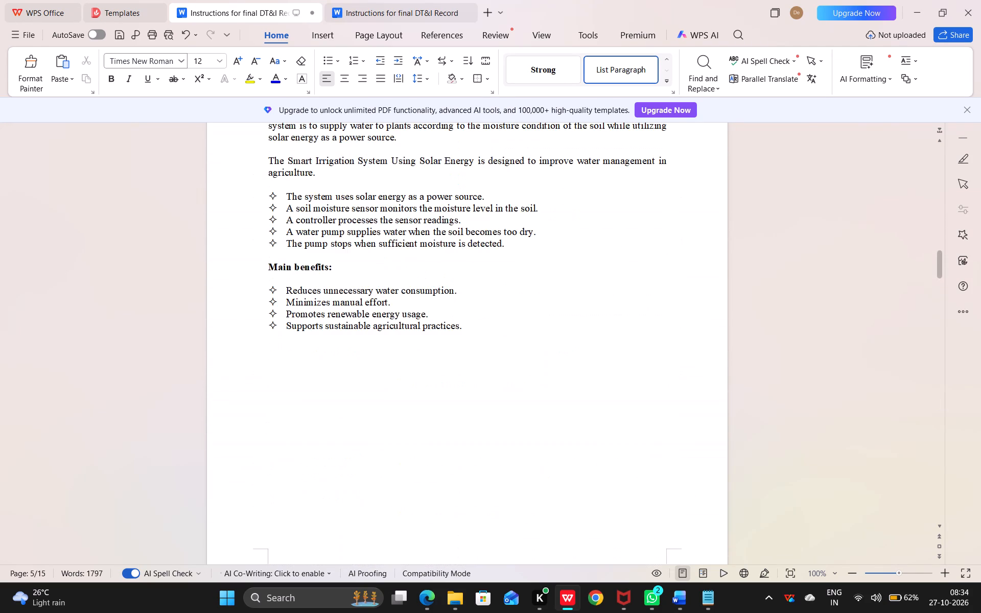
{"action": "scroll", "coordinate": [455, 336], "scroll_direction": "up", "scroll_amount": 8}
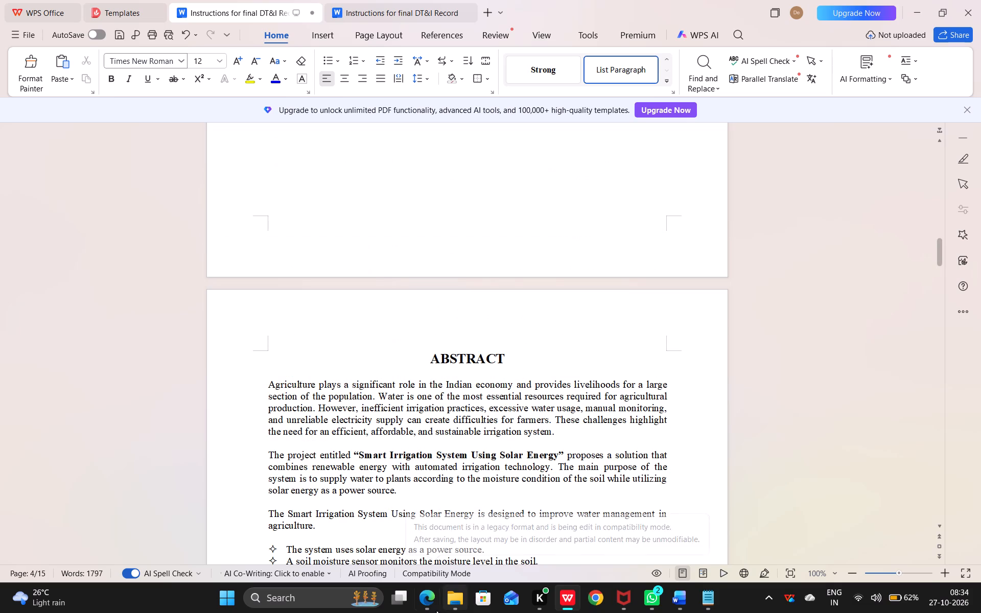
Check the numbered section list in Notepad for the section that follows Tools and Technologies.
{"action": "left_click", "coordinate": [425, 601]}
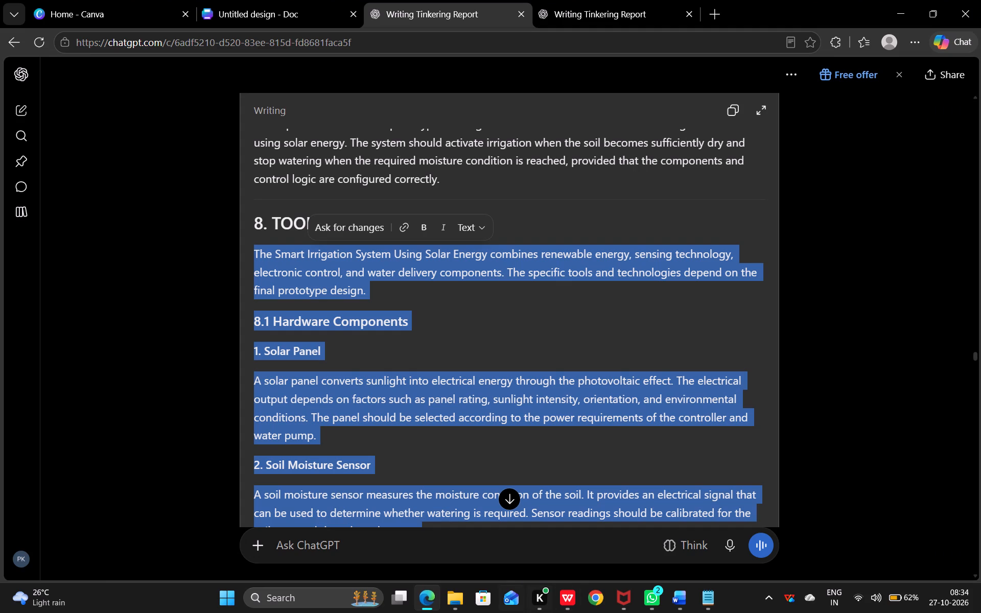
{"action": "left_click", "coordinate": [438, 605]}
{"action": "scroll", "coordinate": [660, 323], "scroll_direction": "down", "scroll_amount": 9}
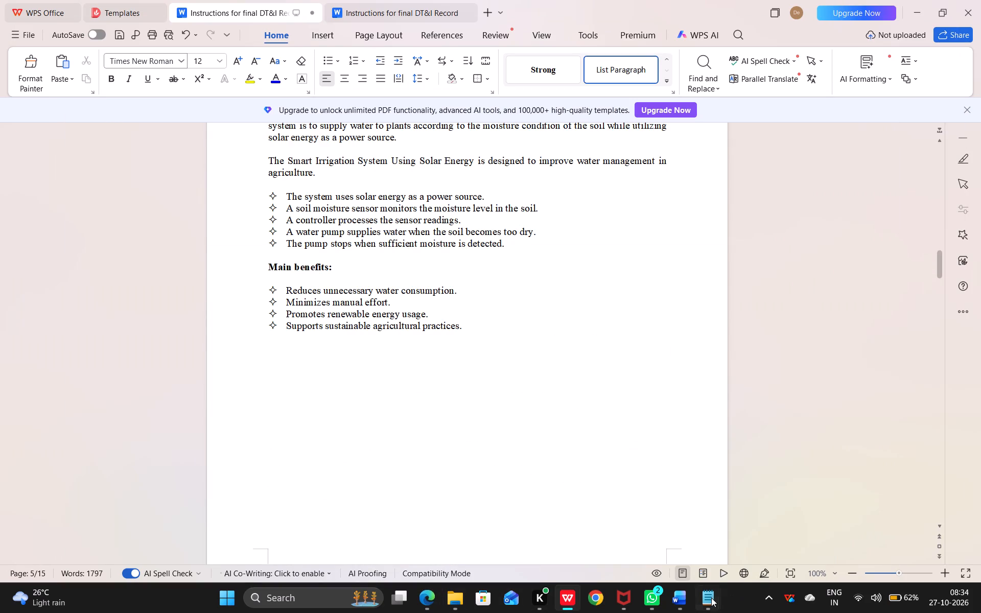
{"action": "left_click", "coordinate": [711, 598]}
{"action": "left_click_drag", "start_coordinate": [768, 277], "coordinate": [651, 270]}
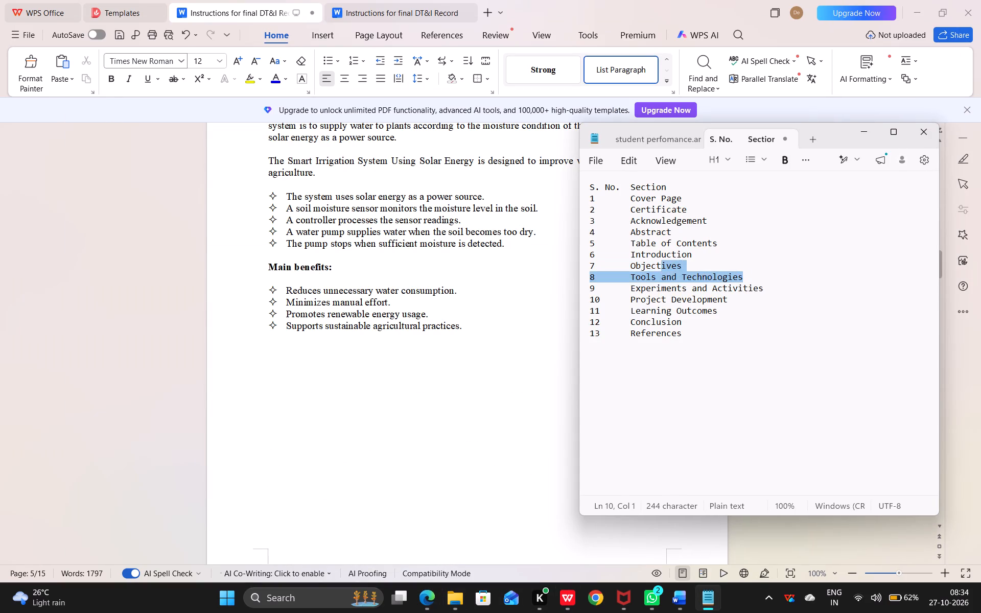
{"action": "left_click_drag", "start_coordinate": [651, 270], "coordinate": [774, 291]}
{"action": "left_click", "coordinate": [774, 291]}
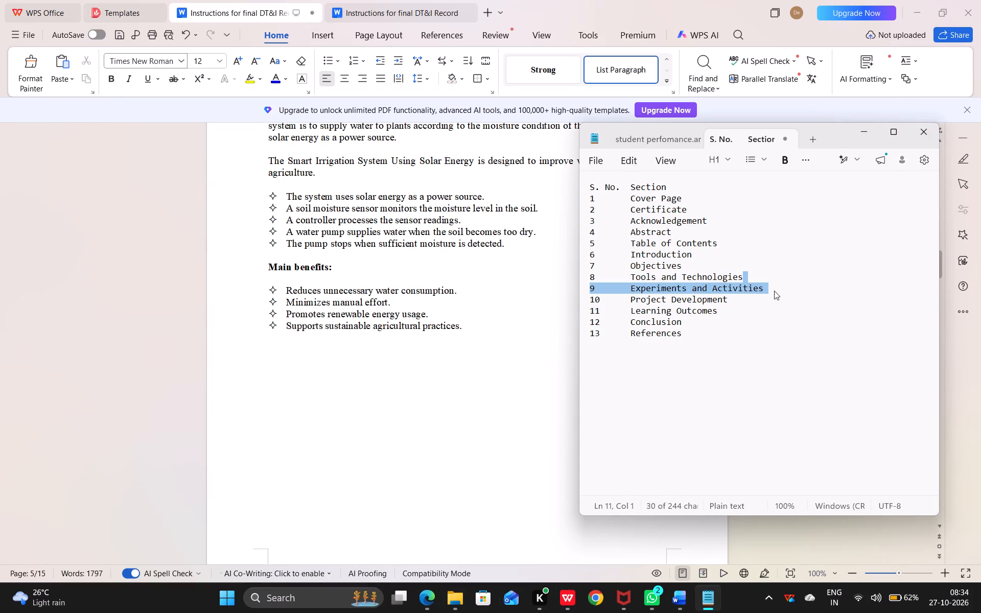
{"action": "double_click", "coordinate": [755, 292]}
{"action": "left_click", "coordinate": [755, 292]}
{"action": "left_click", "coordinate": [443, 463]}
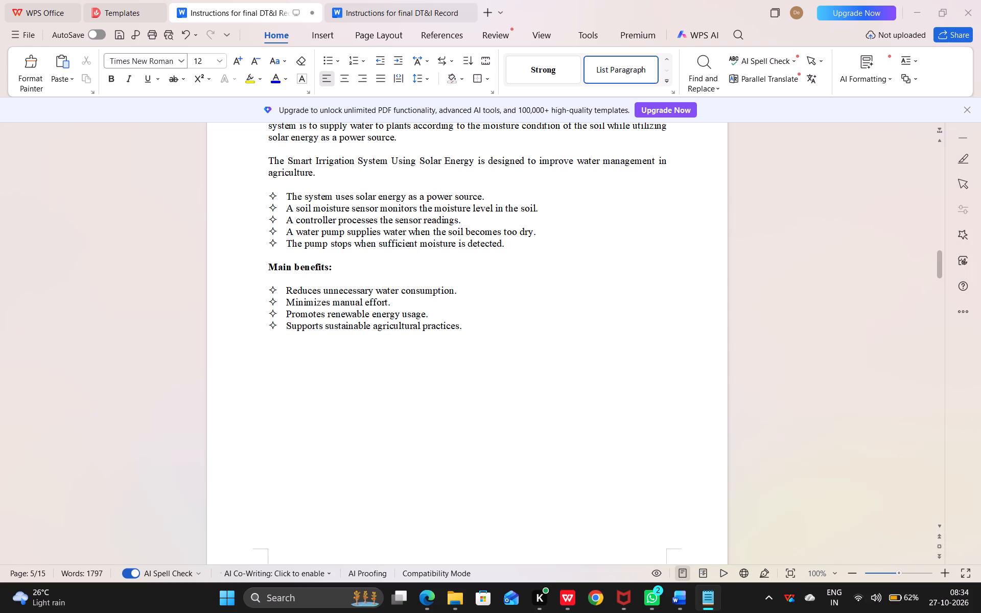
Copy the title "EXPERIMENTS AND ACTIVITIES" from ChatGPT's section 9 into the report, above the red "Note : Not more than 3 pages" line.
{"action": "scroll", "coordinate": [492, 447], "scroll_direction": "down", "scroll_amount": 20}
{"action": "scroll", "coordinate": [492, 447], "scroll_direction": "down", "scroll_amount": 20}
{"action": "scroll", "coordinate": [492, 447], "scroll_direction": "down", "scroll_amount": 3}
{"action": "scroll", "coordinate": [420, 474], "scroll_direction": "down", "scroll_amount": 4}
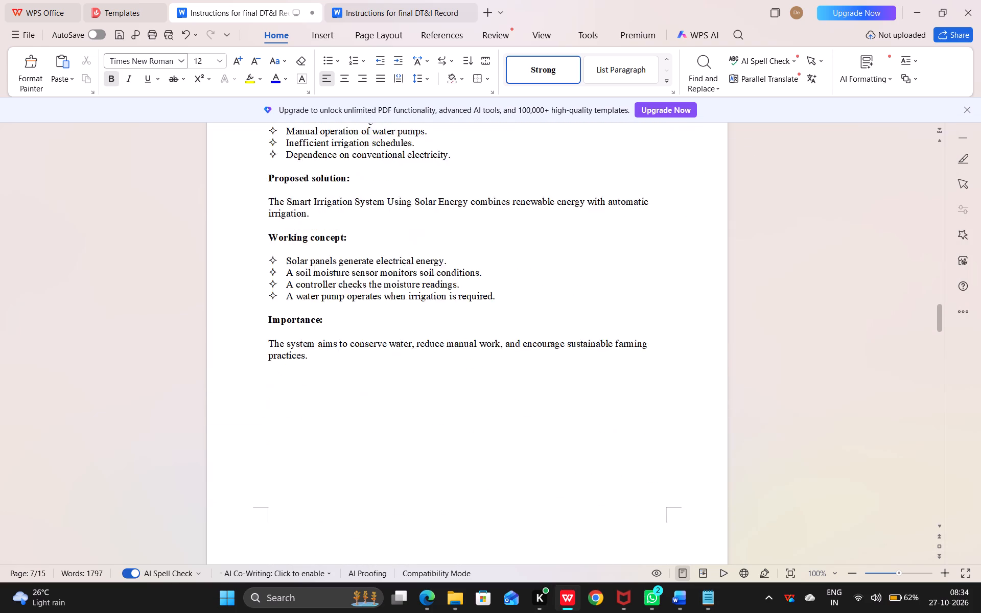
{"action": "scroll", "coordinate": [422, 474], "scroll_direction": "down", "scroll_amount": 12}
{"action": "scroll", "coordinate": [426, 473], "scroll_direction": "down", "scroll_amount": 20}
{"action": "scroll", "coordinate": [426, 473], "scroll_direction": "down", "scroll_amount": 9}
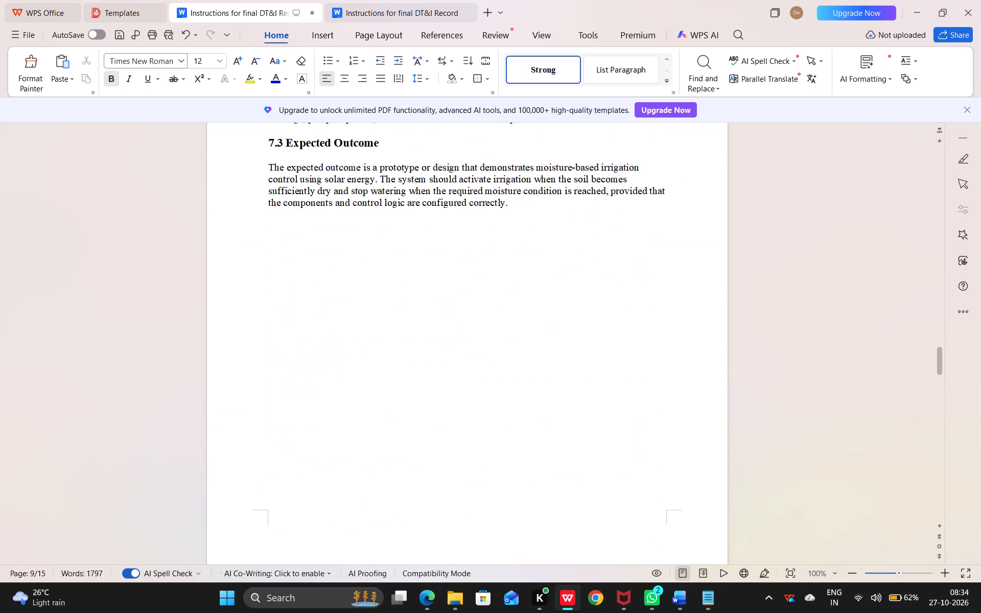
{"action": "scroll", "coordinate": [436, 471], "scroll_direction": "down", "scroll_amount": 19}
{"action": "scroll", "coordinate": [437, 470], "scroll_direction": "down", "scroll_amount": 8}
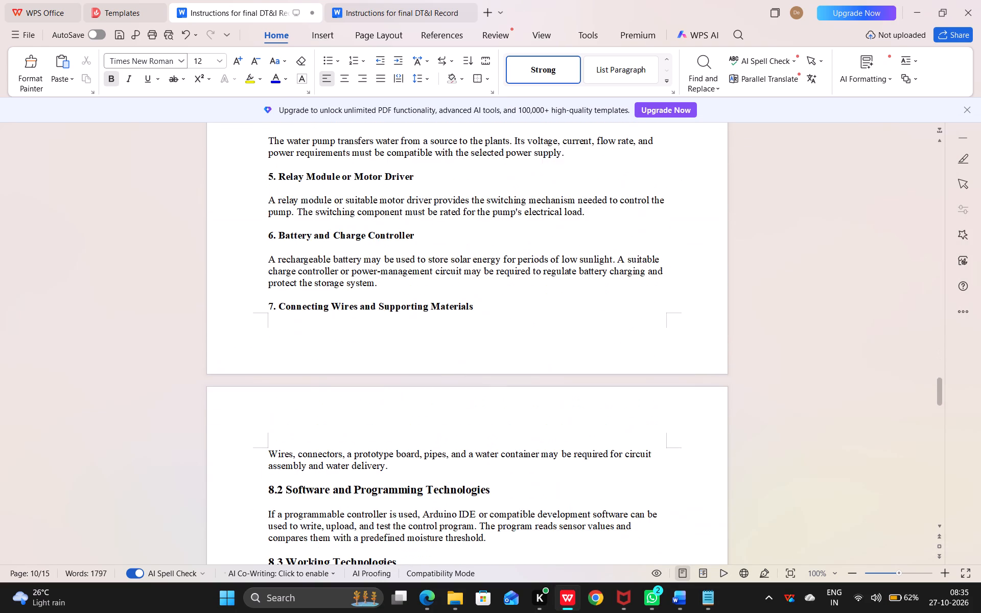
{"action": "scroll", "coordinate": [437, 470], "scroll_direction": "down", "scroll_amount": 18}
{"action": "scroll", "coordinate": [437, 470], "scroll_direction": "down", "scroll_amount": 4}
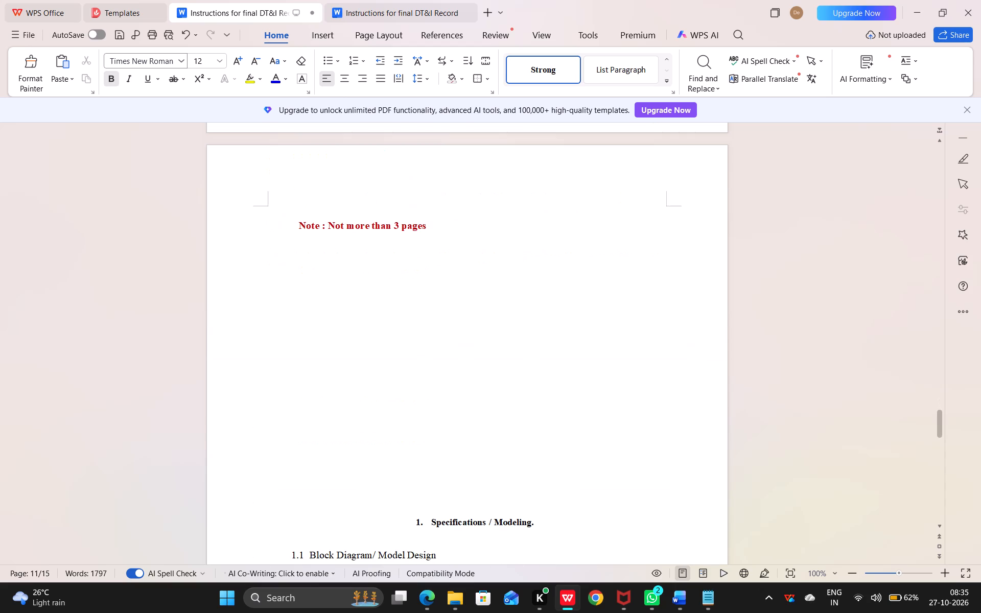
{"action": "scroll", "coordinate": [437, 470], "scroll_direction": "up", "scroll_amount": 4}
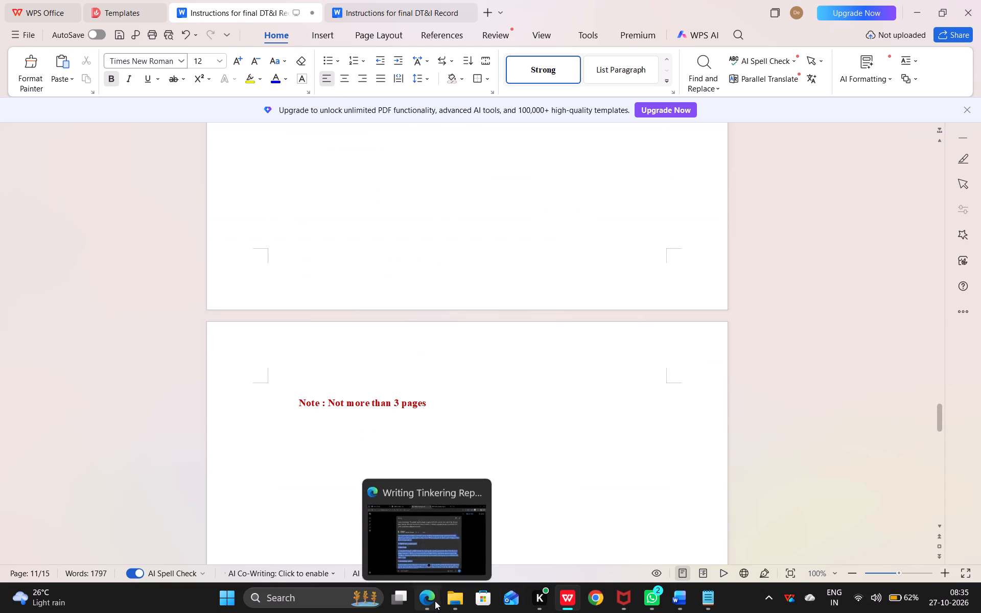
{"action": "left_click", "coordinate": [435, 601]}
{"action": "left_click", "coordinate": [525, 321]}
{"action": "scroll", "coordinate": [525, 327], "scroll_direction": "down", "scroll_amount": 12}
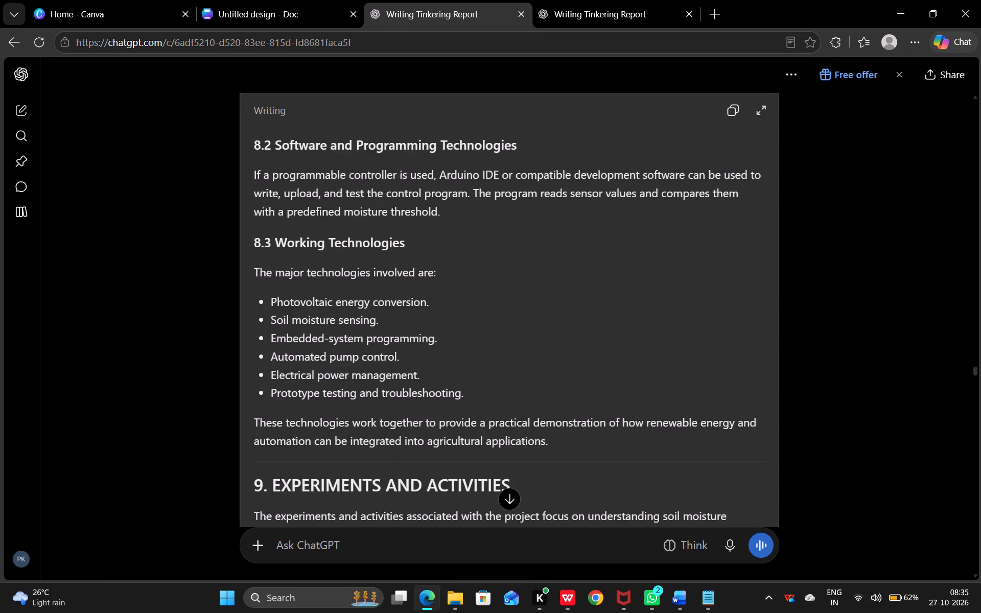
{"action": "scroll", "coordinate": [527, 340], "scroll_direction": "down", "scroll_amount": 5}
{"action": "scroll", "coordinate": [527, 340], "scroll_direction": "up", "scroll_amount": 2}
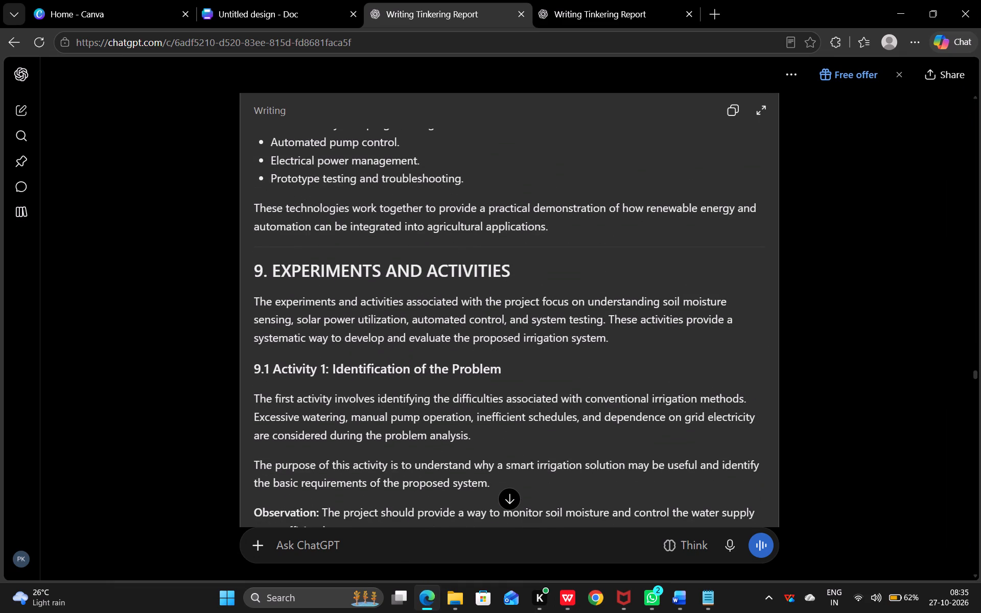
{"action": "left_click_drag", "start_coordinate": [273, 268], "coordinate": [514, 275]}
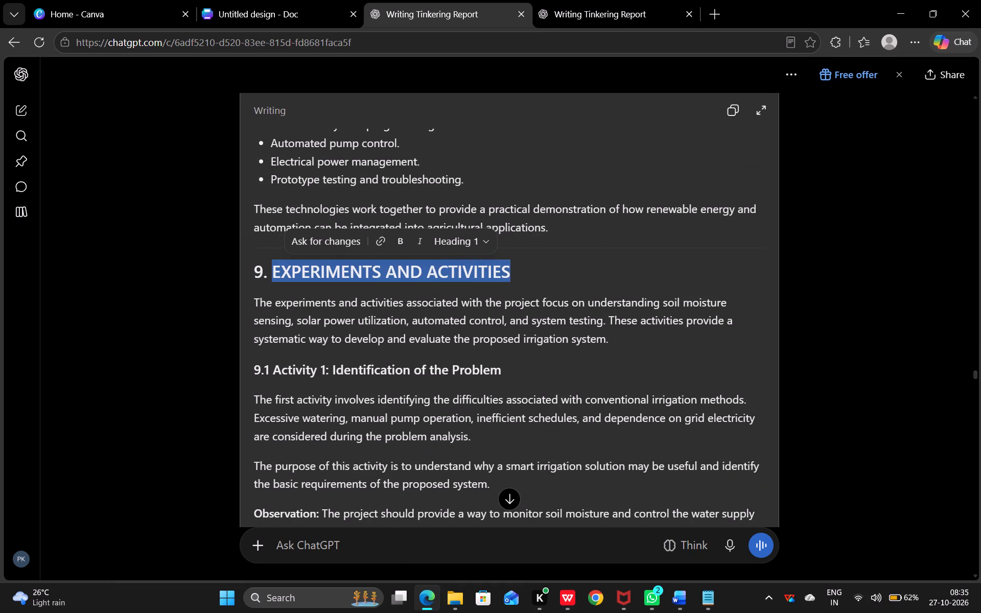
{"action": "right_click", "coordinate": [496, 273]}
{"action": "left_click", "coordinate": [527, 282]}
{"action": "left_click", "coordinate": [427, 596]}
{"action": "scroll", "coordinate": [460, 404], "scroll_direction": "up", "scroll_amount": 2}
{"action": "left_click", "coordinate": [472, 449]}
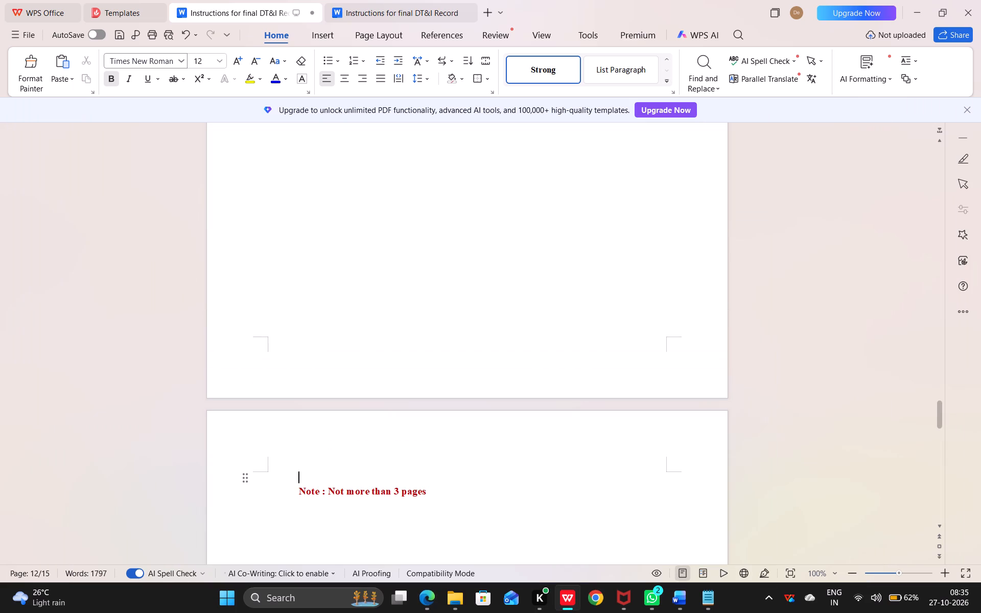
{"action": "key", "text": "ctrl+v"}
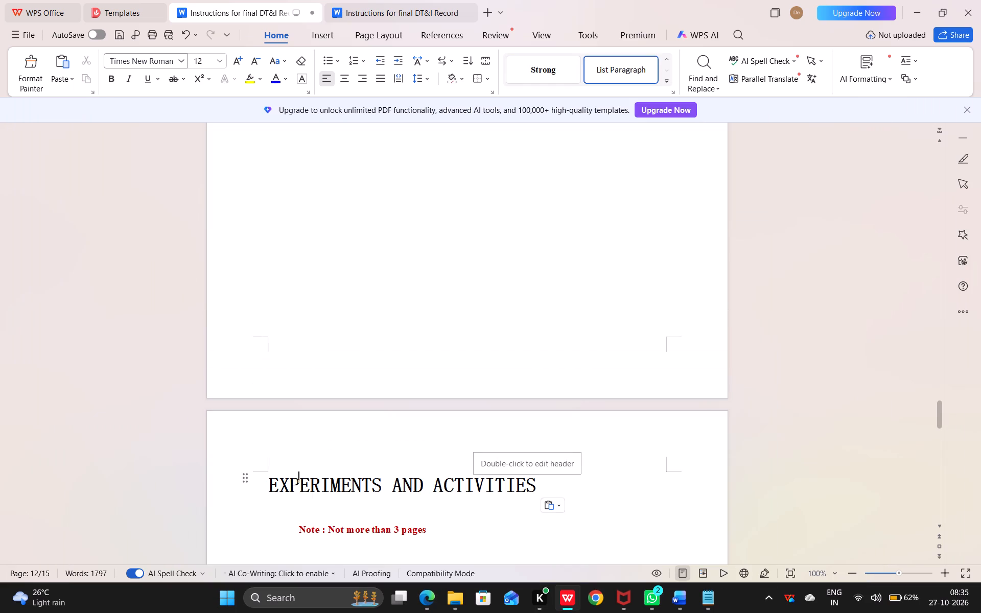
Format the "EXPERIMENTS AND ACTIVITIES" heading as 16 pt Times New Roman and centre it.
{"action": "left_click_drag", "start_coordinate": [559, 484], "coordinate": [299, 483]}
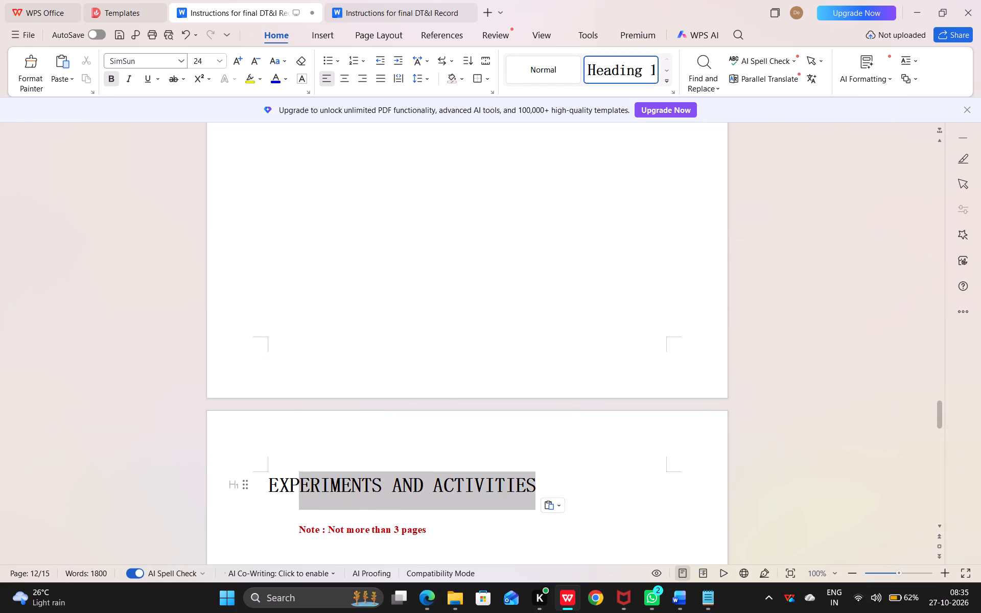
{"action": "left_click_drag", "start_coordinate": [299, 483], "coordinate": [272, 483]}
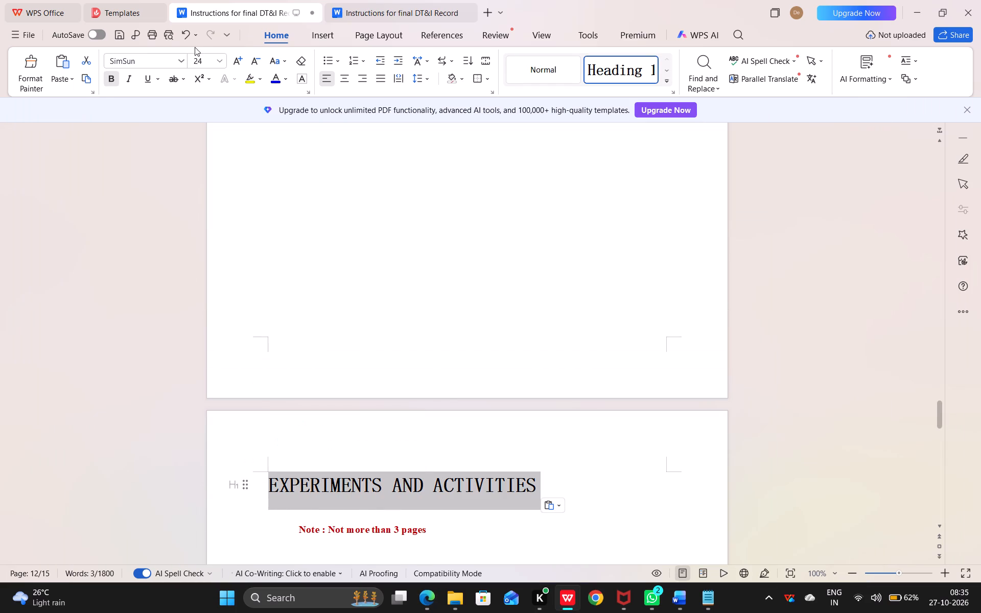
{"action": "left_click", "coordinate": [219, 61]}
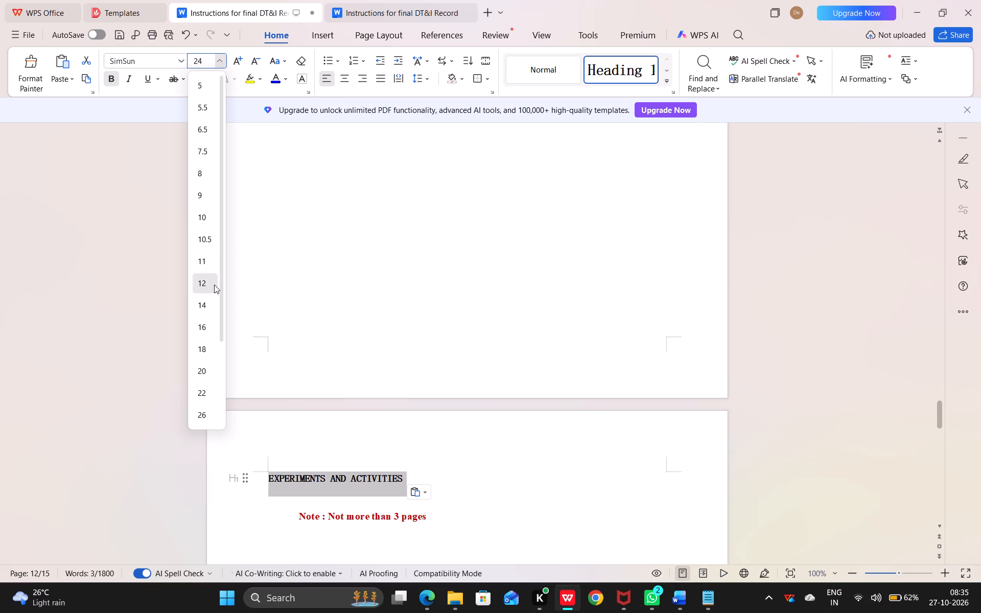
{"action": "left_click", "coordinate": [208, 327]}
{"action": "left_click", "coordinate": [161, 57]}
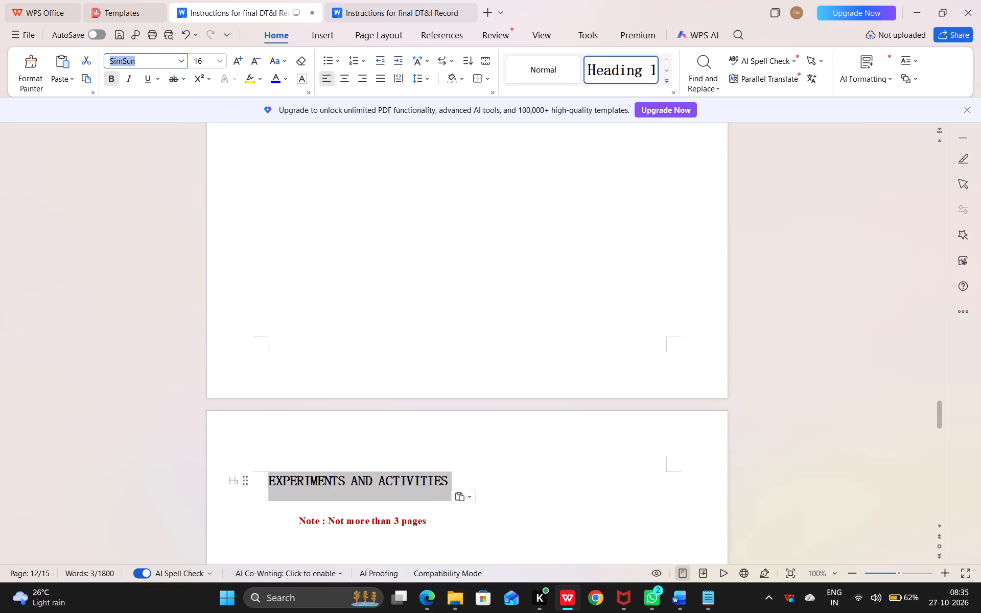
{"action": "left_click", "coordinate": [181, 56]}
{"action": "left_click", "coordinate": [163, 121]}
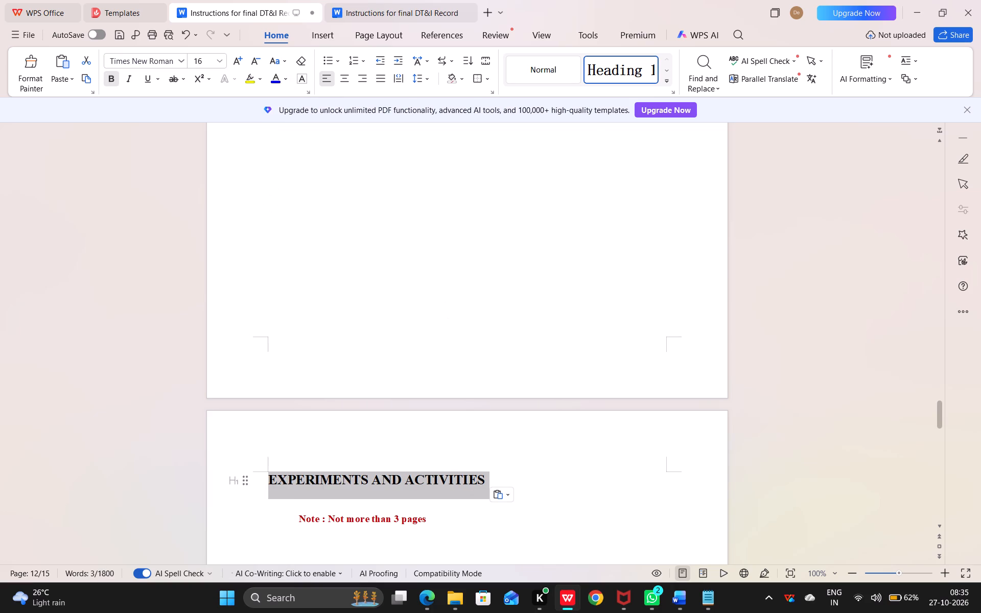
{"action": "left_click", "coordinate": [343, 77]}
{"action": "left_click", "coordinate": [513, 319]}
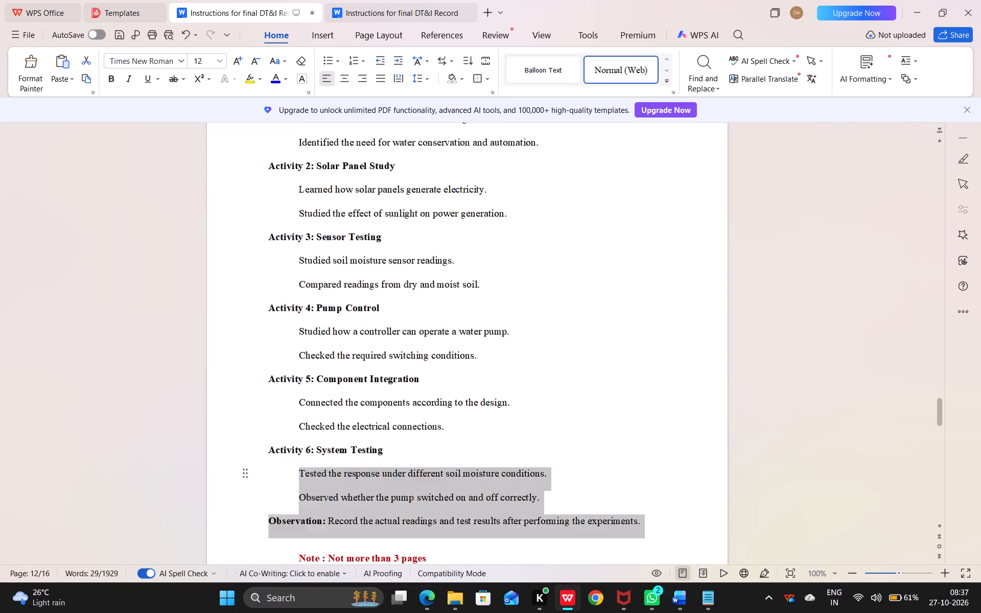
{"action": "scroll", "coordinate": [242, 394], "scroll_direction": "up", "scroll_amount": 1}
{"action": "left_click_drag", "start_coordinate": [242, 394], "coordinate": [257, 306]}
{"action": "scroll", "coordinate": [247, 281], "scroll_direction": "up", "scroll_amount": 4}
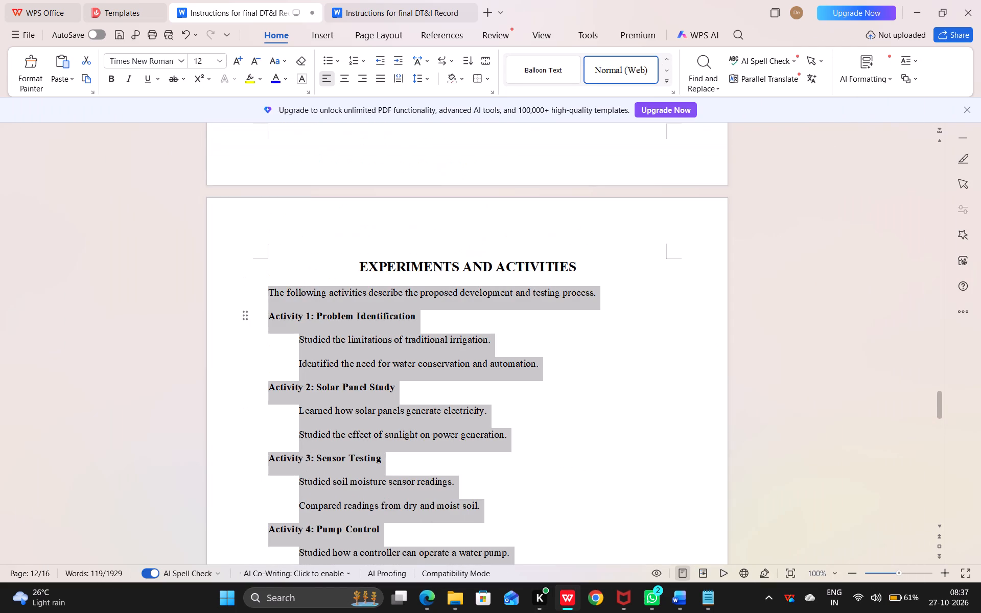
{"action": "left_click_drag", "start_coordinate": [257, 306], "coordinate": [257, 306]}
{"action": "key", "text": "BackSpace"}
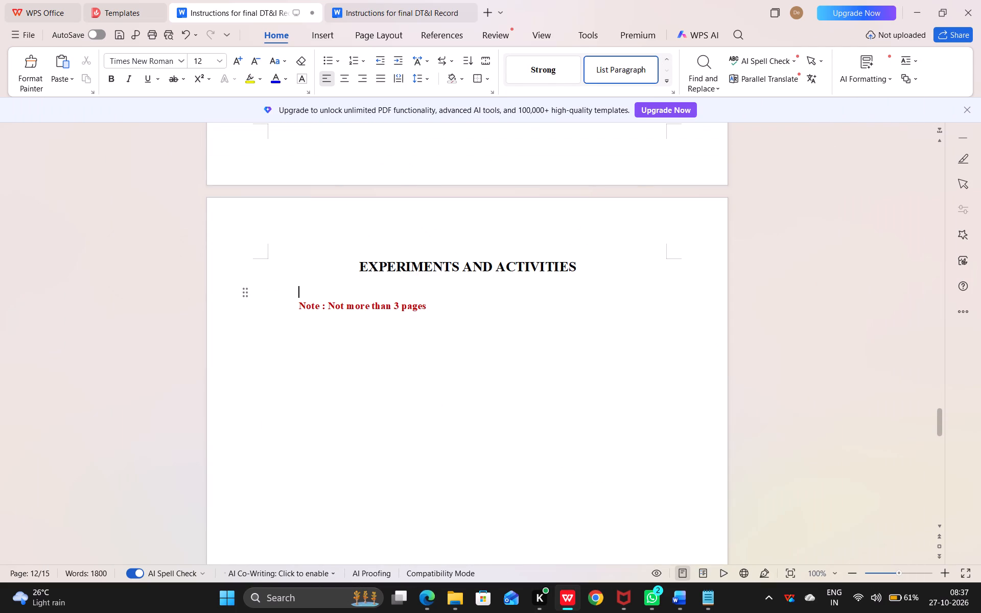
{"action": "key", "text": "ctrl+v"}
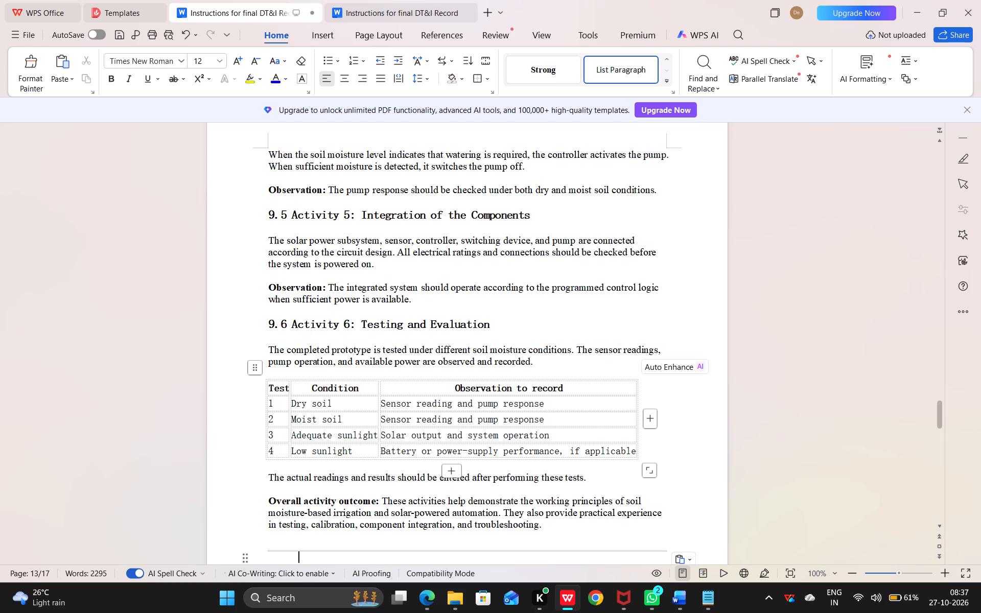
Review the pasted Experiments and Activities section from its first activities through the table and closing paragraph.
{"action": "left_click", "coordinate": [568, 308]}
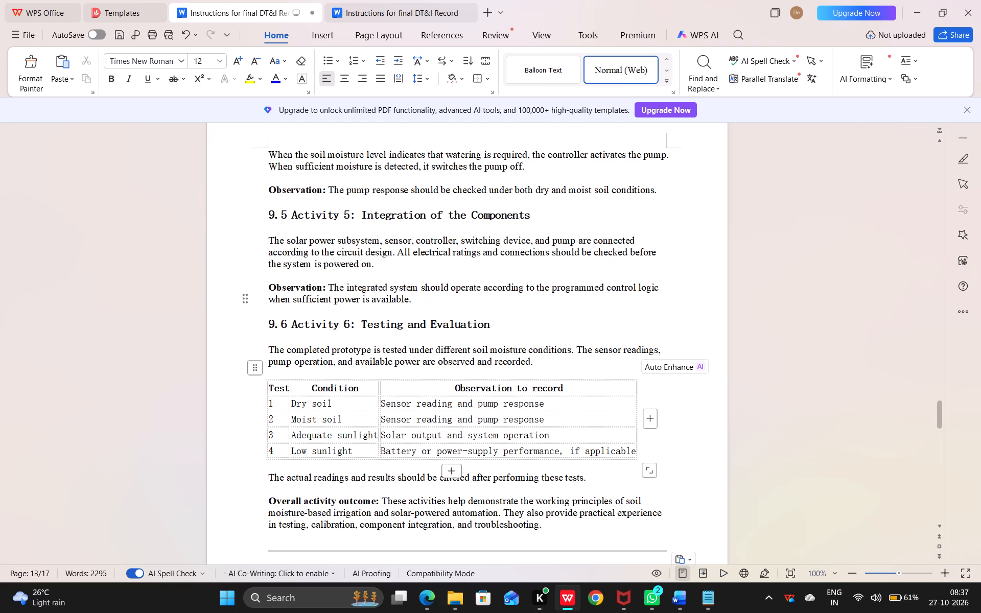
{"action": "scroll", "coordinate": [500, 374], "scroll_direction": "up", "scroll_amount": 11}
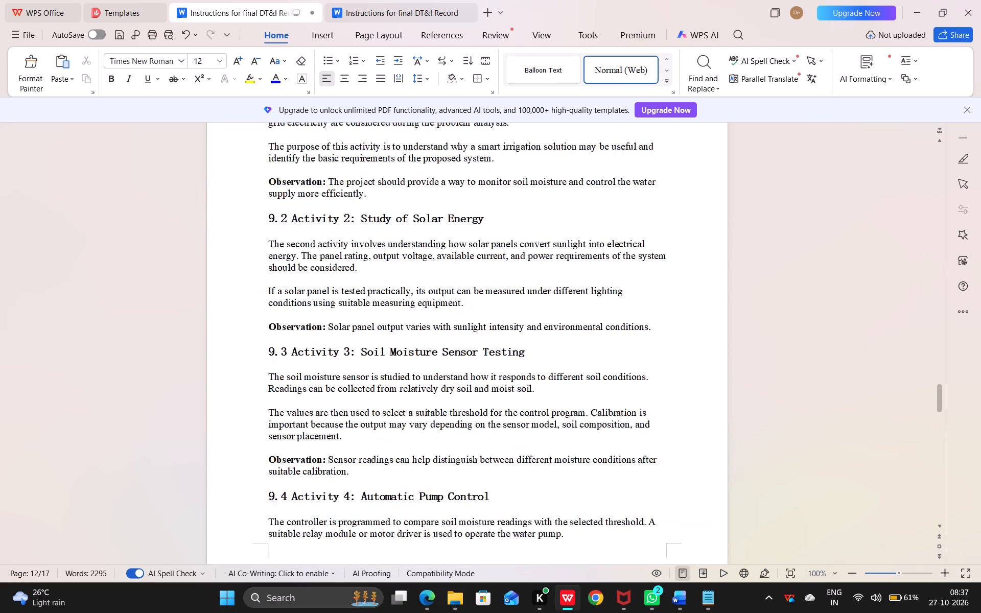
{"action": "scroll", "coordinate": [492, 345], "scroll_direction": "up", "scroll_amount": 5}
{"action": "scroll", "coordinate": [493, 345], "scroll_direction": "down", "scroll_amount": 8}
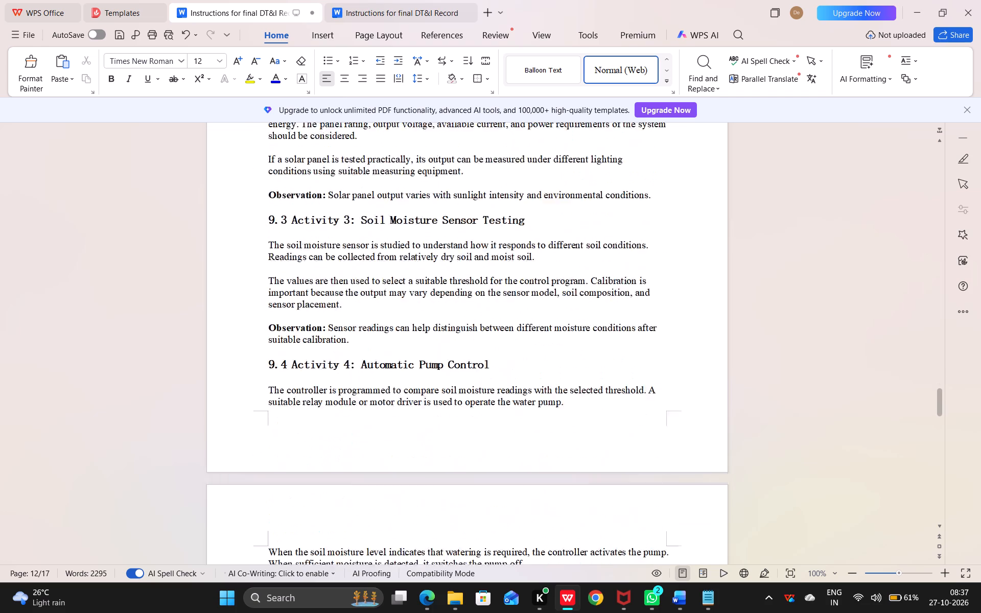
{"action": "scroll", "coordinate": [494, 345], "scroll_direction": "down", "scroll_amount": 12}
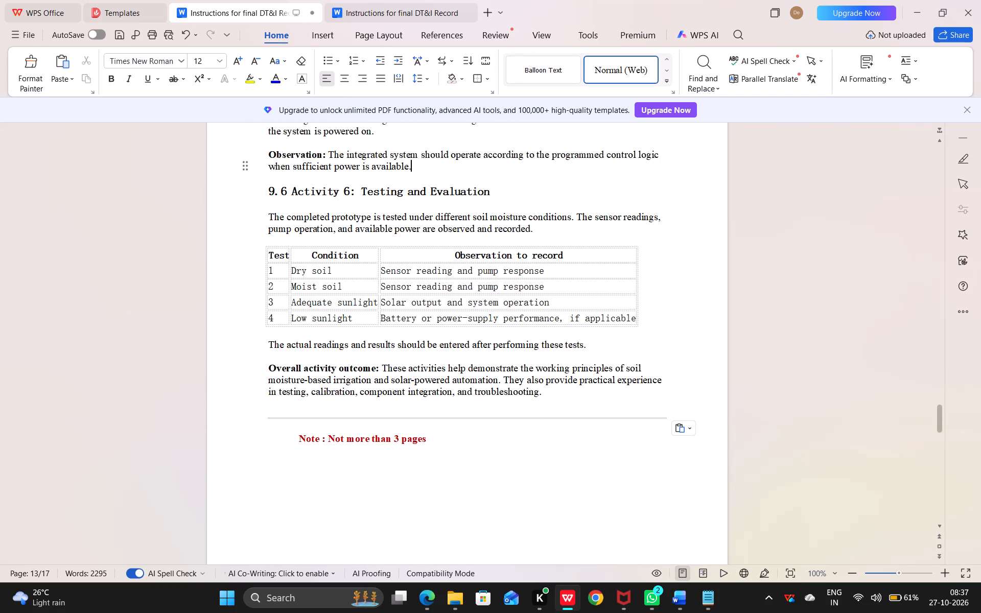
Set the font to Times New Roman from heading "9.1 Activity 1" through the overall activity outcome, including the test table.
{"action": "left_click_drag", "start_coordinate": [556, 393], "coordinate": [275, 271]}
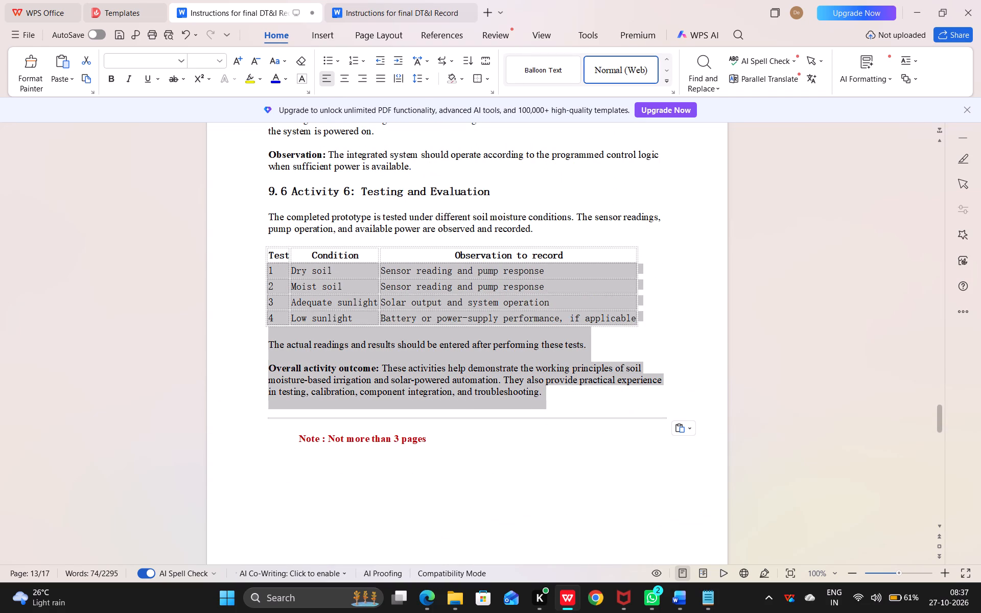
{"action": "left_click_drag", "start_coordinate": [275, 271], "coordinate": [276, 244]}
{"action": "scroll", "coordinate": [275, 271], "scroll_direction": "up", "scroll_amount": 11}
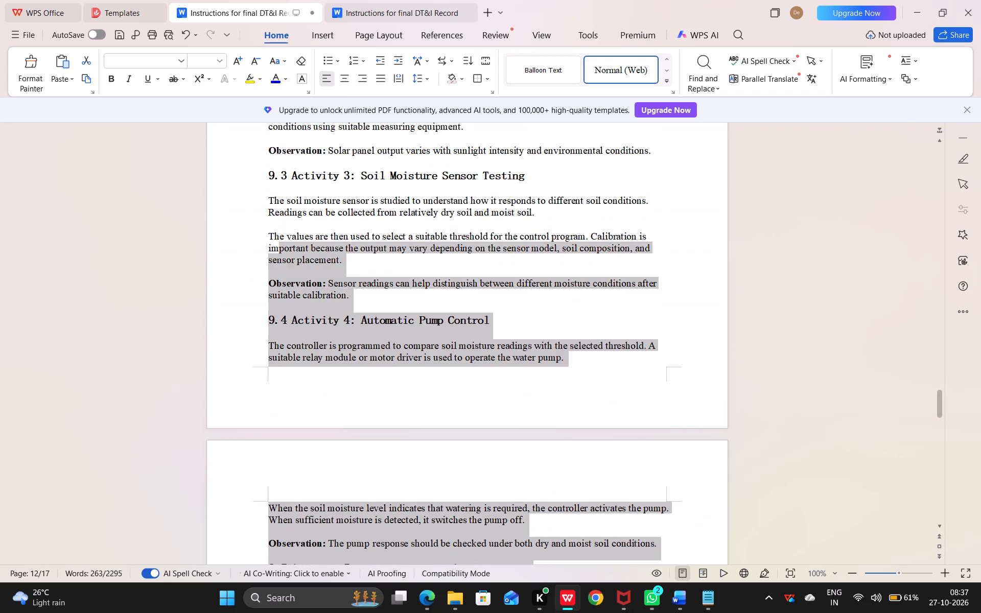
{"action": "left_click_drag", "start_coordinate": [276, 244], "coordinate": [261, 239]}
{"action": "scroll", "coordinate": [276, 244], "scroll_direction": "up", "scroll_amount": 8}
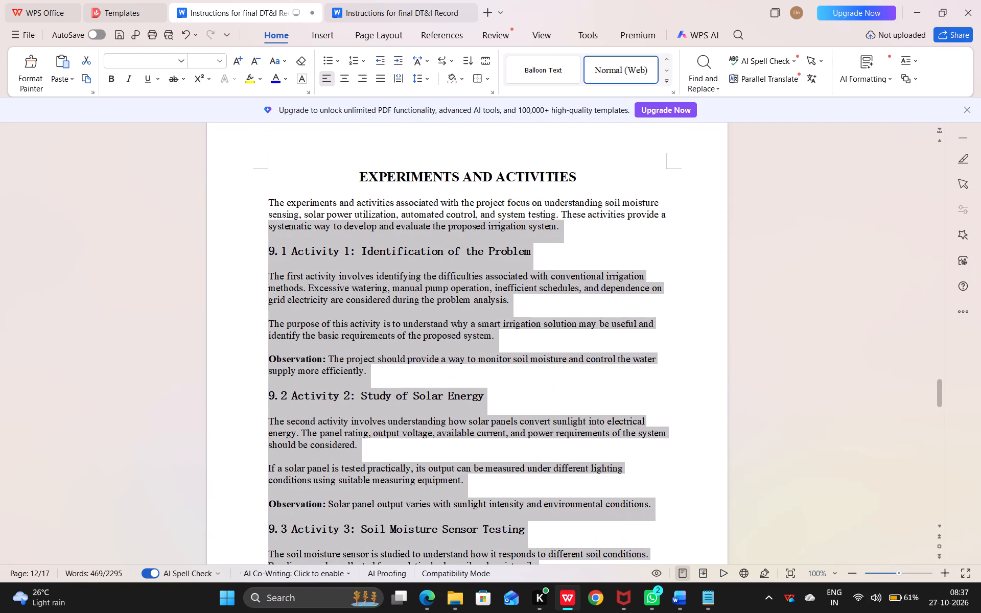
{"action": "left_click_drag", "start_coordinate": [261, 239], "coordinate": [260, 247]}
{"action": "left_click", "coordinate": [186, 64]}
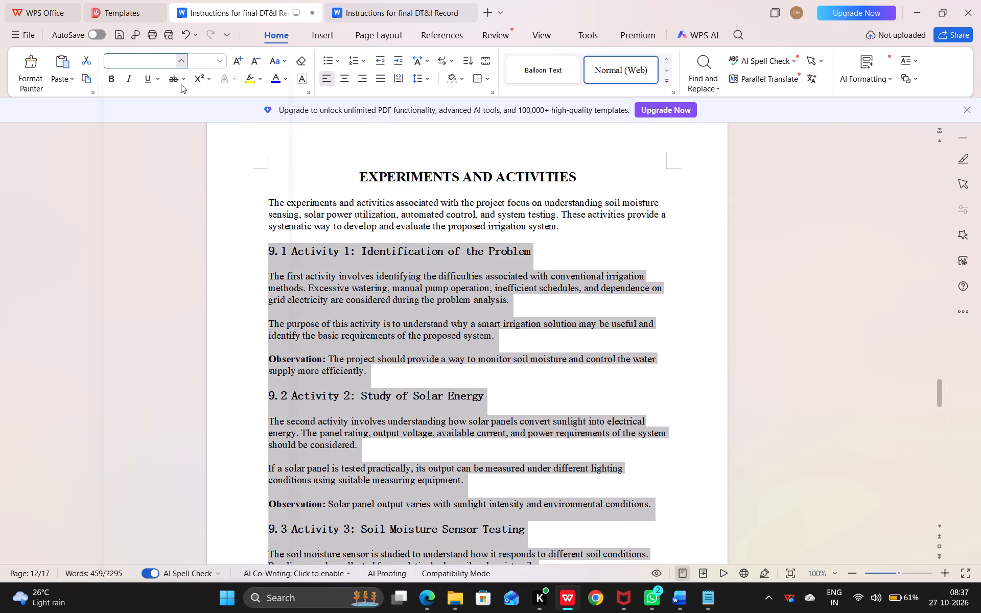
{"action": "left_click", "coordinate": [173, 124]}
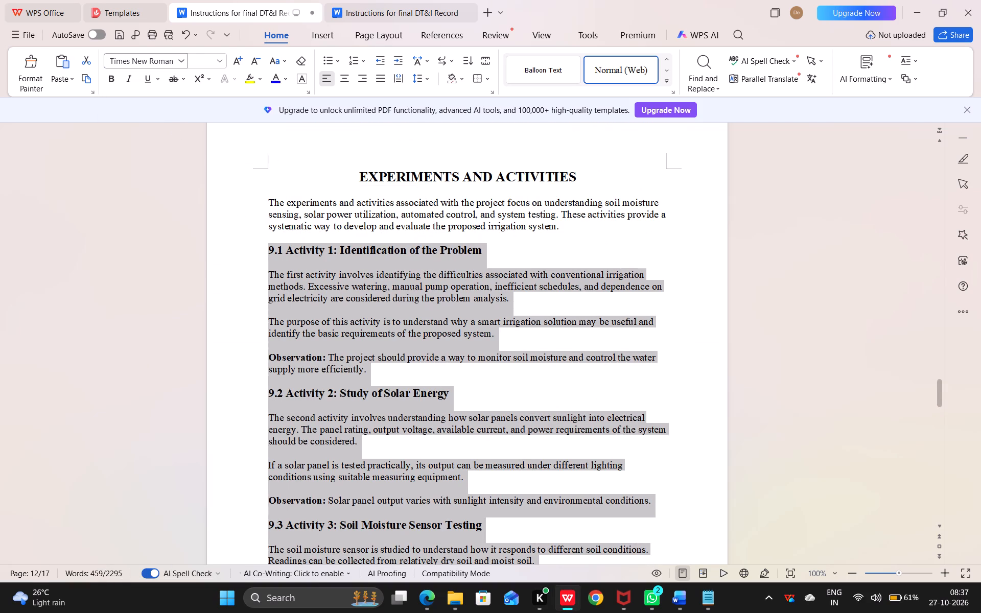
{"action": "left_click", "coordinate": [243, 310]}
Insert two blank lines above and one below the horizontal divider between the overall activity outcome and the red note.
{"action": "scroll", "coordinate": [391, 336], "scroll_direction": "down", "scroll_amount": 13}
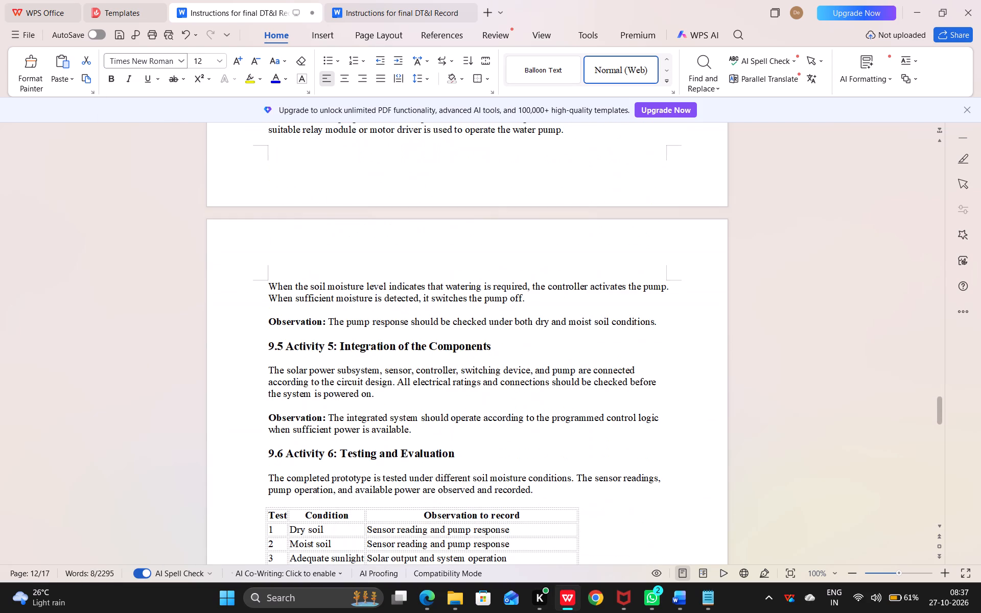
{"action": "scroll", "coordinate": [391, 336], "scroll_direction": "down", "scroll_amount": 5}
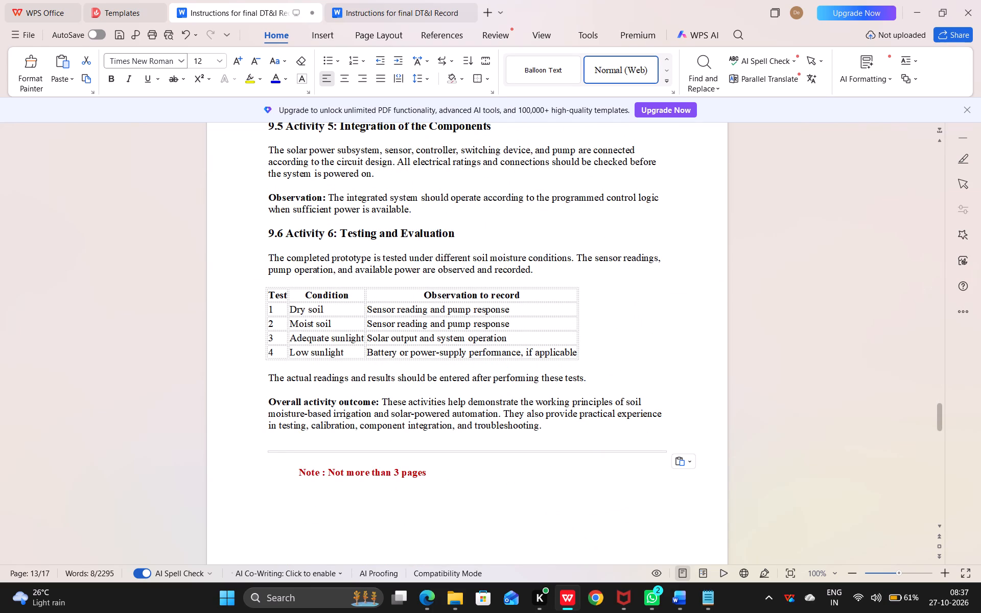
{"action": "left_click", "coordinate": [663, 358]}
{"action": "scroll", "coordinate": [433, 392], "scroll_direction": "down", "scroll_amount": 3}
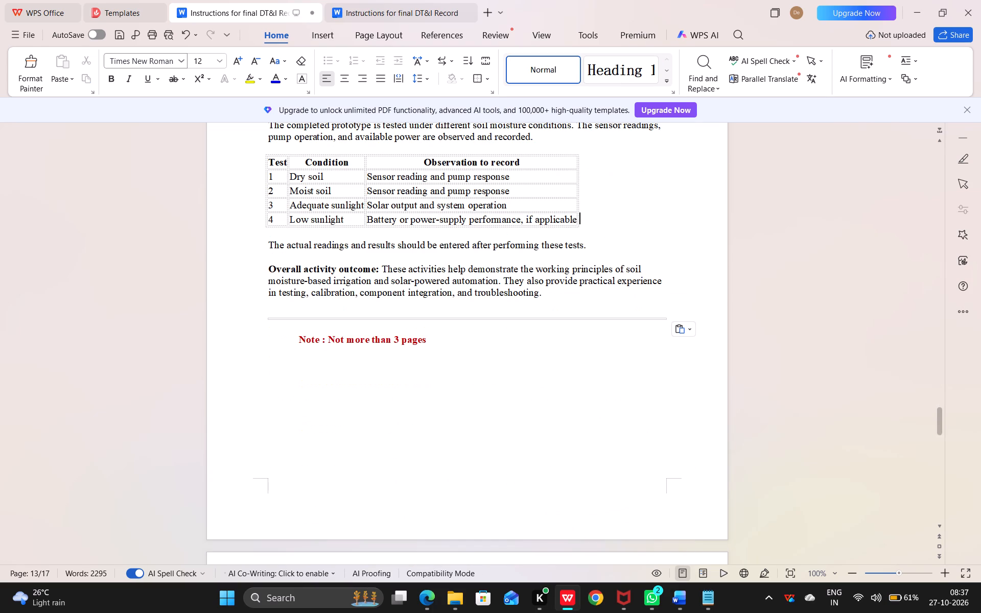
{"action": "left_click", "coordinate": [555, 299]}
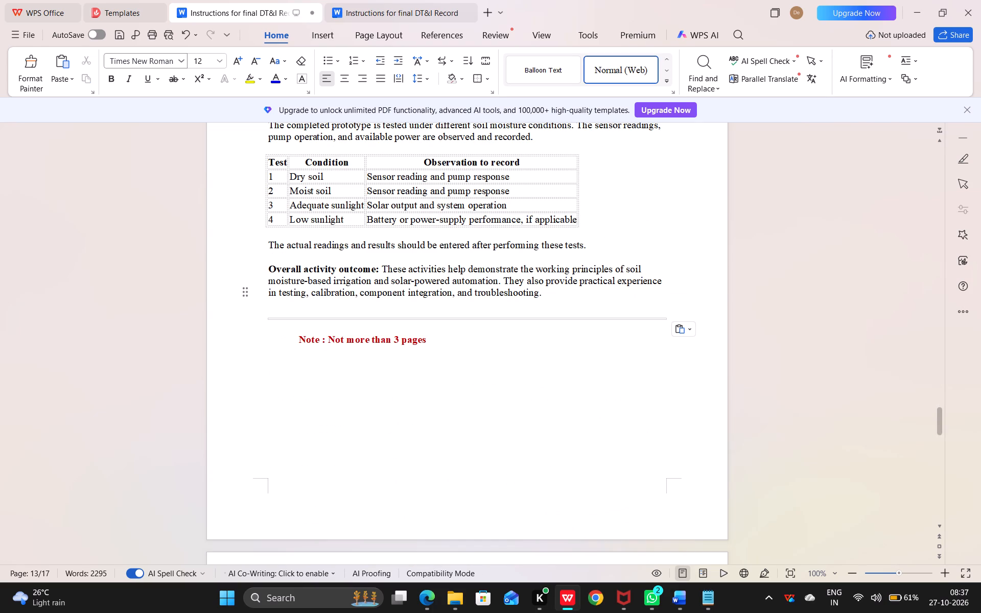
{"action": "key", "text": "Down"}
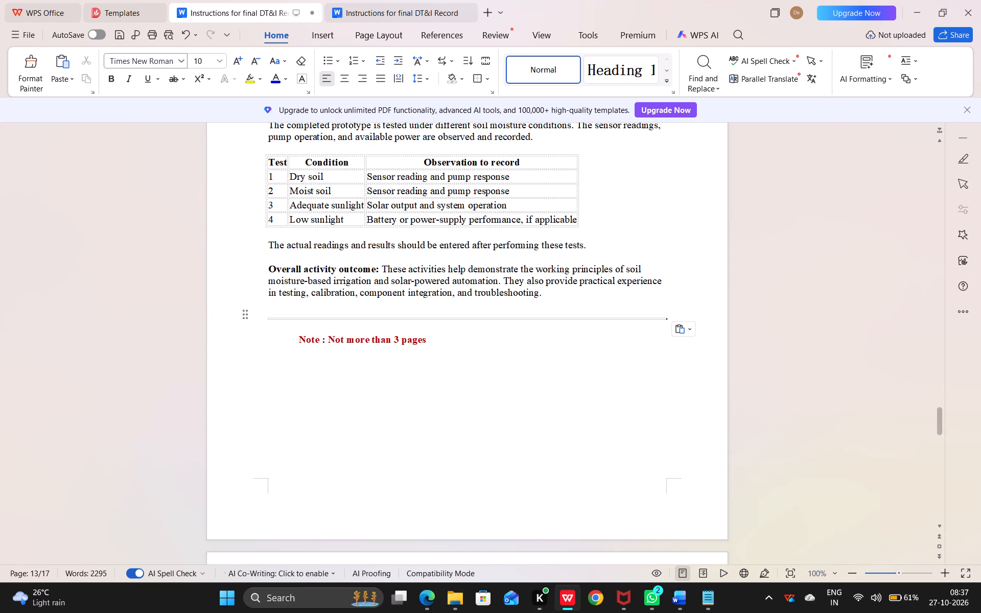
{"action": "key", "text": "Return"}
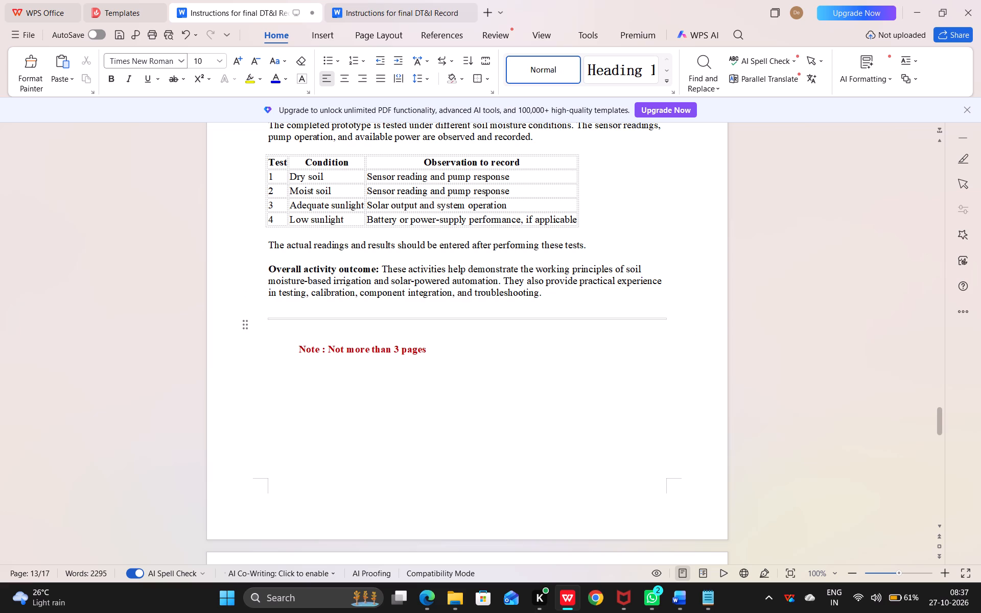
{"action": "key", "text": "Down"}
{"action": "key", "text": "Up"}
{"action": "key", "text": "Up"}
{"action": "key", "text": "Return"}
{"action": "key", "text": "Return"}
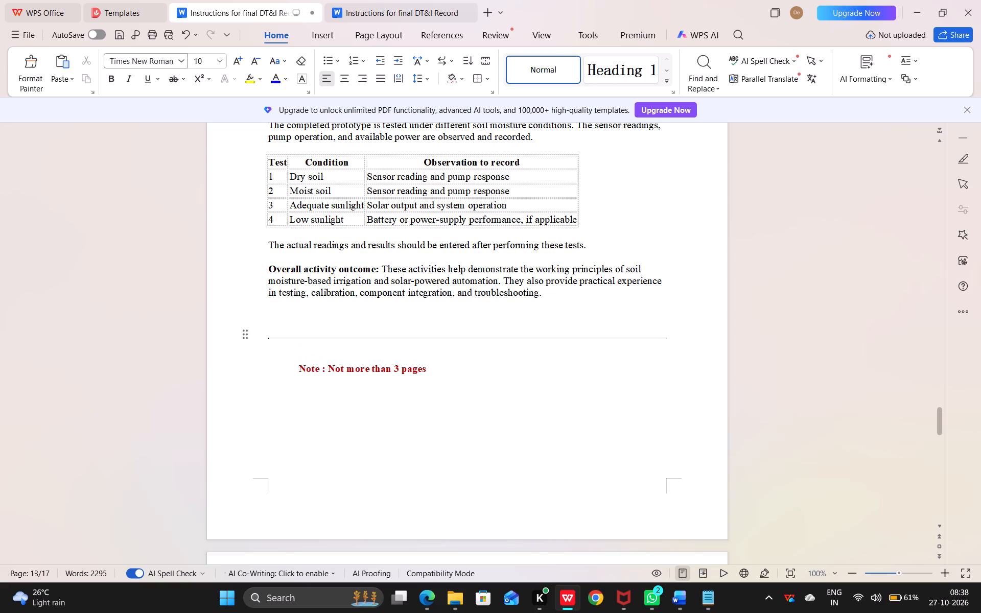
Delete the horizontal divider between the overall activity outcome and the red page-limit note.
{"action": "left_click", "coordinate": [569, 336]}
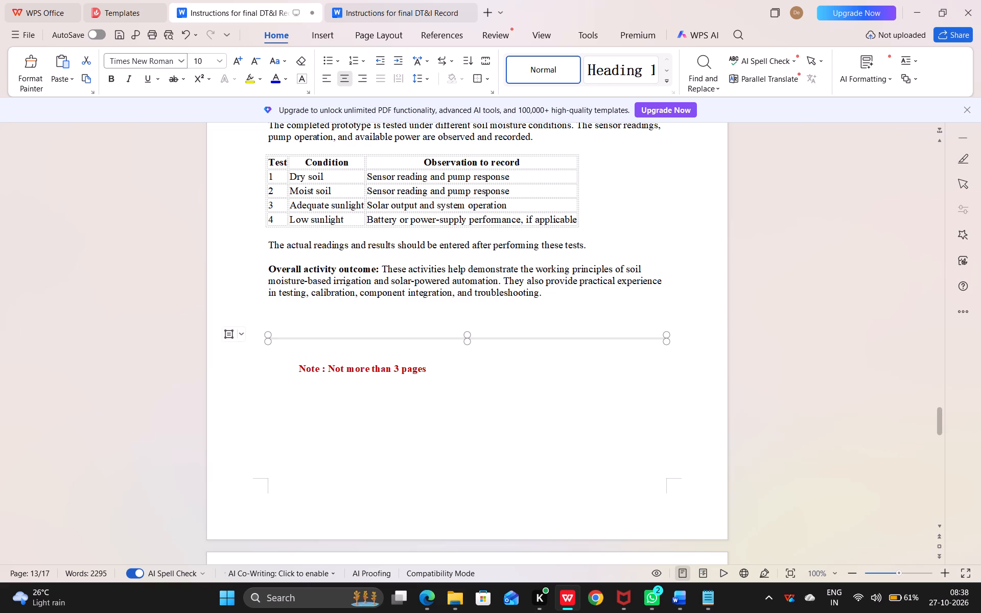
{"action": "key", "text": "BackSpace"}
Insert nine blank lines directly above the red page-limit note to push it onto the following page.
{"action": "left_click", "coordinate": [472, 356]}
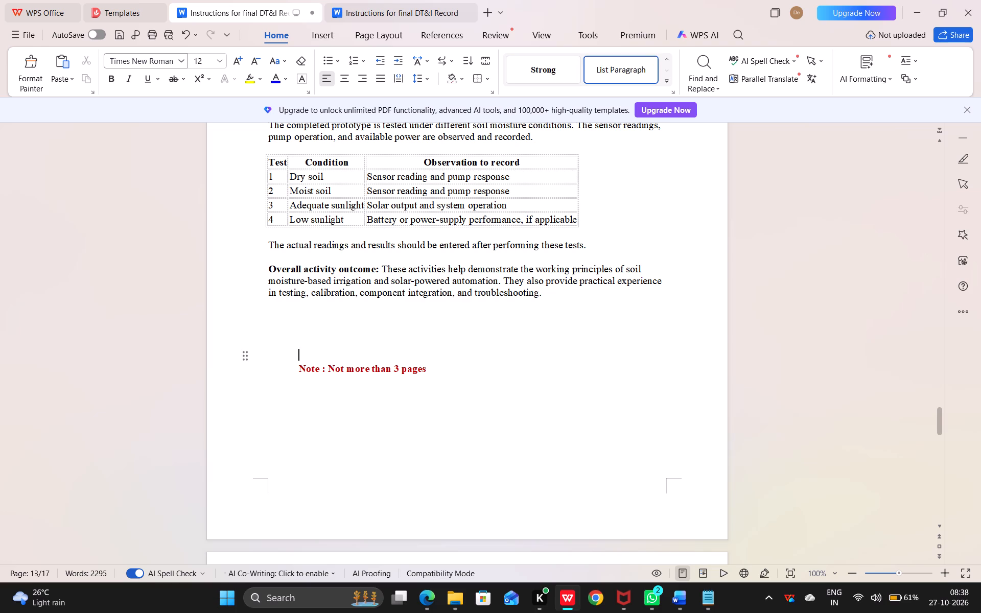
{"action": "key", "text": "Return"}
{"action": "key", "text": "Return"}
{"action": "key", "text": "Return"}
{"action": "key", "text": "Return"}
{"action": "key", "text": "Return"}
{"action": "key", "text": "Return"}
{"action": "key", "text": "Return"}
{"action": "key", "text": "Return"}
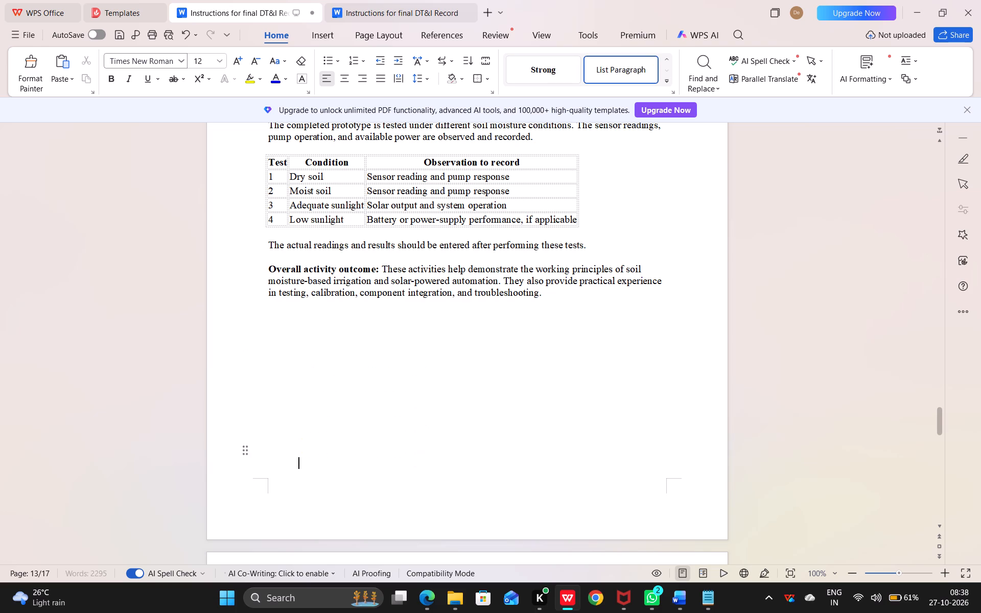
{"action": "key", "text": "Return"}
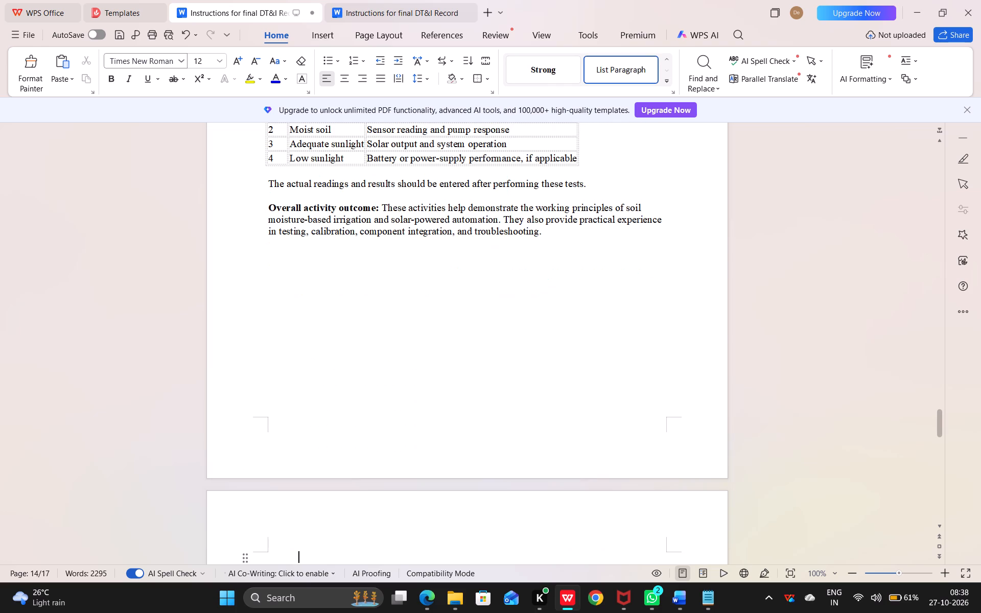
Review the Experiments and Activities section from its heading through the test table and overall activity outcome.
{"action": "scroll", "coordinate": [474, 355], "scroll_direction": "up", "scroll_amount": 4}
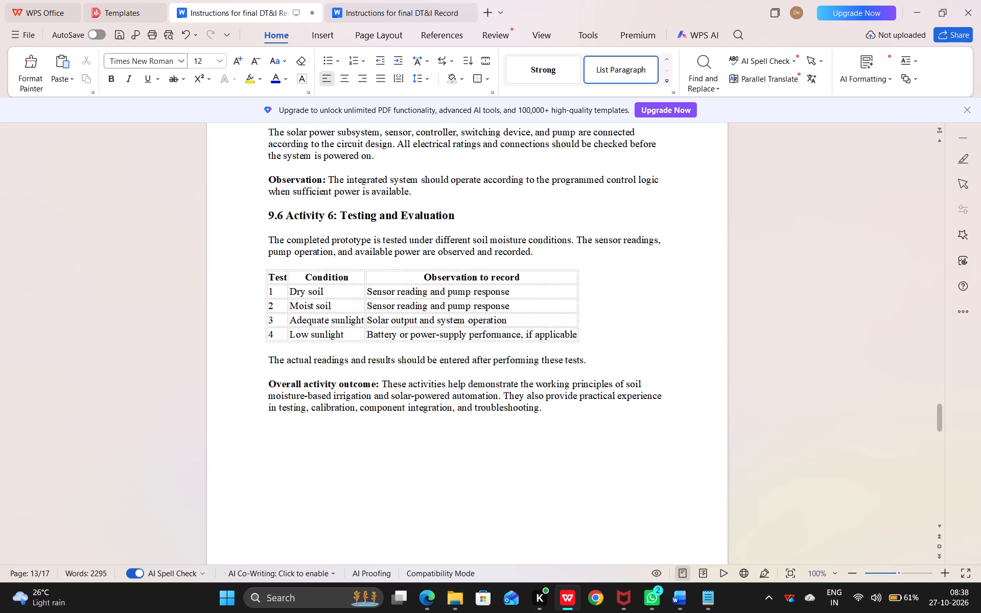
{"action": "scroll", "coordinate": [477, 357], "scroll_direction": "up", "scroll_amount": 17}
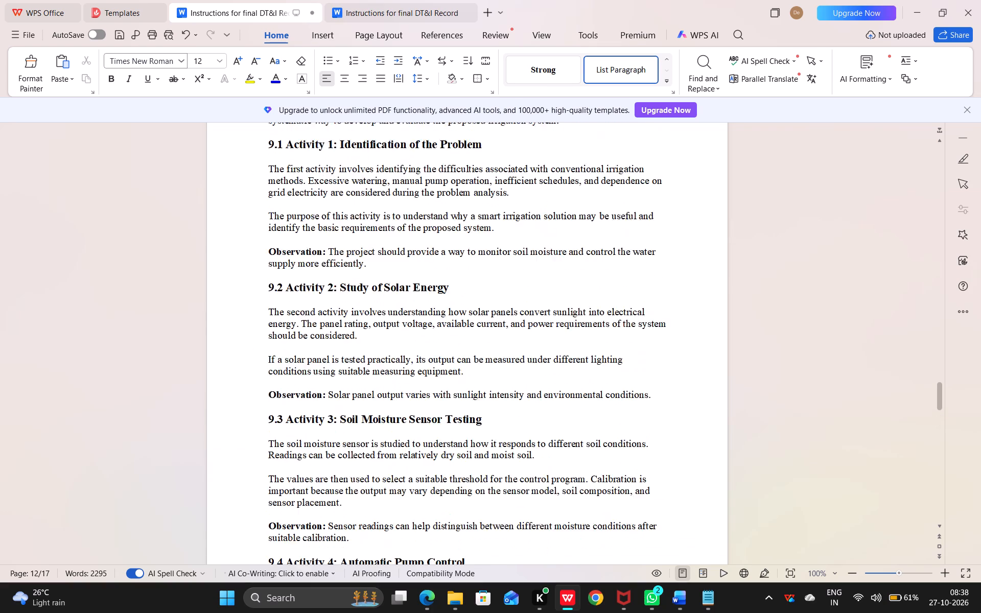
{"action": "scroll", "coordinate": [477, 357], "scroll_direction": "up", "scroll_amount": 2}
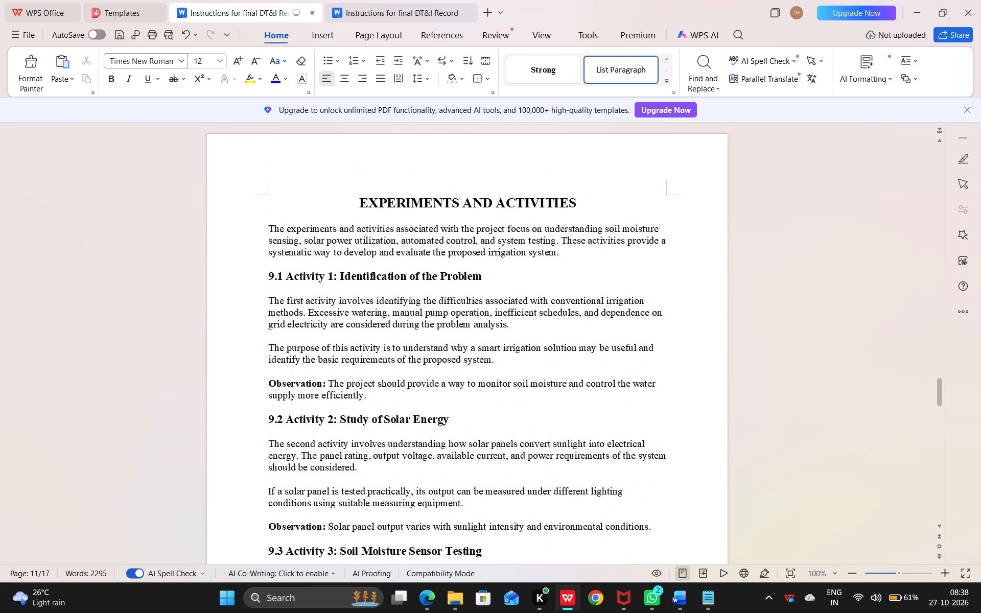
{"action": "scroll", "coordinate": [460, 374], "scroll_direction": "down", "scroll_amount": 18}
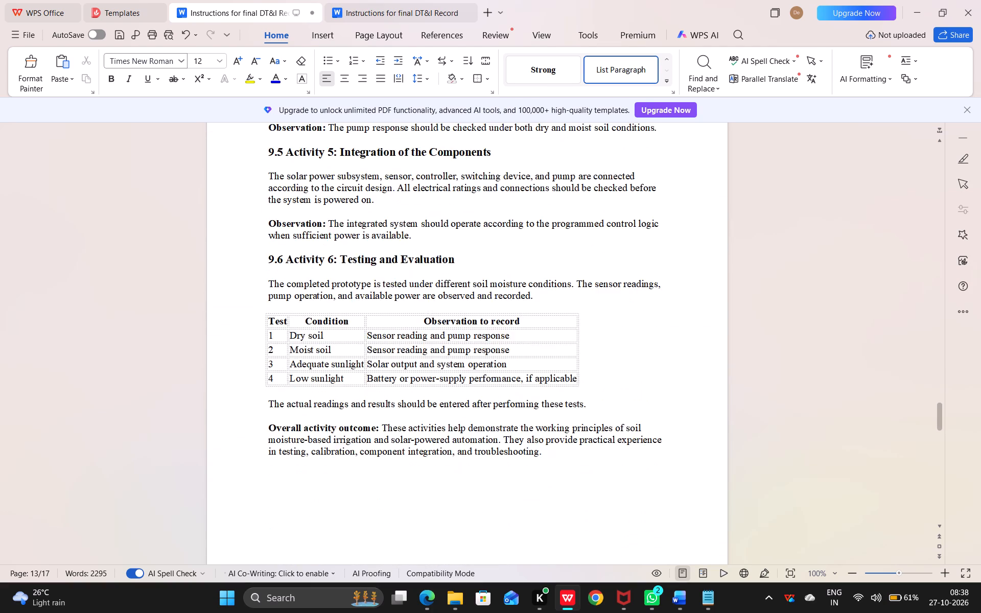
{"action": "scroll", "coordinate": [461, 394], "scroll_direction": "up", "scroll_amount": 3}
{"action": "scroll", "coordinate": [461, 394], "scroll_direction": "down", "scroll_amount": 5}
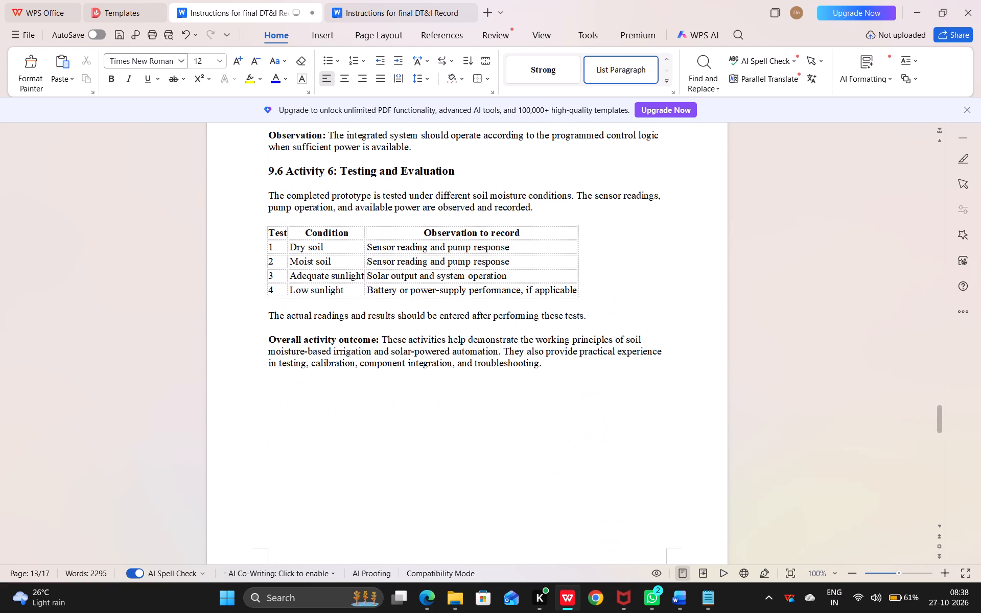
{"action": "scroll", "coordinate": [396, 260], "scroll_direction": "up", "scroll_amount": 4}
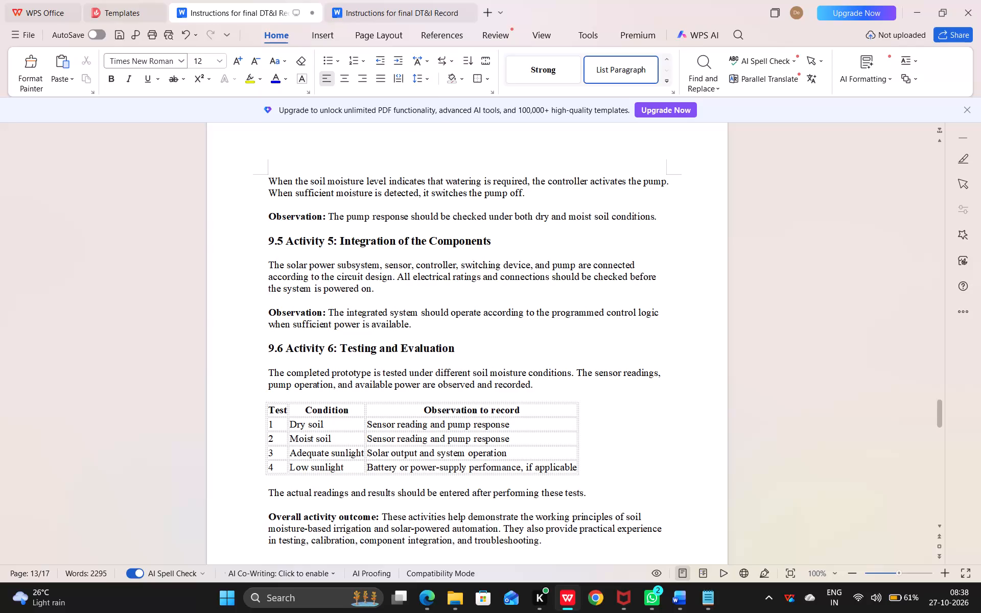
{"action": "scroll", "coordinate": [413, 283], "scroll_direction": "down", "scroll_amount": 7}
{"action": "scroll", "coordinate": [414, 362], "scroll_direction": "down", "scroll_amount": 10}
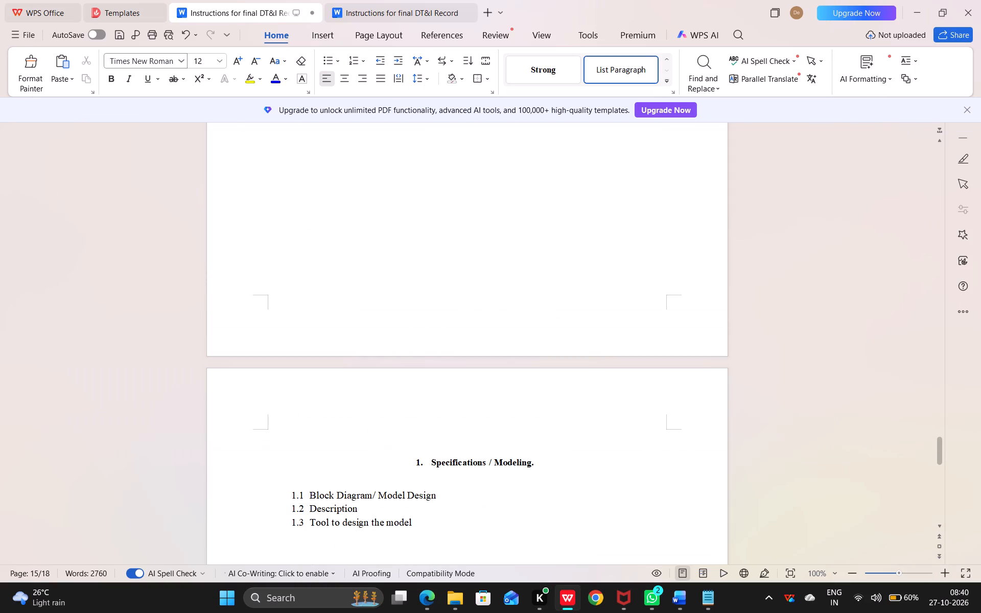
{"action": "left_click", "coordinate": [444, 508]}
{"action": "left_click_drag", "start_coordinate": [429, 527], "coordinate": [306, 469]}
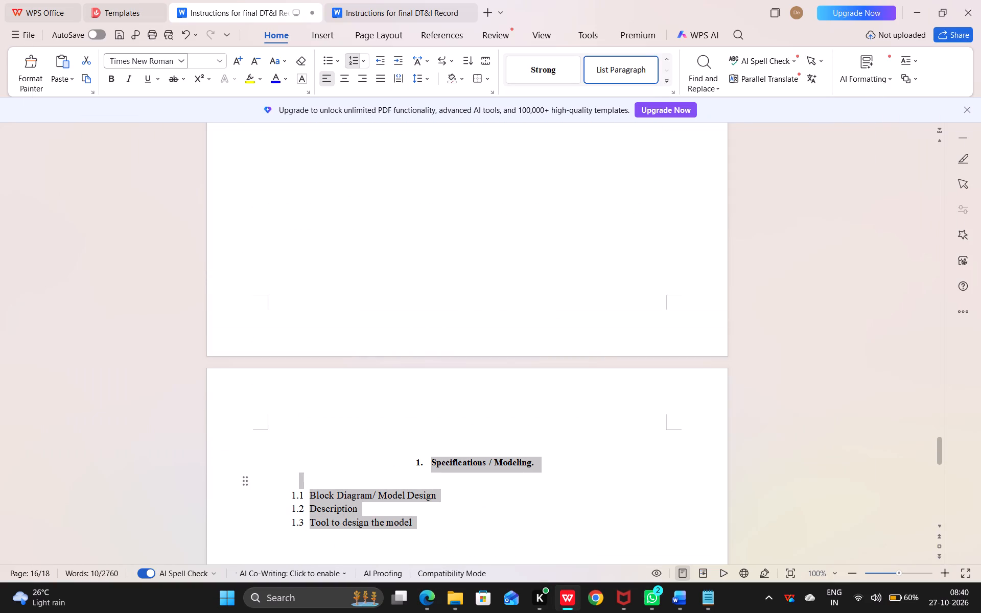
{"action": "left_click_drag", "start_coordinate": [306, 469], "coordinate": [310, 463]}
{"action": "key", "text": "BackSpace"}
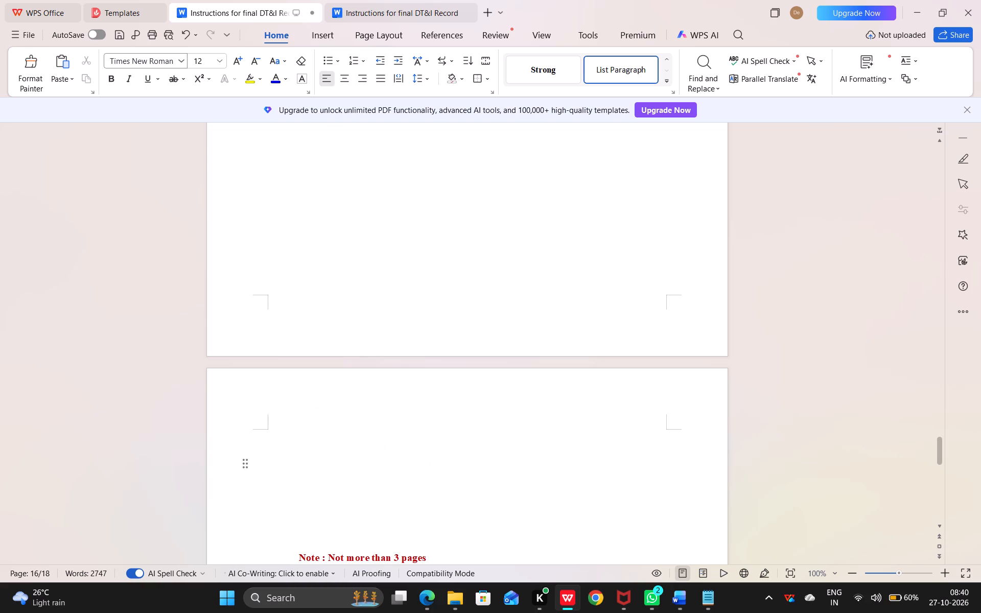
{"action": "key", "text": "ctrl+v"}
Remove the empty bullet lines around the three items under "Environmental Awareness".
{"action": "left_click", "coordinate": [367, 469]}
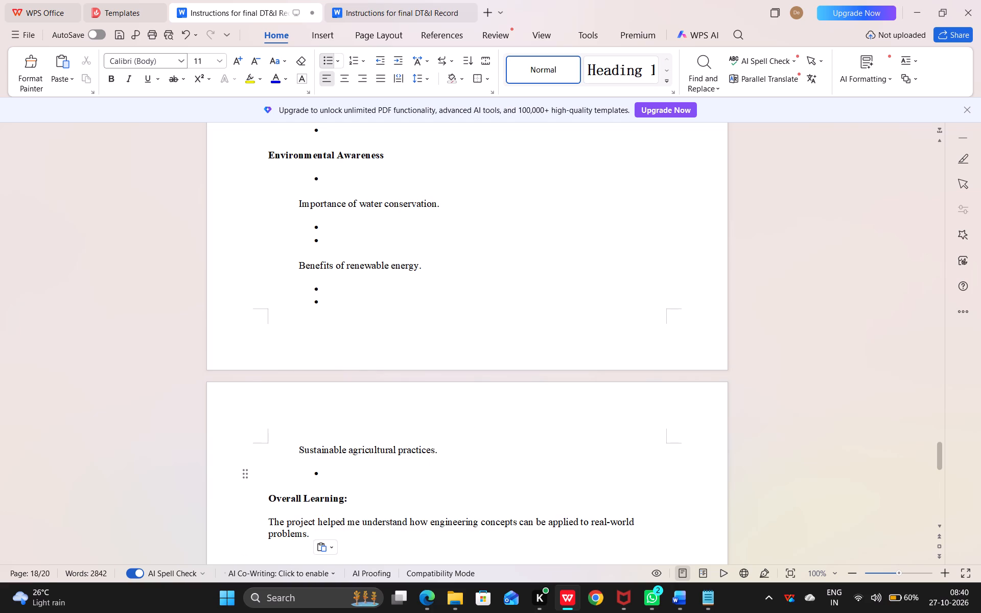
{"action": "key", "text": "BackSpace"}
{"action": "key", "text": "BackSpace"}
{"action": "key", "text": "BackSpace"}
{"action": "key", "text": "Up"}
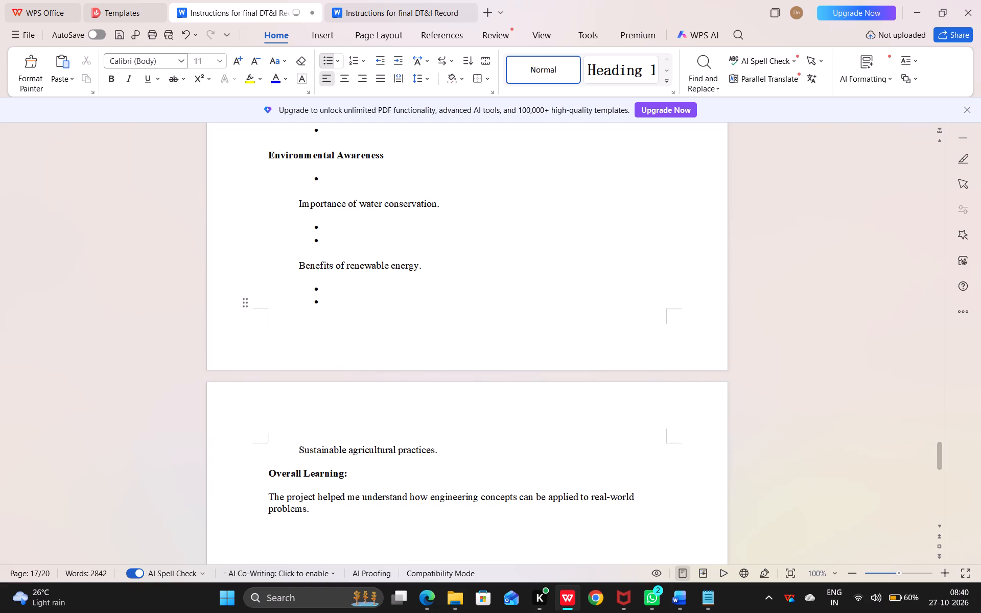
{"action": "key", "text": "BackSpace"}
{"action": "key", "text": "BackSpace"}
{"action": "key", "text": "BackSpace"}
{"action": "key", "text": "BackSpace"}
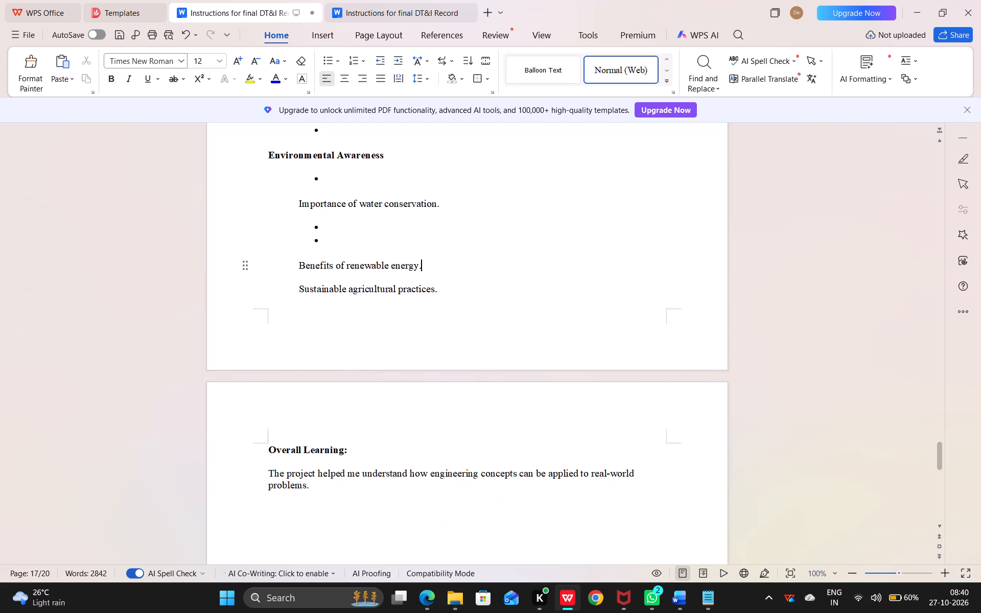
{"action": "key", "text": "Up"}
{"action": "key", "text": "BackSpace"}
{"action": "key", "text": "BackSpace"}
{"action": "key", "text": "BackSpace"}
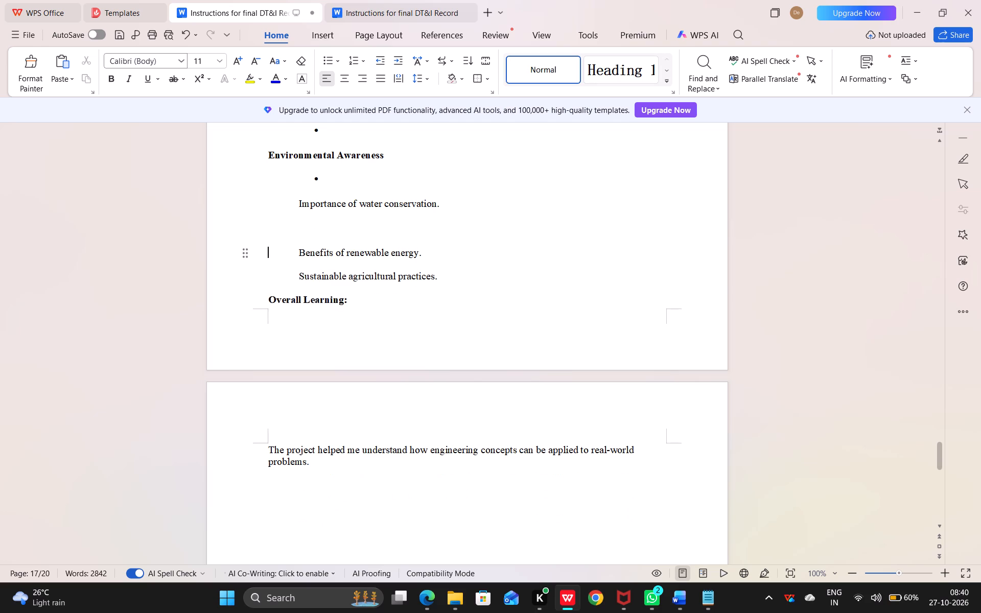
{"action": "key", "text": "BackSpace"}
{"action": "key", "text": "Up"}
{"action": "key", "text": "BackSpace"}
{"action": "key", "text": "BackSpace"}
{"action": "key", "text": "BackSpace"}
Remove the empty bullet lines around the three items under "Problem-Solving Skills".
{"action": "key", "text": "Up"}
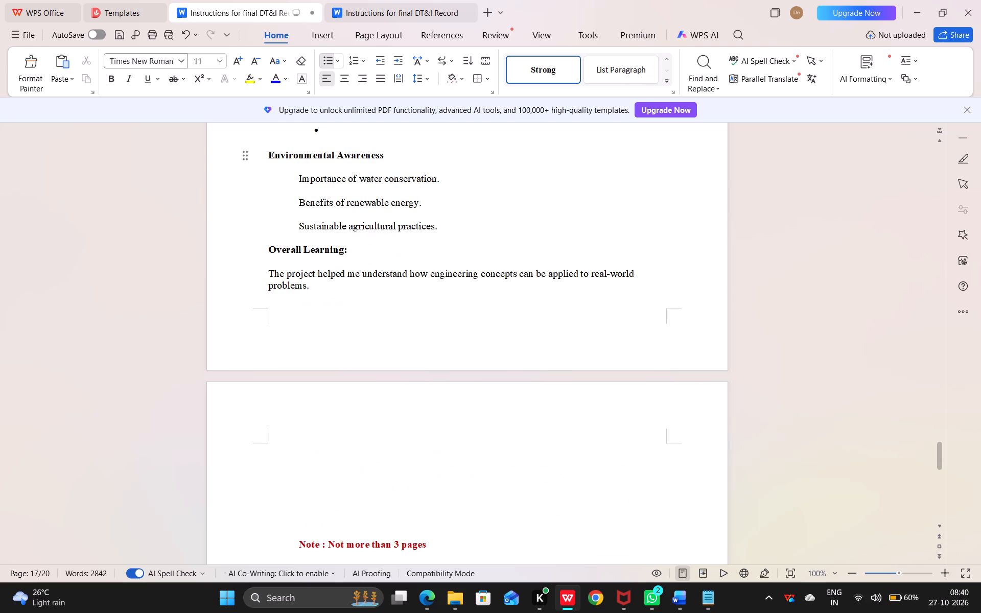
{"action": "key", "text": "BackSpace"}
{"action": "key", "text": "BackSpace"}
{"action": "key", "text": "BackSpace"}
{"action": "key", "text": "Up"}
{"action": "key", "text": "BackSpace"}
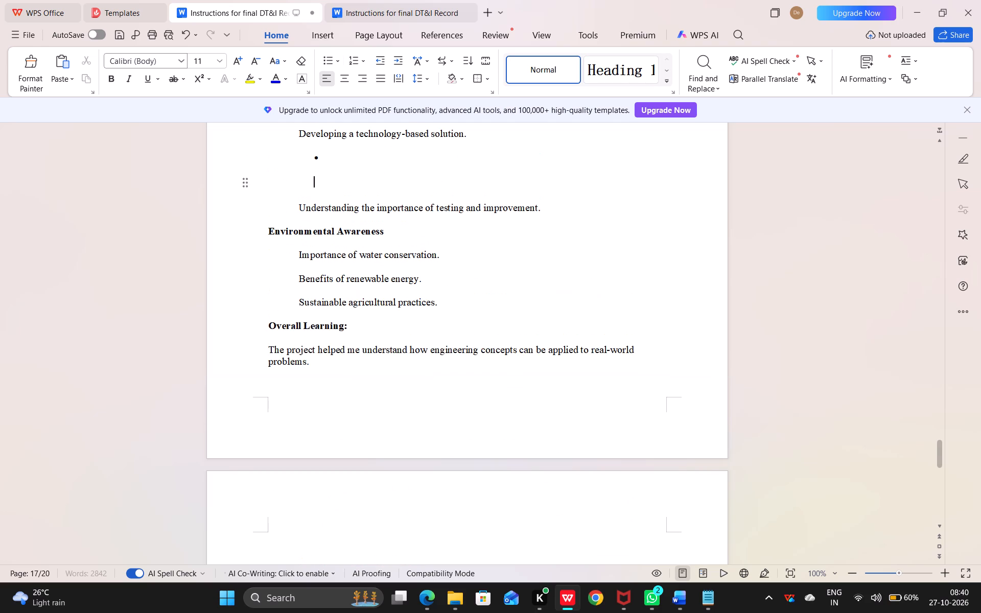
{"action": "key", "text": "BackSpace"}
{"action": "key", "text": "BackSpace"}
{"action": "key", "text": "BackSpace"}
{"action": "key", "text": "Up"}
{"action": "key", "text": "BackSpace"}
{"action": "key", "text": "BackSpace"}
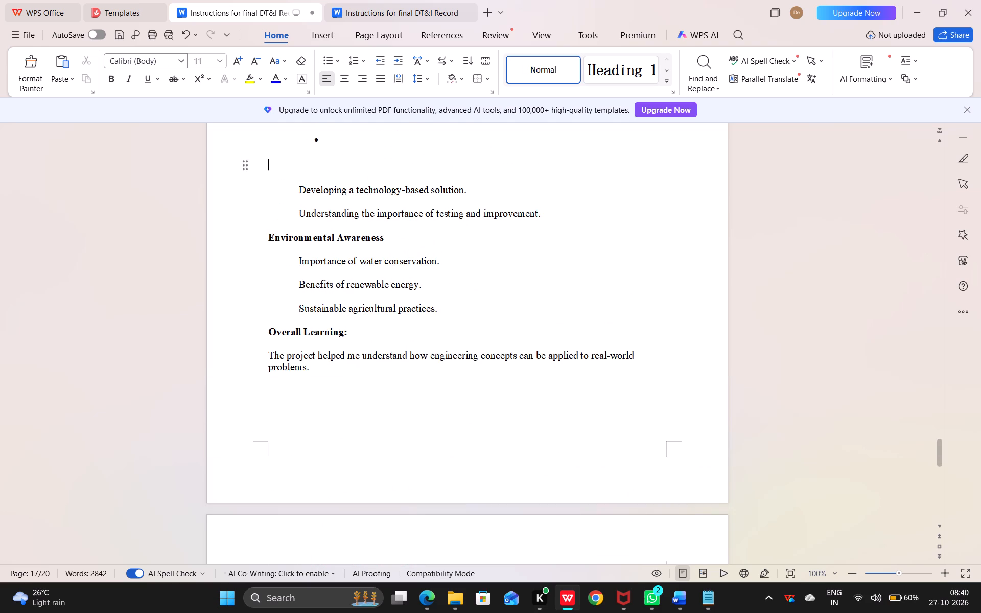
{"action": "key", "text": "BackSpace"}
{"action": "key", "text": "BackSpace"}
{"action": "key", "text": "Up"}
{"action": "key", "text": "BackSpace"}
{"action": "key", "text": "BackSpace"}
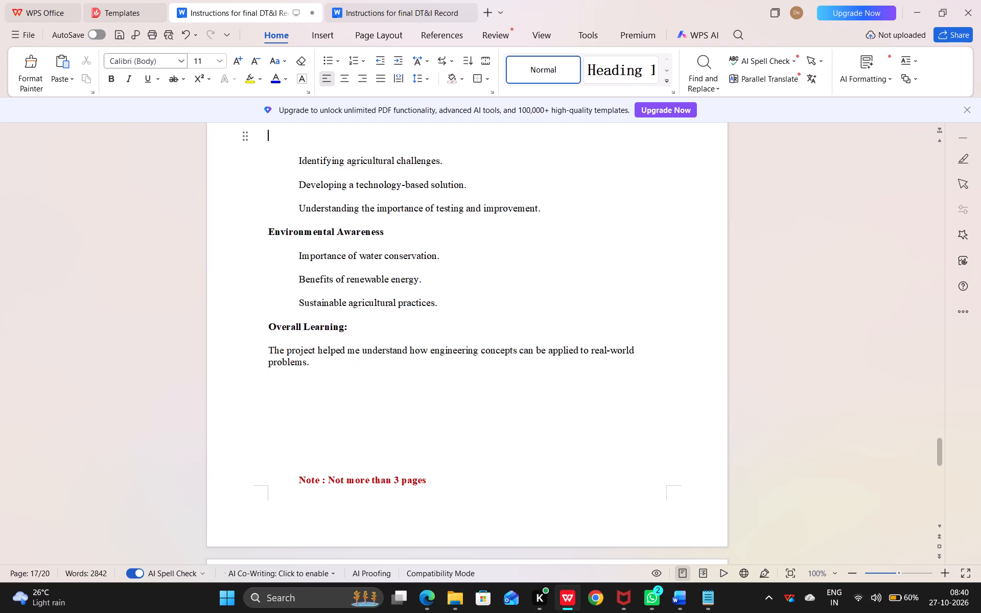
{"action": "key", "text": "BackSpace"}
Remove the empty bullet lines above and below "Observation and documentation." under "Practical Skills".
{"action": "scroll", "coordinate": [370, 466], "scroll_direction": "up", "scroll_amount": 3}
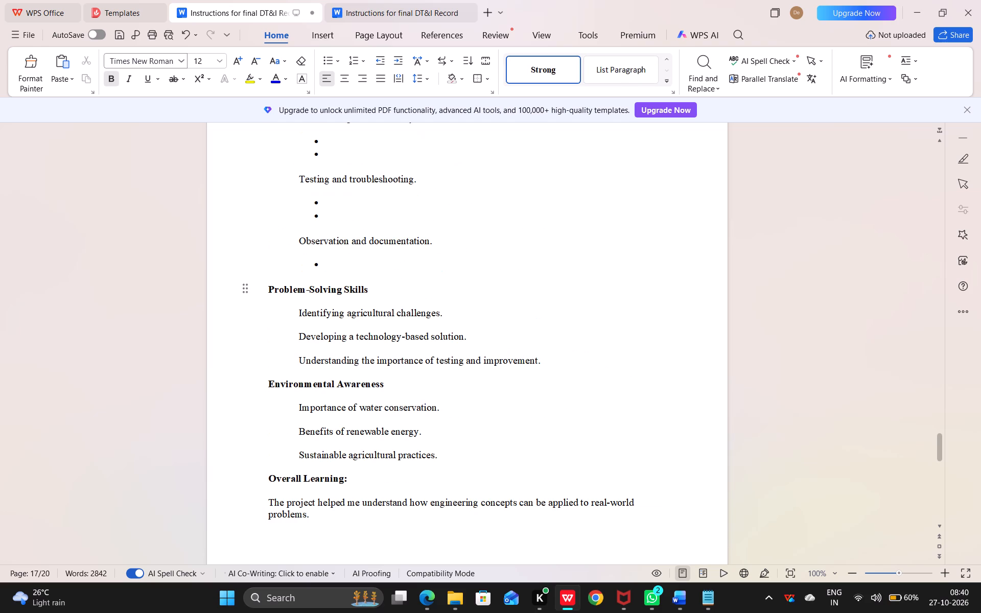
{"action": "key", "text": "Up"}
{"action": "key", "text": "BackSpace"}
{"action": "key", "text": "BackSpace"}
{"action": "key", "text": "BackSpace"}
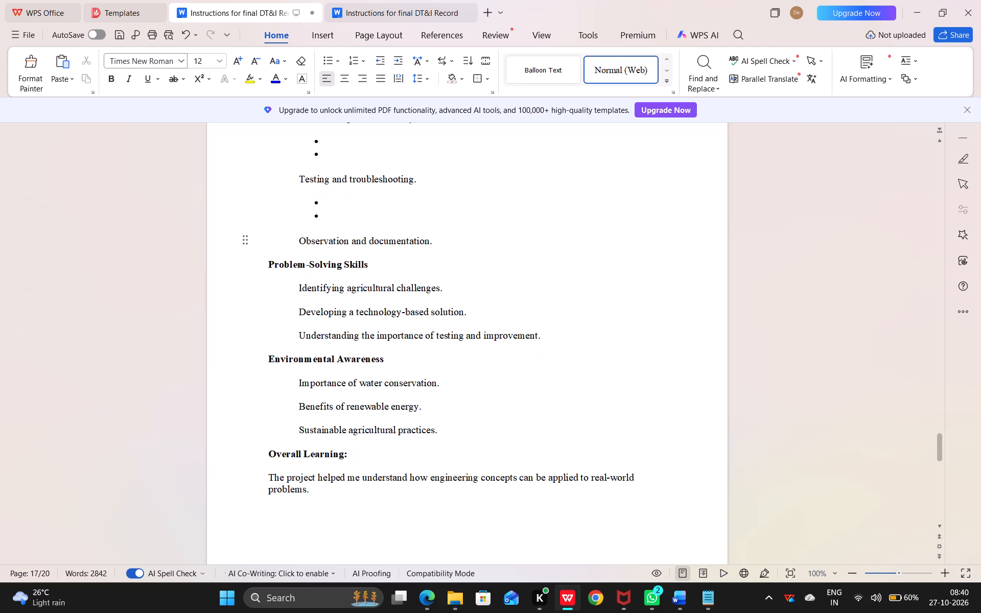
{"action": "key", "text": "Up"}
{"action": "key", "text": "BackSpace"}
{"action": "key", "text": "BackSpace"}
{"action": "key", "text": "BackSpace"}
{"action": "key", "text": "BackSpace"}
Remove the empty bullet lines between "Circuit design and assembly." and "Testing and troubleshooting.".
{"action": "key", "text": "Up"}
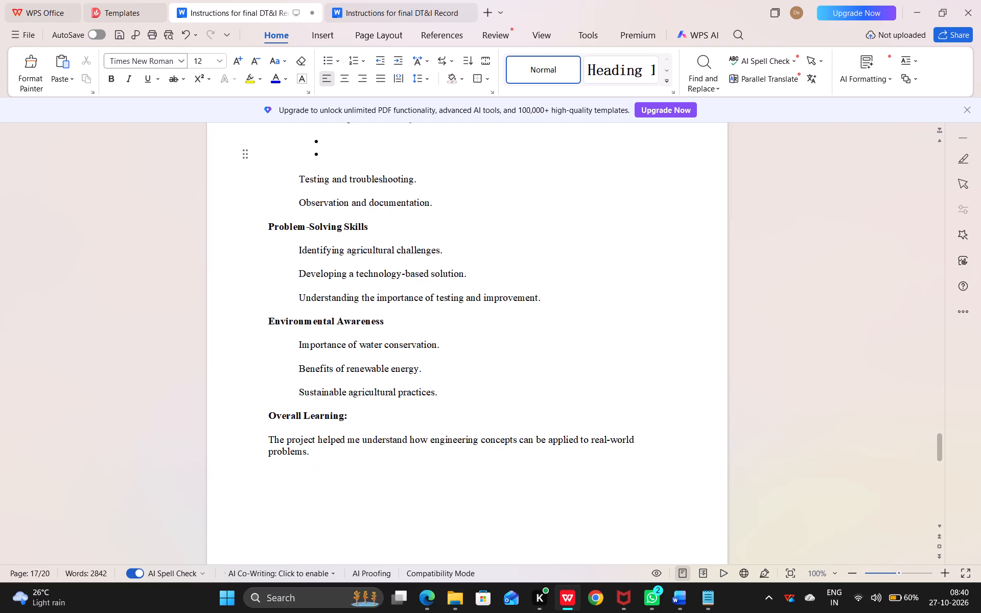
{"action": "key", "text": "BackSpace"}
{"action": "key", "text": "BackSpace"}
{"action": "key", "text": "BackSpace"}
{"action": "key", "text": "Up"}
{"action": "key", "text": "Up"}
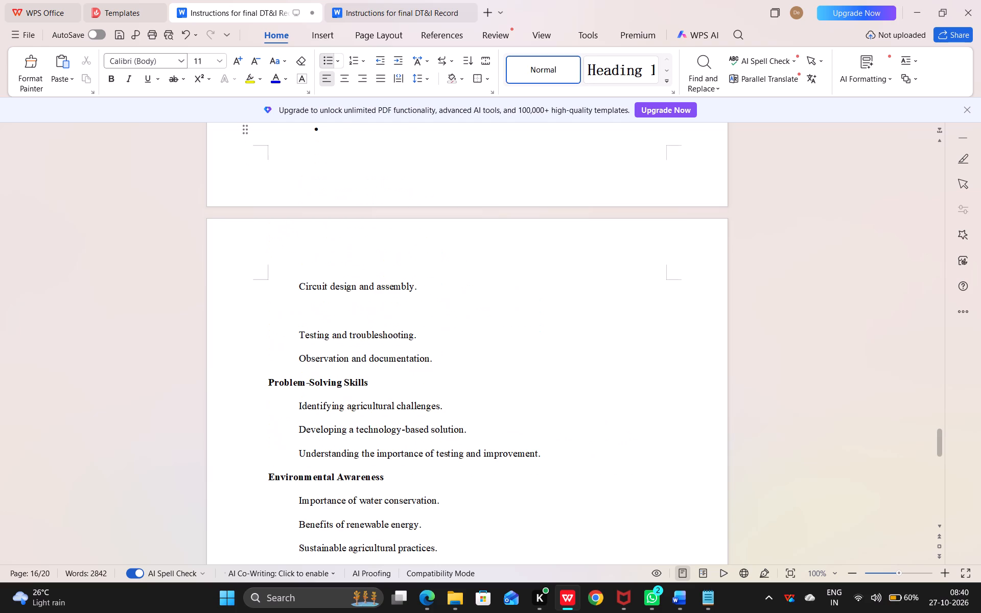
{"action": "key", "text": "Down"}
{"action": "key", "text": "Down"}
{"action": "key", "text": "BackSpace"}
Remove the empty bullet lines above and below "Component identification." under "Practical Skills".
{"action": "key", "text": "Up"}
{"action": "key", "text": "Up"}
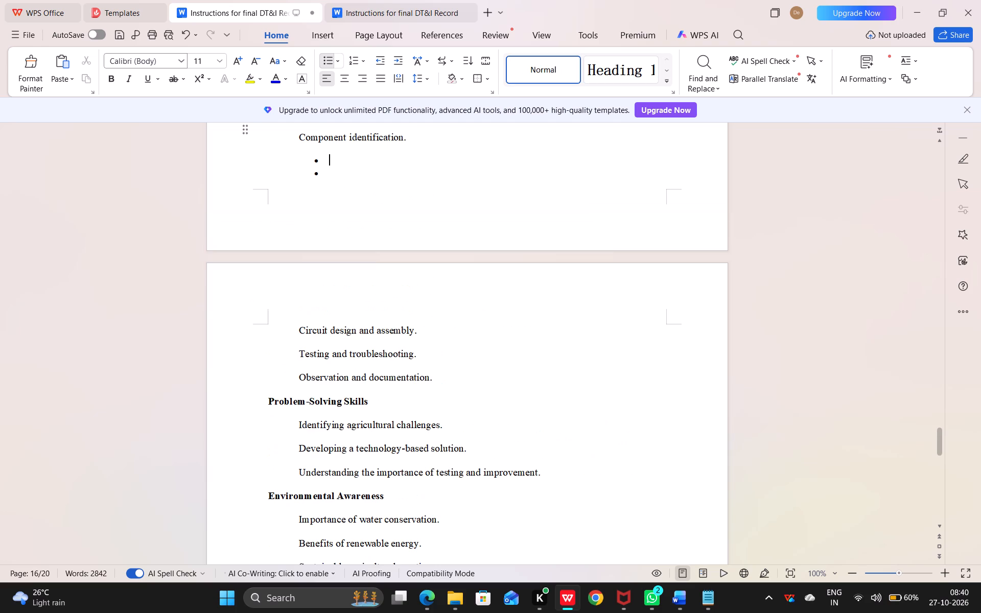
{"action": "key", "text": "Down"}
{"action": "key", "text": "BackSpace"}
{"action": "key", "text": "BackSpace"}
{"action": "key", "text": "BackSpace"}
{"action": "key", "text": "BackSpace"}
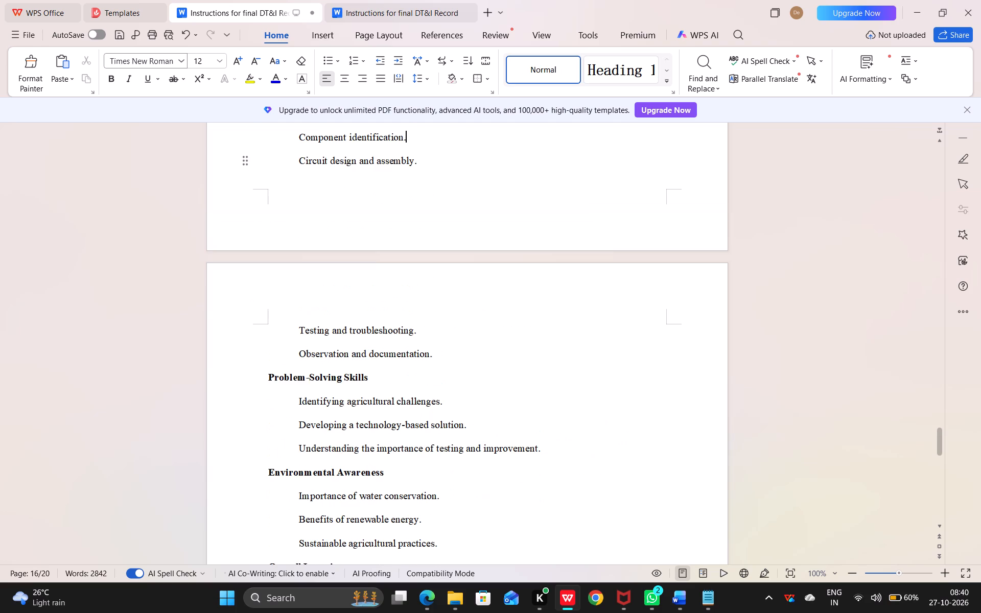
{"action": "key", "text": "Up"}
{"action": "key", "text": "Up"}
{"action": "key", "text": "Down"}
{"action": "key", "text": "BackSpace"}
{"action": "key", "text": "BackSpace"}
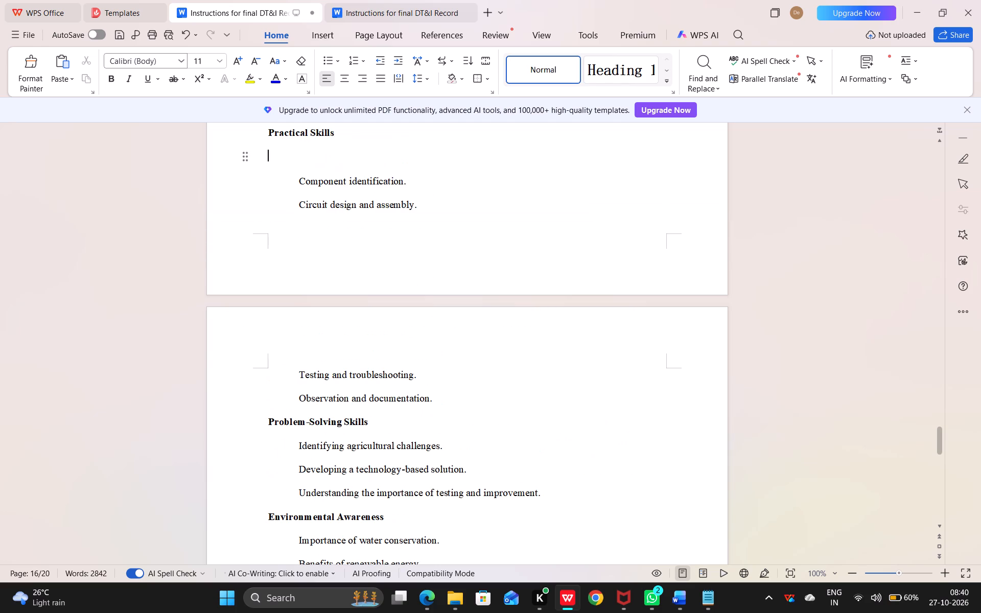
{"action": "key", "text": "BackSpace"}
Remove the empty bullet lines above the "Practical Skills" heading and the bullet mark just above "Understanding electrical component connections.".
{"action": "key", "text": "Up"}
{"action": "key", "text": "BackSpace"}
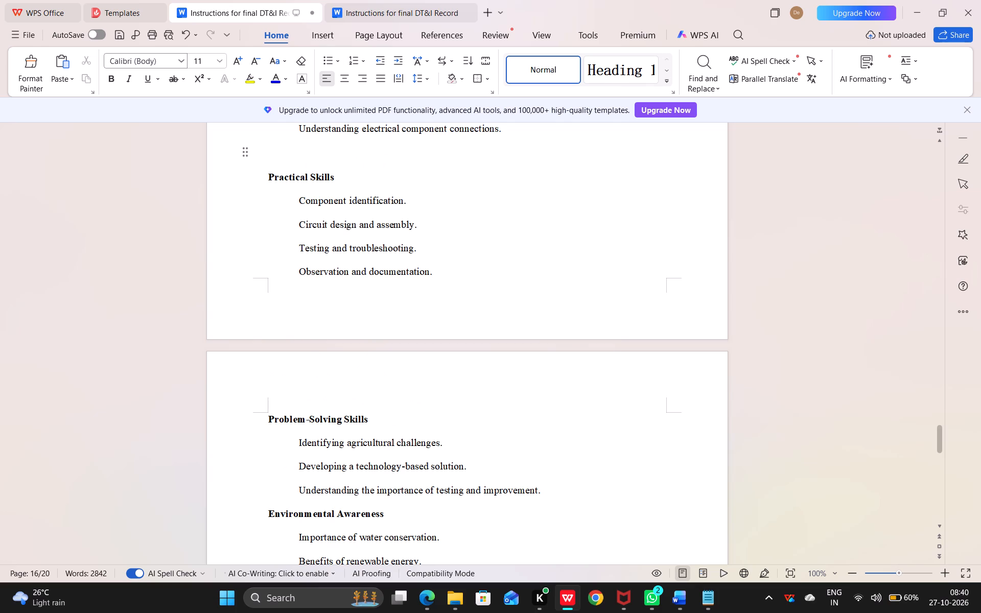
{"action": "key", "text": "BackSpace"}
{"action": "key", "text": "BackSpace"}
{"action": "key", "text": "Up"}
{"action": "key", "text": "BackSpace"}
{"action": "key", "text": "BackSpace"}
{"action": "key", "text": "BackSpace"}
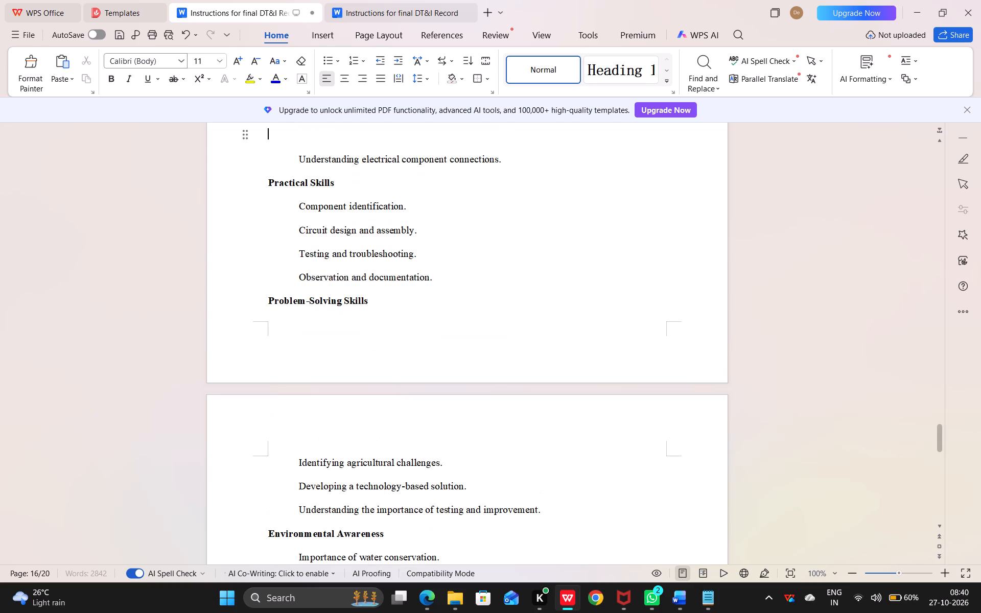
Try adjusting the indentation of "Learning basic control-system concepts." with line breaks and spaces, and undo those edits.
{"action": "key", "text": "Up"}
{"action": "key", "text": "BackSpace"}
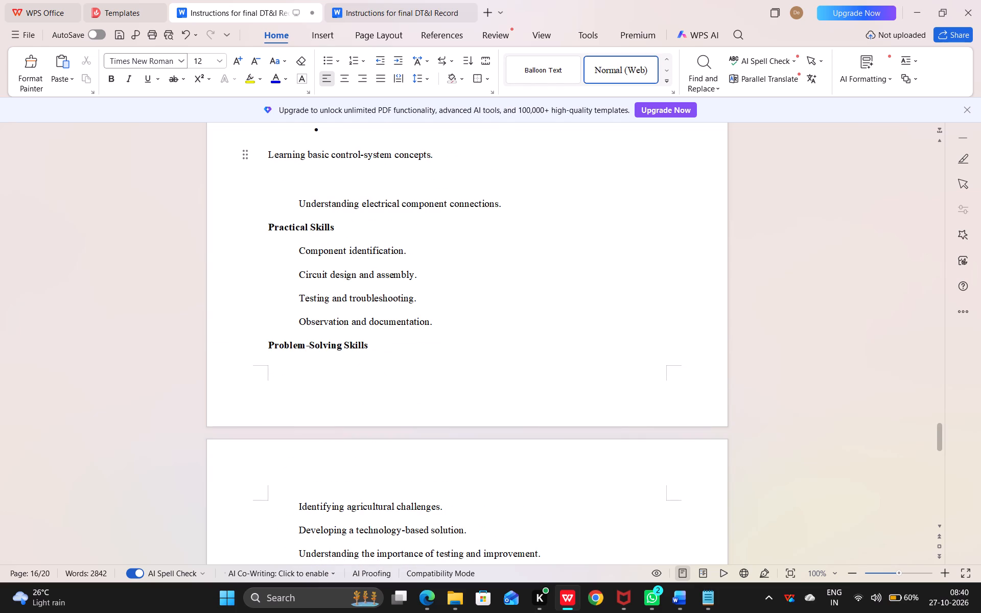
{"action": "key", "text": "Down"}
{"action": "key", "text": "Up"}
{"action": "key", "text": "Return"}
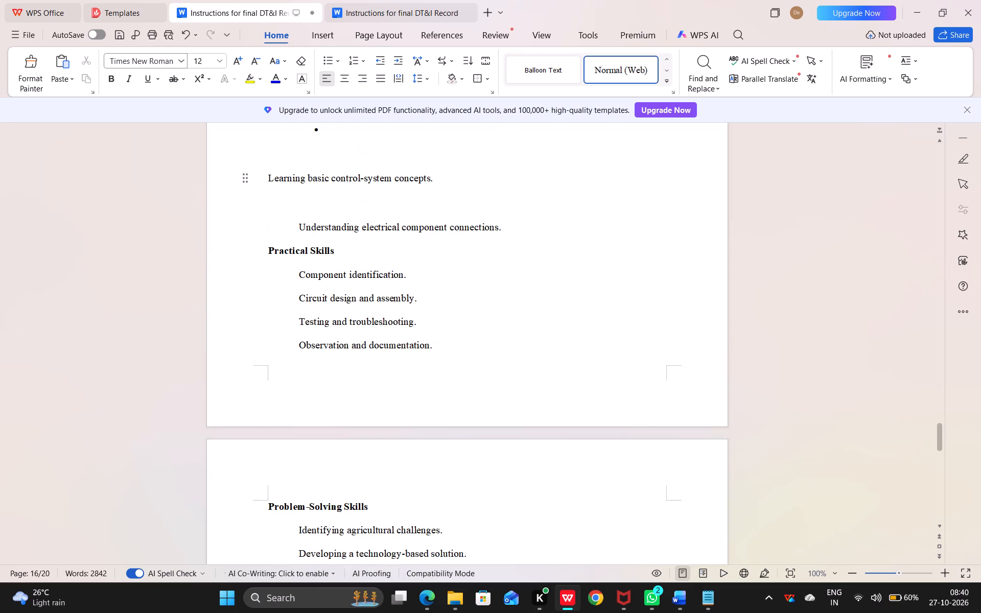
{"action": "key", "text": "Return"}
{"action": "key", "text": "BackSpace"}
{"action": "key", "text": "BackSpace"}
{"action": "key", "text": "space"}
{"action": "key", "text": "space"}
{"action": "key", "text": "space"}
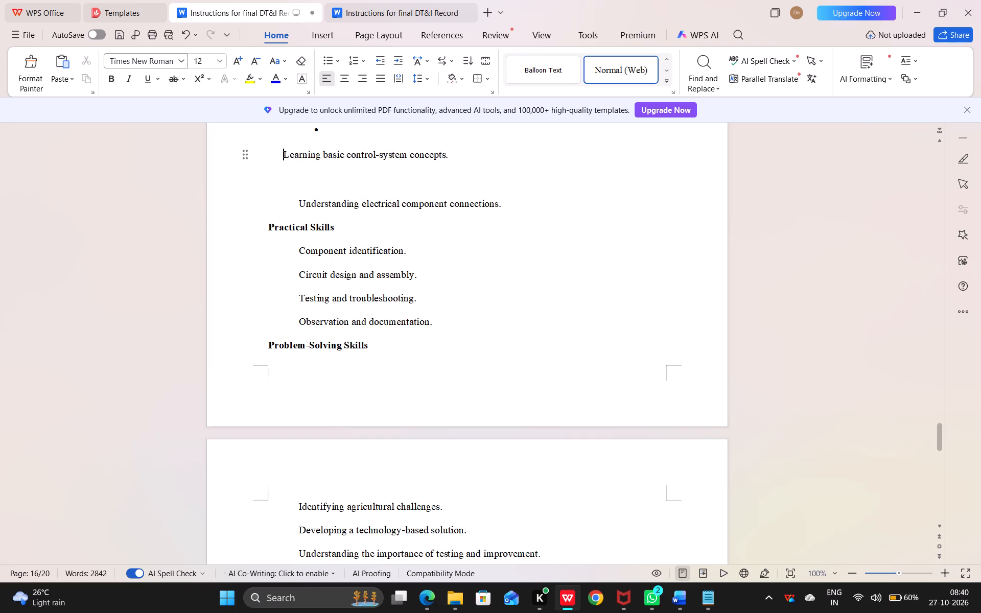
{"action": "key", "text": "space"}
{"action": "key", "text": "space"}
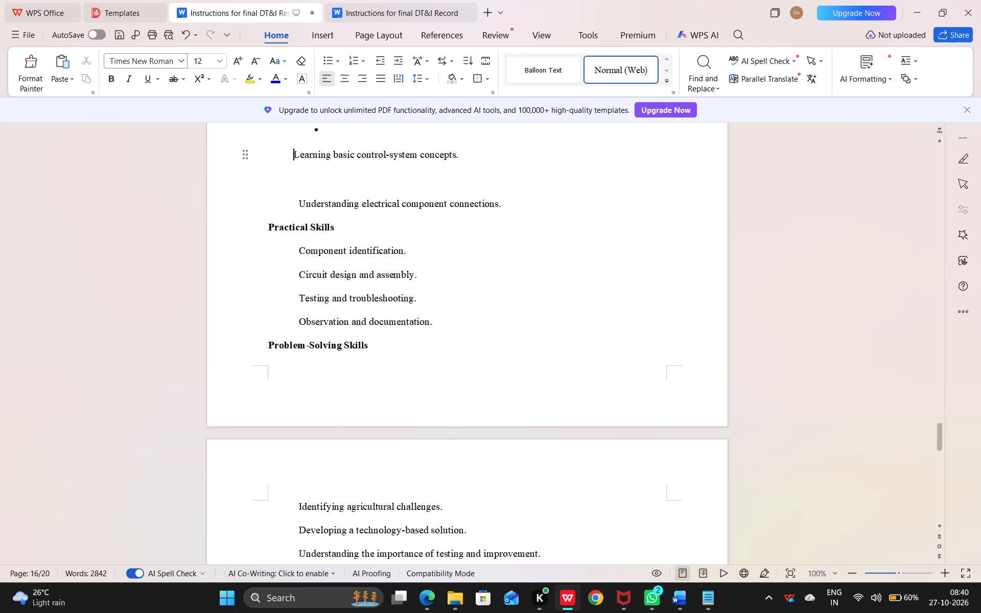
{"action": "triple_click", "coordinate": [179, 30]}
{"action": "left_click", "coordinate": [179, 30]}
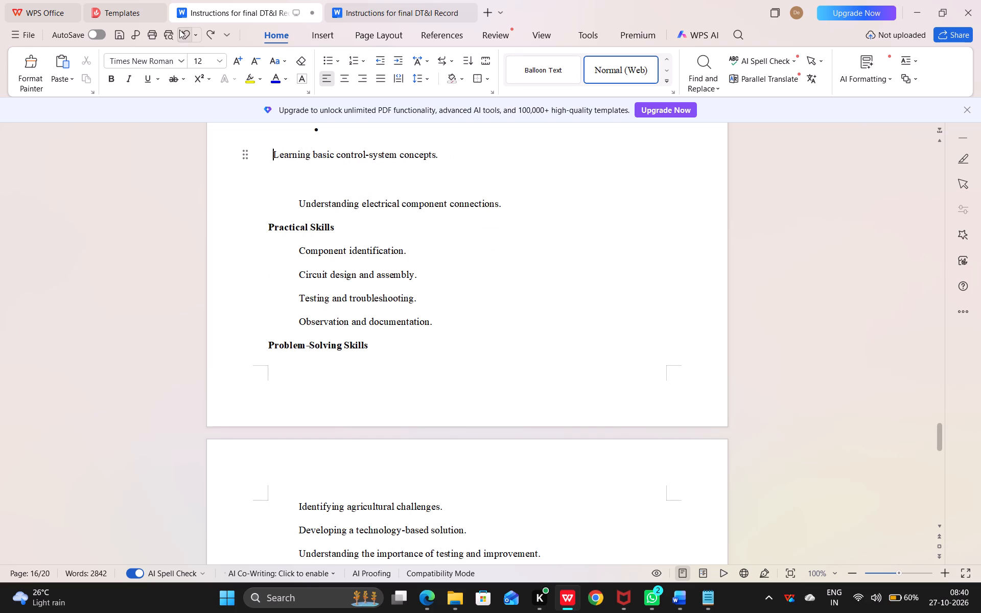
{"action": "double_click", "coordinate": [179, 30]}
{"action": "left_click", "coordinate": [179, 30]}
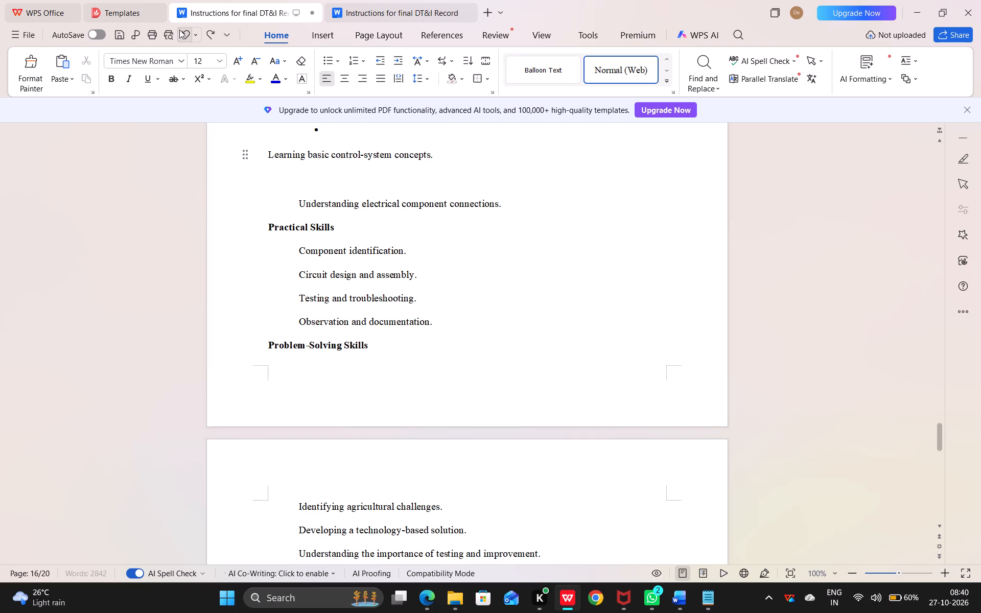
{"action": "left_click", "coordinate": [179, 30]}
Remove the empty bullet lines between "Understanding automatic irrigation." and "Learning basic control-system concepts.", keeping the first item's full text.
{"action": "left_click", "coordinate": [333, 150]}
{"action": "left_click", "coordinate": [333, 143]}
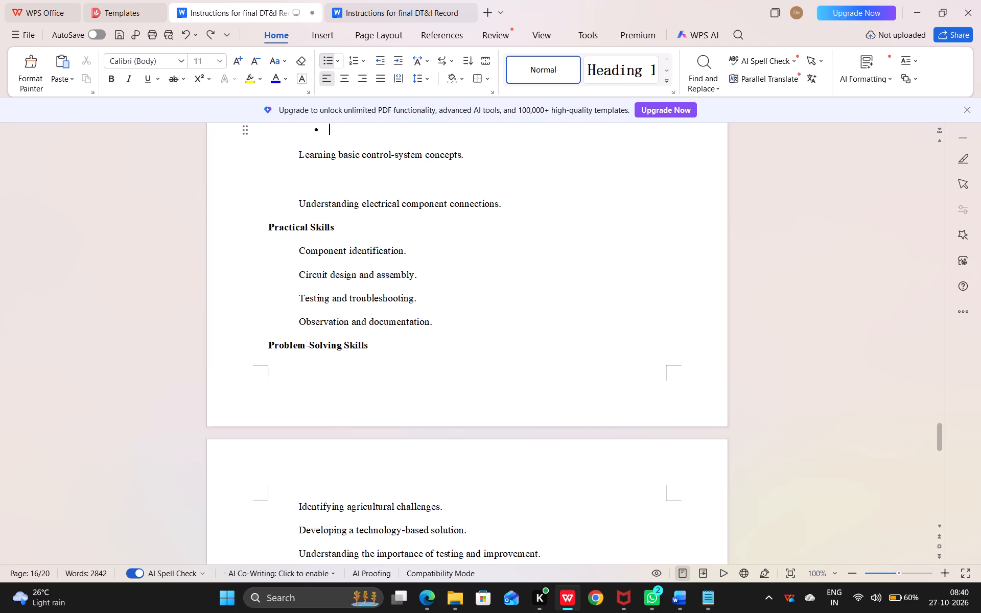
{"action": "key", "text": "BackSpace"}
{"action": "key", "text": "BackSpace"}
{"action": "key", "text": "BackSpace"}
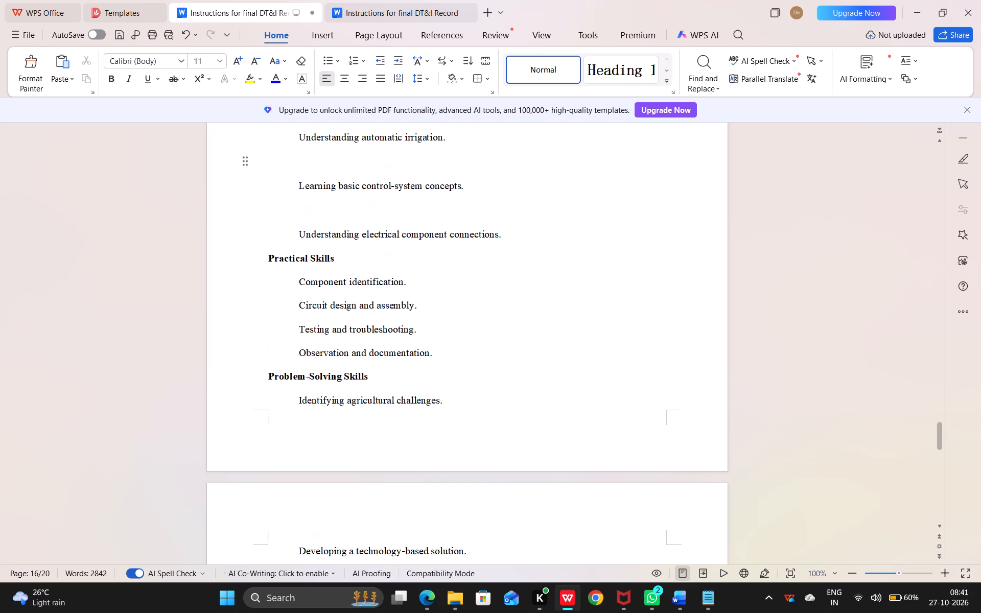
{"action": "key", "text": "BackSpace"}
{"action": "key", "text": "BackSpace"}
{"action": "key", "text": "BackSpace"}
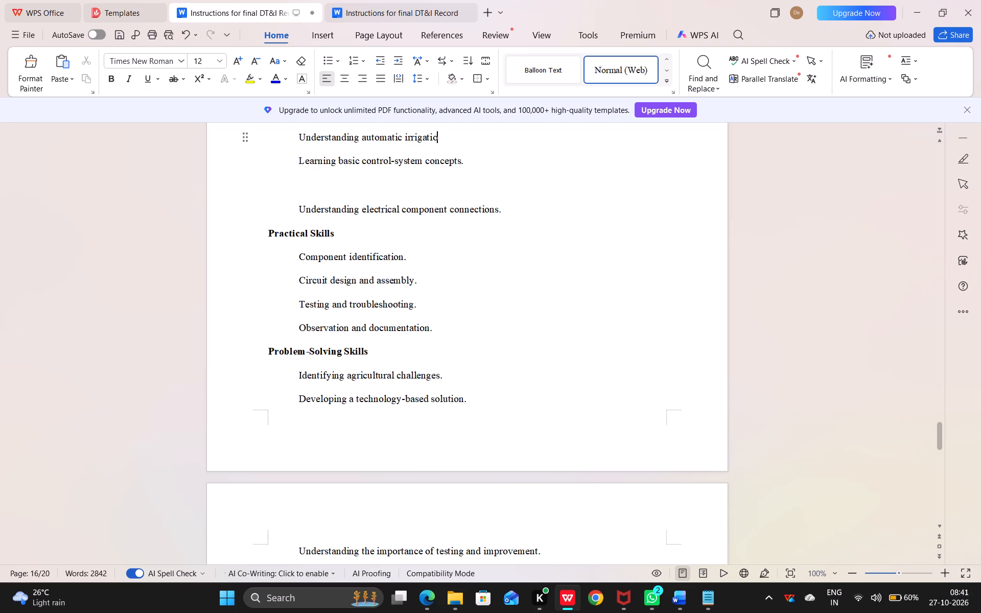
{"action": "type", "text": "n."}
Remove the empty bullet lines between "Learning about soil moisture sensors." and "Understanding automatic irrigation.".
{"action": "key", "text": "Up"}
{"action": "key", "text": "BackSpace"}
{"action": "key", "text": "BackSpace"}
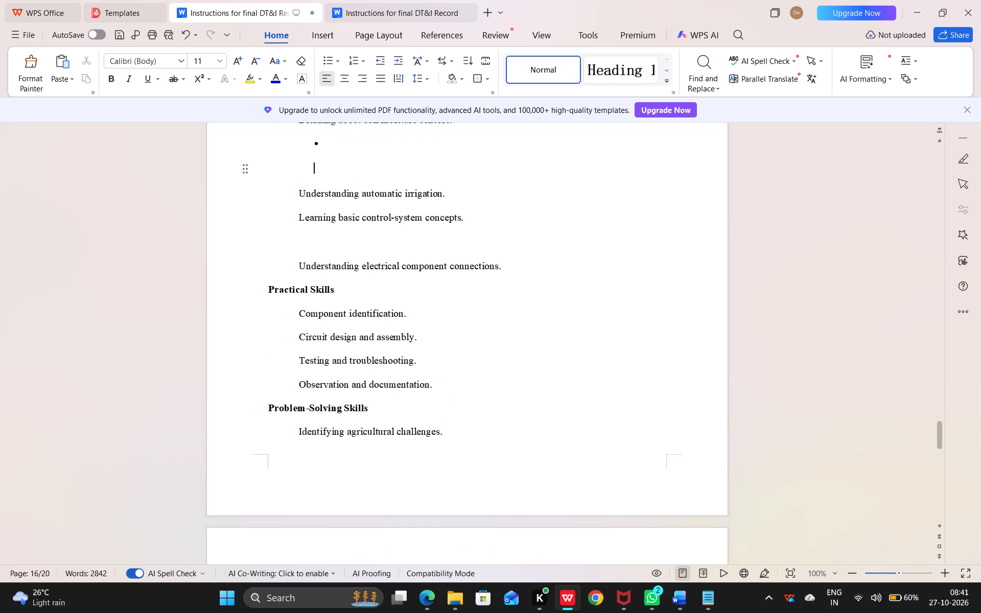
{"action": "key", "text": "BackSpace"}
{"action": "key", "text": "BackSpace"}
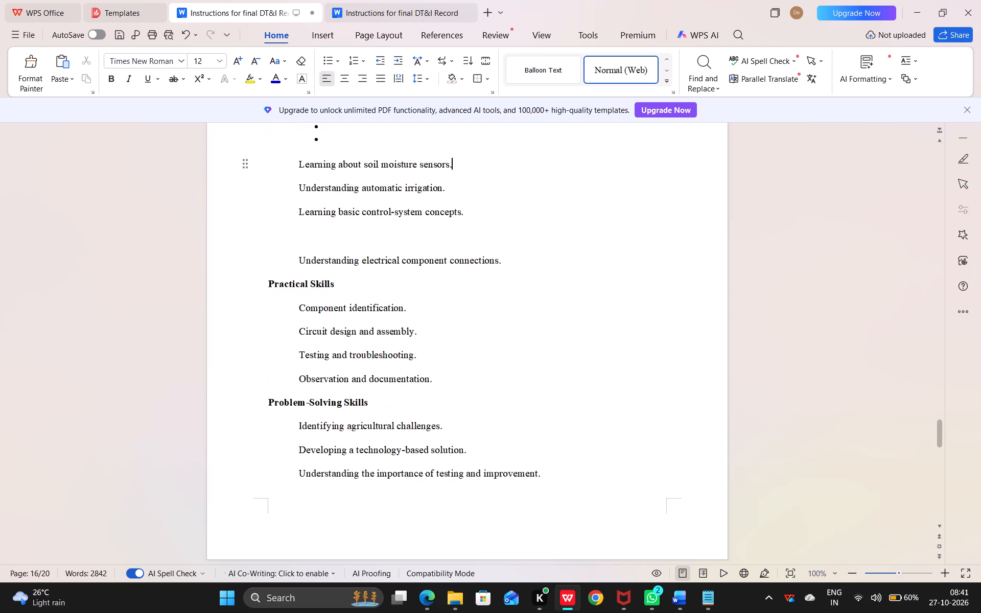
Change the ending of the soil moisture item from "sensors." to "sensor.".
{"action": "key", "text": "BackSpace"}
{"action": "key", "text": "BackSpace"}
{"action": "key", "text": "period"}
Remove the empty bullet lines above and below "Understanding solar energy applications." under "Technical Skills".
{"action": "key", "text": "Up"}
{"action": "key", "text": "BackSpace"}
{"action": "key", "text": "BackSpace"}
{"action": "key", "text": "BackSpace"}
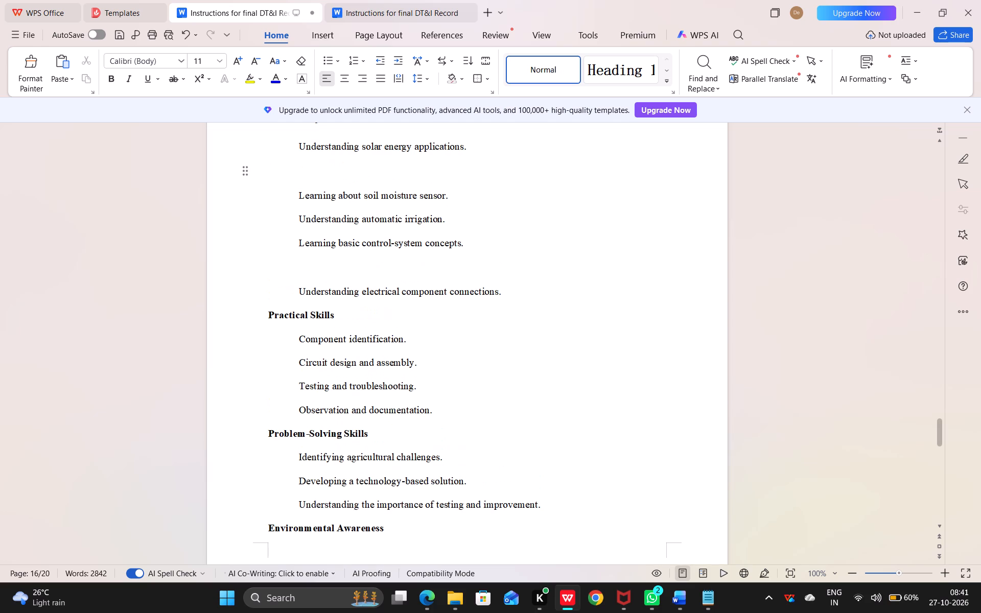
{"action": "key", "text": "BackSpace"}
{"action": "key", "text": "Up"}
{"action": "key", "text": "BackSpace"}
{"action": "key", "text": "BackSpace"}
{"action": "key", "text": "BackSpace"}
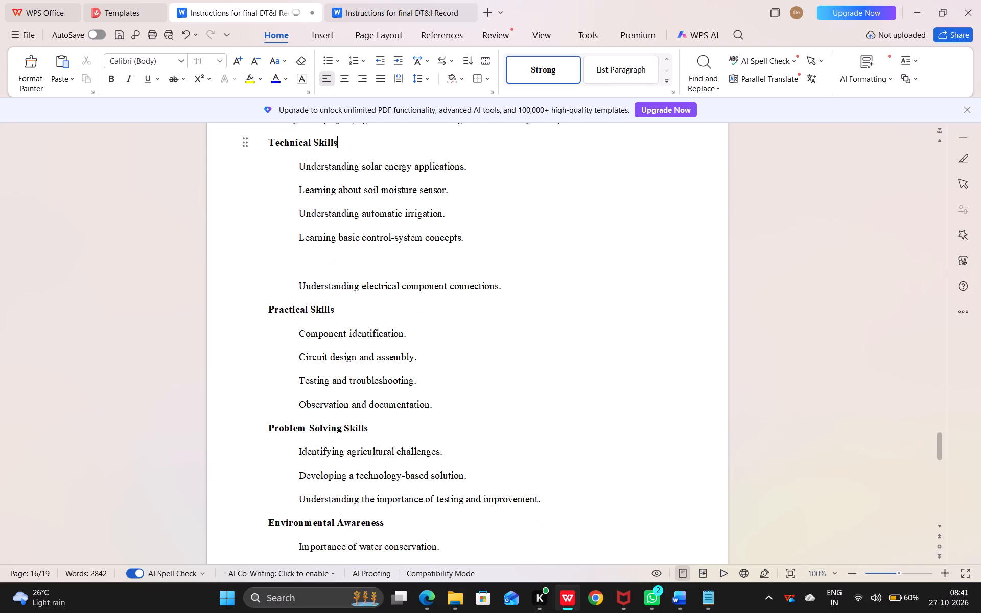
Apply diamond bullets to the four Technical Skills items from "Understanding solar energy applications." through "Learning basic control-system concepts.".
{"action": "key", "text": "Up"}
{"action": "key", "text": "Up"}
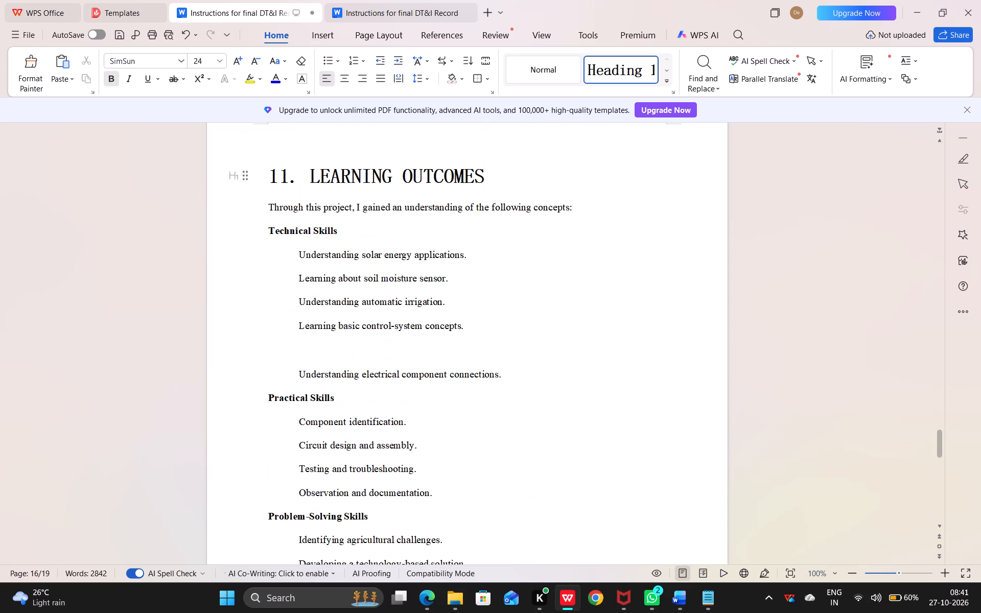
{"action": "key", "text": "Up"}
{"action": "key", "text": "Up"}
{"action": "key", "text": "Up"}
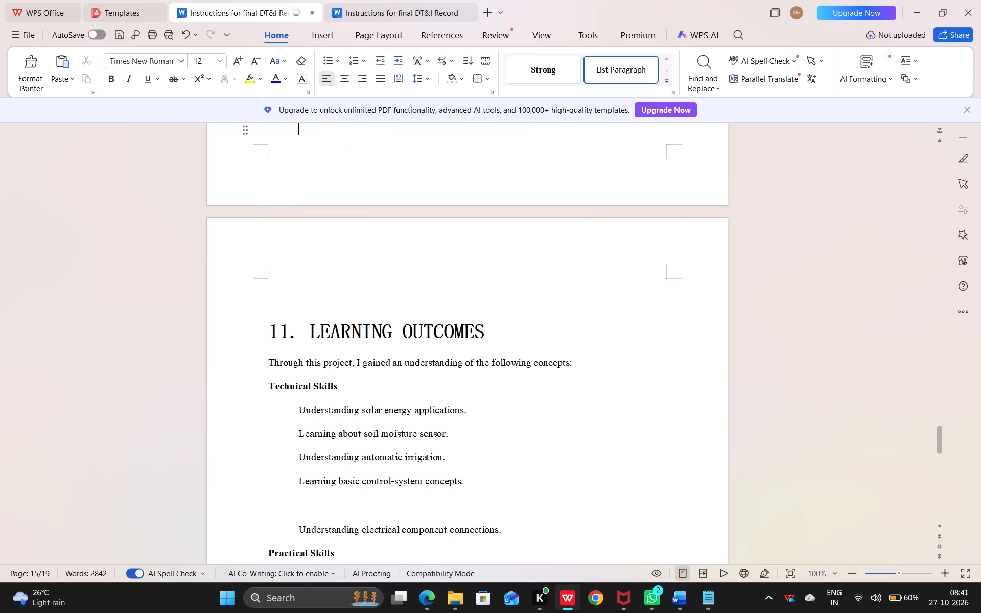
{"action": "left_click_drag", "start_coordinate": [468, 484], "coordinate": [297, 421]}
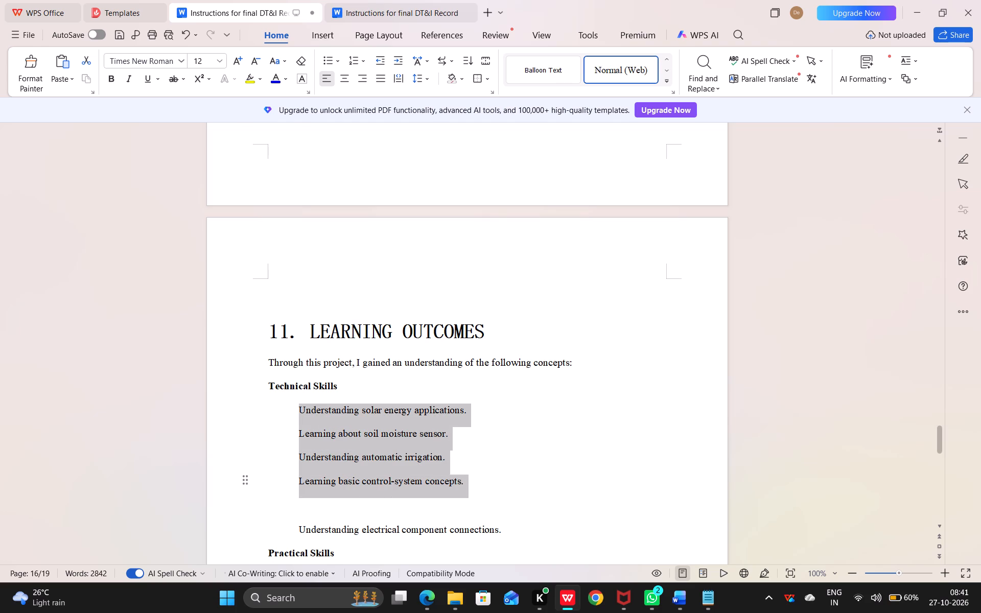
{"action": "left_click_drag", "start_coordinate": [297, 421], "coordinate": [295, 419]}
{"action": "left_click", "coordinate": [327, 60]}
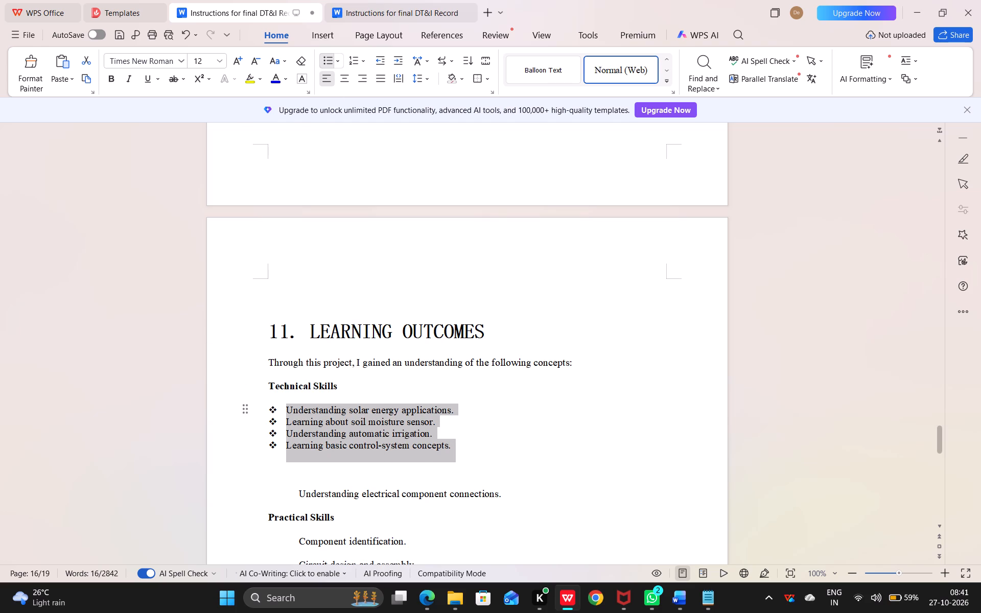
Delete the "11." number and its trailing space from the "LEARNING OUTCOMES" heading.
{"action": "left_click_drag", "start_coordinate": [503, 326], "coordinate": [293, 312]}
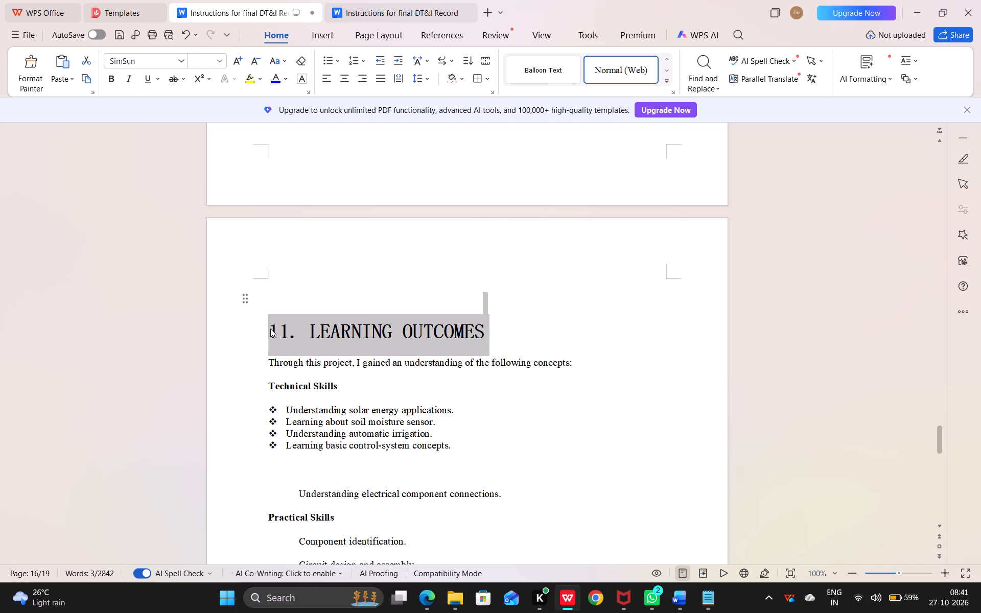
{"action": "left_click", "coordinate": [299, 327]}
{"action": "key", "text": "BackSpace"}
{"action": "key", "text": "BackSpace"}
{"action": "key", "text": "BackSpace"}
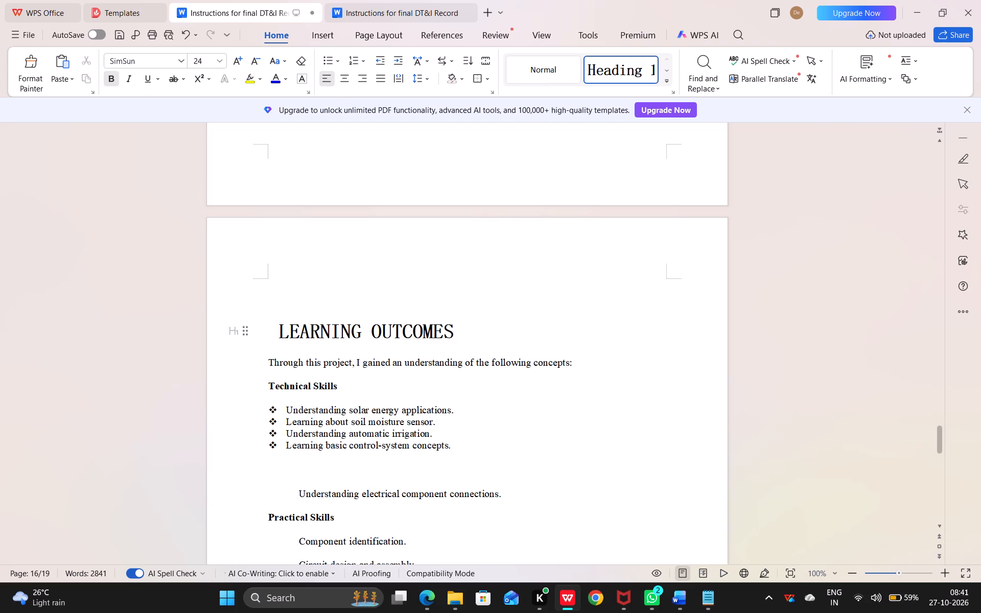
{"action": "key", "text": "Right"}
{"action": "key", "text": "BackSpace"}
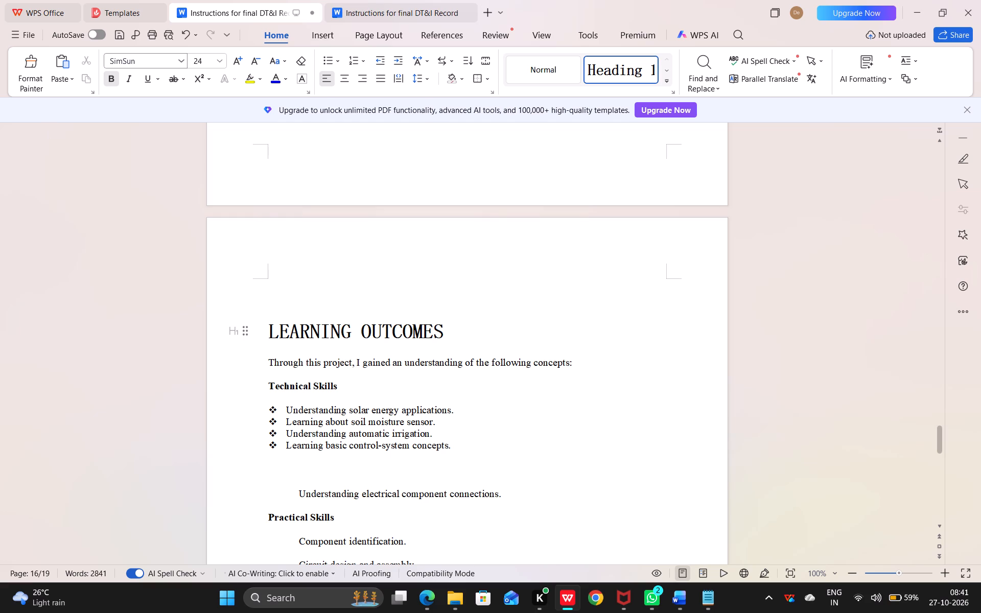
Set the font of the whole "LEARNING OUTCOMES" heading to Times New Roman.
{"action": "left_click", "coordinate": [182, 64]}
{"action": "left_click", "coordinate": [171, 124]}
{"action": "left_click_drag", "start_coordinate": [484, 337], "coordinate": [196, 330]}
{"action": "left_click", "coordinate": [179, 68]}
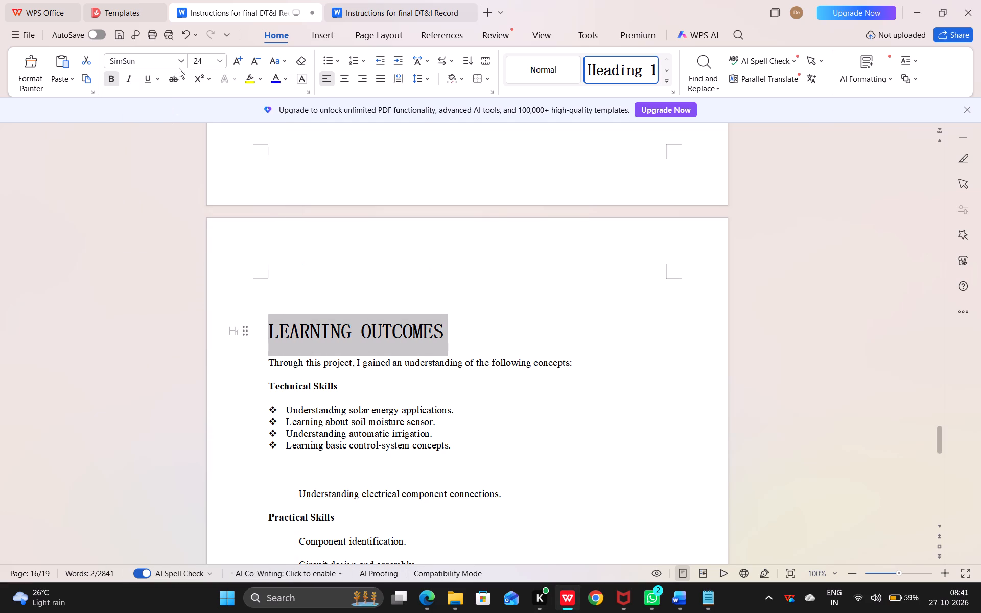
{"action": "left_click", "coordinate": [179, 65]}
{"action": "left_click", "coordinate": [152, 122]}
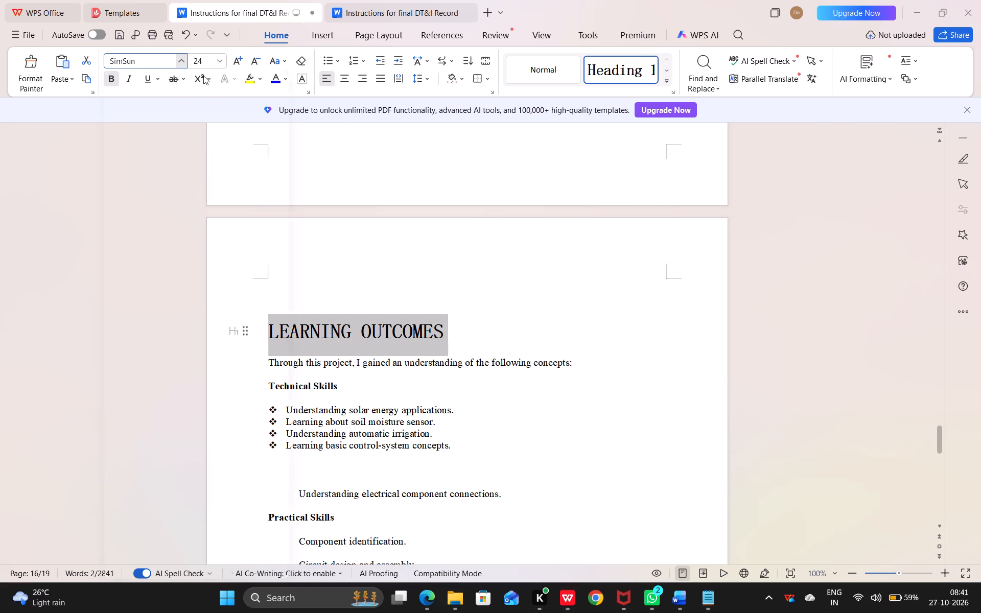
Set the "LEARNING OUTCOMES" heading to size 16 and centre it.
{"action": "left_click", "coordinate": [219, 63]}
{"action": "left_click", "coordinate": [199, 322]}
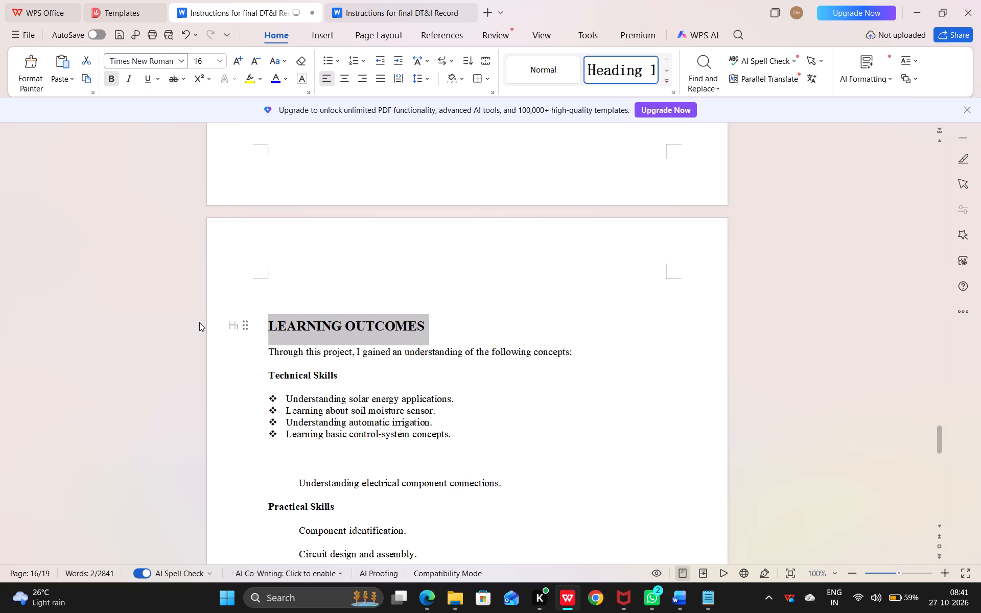
{"action": "left_click", "coordinate": [326, 82]}
{"action": "left_click", "coordinate": [343, 78]}
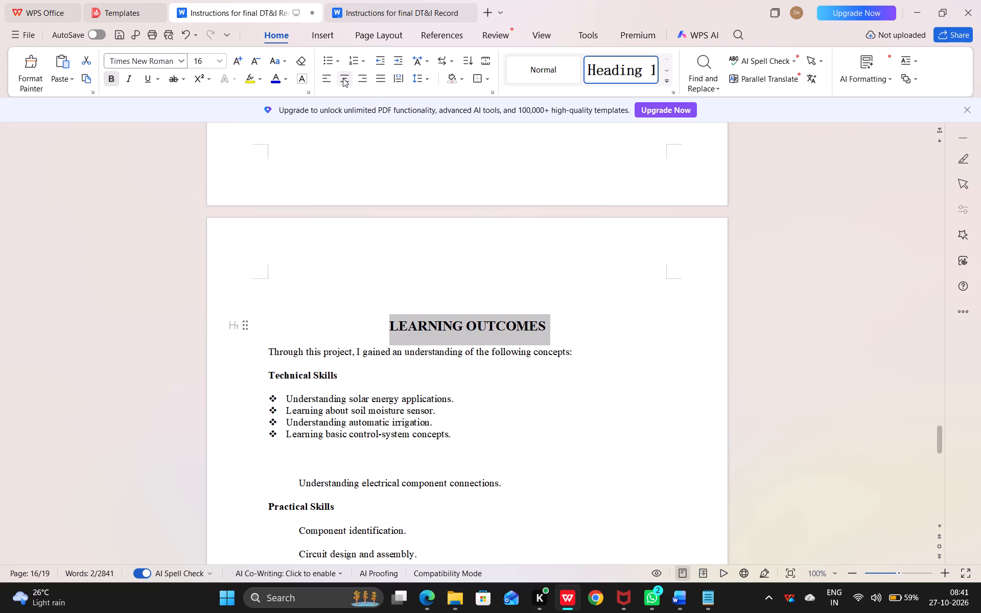
Apply diamond bullets to the three "Environmental Awareness" items, from "Importance of water conservation." through "Sustainable agricultural practices.".
{"action": "left_click", "coordinate": [553, 407]}
{"action": "scroll", "coordinate": [437, 423], "scroll_direction": "down", "scroll_amount": 10}
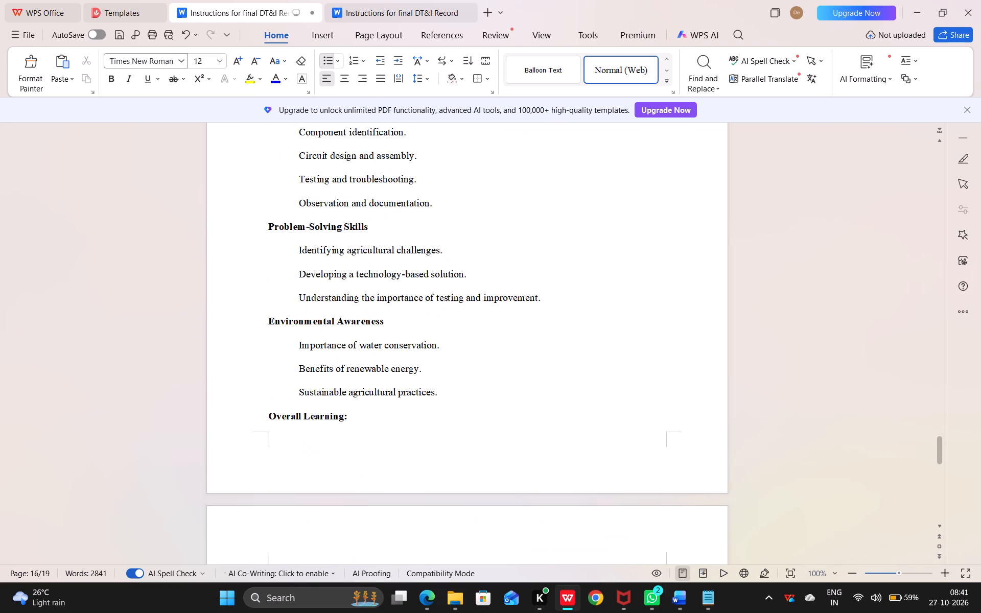
{"action": "scroll", "coordinate": [371, 436], "scroll_direction": "down", "scroll_amount": 5}
{"action": "scroll", "coordinate": [369, 436], "scroll_direction": "up", "scroll_amount": 3}
{"action": "left_click_drag", "start_coordinate": [459, 299], "coordinate": [296, 267]}
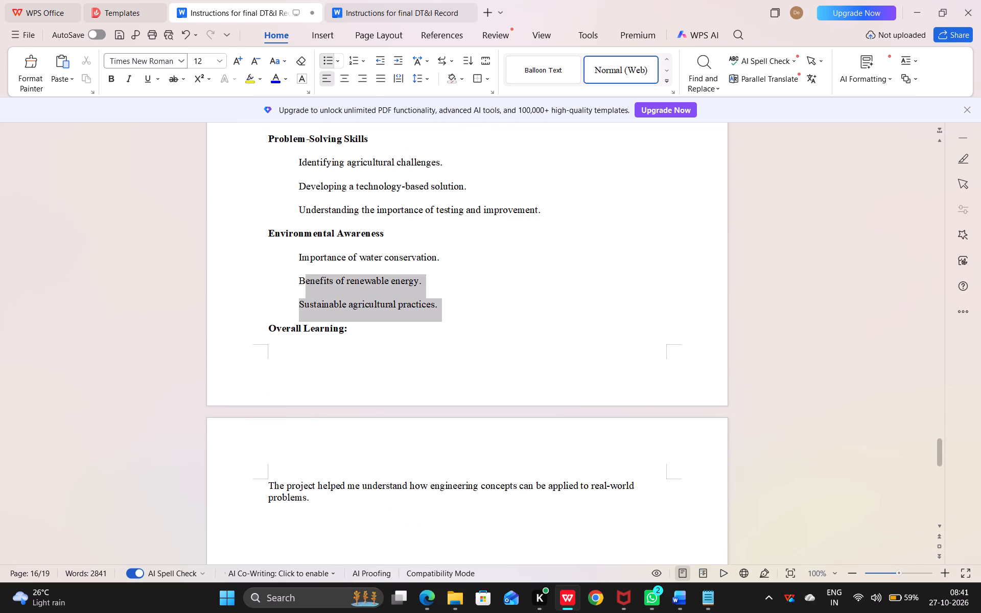
{"action": "left_click_drag", "start_coordinate": [296, 267], "coordinate": [289, 262]}
{"action": "left_click", "coordinate": [323, 64]}
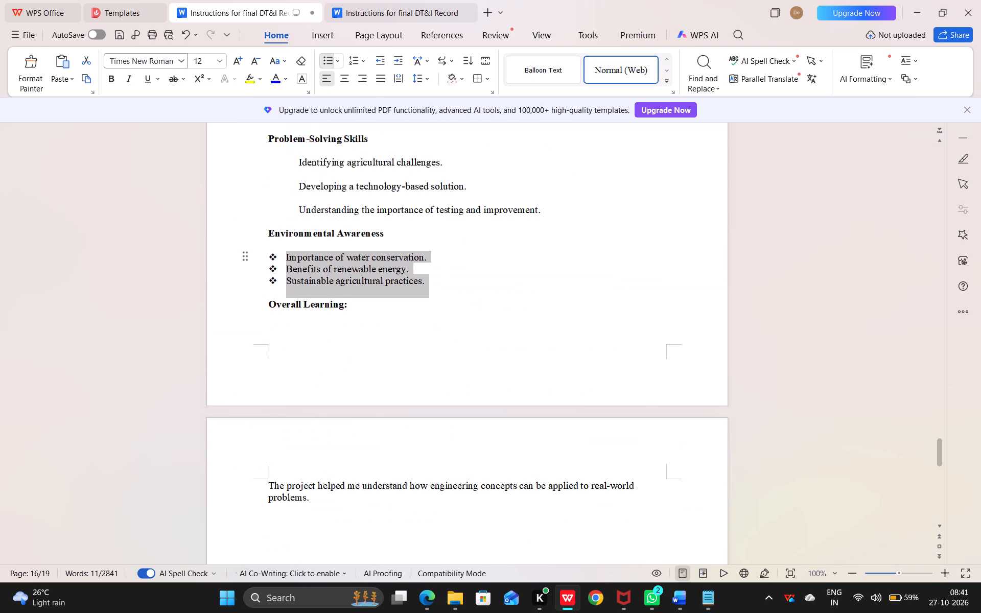
Apply diamond bullets to the three "Problem-Solving Skills" items, from "Identifying agricultural challenges." through "Understanding the importance of testing and improvement.".
{"action": "scroll", "coordinate": [447, 343], "scroll_direction": "up", "scroll_amount": 2}
{"action": "left_click_drag", "start_coordinate": [553, 297], "coordinate": [289, 257]}
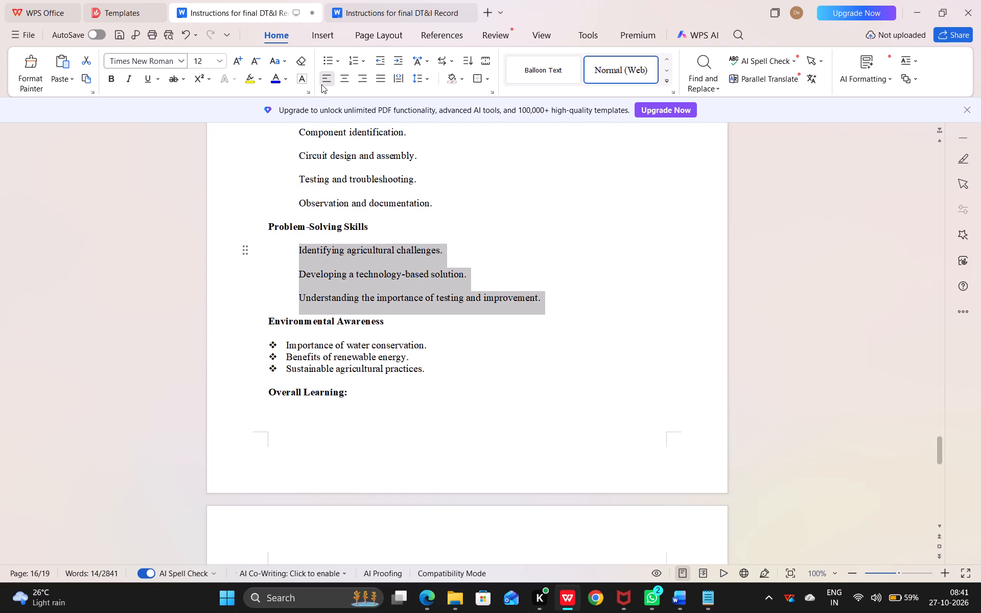
{"action": "left_click", "coordinate": [324, 64]}
Apply diamond bullets to the four "Practical Skills" items, from "Component identification." through "Observation and documentation.".
{"action": "scroll", "coordinate": [410, 319], "scroll_direction": "up", "scroll_amount": 2}
{"action": "left_click_drag", "start_coordinate": [430, 298], "coordinate": [431, 297]}
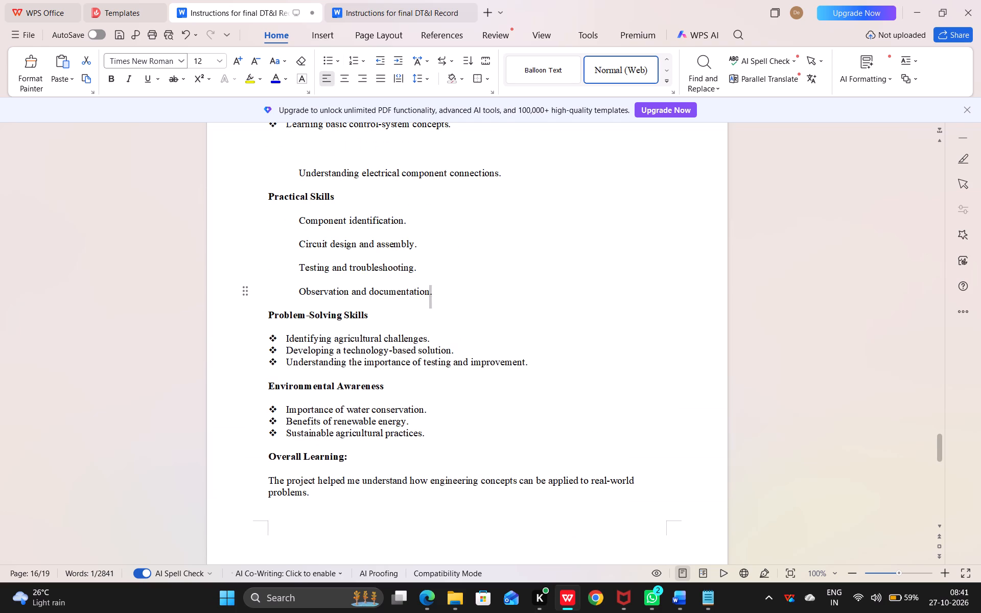
{"action": "left_click_drag", "start_coordinate": [431, 297], "coordinate": [291, 215]}
{"action": "left_click", "coordinate": [336, 59]}
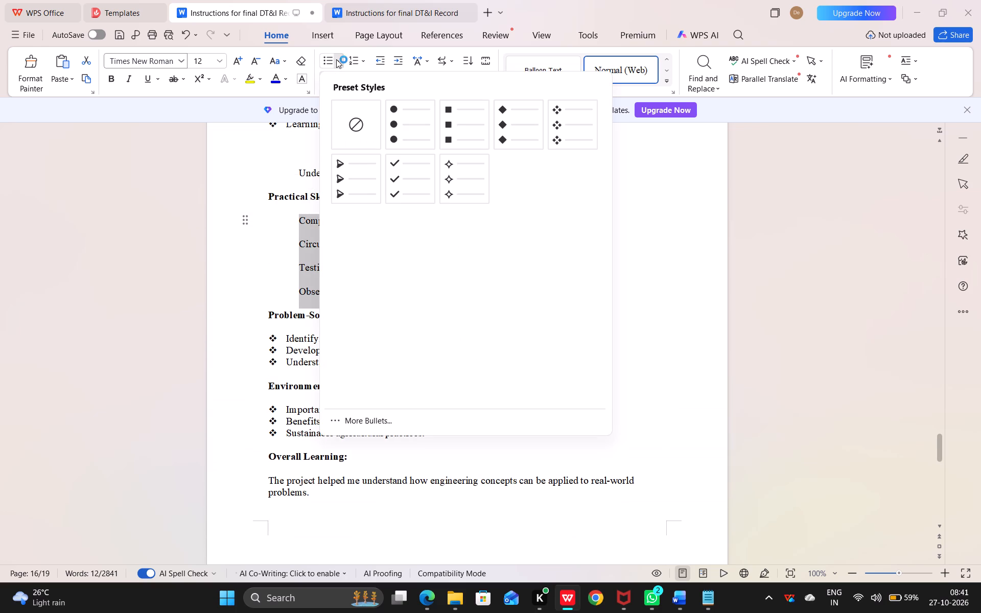
{"action": "left_click", "coordinate": [325, 60]}
Apply a diamond bullet to "Understanding electrical component connections." under "Technical Skills".
{"action": "scroll", "coordinate": [379, 314], "scroll_direction": "up", "scroll_amount": 3}
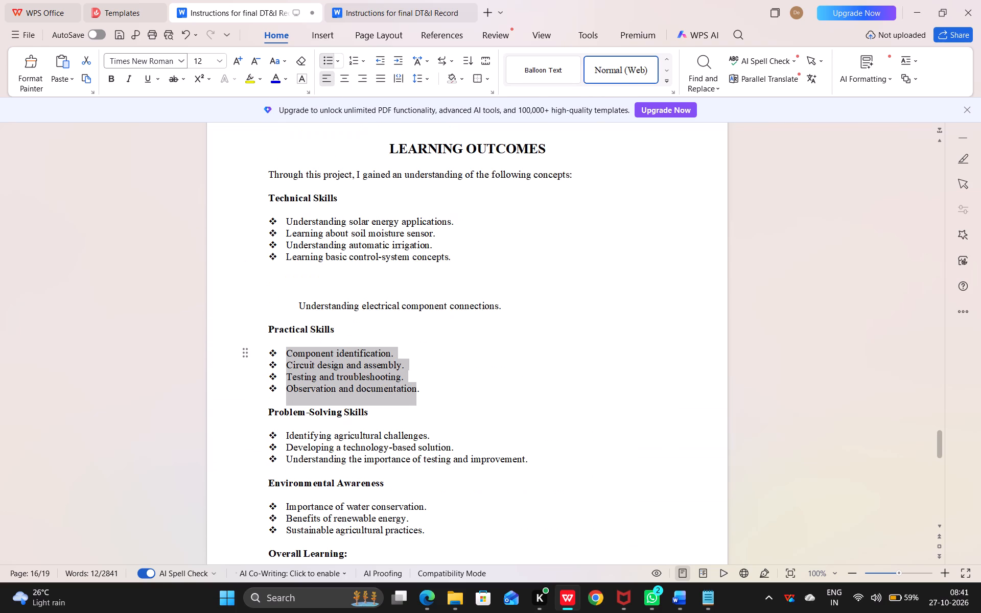
{"action": "left_click_drag", "start_coordinate": [506, 309], "coordinate": [296, 293]}
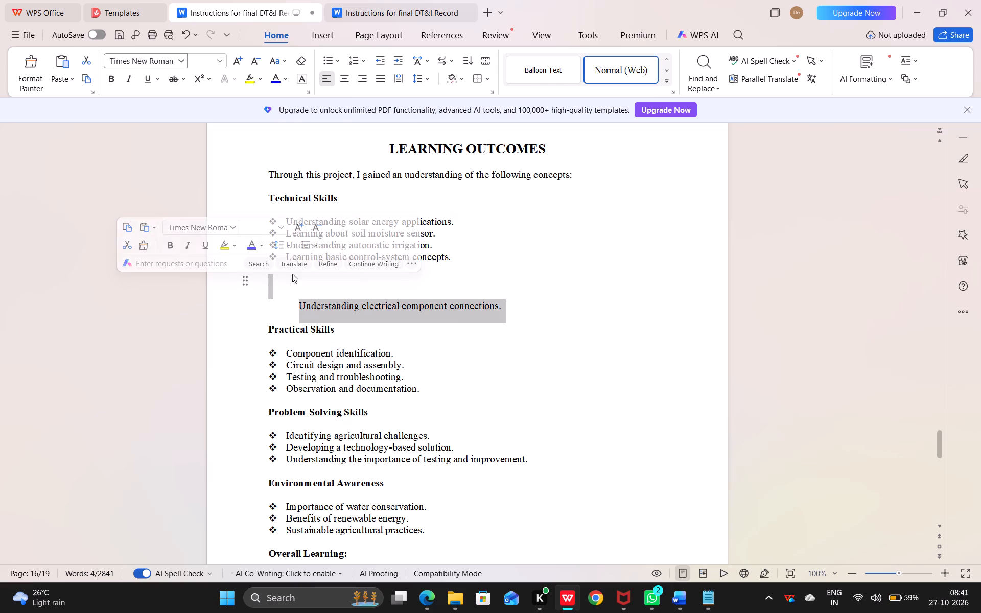
{"action": "left_click", "coordinate": [322, 58]}
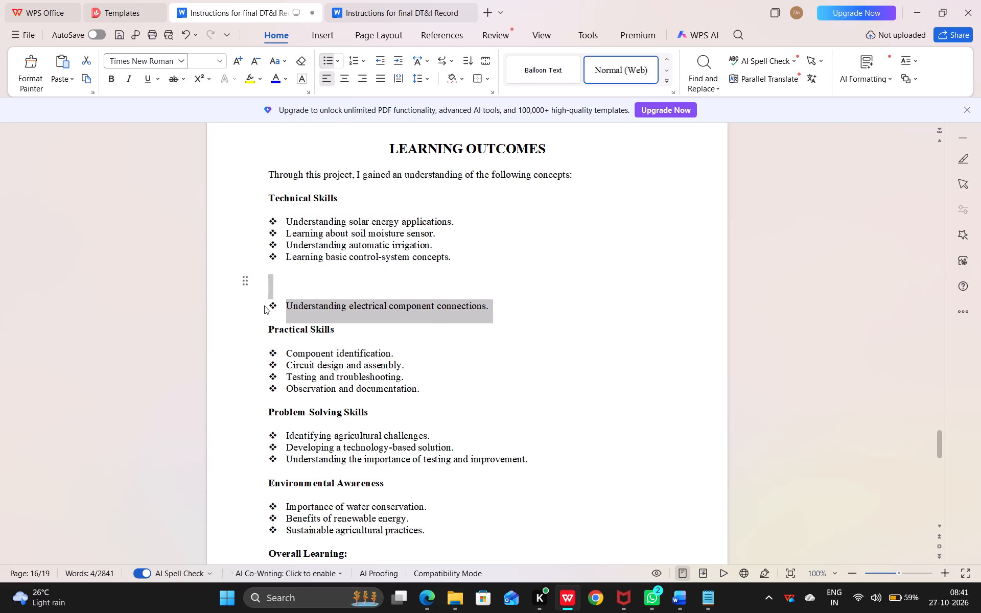
Set the blank after the bullets in the Learning Outcomes lists to Moderate (Space).
{"action": "left_click", "coordinate": [270, 305]}
{"action": "left_click", "coordinate": [270, 305]}
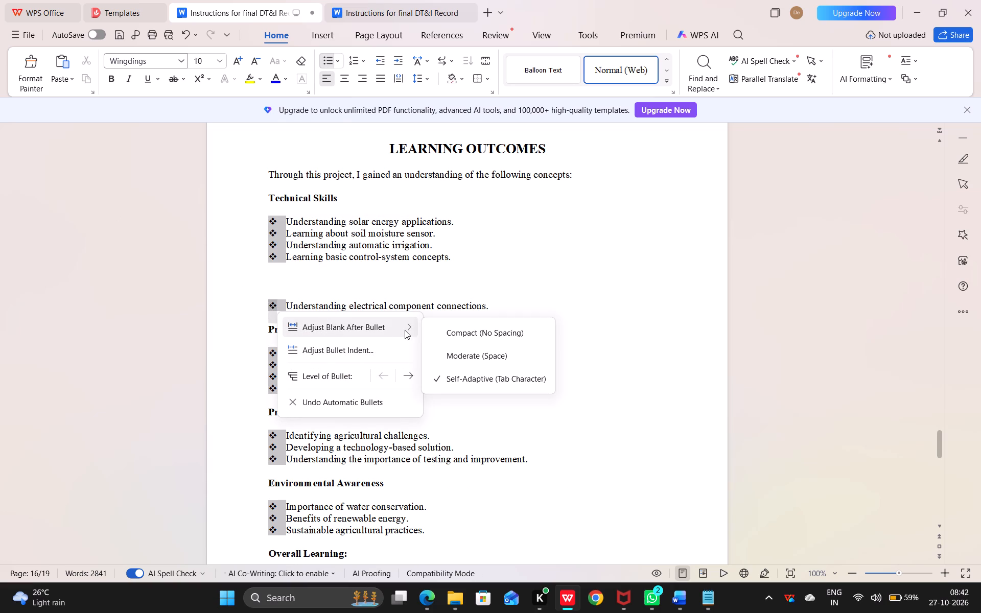
{"action": "left_click", "coordinate": [463, 357]}
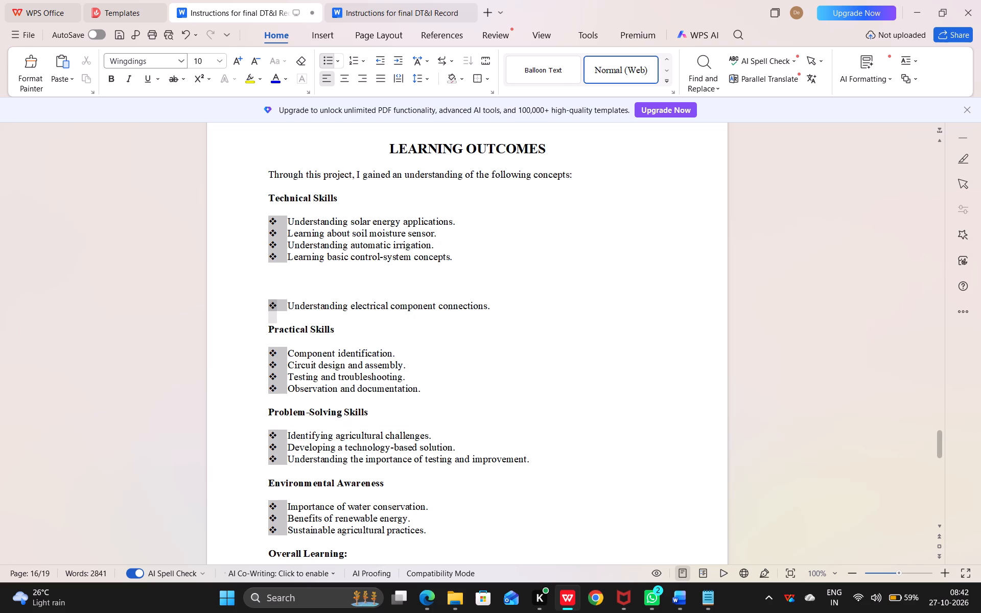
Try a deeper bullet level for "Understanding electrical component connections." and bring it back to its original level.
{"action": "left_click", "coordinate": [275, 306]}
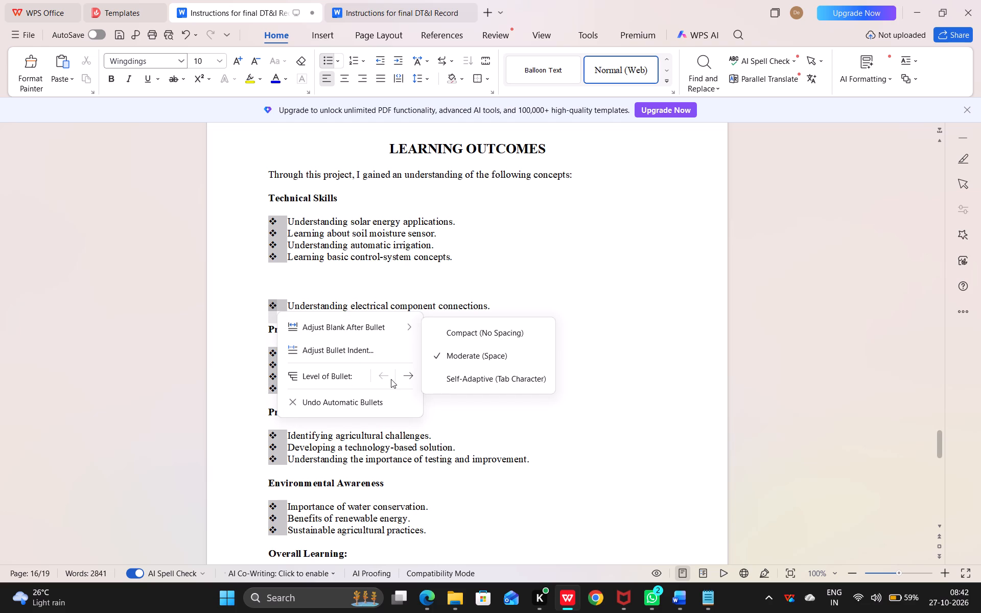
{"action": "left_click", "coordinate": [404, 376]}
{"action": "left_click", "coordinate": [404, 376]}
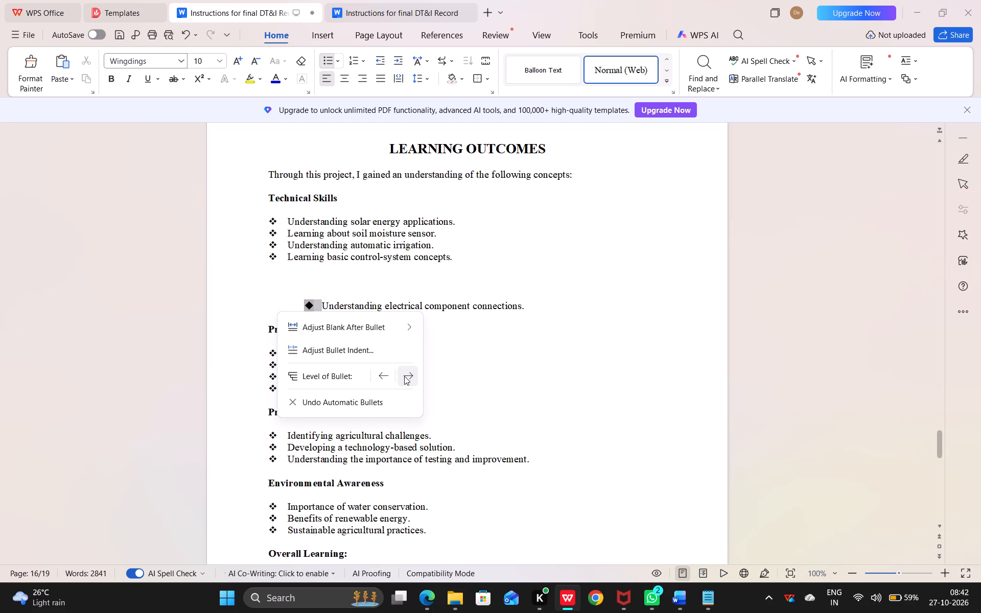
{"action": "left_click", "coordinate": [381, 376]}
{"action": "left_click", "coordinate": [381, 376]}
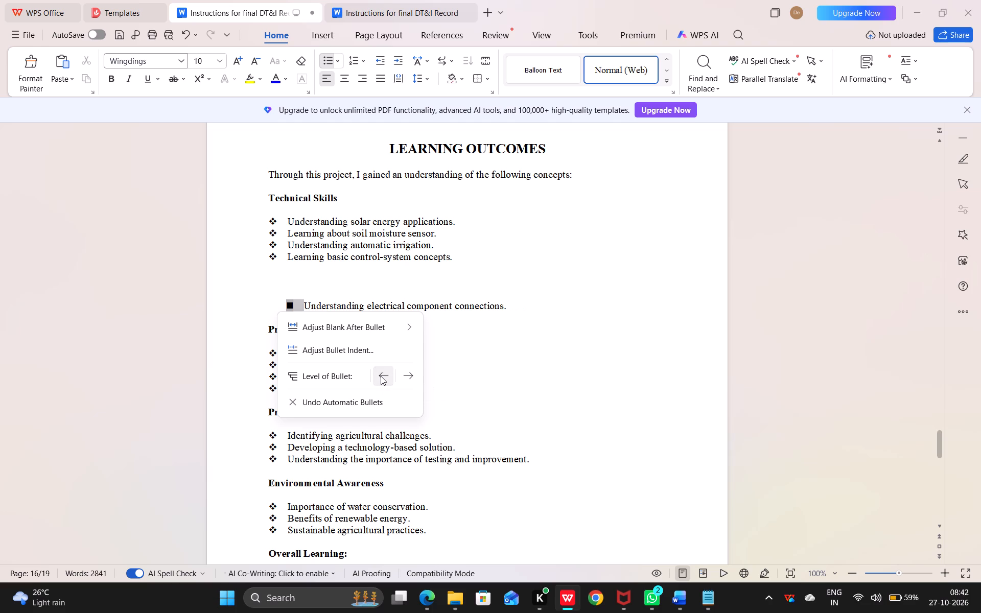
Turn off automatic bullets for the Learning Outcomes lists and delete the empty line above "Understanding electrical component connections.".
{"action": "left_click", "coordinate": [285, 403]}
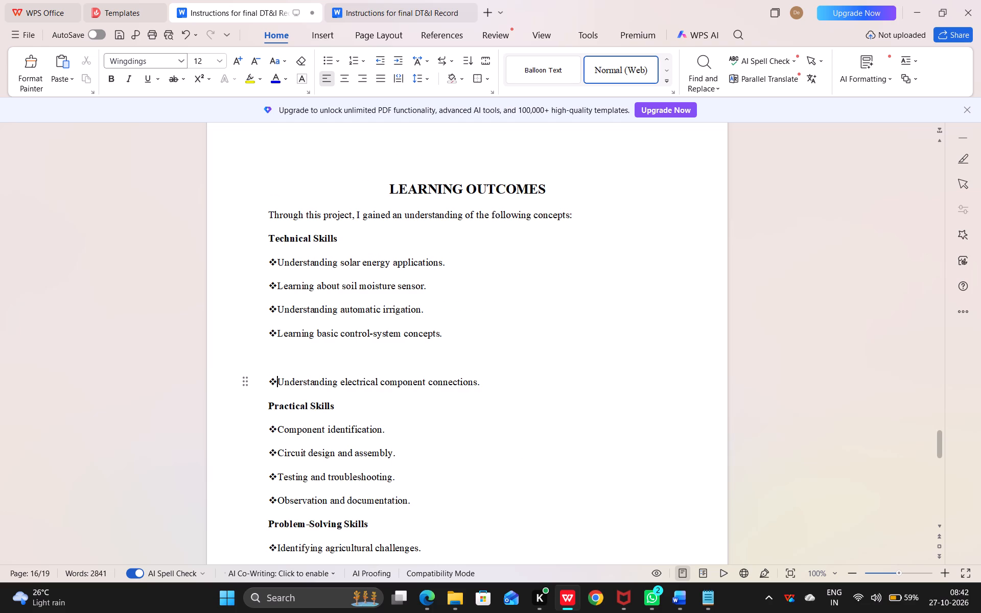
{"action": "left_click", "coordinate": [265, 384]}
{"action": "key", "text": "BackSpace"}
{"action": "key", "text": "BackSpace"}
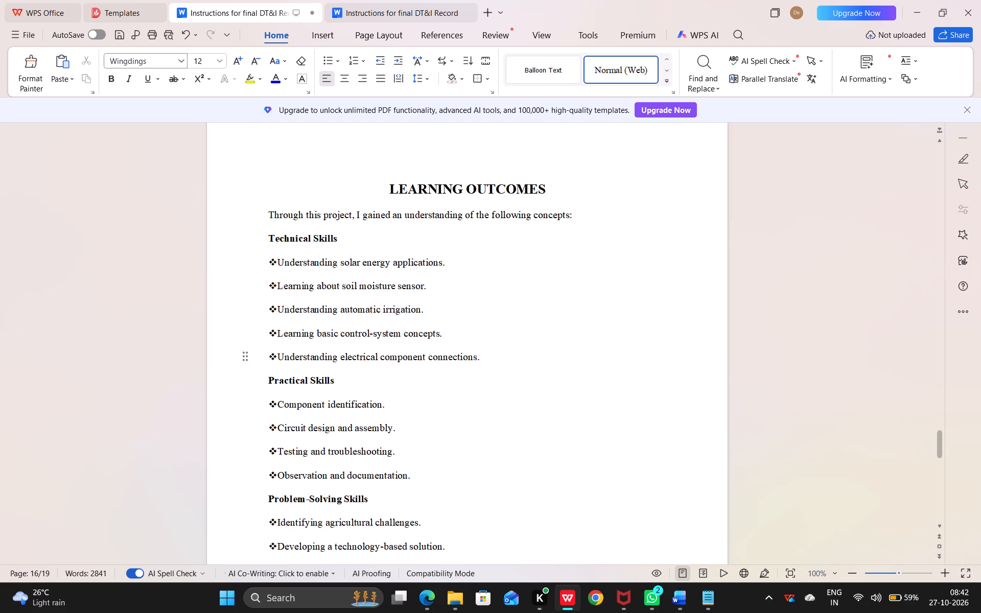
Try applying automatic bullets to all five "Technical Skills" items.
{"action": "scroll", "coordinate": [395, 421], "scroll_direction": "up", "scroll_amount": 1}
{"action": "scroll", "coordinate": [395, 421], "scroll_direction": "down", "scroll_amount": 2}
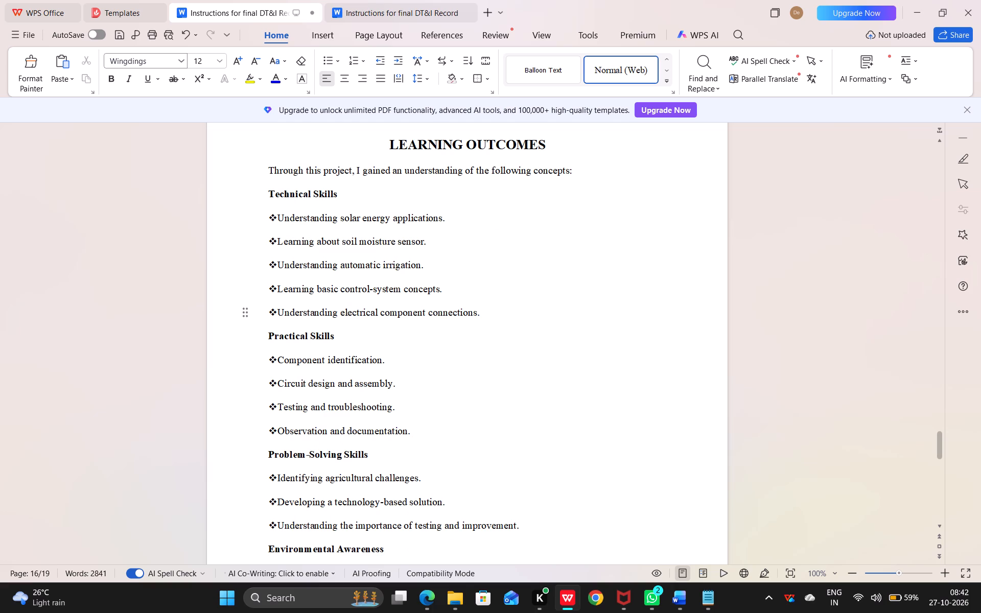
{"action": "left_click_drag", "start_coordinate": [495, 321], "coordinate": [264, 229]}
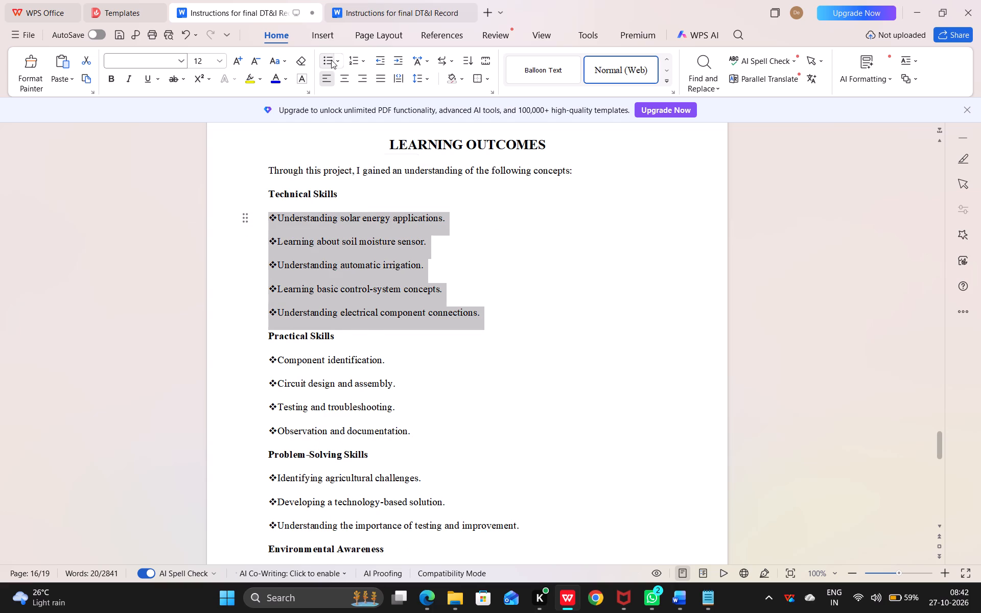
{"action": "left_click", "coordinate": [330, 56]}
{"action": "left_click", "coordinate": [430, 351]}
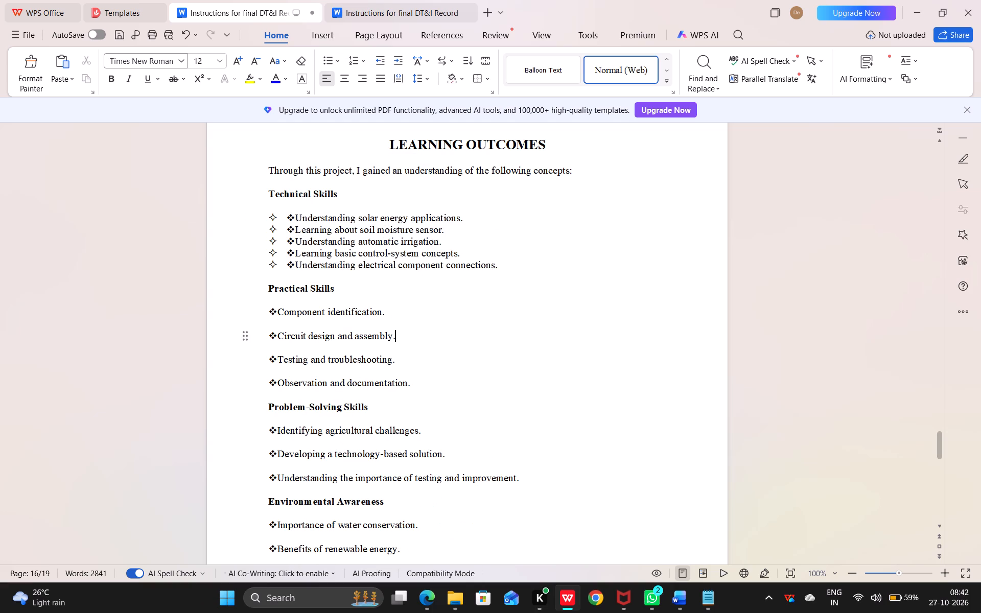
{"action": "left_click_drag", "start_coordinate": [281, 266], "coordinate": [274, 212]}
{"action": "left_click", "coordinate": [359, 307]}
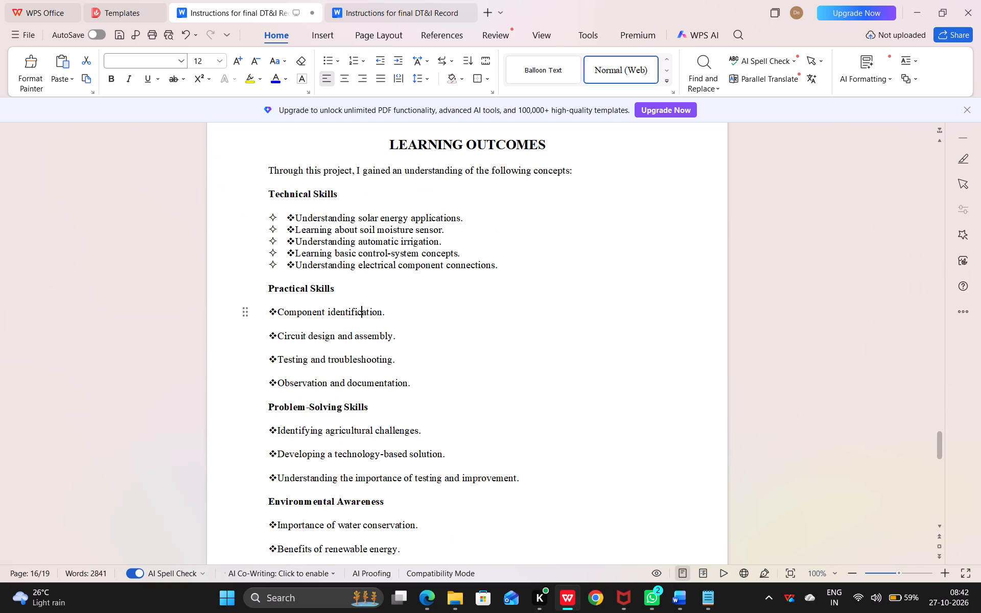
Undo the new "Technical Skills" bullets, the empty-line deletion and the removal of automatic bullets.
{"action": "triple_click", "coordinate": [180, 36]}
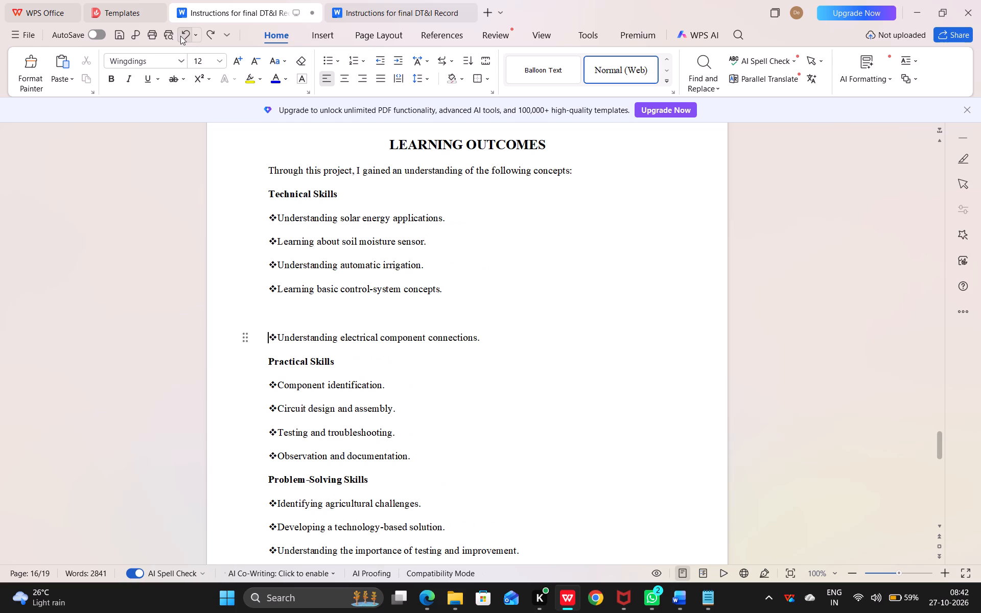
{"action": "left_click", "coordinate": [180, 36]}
Delete the empty line between "Learning basic control-system concepts." and "Understanding electrical component connections.".
{"action": "left_click", "coordinate": [298, 271]}
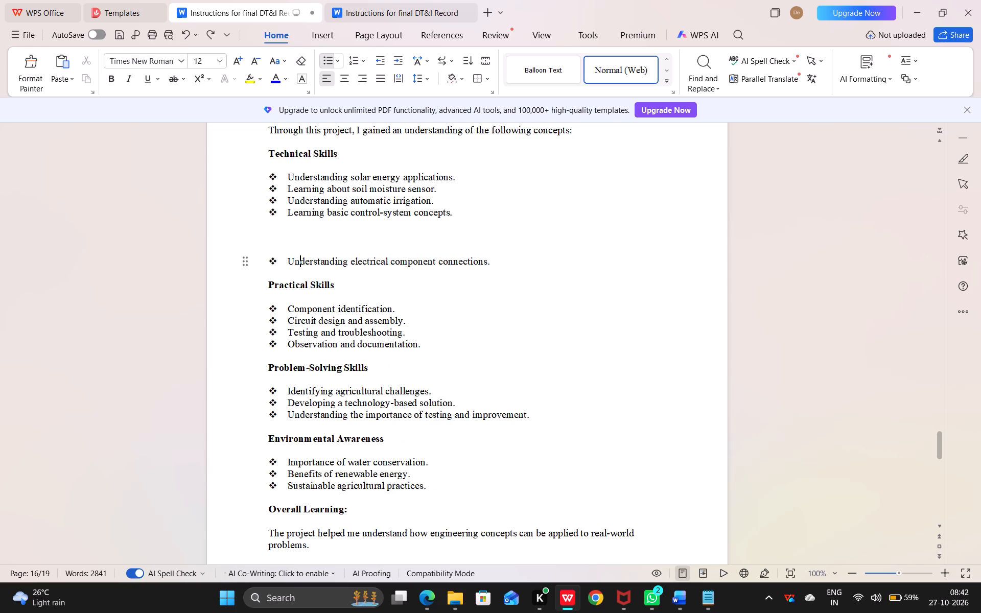
{"action": "left_click", "coordinate": [269, 265]}
{"action": "left_click", "coordinate": [315, 247]}
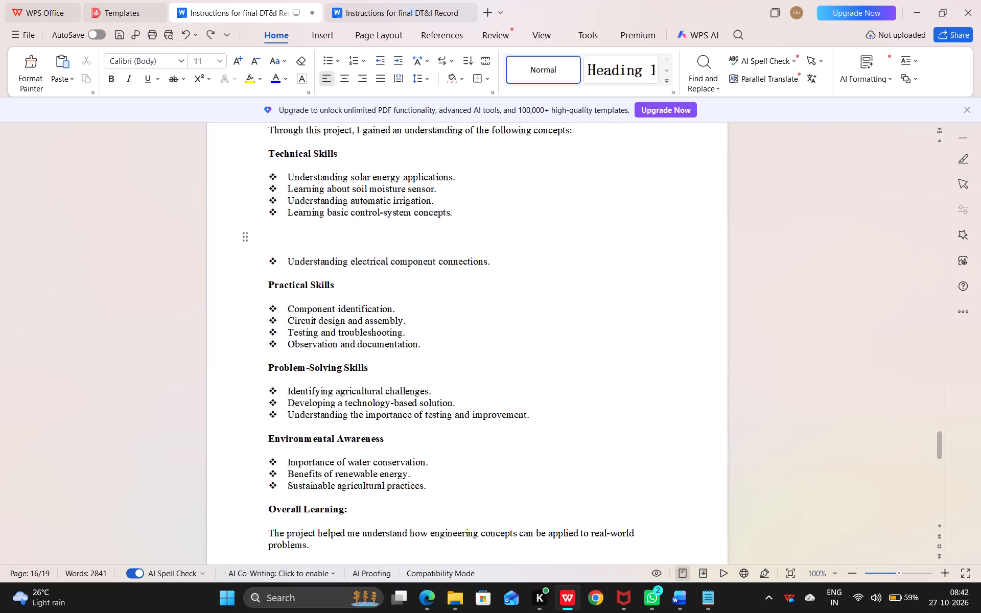
{"action": "key", "text": "BackSpace"}
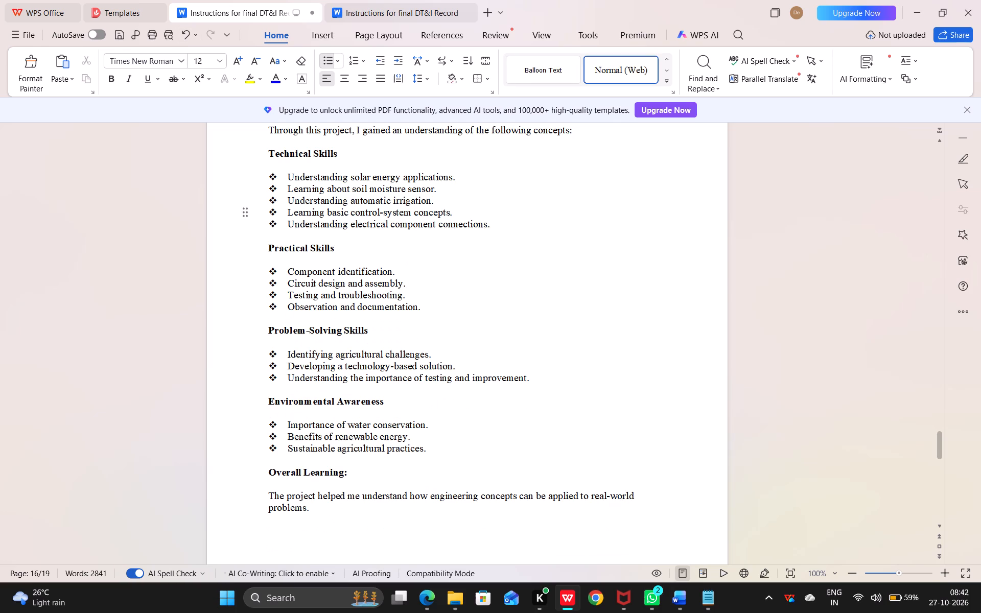
Review the formatted Learning Outcomes page and the page that follows it.
{"action": "scroll", "coordinate": [311, 348], "scroll_direction": "down", "scroll_amount": 3}
{"action": "scroll", "coordinate": [319, 380], "scroll_direction": "up", "scroll_amount": 5}
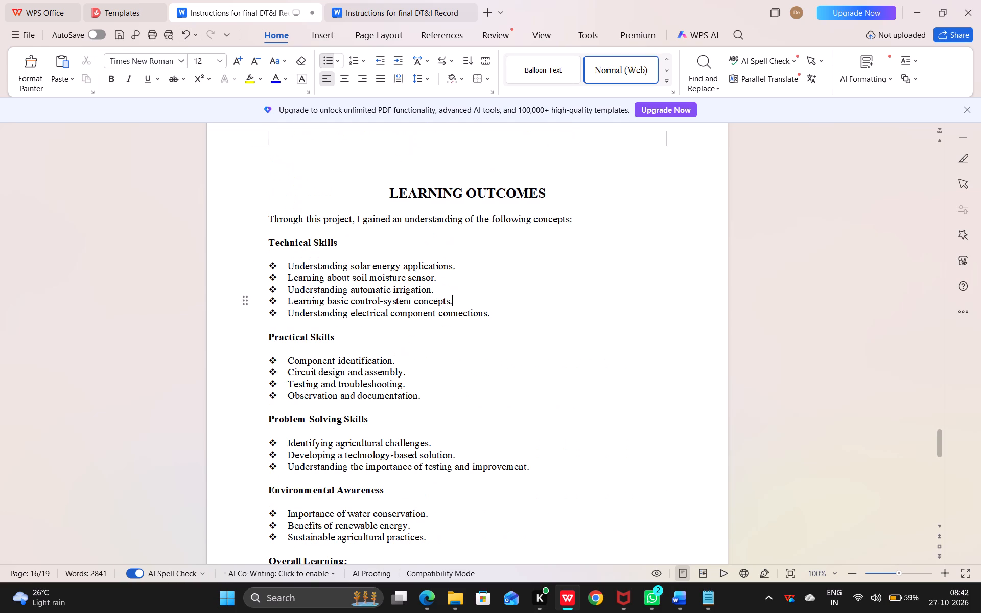
{"action": "scroll", "coordinate": [319, 380], "scroll_direction": "down", "scroll_amount": 1}
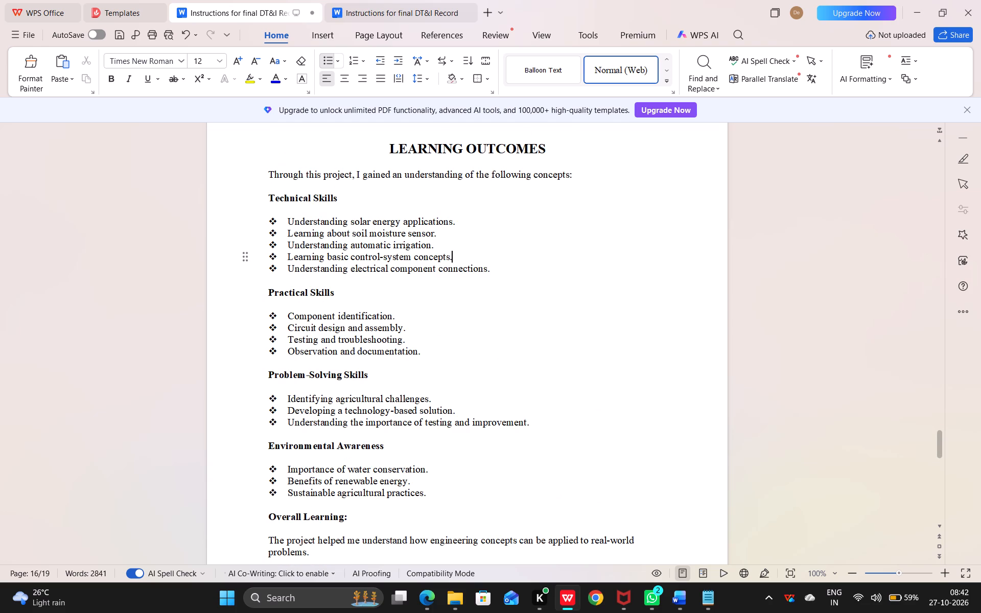
{"action": "scroll", "coordinate": [326, 415], "scroll_direction": "down", "scroll_amount": 3}
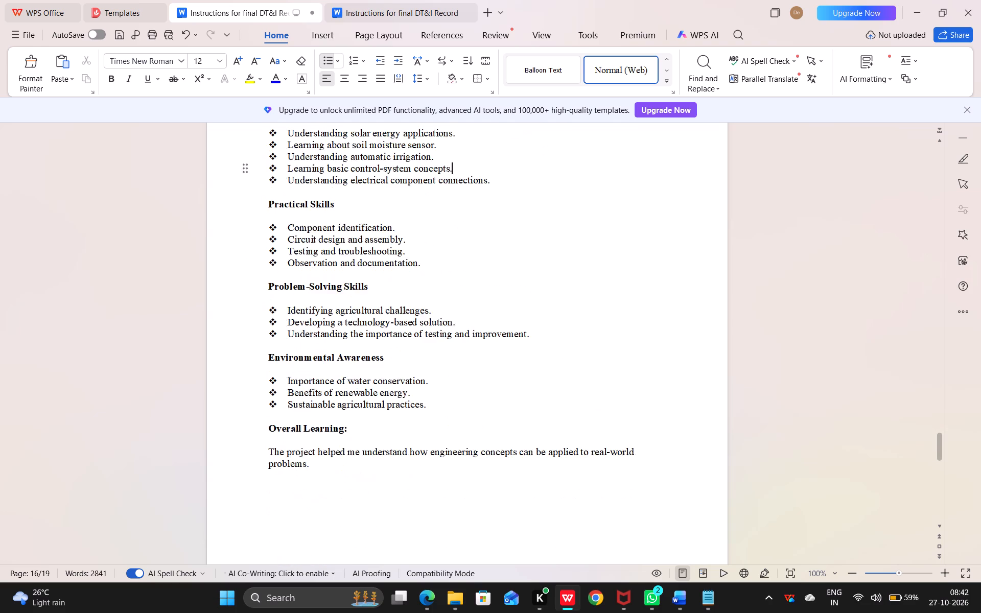
{"action": "scroll", "coordinate": [326, 420], "scroll_direction": "down", "scroll_amount": 5}
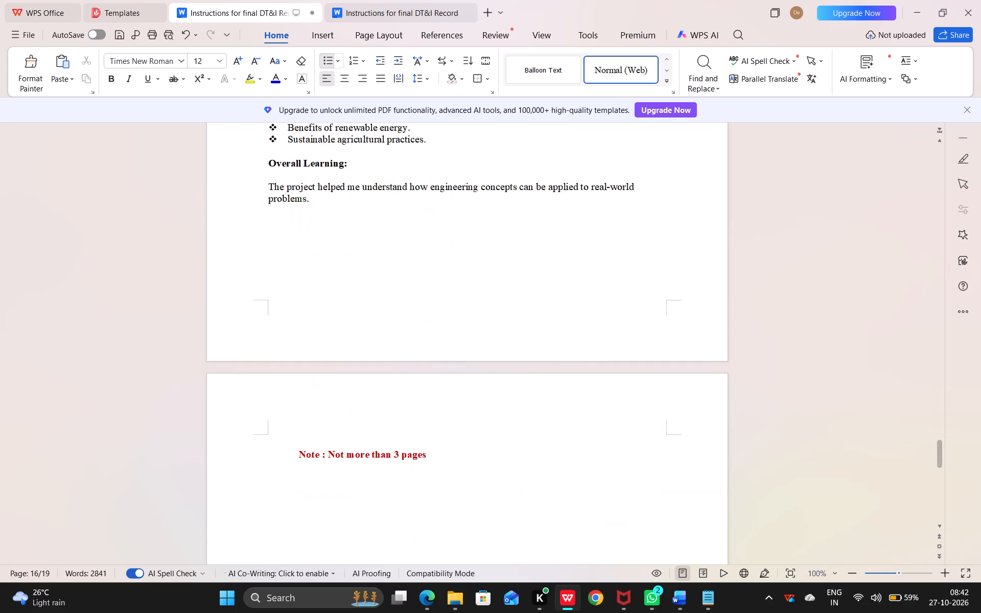
{"action": "scroll", "coordinate": [326, 420], "scroll_direction": "down", "scroll_amount": 5}
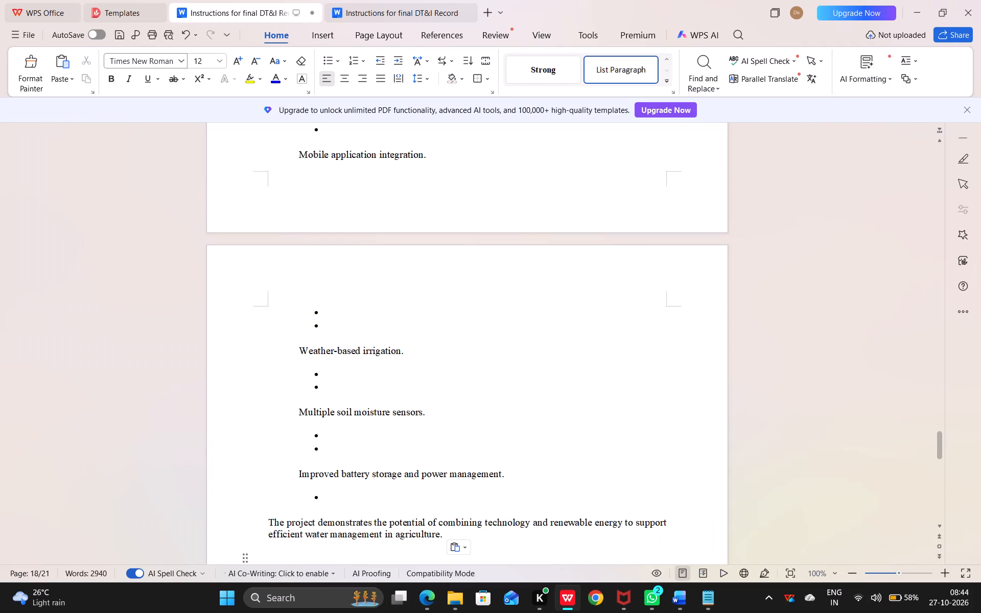
Delete the empty bullets above and below "Weather-based irrigation." in Future Scope, keeping the full stop after "Mobile application integration".
{"action": "left_click", "coordinate": [396, 382]}
{"action": "key", "text": "BackSpace"}
{"action": "key", "text": "BackSpace"}
{"action": "key", "text": "BackSpace"}
{"action": "key", "text": "BackSpace"}
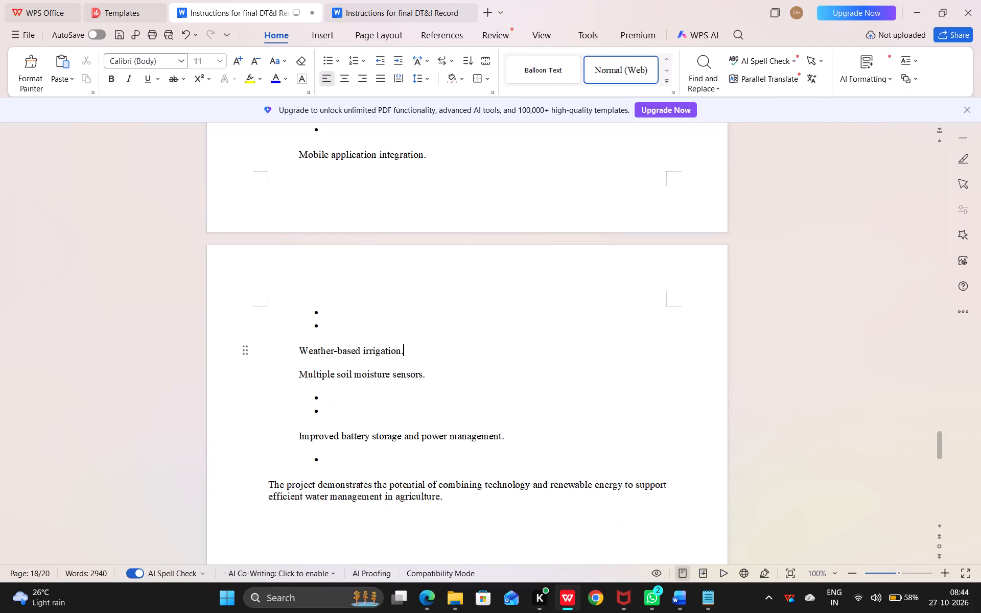
{"action": "key", "text": "Up"}
{"action": "key", "text": "BackSpace"}
{"action": "key", "text": "BackSpace"}
{"action": "key", "text": "BackSpace"}
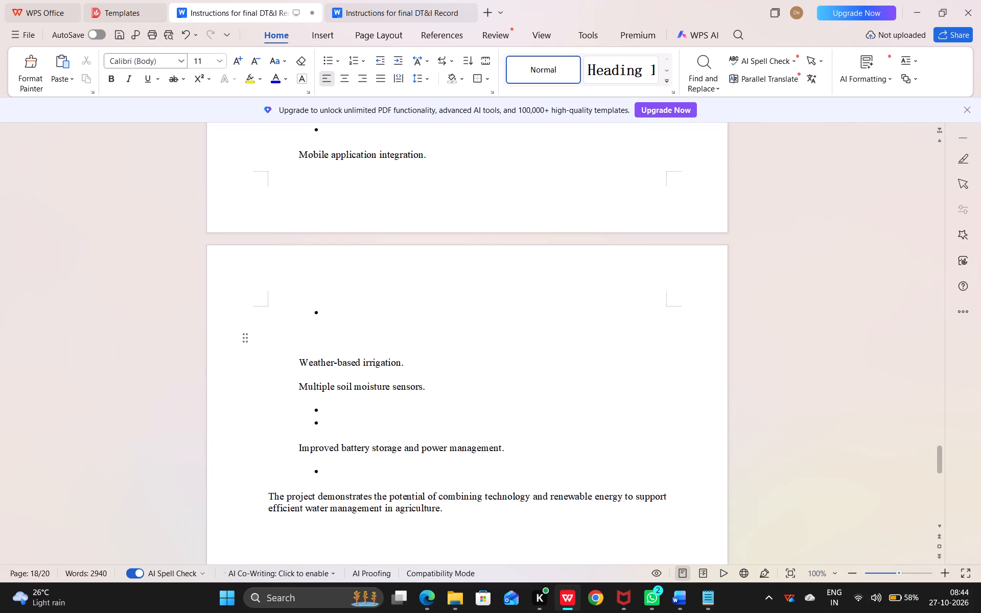
{"action": "key", "text": "BackSpace"}
{"action": "key", "text": "BackSpace"}
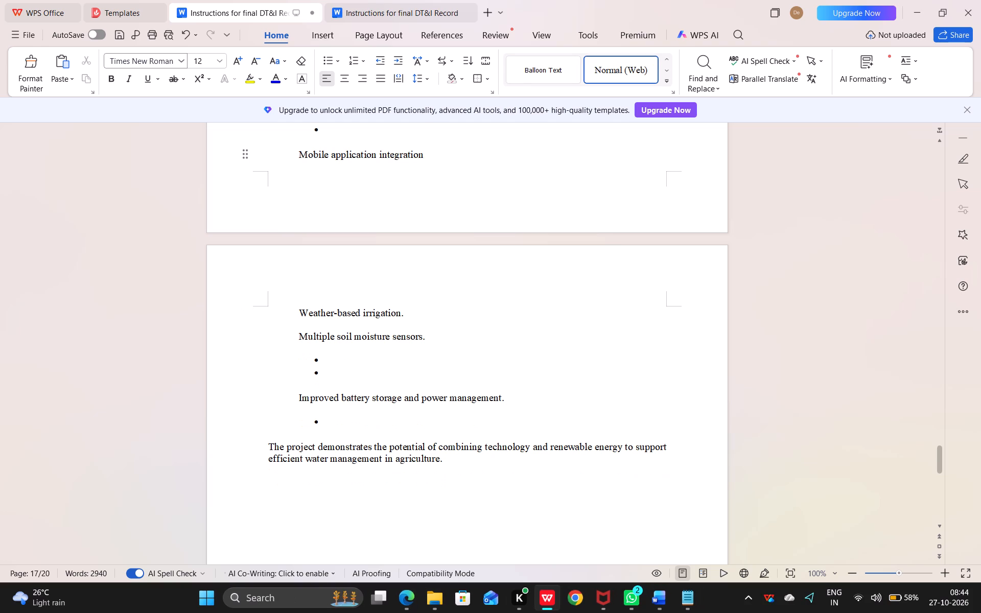
{"action": "key", "text": "period"}
Delete the empty bullets above and below "IoT-based remote monitoring." in the Future Scope list.
{"action": "key", "text": "Up"}
{"action": "key", "text": "BackSpace"}
{"action": "key", "text": "BackSpace"}
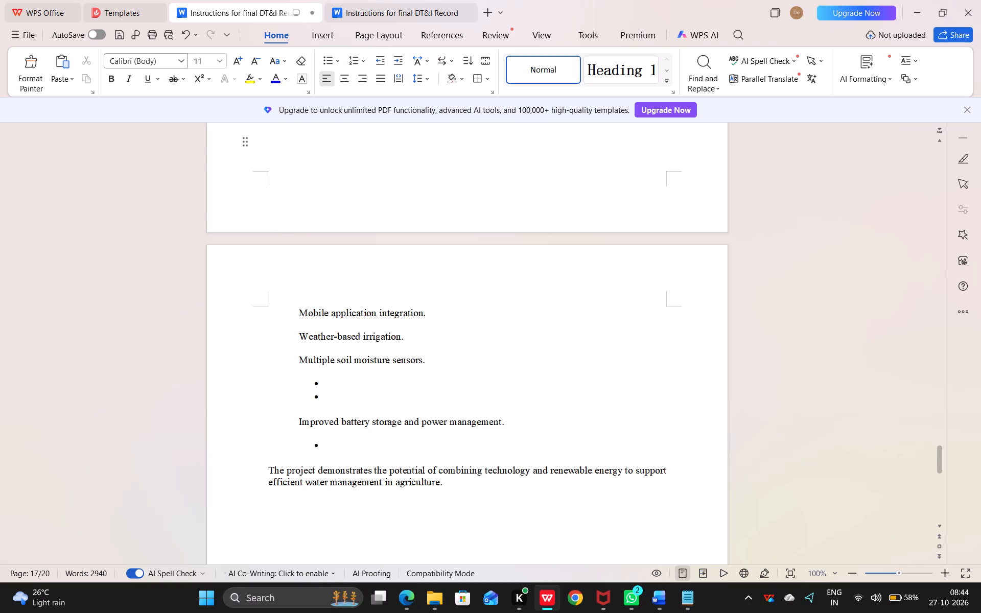
{"action": "key", "text": "BackSpace"}
{"action": "key", "text": "BackSpace"}
{"action": "key", "text": "Up"}
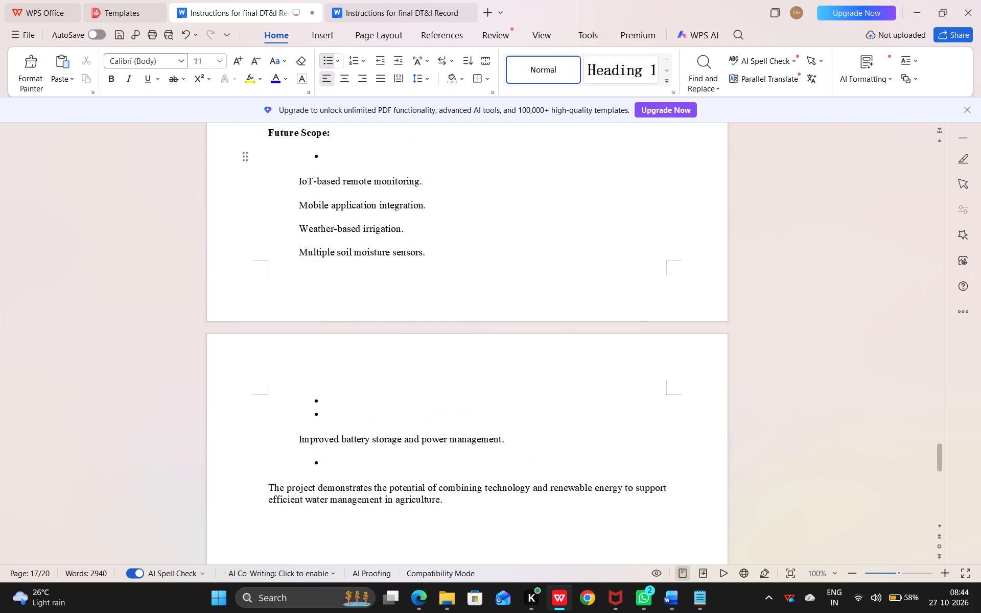
{"action": "key", "text": "BackSpace"}
{"action": "key", "text": "BackSpace"}
{"action": "key", "text": "BackSpace"}
{"action": "key", "text": "Up"}
{"action": "key", "text": "Up"}
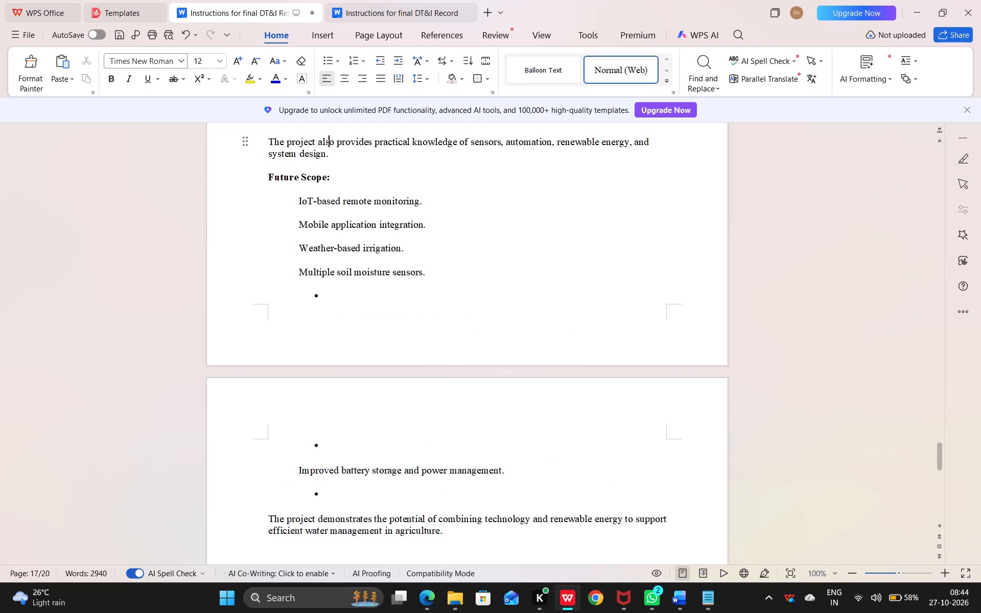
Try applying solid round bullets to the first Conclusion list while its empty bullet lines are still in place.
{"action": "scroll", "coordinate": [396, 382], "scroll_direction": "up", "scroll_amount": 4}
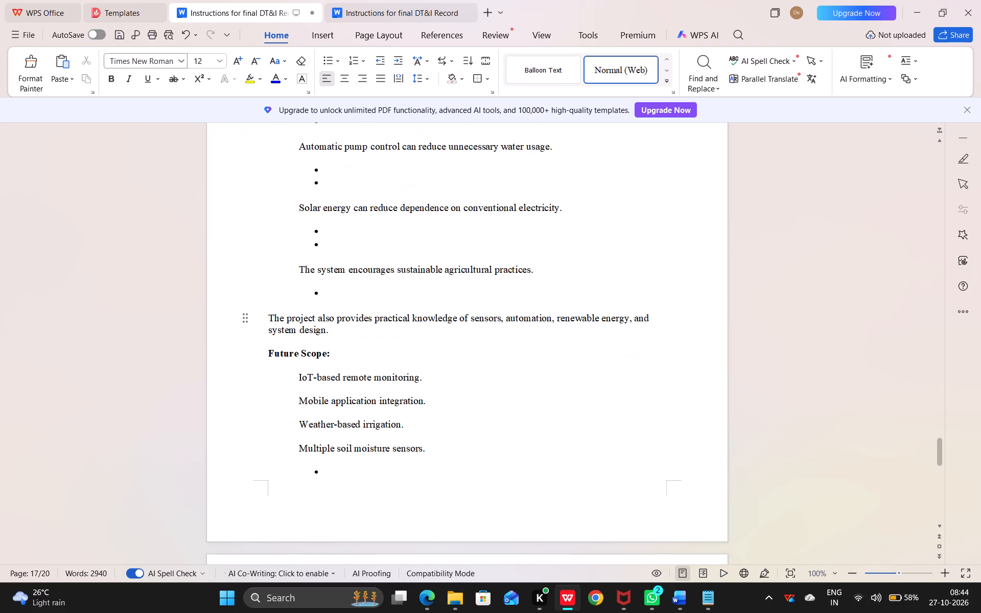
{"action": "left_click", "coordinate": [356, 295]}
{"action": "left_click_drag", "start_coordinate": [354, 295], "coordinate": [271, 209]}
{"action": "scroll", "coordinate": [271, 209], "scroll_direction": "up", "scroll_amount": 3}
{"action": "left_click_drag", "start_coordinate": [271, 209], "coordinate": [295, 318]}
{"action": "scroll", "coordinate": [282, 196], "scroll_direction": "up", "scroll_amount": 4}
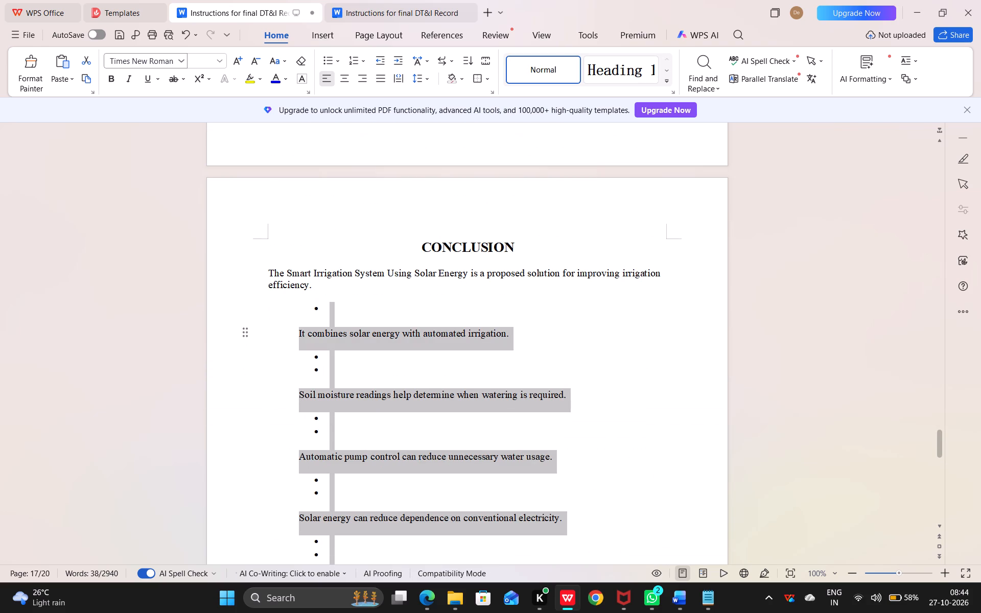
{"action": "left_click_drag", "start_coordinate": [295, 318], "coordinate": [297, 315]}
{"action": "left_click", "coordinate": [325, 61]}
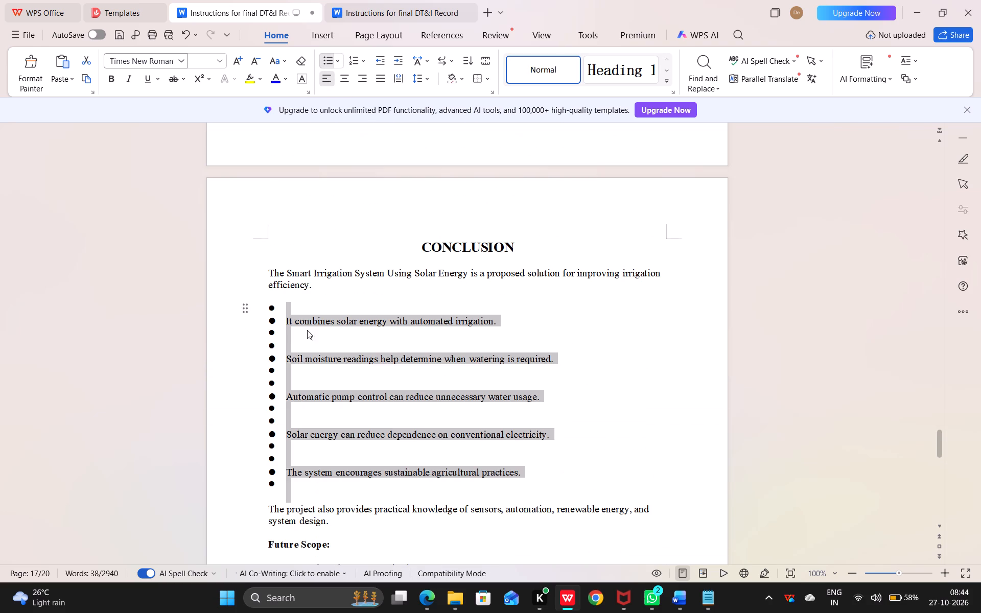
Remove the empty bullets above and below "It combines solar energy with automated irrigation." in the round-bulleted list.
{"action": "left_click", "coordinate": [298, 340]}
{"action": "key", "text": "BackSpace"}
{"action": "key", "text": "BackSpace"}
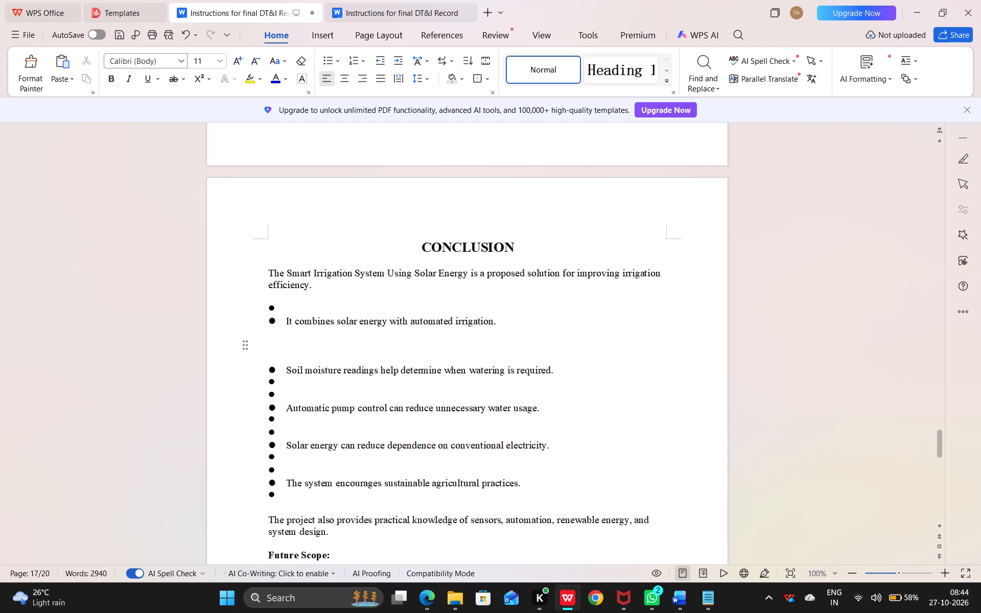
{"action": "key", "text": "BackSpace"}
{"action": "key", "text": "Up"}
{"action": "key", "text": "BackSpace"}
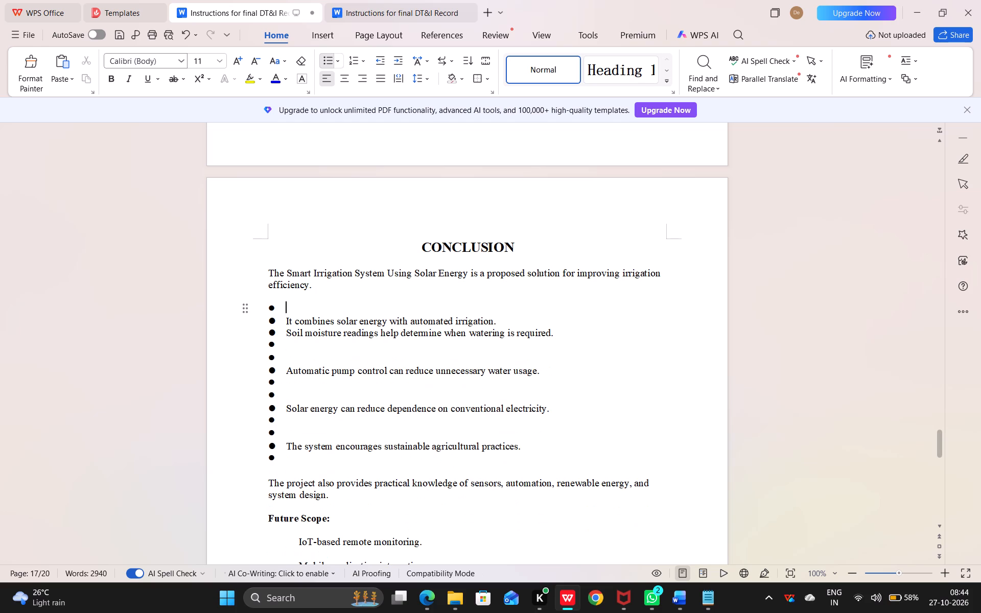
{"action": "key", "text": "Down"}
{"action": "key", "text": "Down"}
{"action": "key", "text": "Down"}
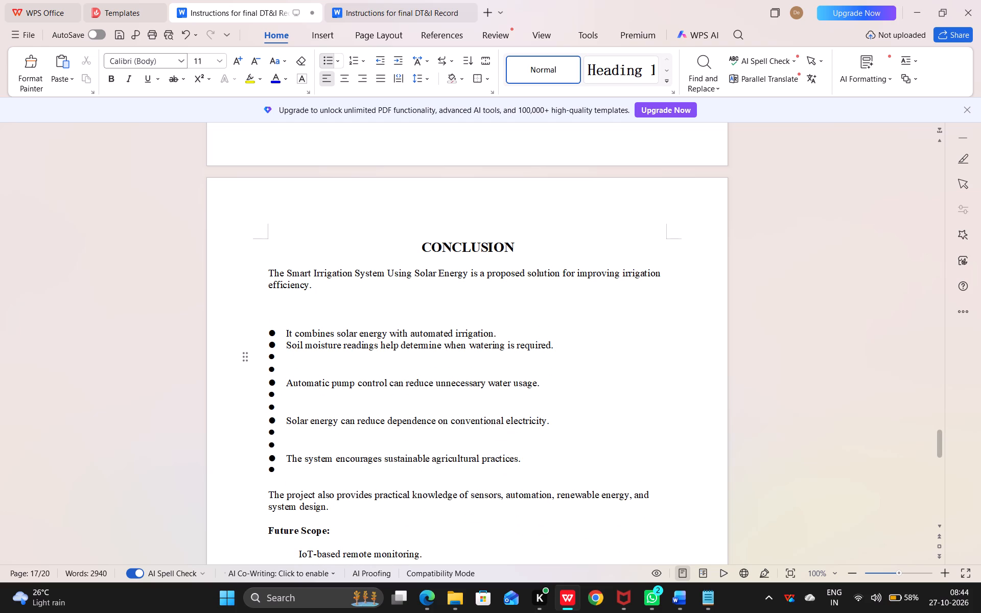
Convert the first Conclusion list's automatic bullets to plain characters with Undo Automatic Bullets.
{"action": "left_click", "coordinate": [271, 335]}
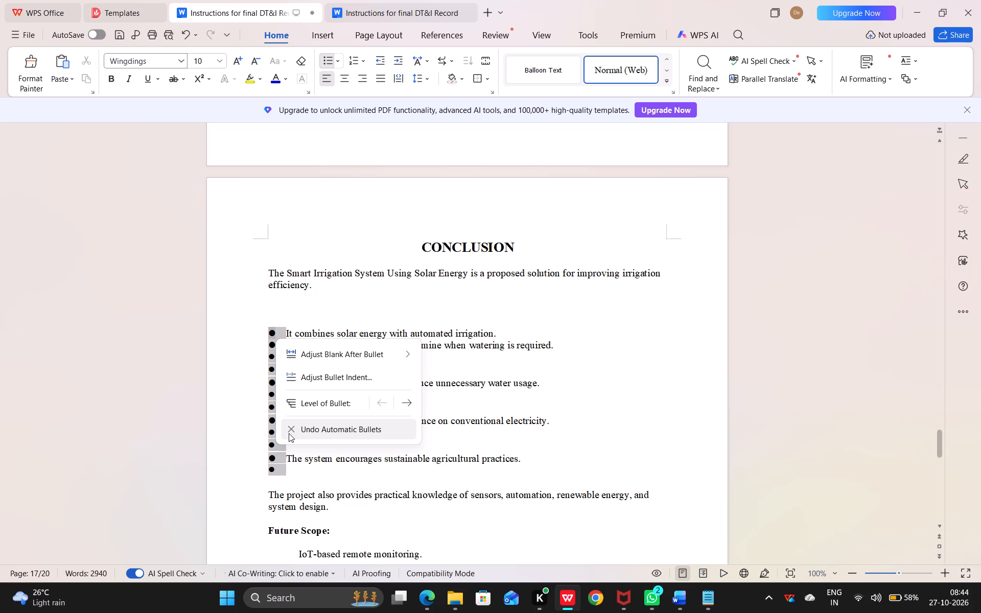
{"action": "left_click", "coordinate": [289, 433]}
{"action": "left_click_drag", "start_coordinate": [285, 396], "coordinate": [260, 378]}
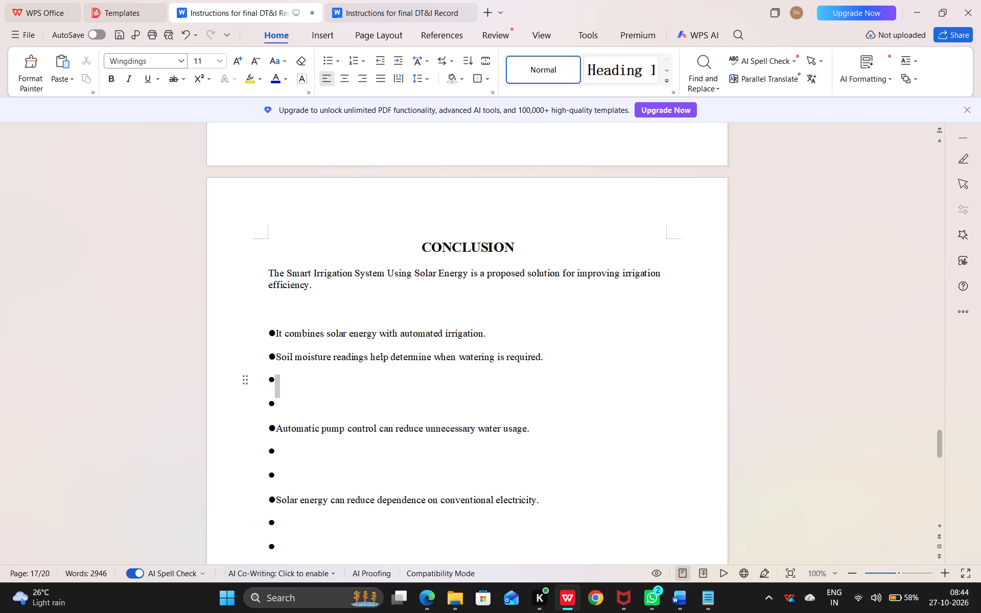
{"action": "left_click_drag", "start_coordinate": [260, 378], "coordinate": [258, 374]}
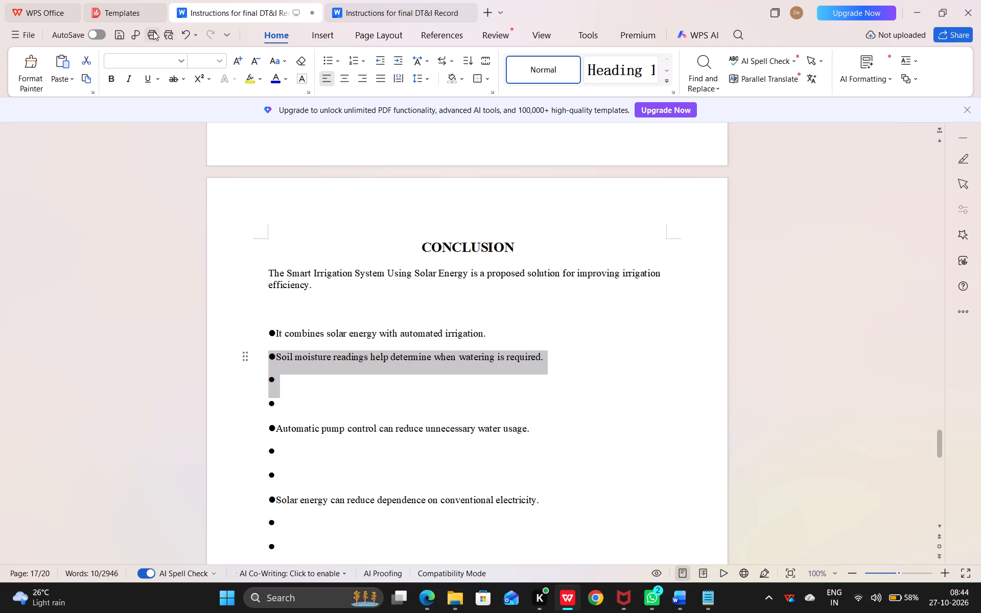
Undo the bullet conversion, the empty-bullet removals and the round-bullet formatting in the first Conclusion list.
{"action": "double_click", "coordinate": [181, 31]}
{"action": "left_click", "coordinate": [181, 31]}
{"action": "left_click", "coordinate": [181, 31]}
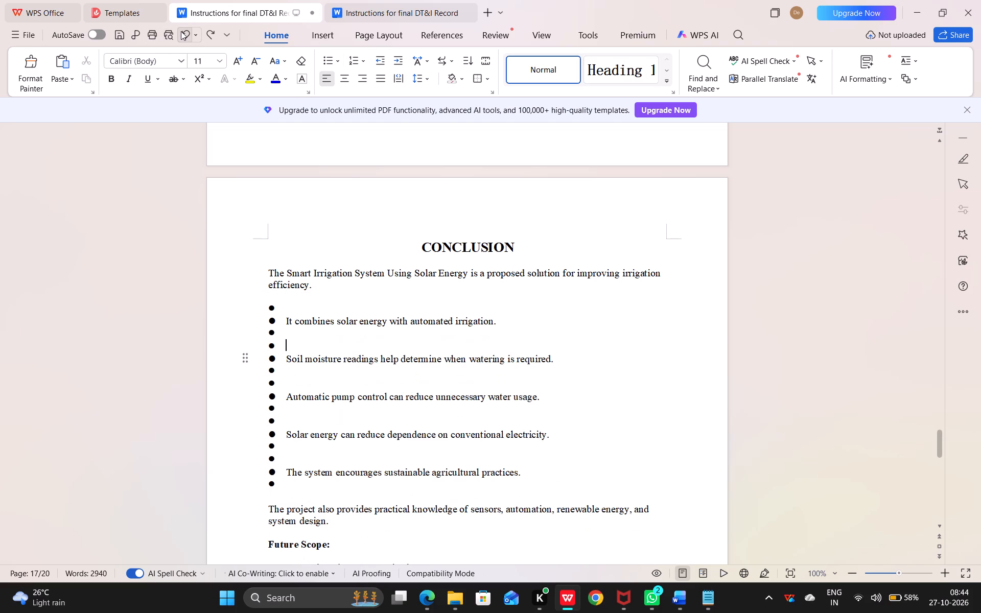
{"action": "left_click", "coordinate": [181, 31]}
Delete the empty bullets above and below "It combines solar energy with automated irrigation." in the Conclusion.
{"action": "left_click", "coordinate": [324, 373]}
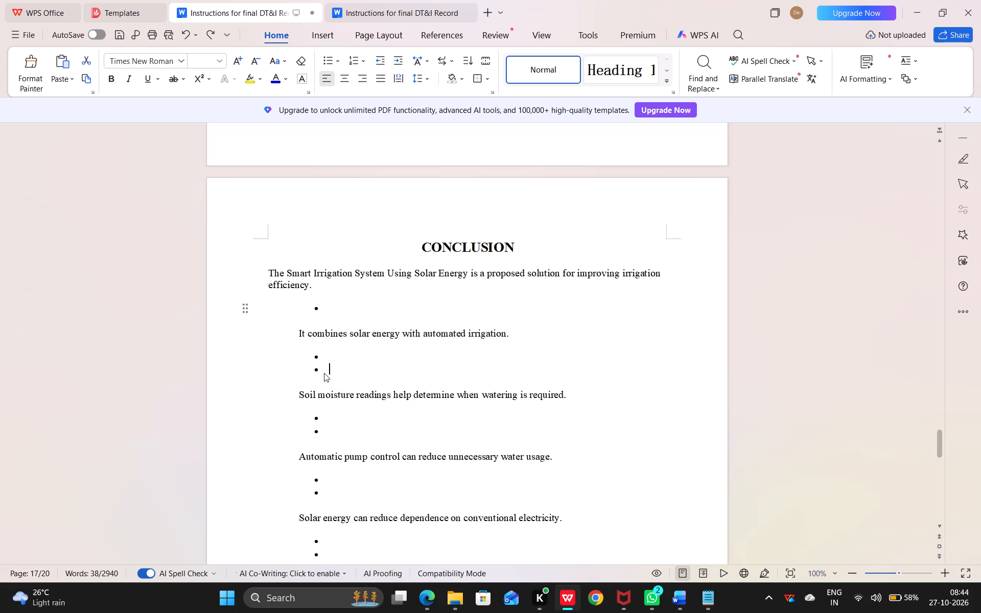
{"action": "left_click_drag", "start_coordinate": [324, 373], "coordinate": [320, 363]}
{"action": "key", "text": "BackSpace"}
{"action": "key", "text": "BackSpace"}
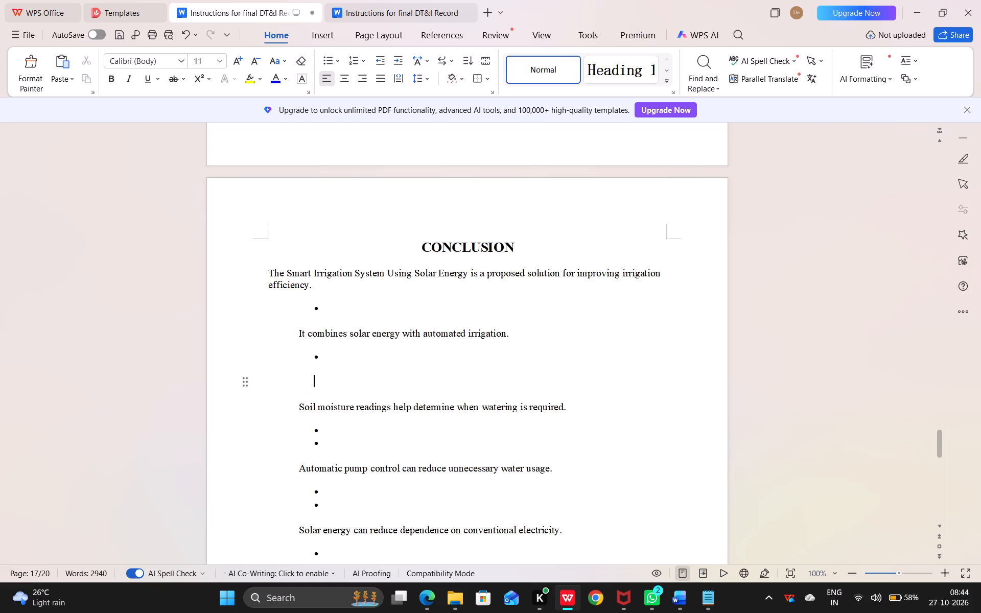
{"action": "key", "text": "BackSpace"}
{"action": "key", "text": "BackSpace"}
{"action": "key", "text": "Up"}
{"action": "key", "text": "BackSpace"}
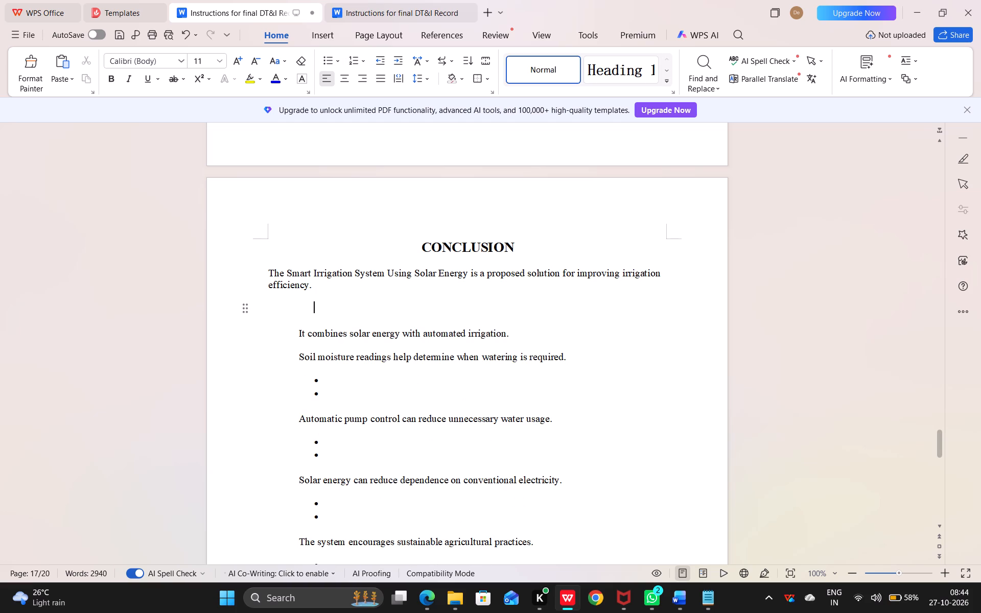
{"action": "key", "text": "BackSpace"}
{"action": "key", "text": "BackSpace"}
Delete the empty bullets above and below "Automatic pump control can reduce unnecessary water usage." in the Conclusion list.
{"action": "key", "text": "Down"}
{"action": "key", "text": "Down"}
{"action": "key", "text": "Down"}
{"action": "key", "text": "Down"}
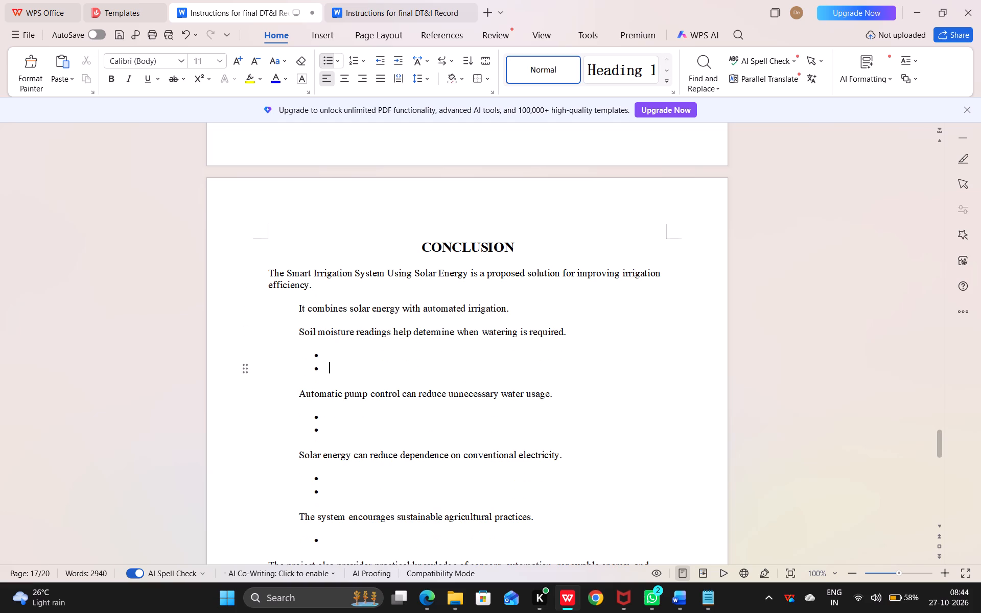
{"action": "key", "text": "BackSpace"}
{"action": "key", "text": "BackSpace"}
{"action": "key", "text": "BackSpace"}
{"action": "key", "text": "BackSpace"}
{"action": "key", "text": "Down"}
{"action": "key", "text": "Down"}
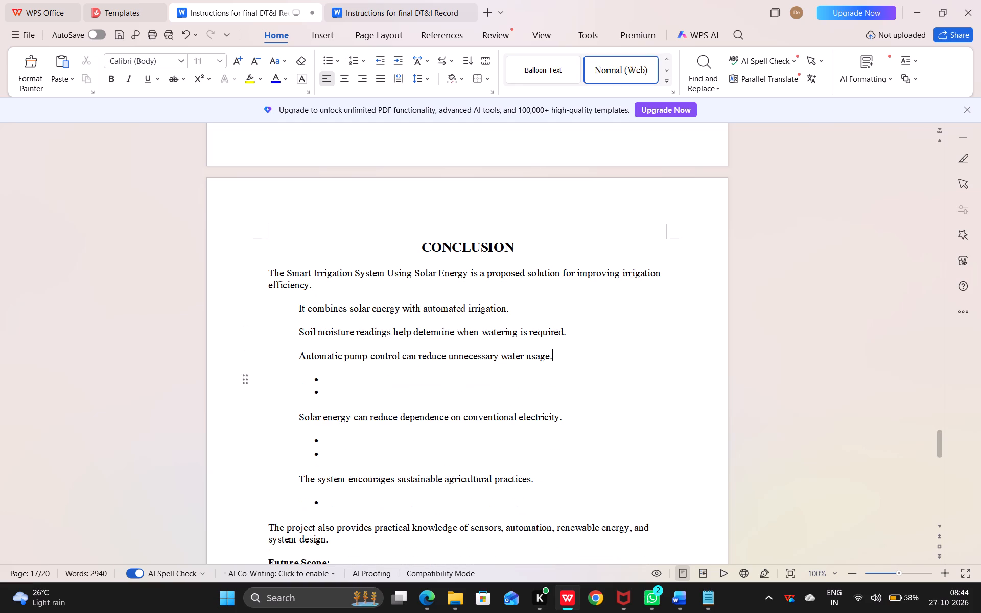
{"action": "key", "text": "Down"}
{"action": "key", "text": "BackSpace"}
{"action": "key", "text": "BackSpace"}
{"action": "key", "text": "BackSpace"}
{"action": "key", "text": "BackSpace"}
Delete the two empty bullets between the "Solar energy can reduce dependence" and "The system encourages sustainable agricultural practices" lines.
{"action": "key", "text": "Down"}
{"action": "key", "text": "Down"}
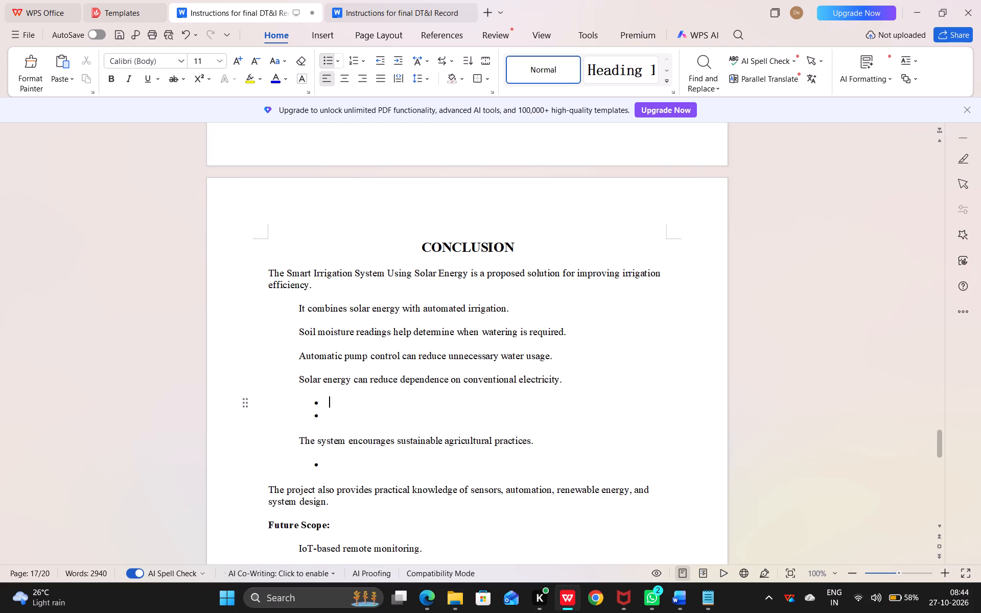
{"action": "key", "text": "Down"}
{"action": "key", "text": "BackSpace"}
{"action": "key", "text": "BackSpace"}
{"action": "key", "text": "BackSpace"}
{"action": "key", "text": "BackSpace"}
Delete the empty bullet below "The system encourages sustainable agricultural practices.", keeping "automation, renewable energy" intact in the following paragraph.
{"action": "key", "text": "Down"}
{"action": "key", "text": "Down"}
{"action": "key", "text": "Down"}
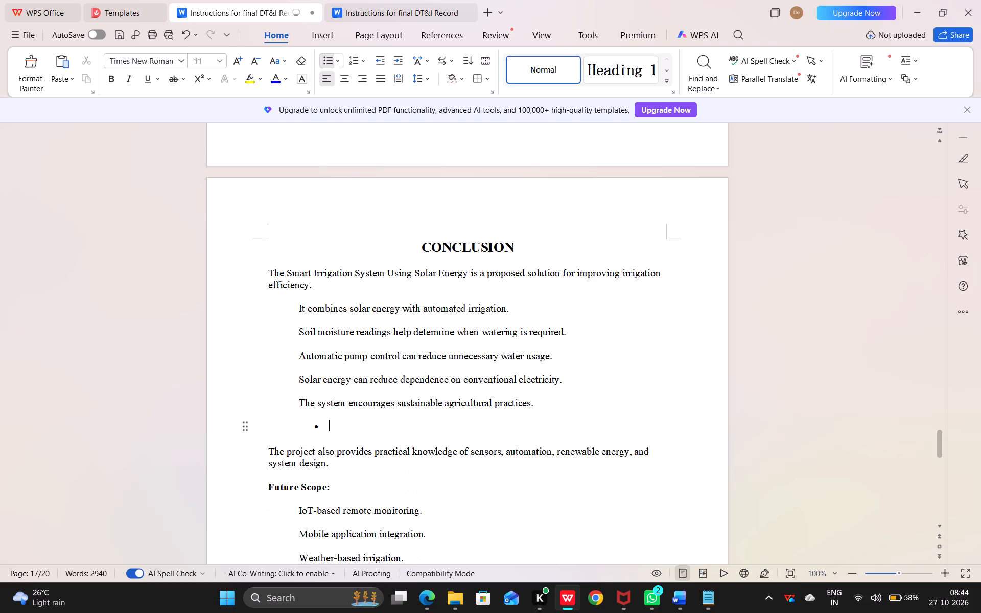
{"action": "key", "text": "BackSpace"}
{"action": "key", "text": "BackSpace"}
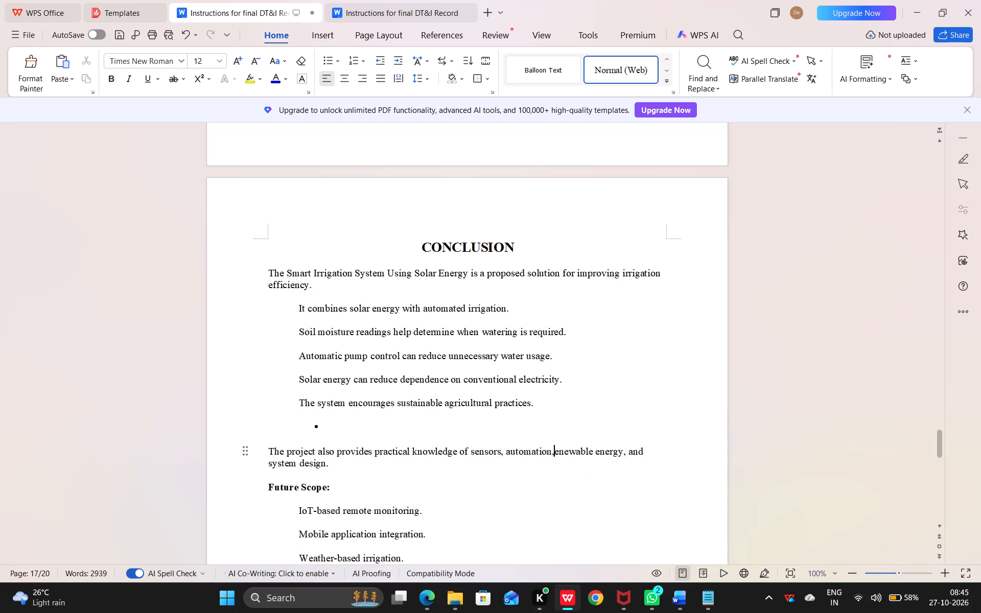
{"action": "key", "text": "r"}
{"action": "key", "text": "Left"}
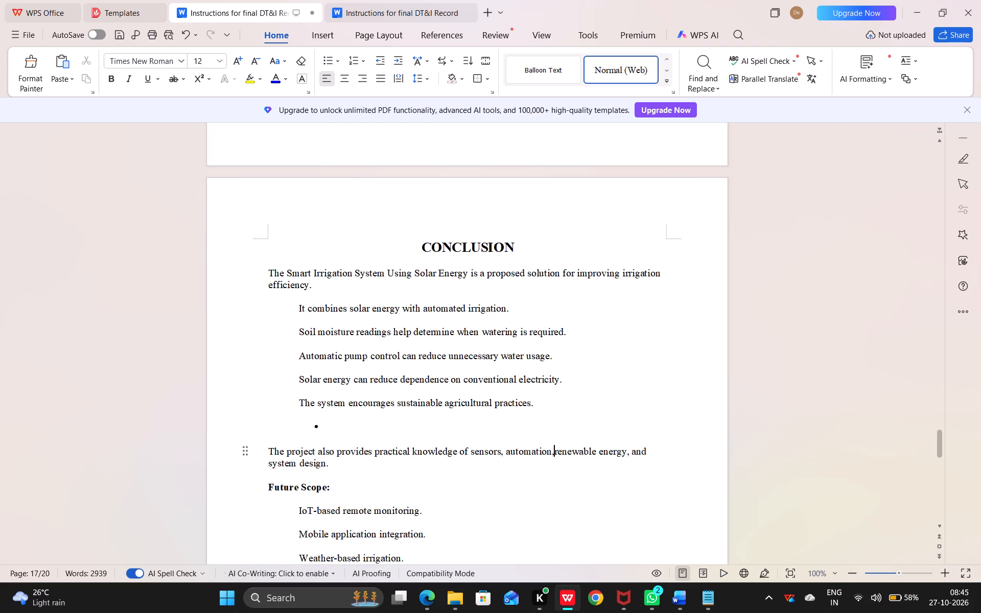
{"action": "key", "text": "space"}
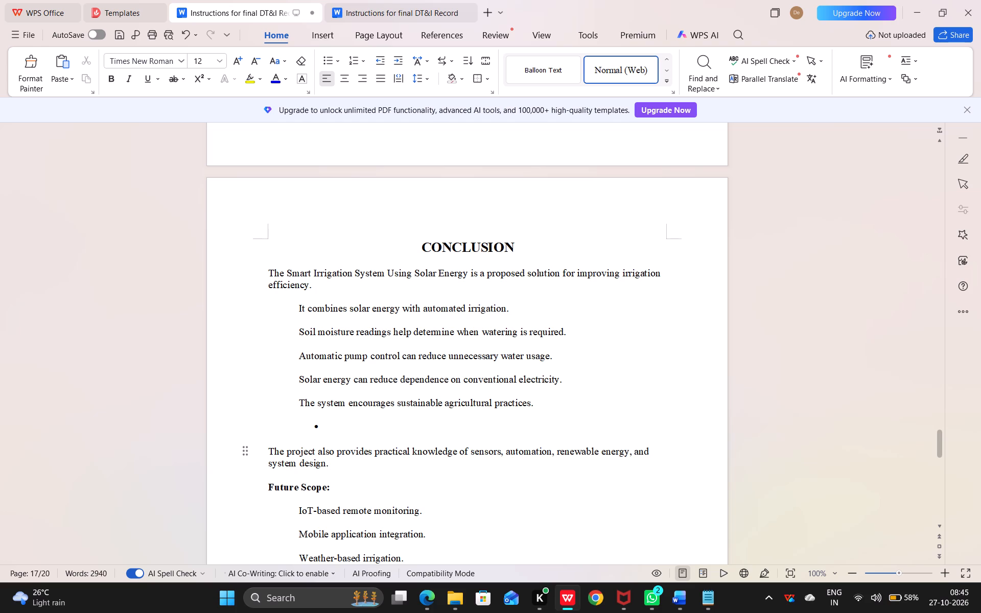
{"action": "left_click", "coordinate": [337, 420]}
{"action": "key", "text": "Down"}
{"action": "key", "text": "BackSpace"}
{"action": "key", "text": "BackSpace"}
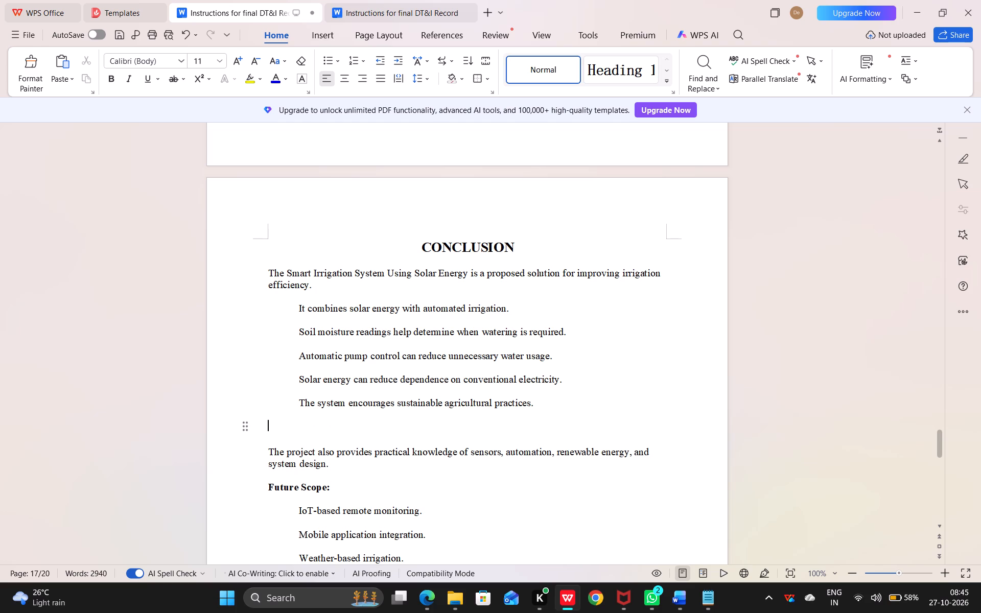
{"action": "key", "text": "BackSpace"}
Delete the empty bullets above and below "Improved battery storage and power management." in the Future Scope list.
{"action": "scroll", "coordinate": [387, 420], "scroll_direction": "down", "scroll_amount": 3}
{"action": "left_click", "coordinate": [357, 473]}
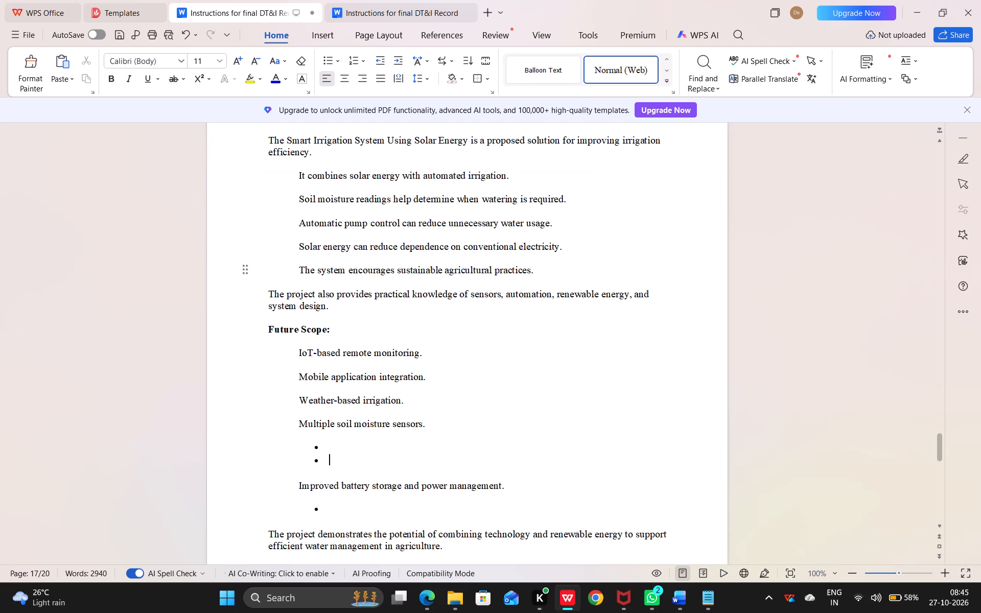
{"action": "key", "text": "BackSpace"}
{"action": "key", "text": "BackSpace"}
{"action": "key", "text": "BackSpace"}
{"action": "key", "text": "BackSpace"}
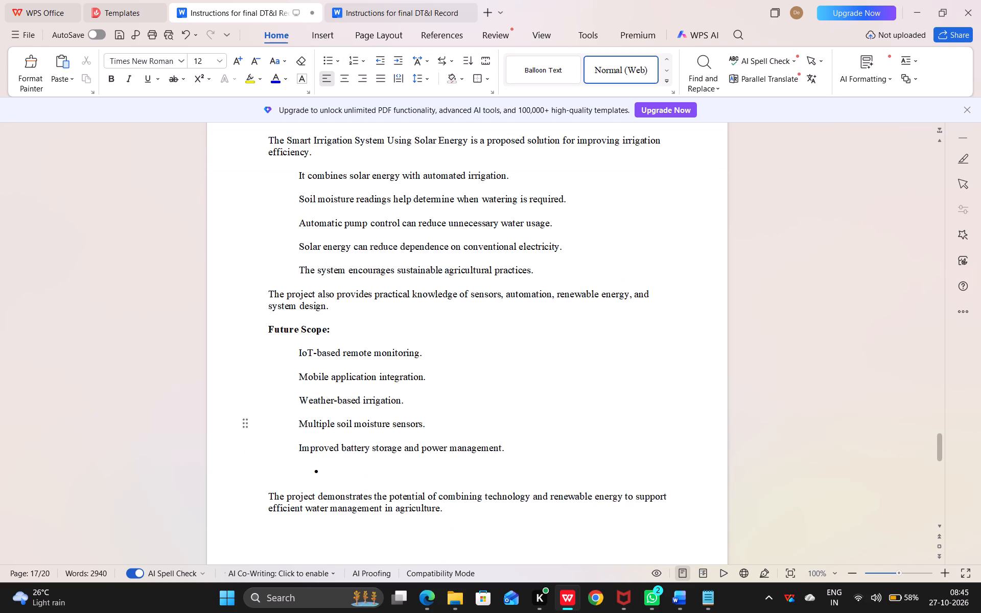
{"action": "key", "text": "Down"}
{"action": "key", "text": "Down"}
{"action": "key", "text": "BackSpace"}
{"action": "key", "text": "BackSpace"}
{"action": "key", "text": "BackSpace"}
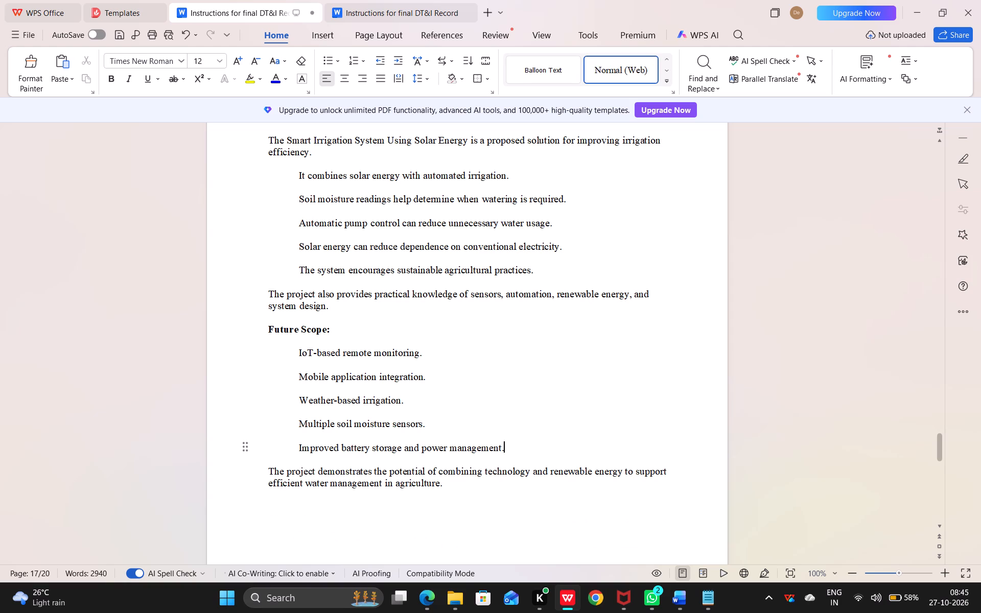
Apply solid round bullets to the five Conclusion lines from "It combines solar energy" to "sustainable agricultural practices".
{"action": "scroll", "coordinate": [354, 465], "scroll_direction": "down", "scroll_amount": 15}
{"action": "scroll", "coordinate": [352, 470], "scroll_direction": "up", "scroll_amount": 10}
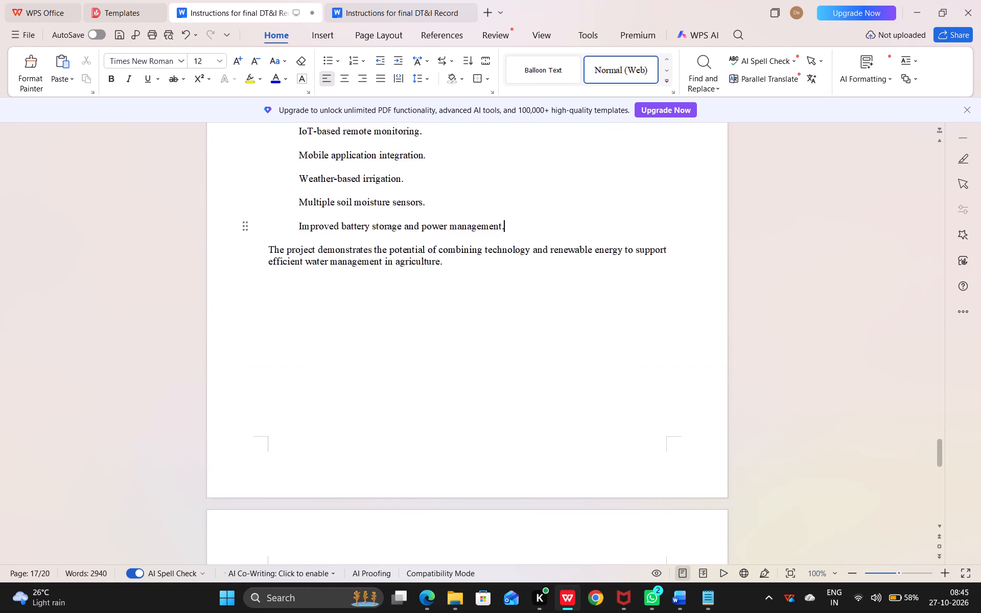
{"action": "scroll", "coordinate": [354, 473], "scroll_direction": "up", "scroll_amount": 6}
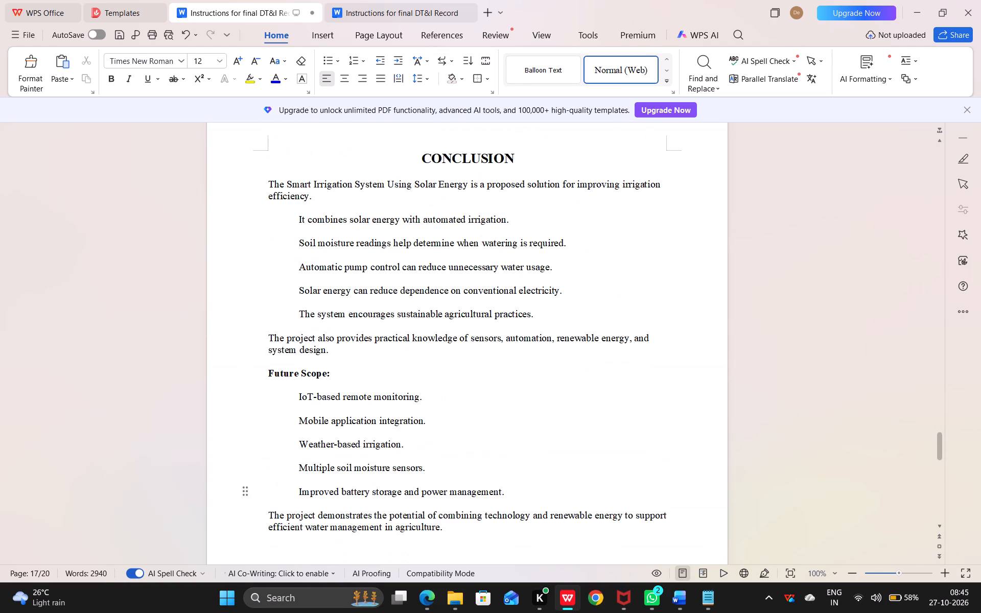
{"action": "scroll", "coordinate": [355, 476], "scroll_direction": "up", "scroll_amount": 1}
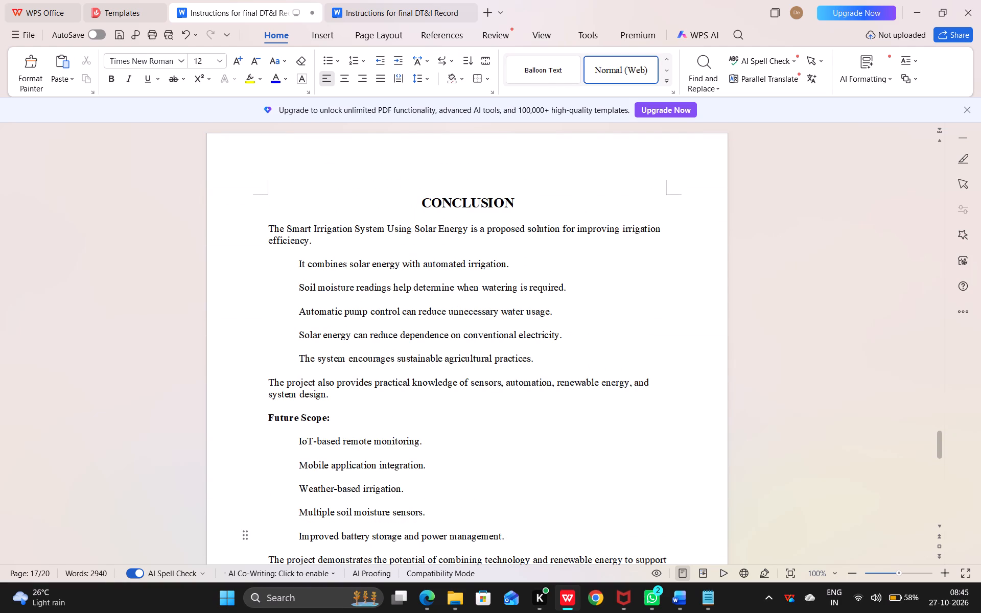
{"action": "left_click_drag", "start_coordinate": [532, 363], "coordinate": [246, 256]}
{"action": "left_click", "coordinate": [302, 285]}
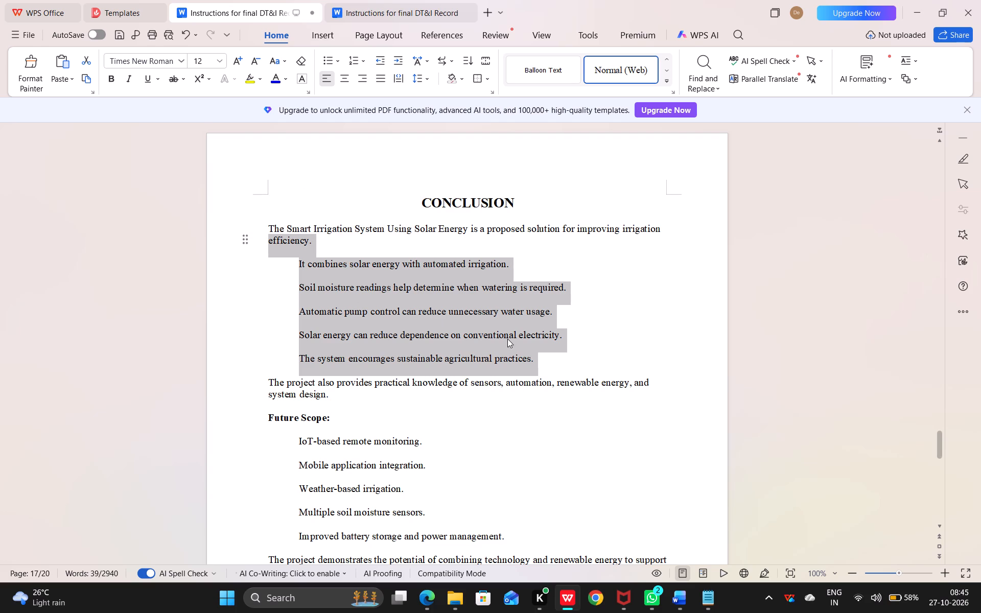
{"action": "left_click", "coordinate": [530, 366]}
{"action": "left_click", "coordinate": [536, 365]}
{"action": "left_click_drag", "start_coordinate": [539, 365], "coordinate": [263, 269]}
{"action": "left_click", "coordinate": [329, 62]}
{"action": "left_click", "coordinate": [343, 60]}
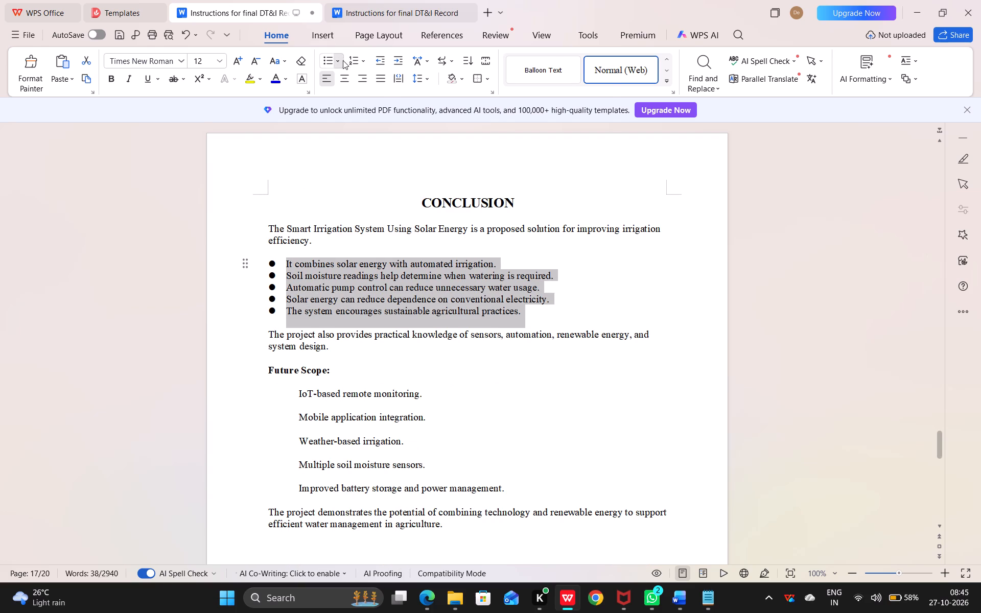
Change the bullets of the five Conclusion lines, starting with "It combines solar energy", to check marks.
{"action": "left_click", "coordinate": [404, 181]}
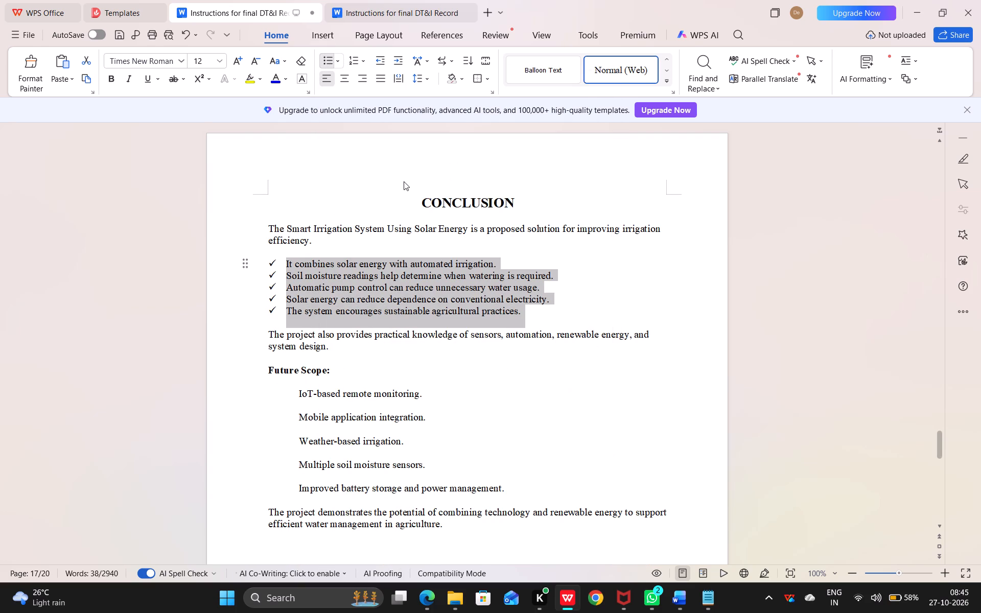
{"action": "left_click", "coordinate": [481, 413]}
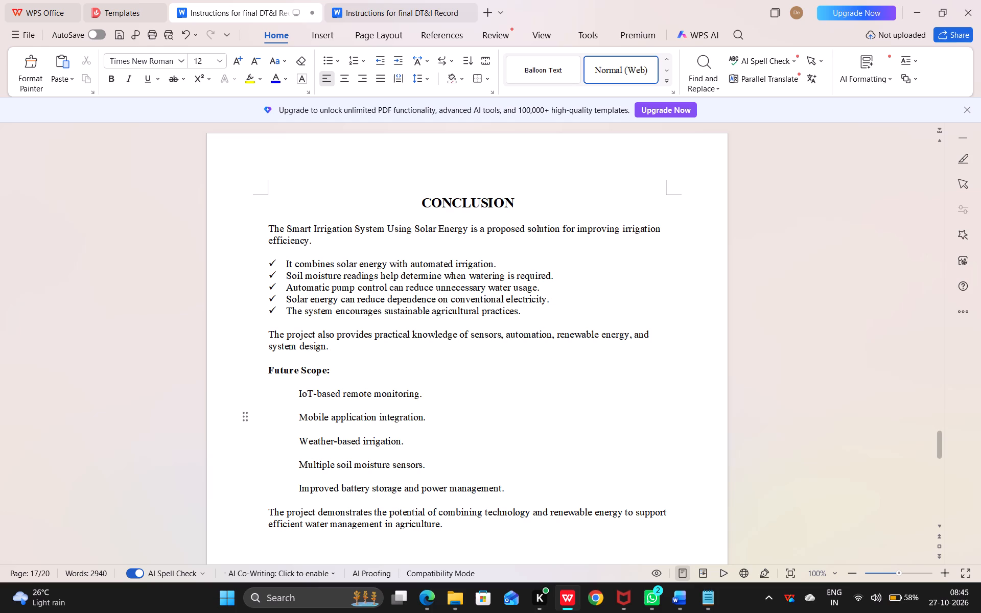
Apply check mark bullets to the five Future Scope lines from "IoT-based remote monitoring" to "Improved battery storage and power management".
{"action": "left_click_drag", "start_coordinate": [502, 493], "coordinate": [285, 400]}
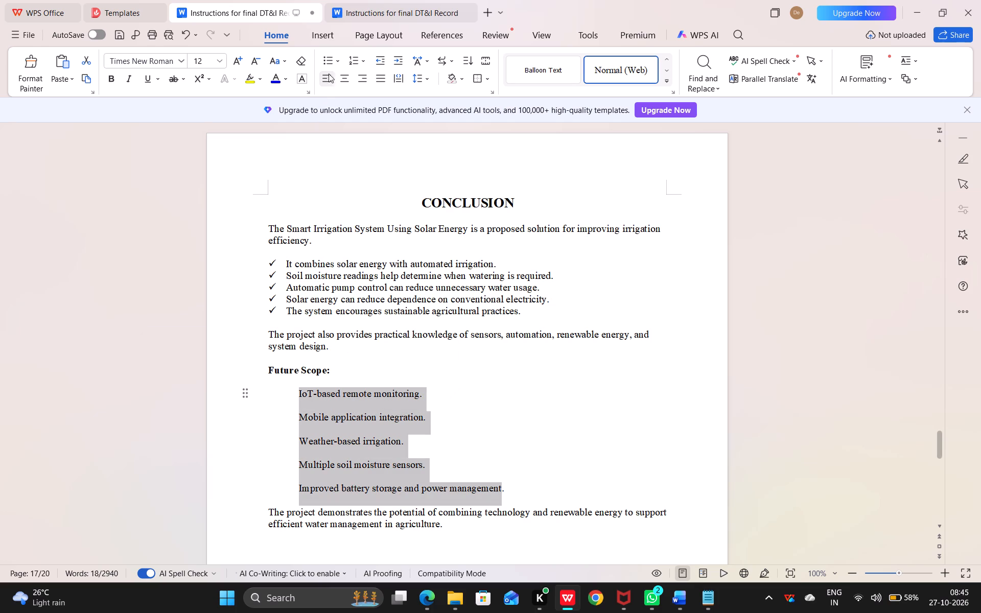
{"action": "left_click", "coordinate": [330, 62]}
{"action": "left_click", "coordinate": [486, 425]}
Switch to the ChatGPT report in Edge, open the docs.arduino.cc link in its References section, and look over the page.
{"action": "scroll", "coordinate": [483, 439], "scroll_direction": "down", "scroll_amount": 2}
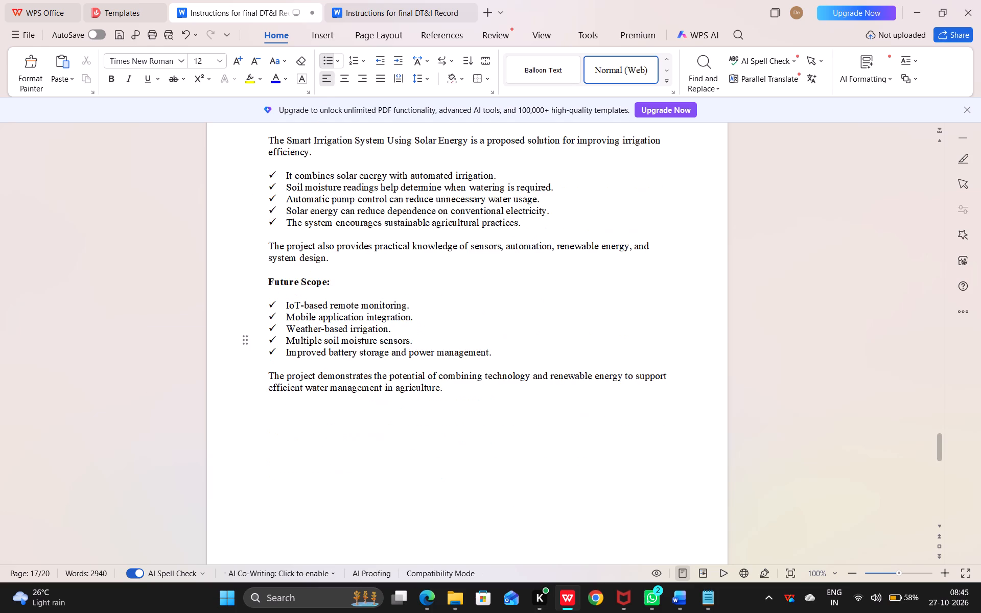
{"action": "scroll", "coordinate": [483, 439], "scroll_direction": "down", "scroll_amount": 14}
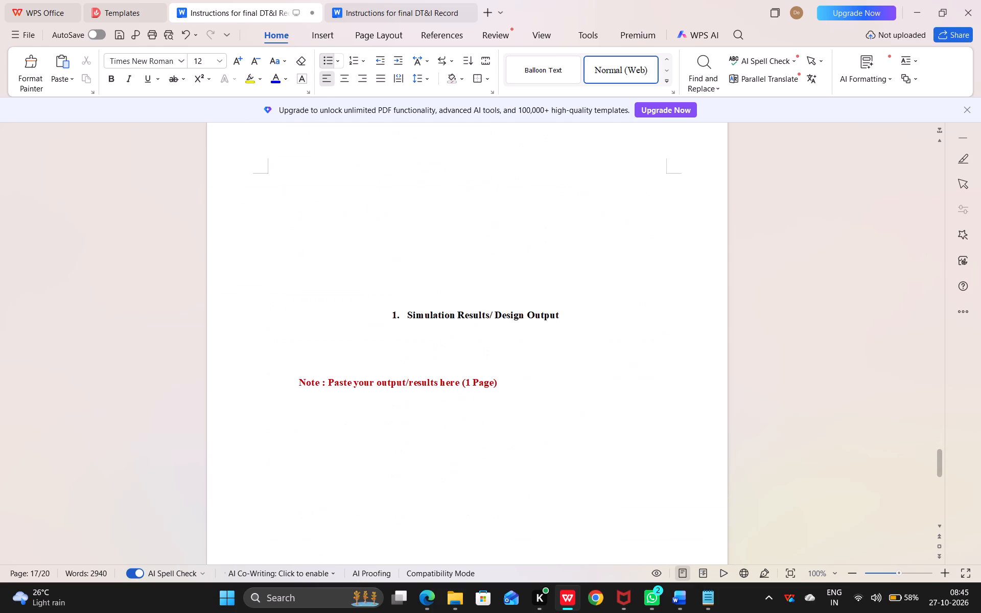
{"action": "scroll", "coordinate": [483, 444], "scroll_direction": "down", "scroll_amount": 1}
{"action": "left_click", "coordinate": [422, 606]}
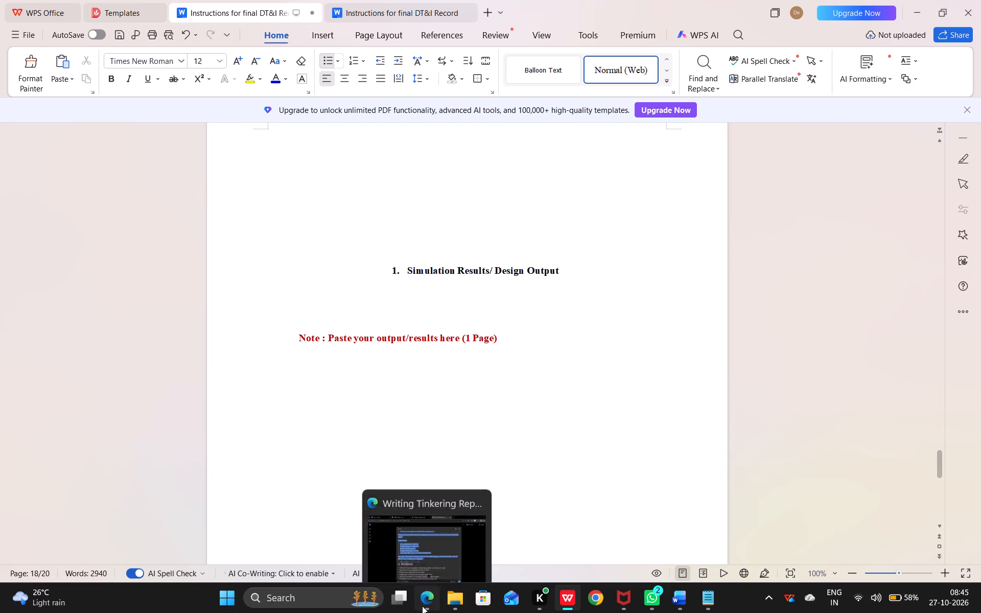
{"action": "scroll", "coordinate": [433, 439], "scroll_direction": "down", "scroll_amount": 1}
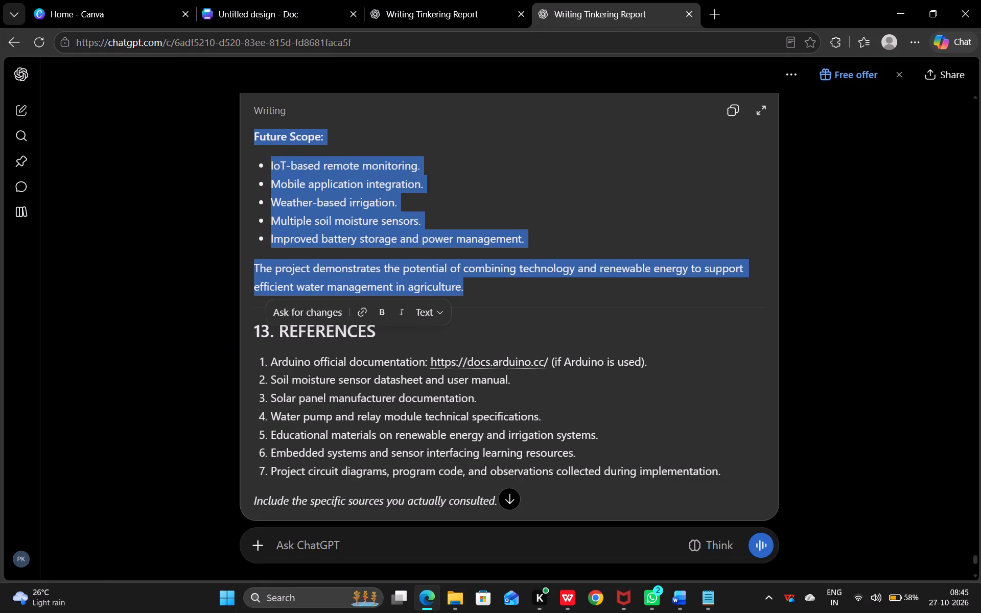
{"action": "left_click_drag", "start_coordinate": [277, 333], "coordinate": [381, 333]}
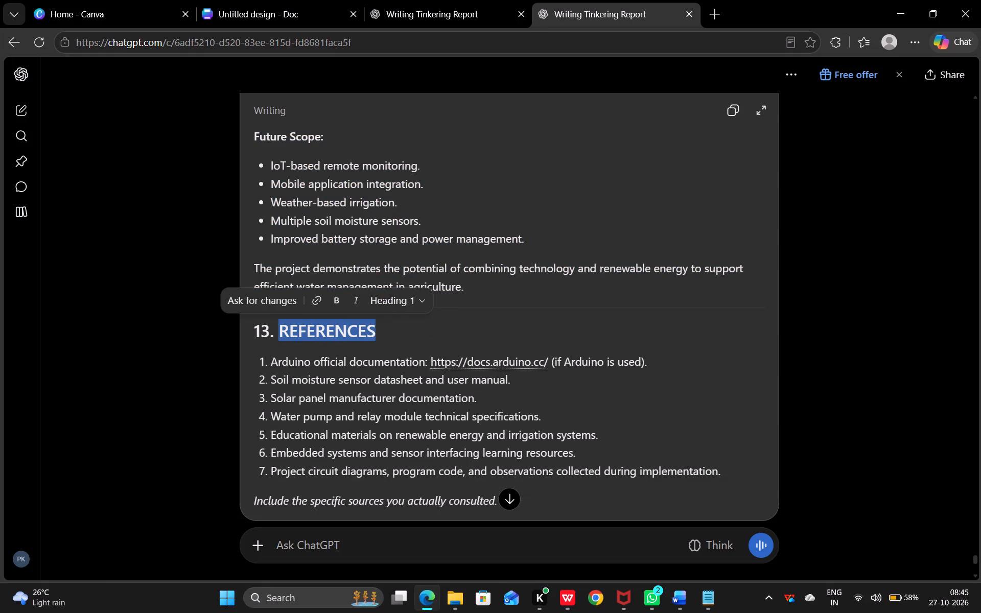
{"action": "left_click", "coordinate": [533, 383]}
{"action": "left_click", "coordinate": [516, 366]}
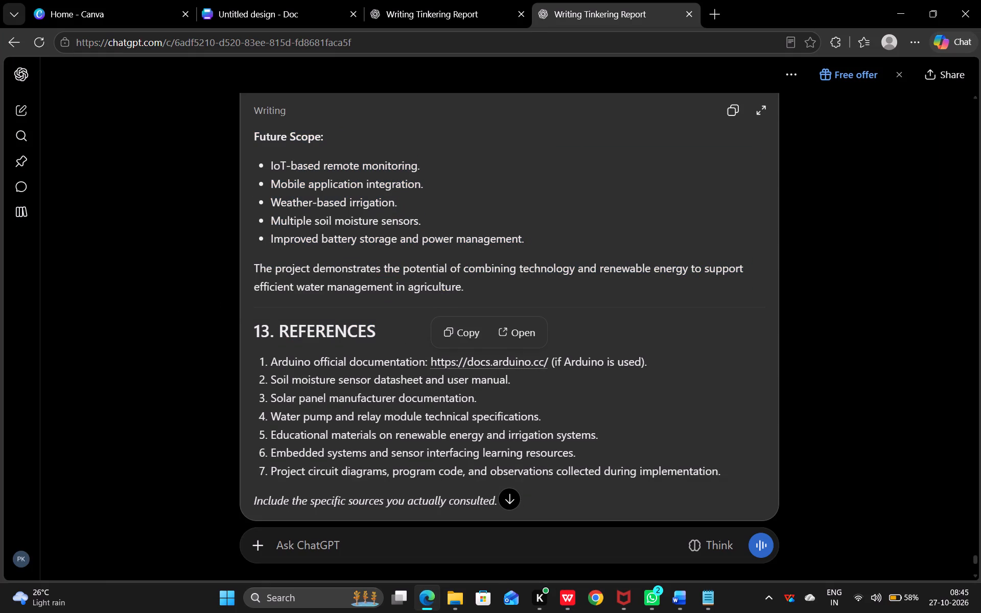
{"action": "left_click", "coordinate": [510, 339]}
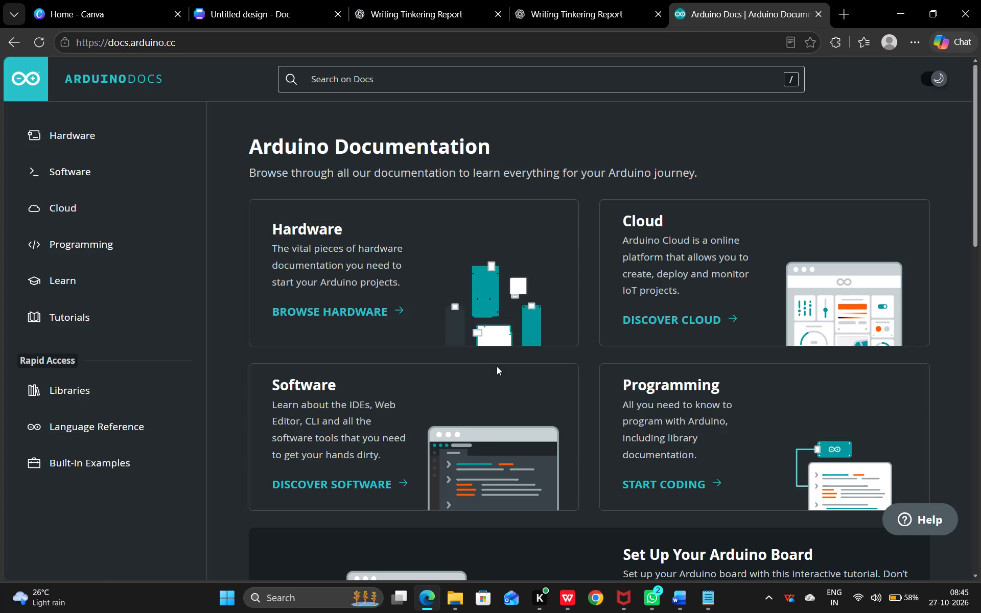
{"action": "scroll", "coordinate": [460, 402], "scroll_direction": "down", "scroll_amount": 7}
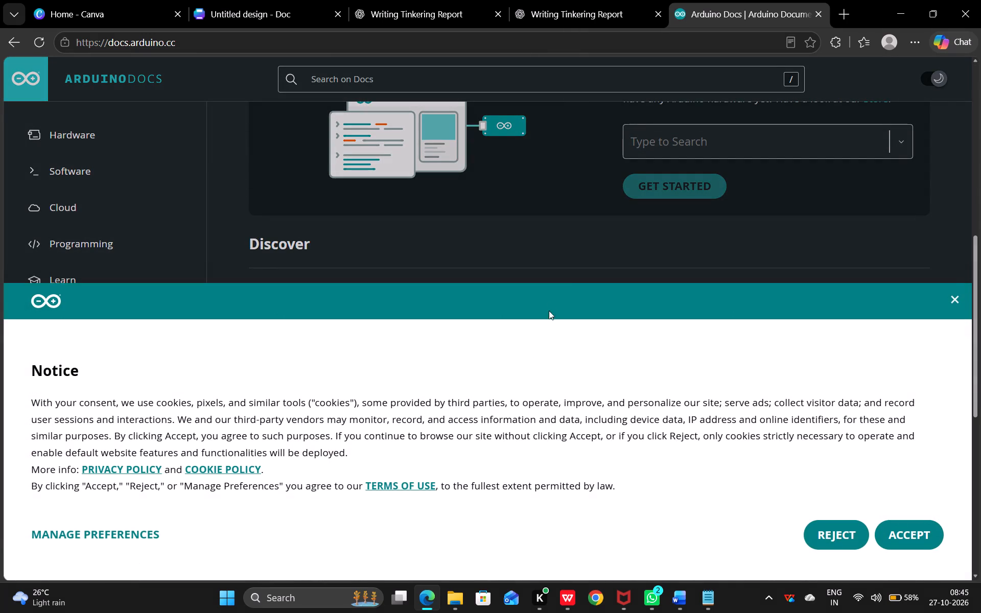
{"action": "left_click", "coordinate": [576, 235]}
{"action": "left_click", "coordinate": [414, 0]}
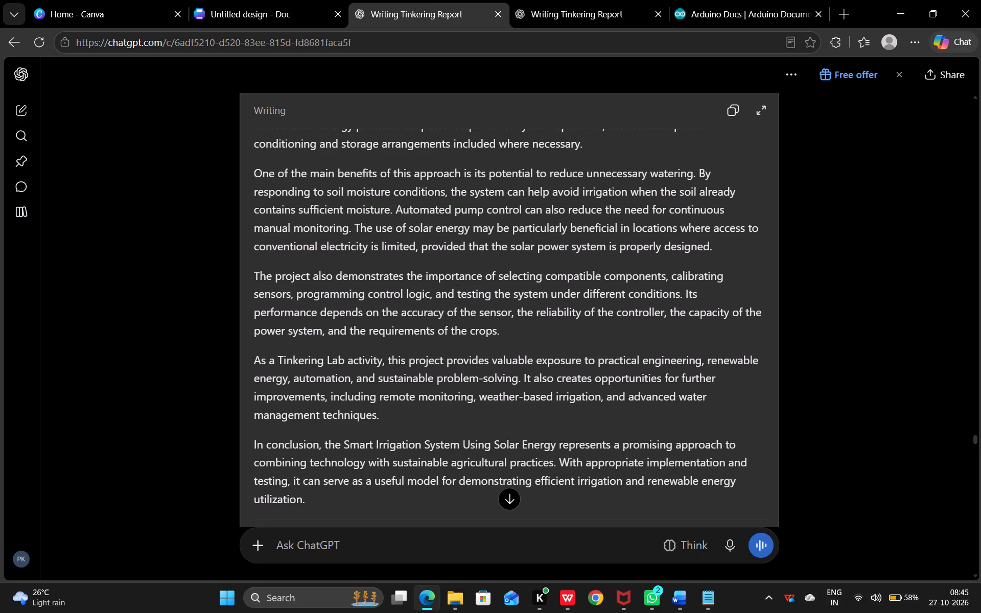
{"action": "left_click", "coordinate": [576, 10]}
Copy the REFERENCES heading from ChatGPT and paste it in WPS Office at the top of the Simulation Results/Design Output page.
{"action": "scroll", "coordinate": [446, 328], "scroll_direction": "down", "scroll_amount": 3}
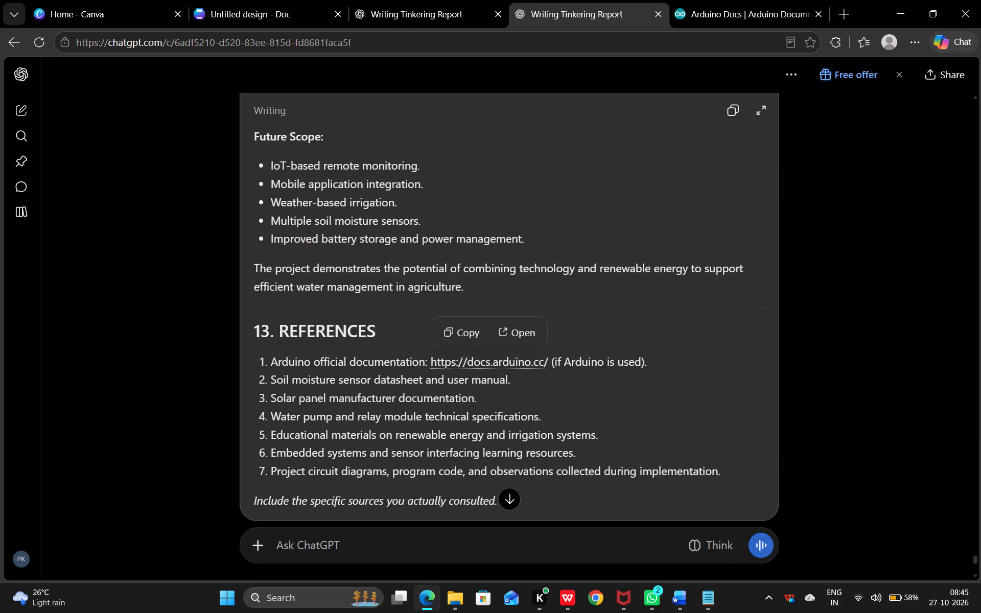
{"action": "left_click_drag", "start_coordinate": [279, 329], "coordinate": [371, 333]}
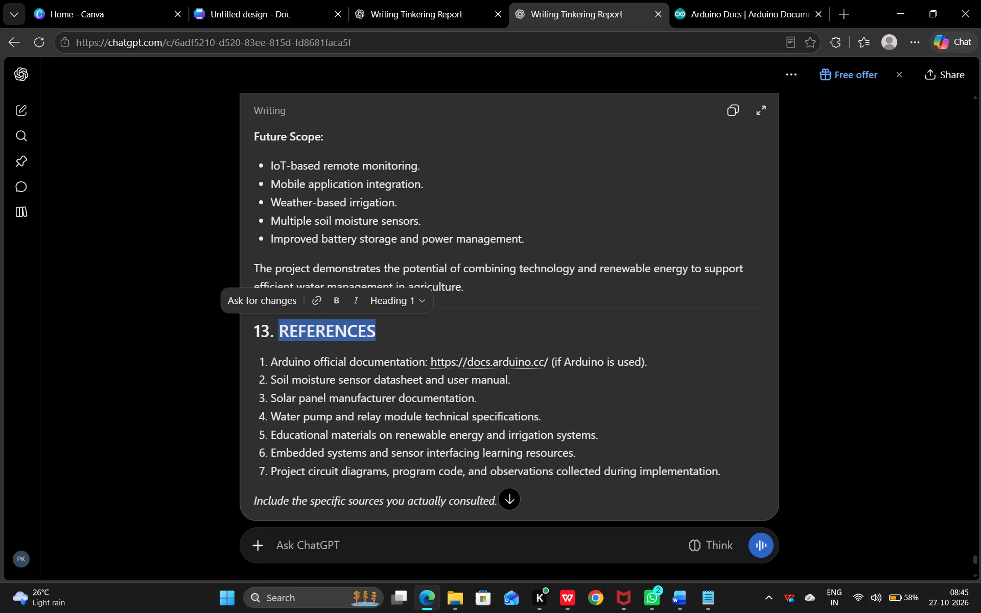
{"action": "right_click", "coordinate": [369, 334]}
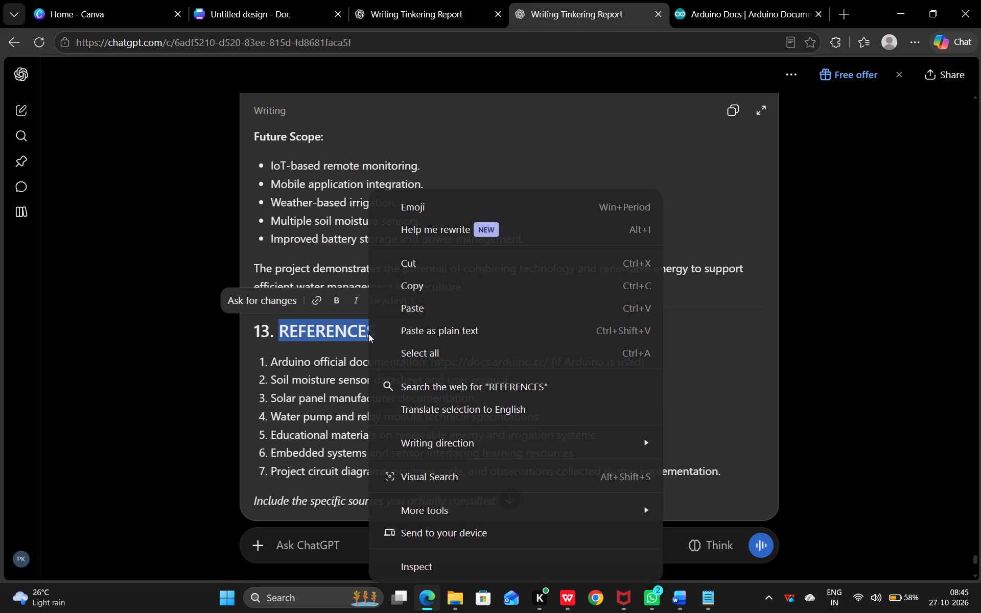
{"action": "left_click", "coordinate": [409, 289]}
{"action": "left_click", "coordinate": [425, 591]}
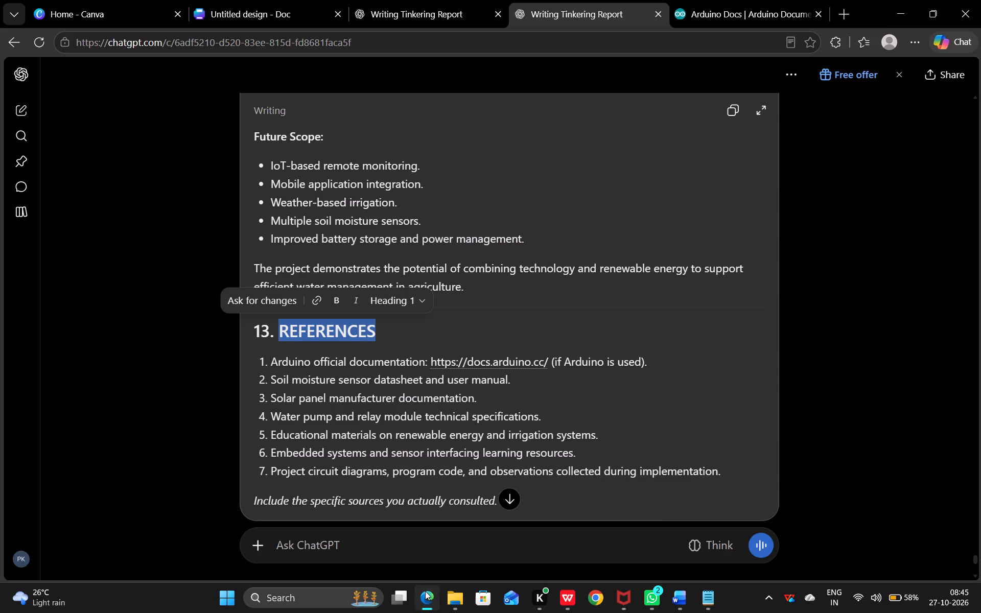
{"action": "scroll", "coordinate": [460, 344], "scroll_direction": "up", "scroll_amount": 3}
{"action": "left_click", "coordinate": [481, 262]}
{"action": "left_click", "coordinate": [481, 231]}
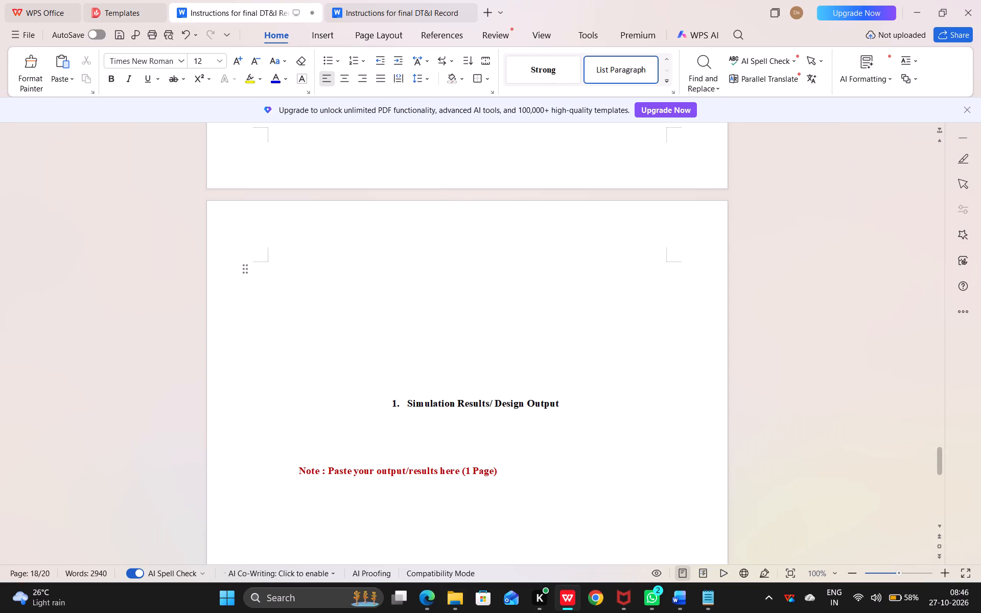
{"action": "key", "text": "ctrl+v"}
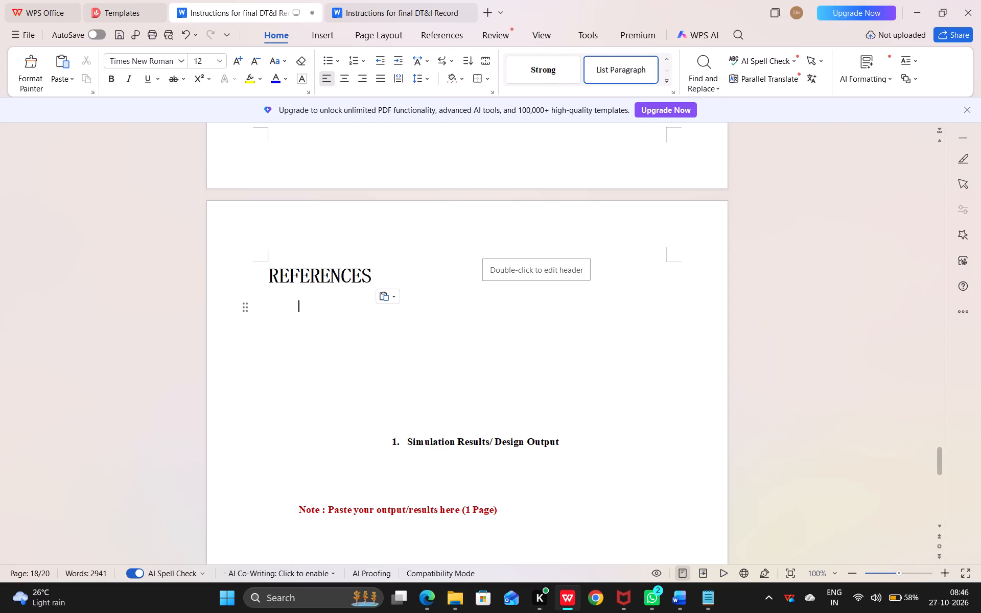
Format the REFERENCES heading in Times New Roman, size 16, centred.
{"action": "left_click", "coordinate": [317, 287]}
{"action": "double_click", "coordinate": [321, 284]}
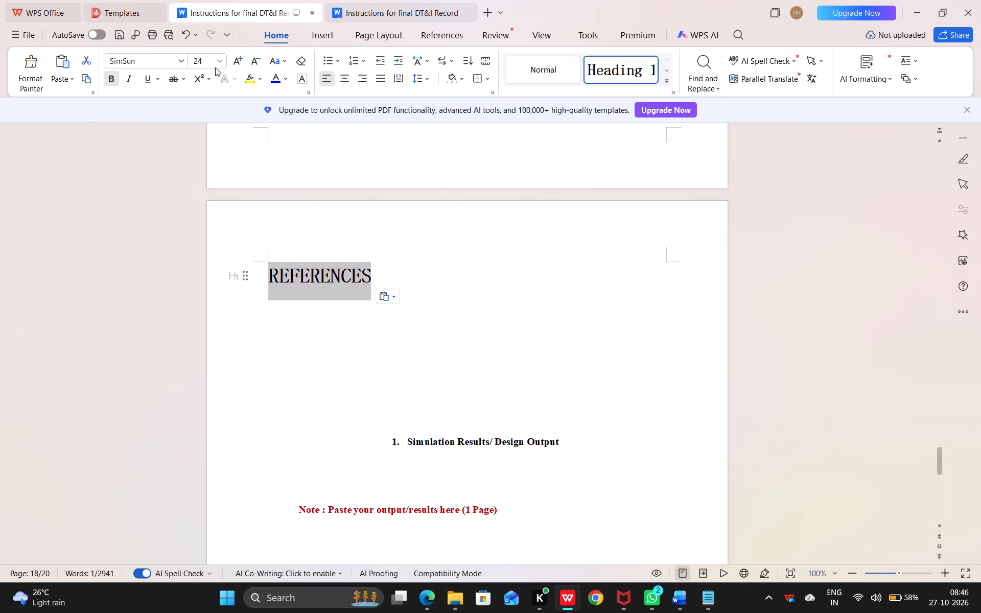
{"action": "left_click", "coordinate": [179, 64]}
{"action": "left_click", "coordinate": [186, 123]}
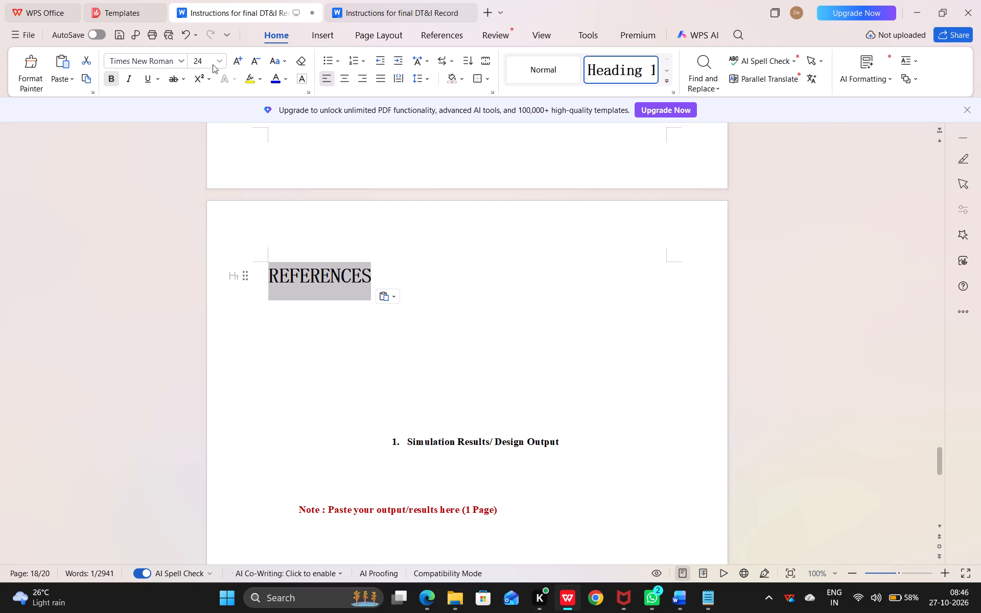
{"action": "left_click", "coordinate": [216, 63]}
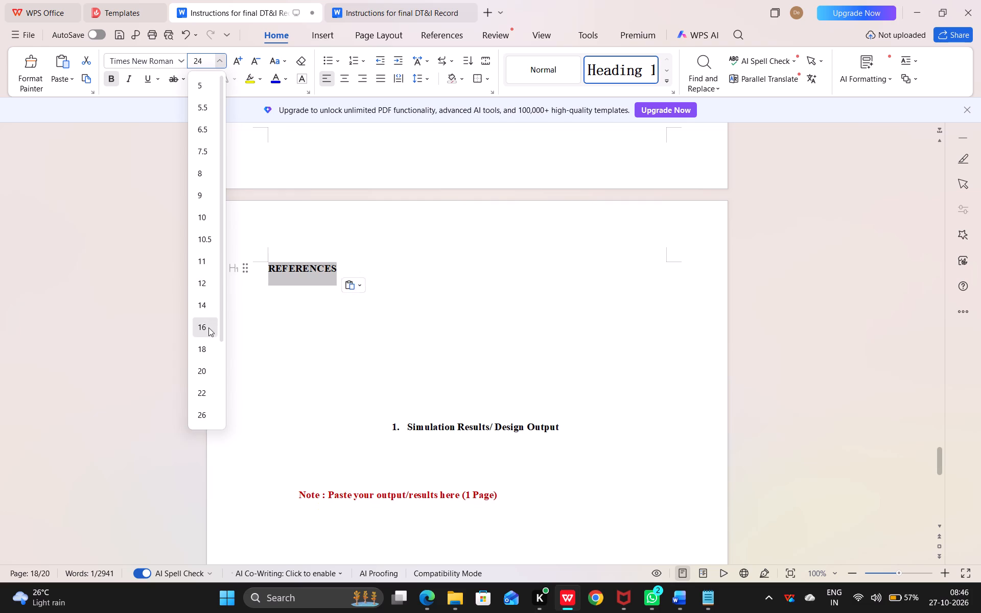
{"action": "left_click", "coordinate": [208, 327]}
{"action": "left_click", "coordinate": [337, 79]}
{"action": "left_click", "coordinate": [346, 80]}
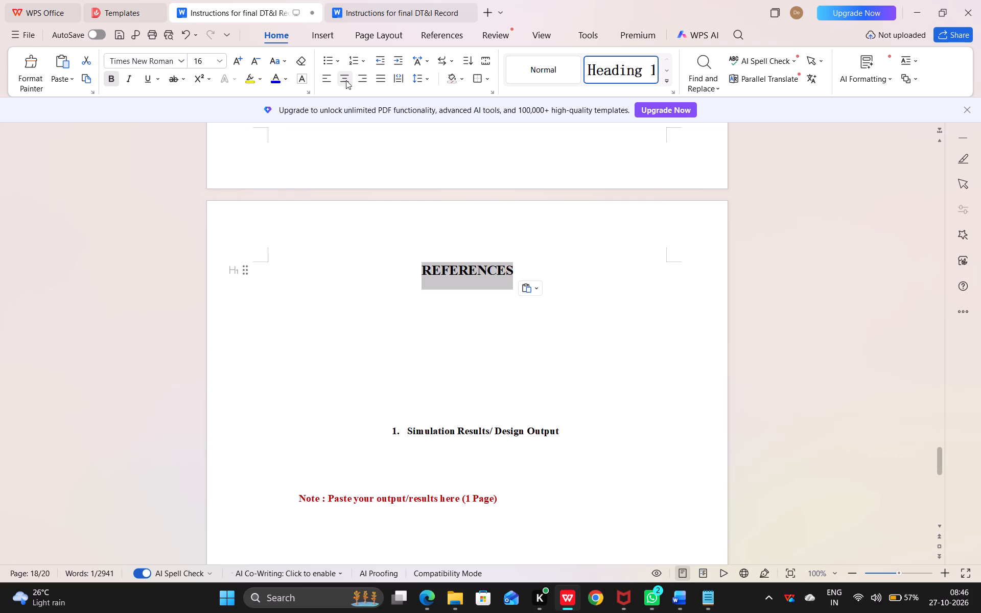
{"action": "left_click", "coordinate": [357, 367]}
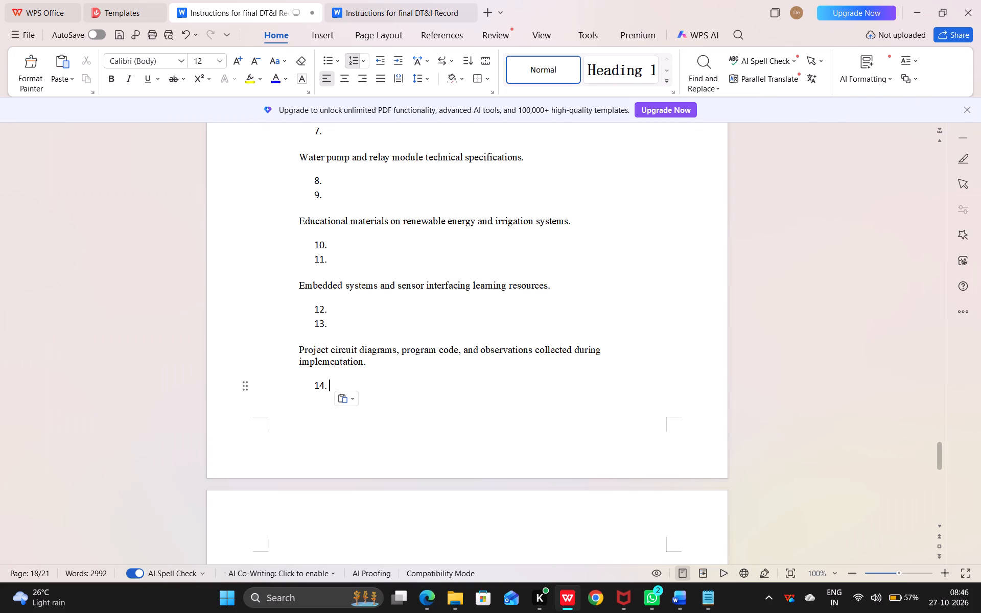
{"action": "key", "text": "BackSpace"}
{"action": "key", "text": "BackSpace"}
{"action": "key", "text": "BackSpace"}
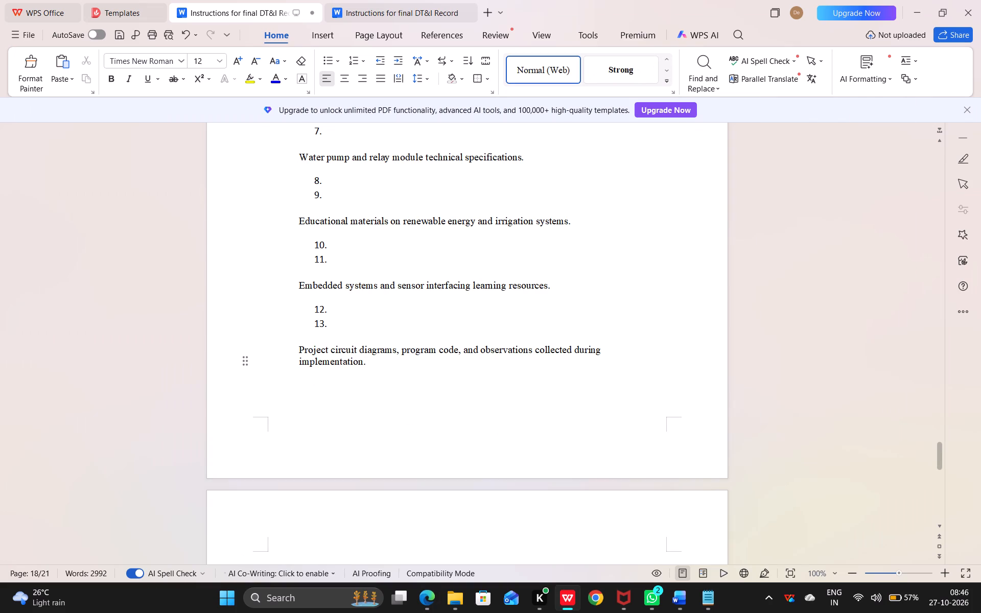
{"action": "key", "text": "Up"}
{"action": "key", "text": "Up"}
{"action": "key", "text": "BackSpace"}
{"action": "key", "text": "BackSpace"}
{"action": "key", "text": "BackSpace"}
{"action": "key", "text": "BackSpace"}
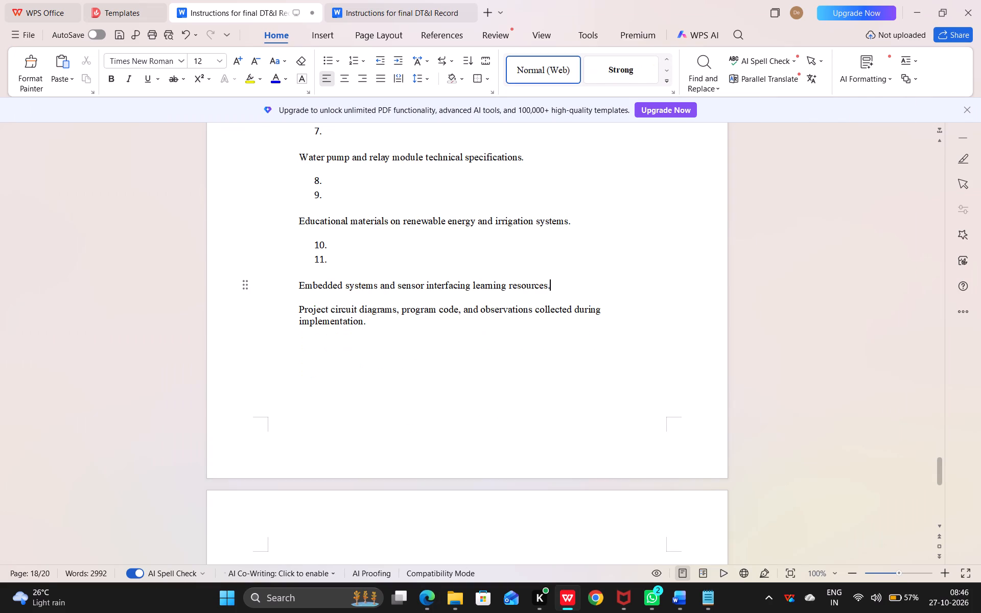
Delete the empty numbered items above the "Embedded systems and sensor interfacing" and "Educational materials on renewable energy" references.
{"action": "key", "text": "Up"}
{"action": "key", "text": "BackSpace"}
{"action": "key", "text": "BackSpace"}
{"action": "key", "text": "BackSpace"}
{"action": "key", "text": "BackSpace"}
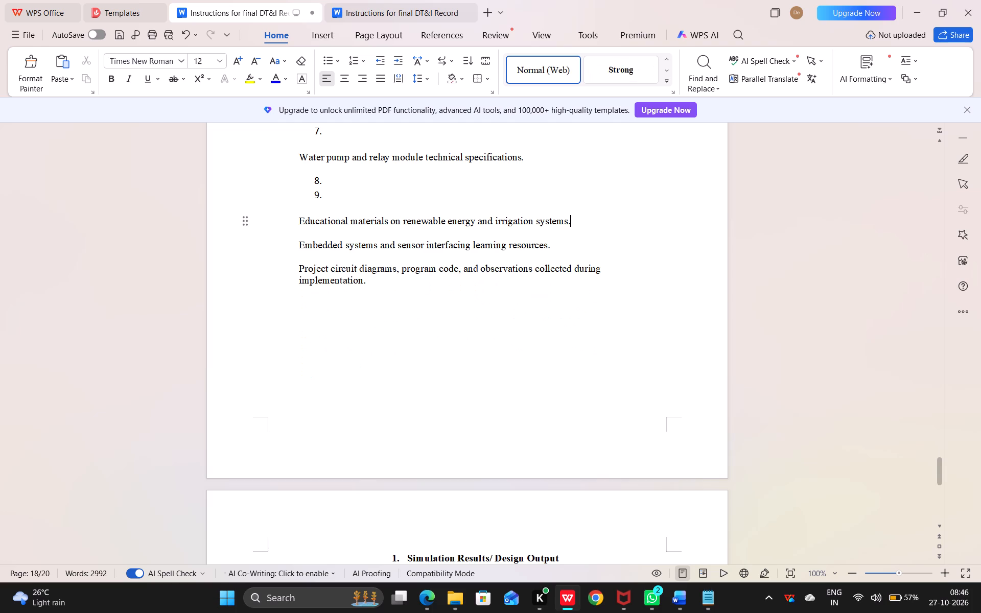
{"action": "key", "text": "Up"}
{"action": "key", "text": "BackSpace"}
{"action": "key", "text": "BackSpace"}
{"action": "key", "text": "BackSpace"}
{"action": "key", "text": "BackSpace"}
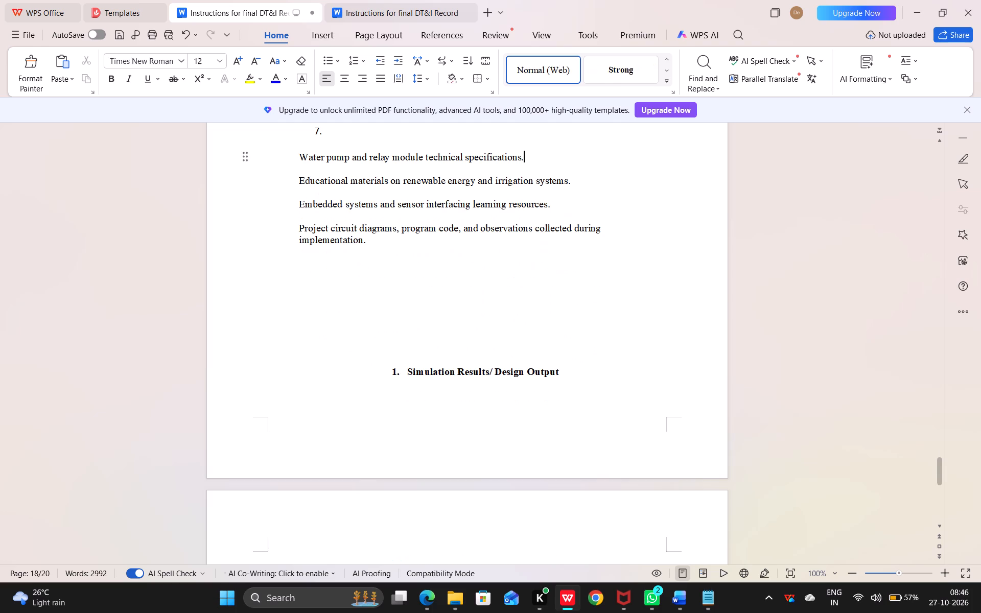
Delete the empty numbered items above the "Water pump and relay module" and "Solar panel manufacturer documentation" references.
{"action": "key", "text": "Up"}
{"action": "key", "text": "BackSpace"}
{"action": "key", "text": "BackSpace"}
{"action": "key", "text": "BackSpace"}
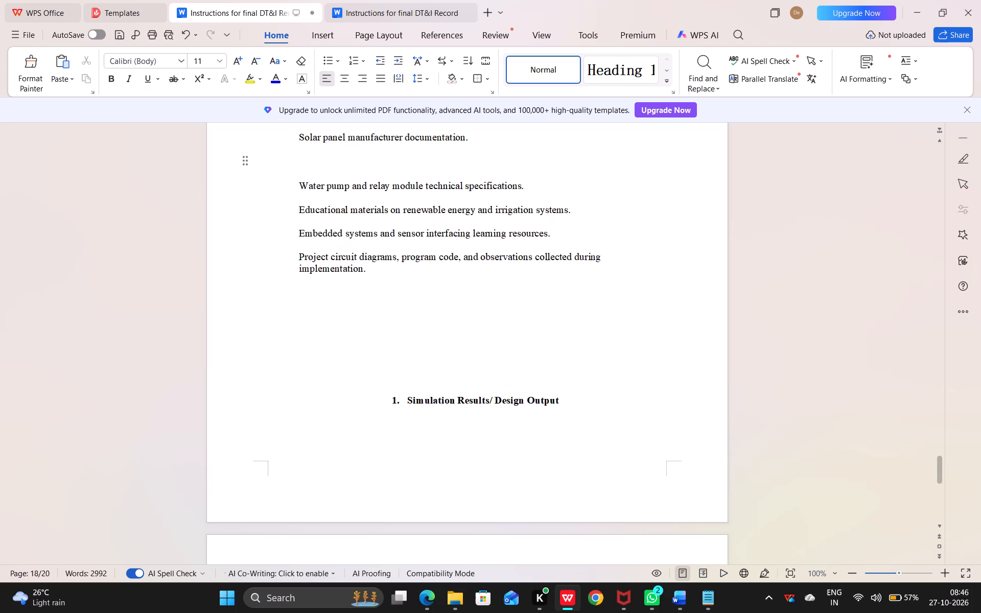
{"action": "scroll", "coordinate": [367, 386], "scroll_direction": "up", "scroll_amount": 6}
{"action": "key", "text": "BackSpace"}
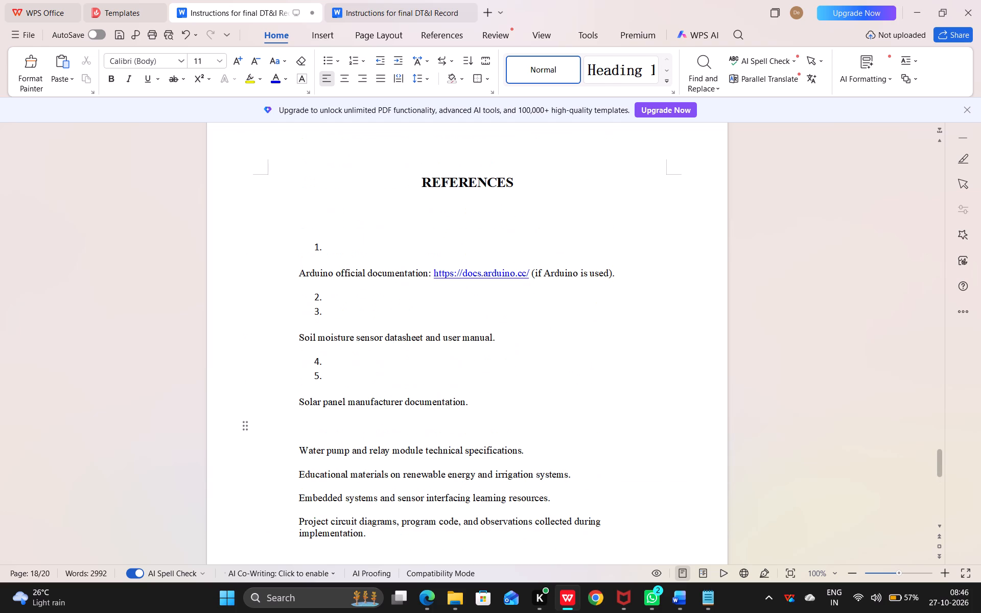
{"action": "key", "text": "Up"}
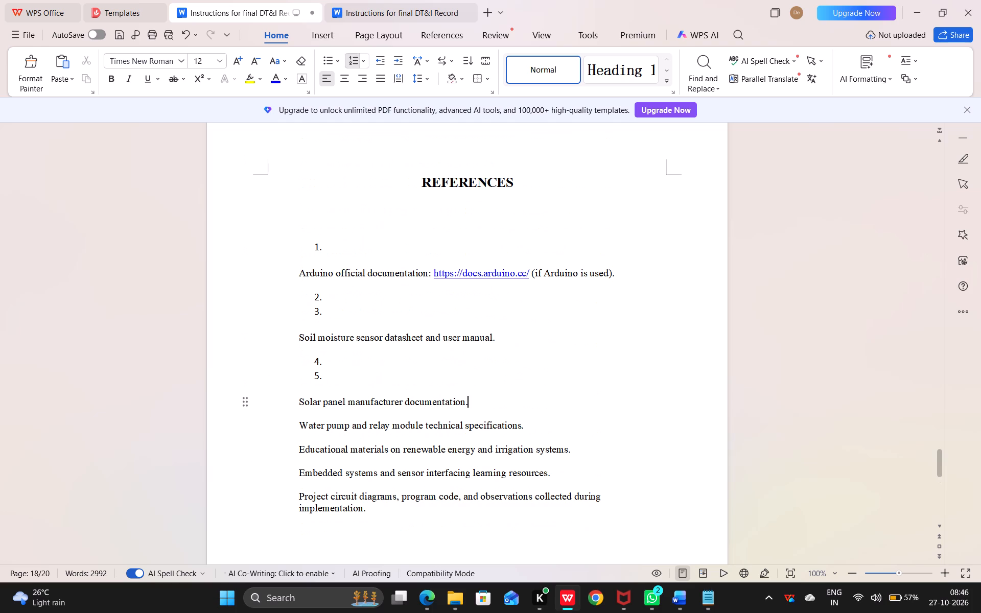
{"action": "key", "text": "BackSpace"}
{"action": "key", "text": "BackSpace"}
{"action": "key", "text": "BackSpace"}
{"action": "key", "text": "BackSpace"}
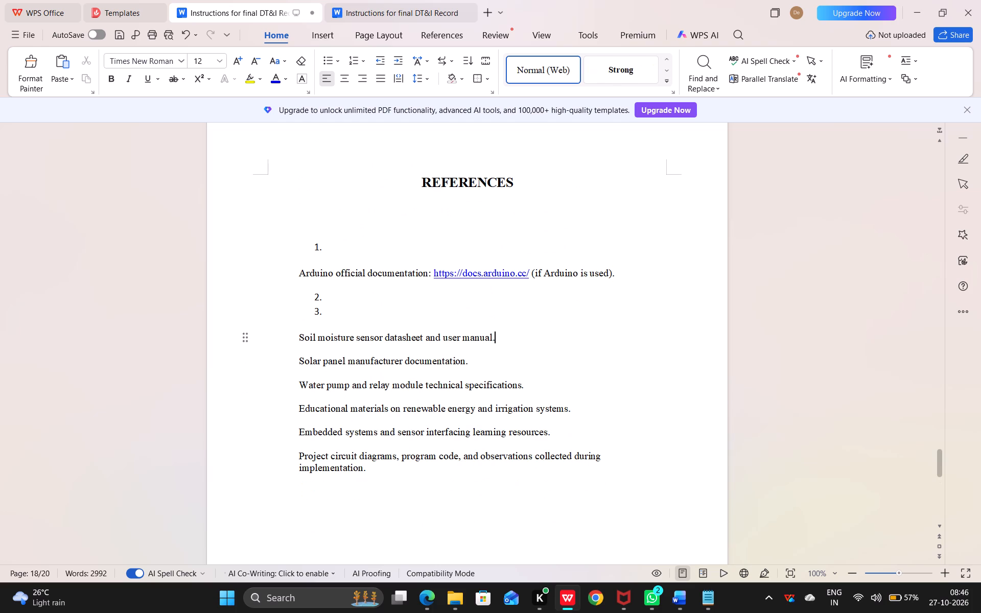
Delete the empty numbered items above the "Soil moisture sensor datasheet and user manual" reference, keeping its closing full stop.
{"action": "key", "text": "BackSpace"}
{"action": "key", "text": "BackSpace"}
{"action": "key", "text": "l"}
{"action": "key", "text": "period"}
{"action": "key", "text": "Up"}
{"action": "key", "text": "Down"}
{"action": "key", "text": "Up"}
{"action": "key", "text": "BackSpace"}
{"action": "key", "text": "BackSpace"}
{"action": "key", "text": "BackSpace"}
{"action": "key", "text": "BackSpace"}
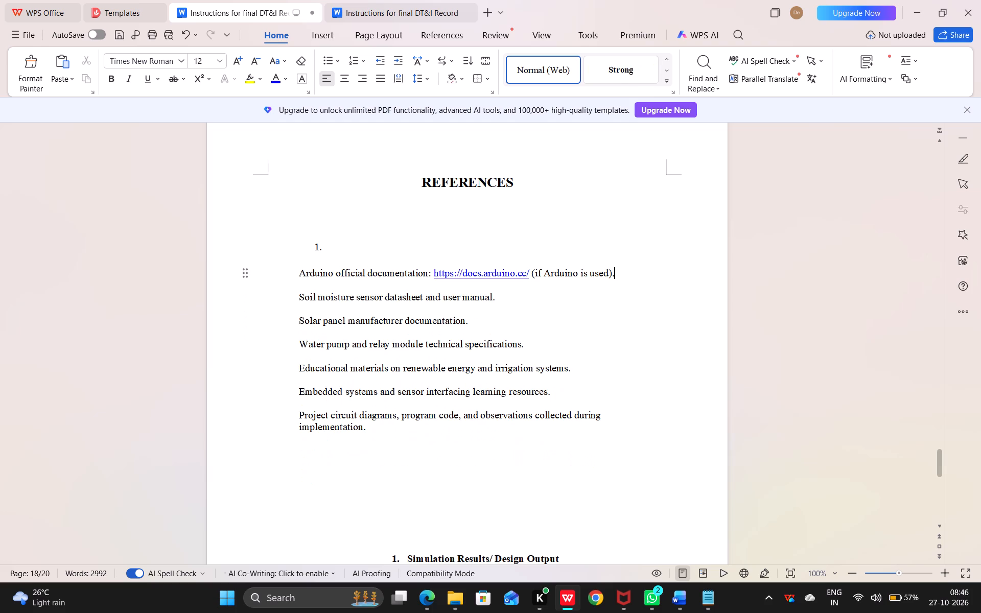
Delete the empty numbered item and one blank line above the "Arduino official documentation" reference.
{"action": "key", "text": "Up"}
{"action": "key", "text": "BackSpace"}
{"action": "key", "text": "BackSpace"}
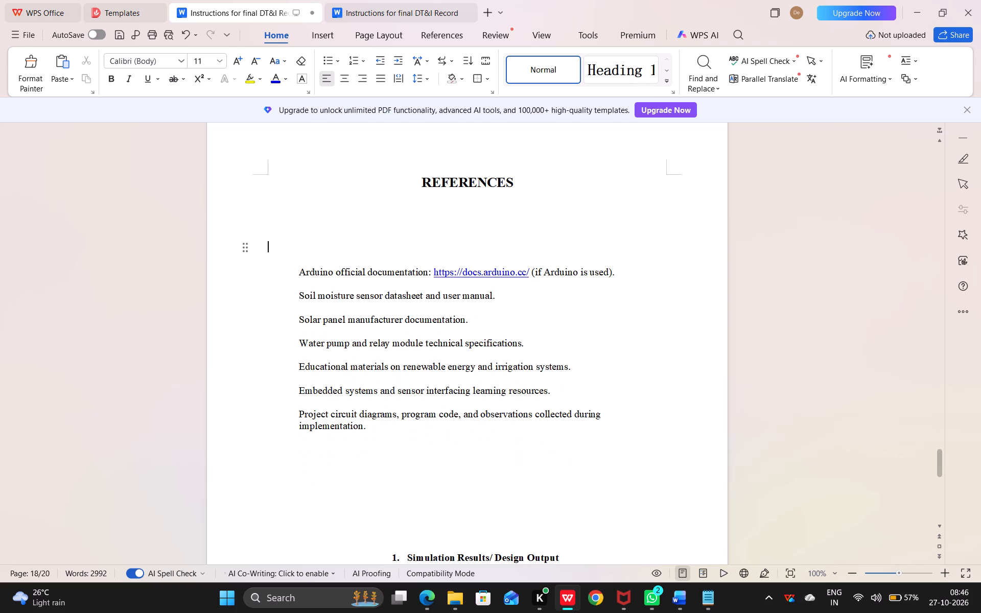
{"action": "key", "text": "BackSpace"}
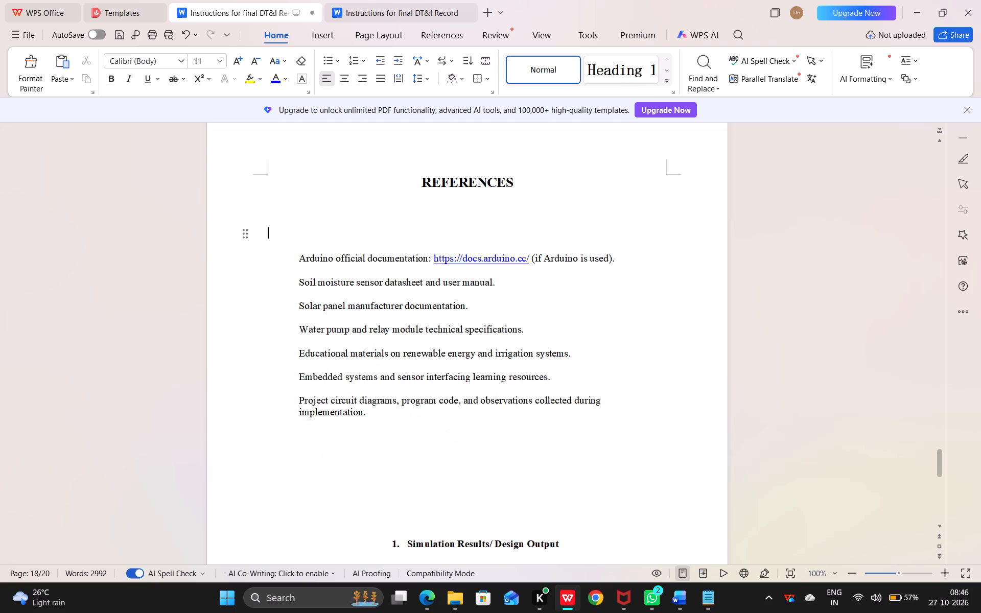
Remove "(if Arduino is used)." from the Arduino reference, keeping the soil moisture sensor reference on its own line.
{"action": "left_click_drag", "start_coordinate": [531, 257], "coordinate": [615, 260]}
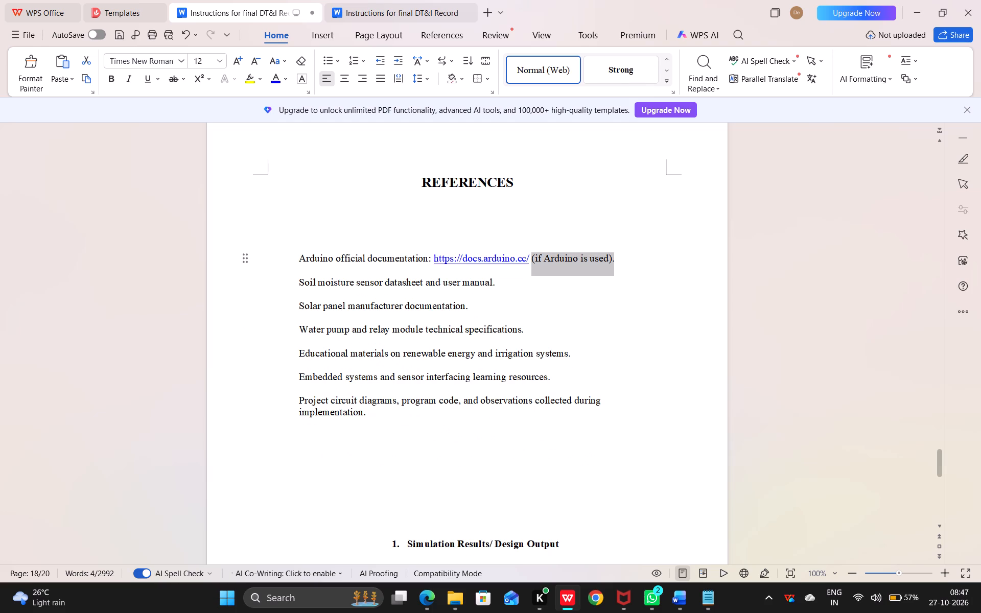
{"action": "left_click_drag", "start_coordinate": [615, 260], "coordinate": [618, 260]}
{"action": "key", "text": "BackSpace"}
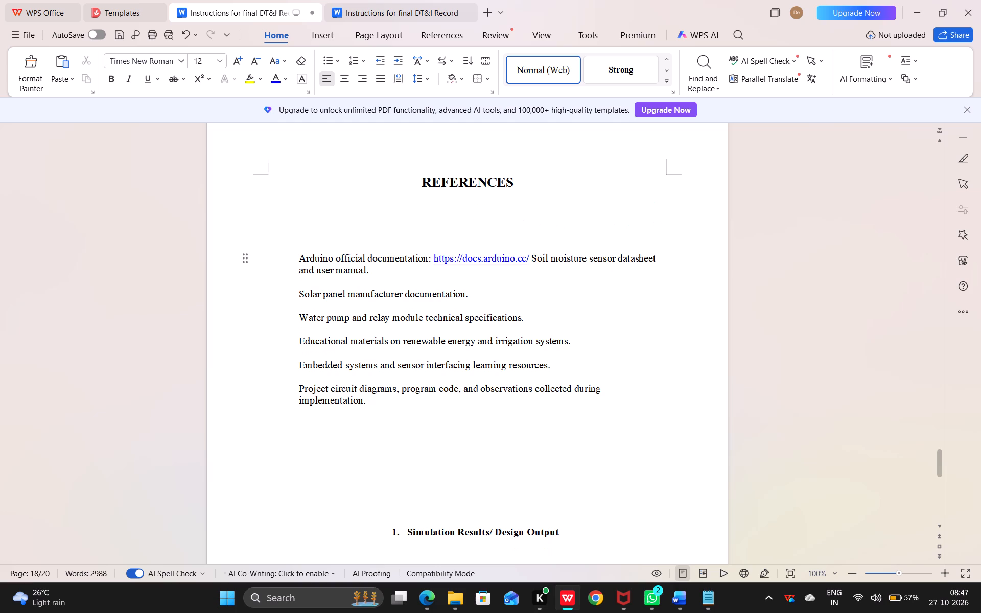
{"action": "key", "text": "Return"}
Look over the template sections below the references, including Simulation Results/Design Output and the Developing & Testing Prototypes table.
{"action": "scroll", "coordinate": [356, 431], "scroll_direction": "down", "scroll_amount": 7}
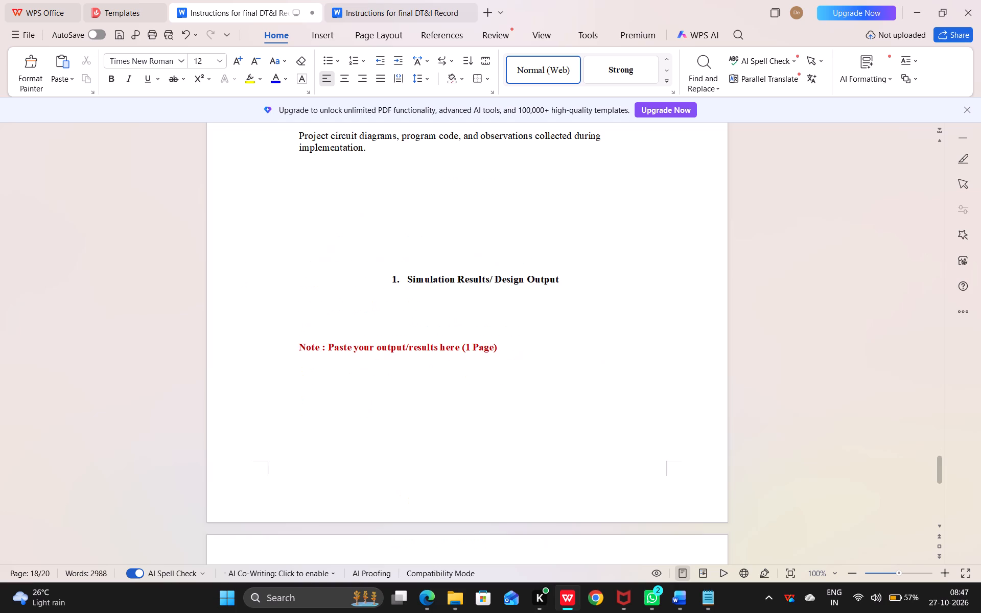
{"action": "scroll", "coordinate": [418, 448], "scroll_direction": "up", "scroll_amount": 1}
{"action": "scroll", "coordinate": [418, 448], "scroll_direction": "down", "scroll_amount": 15}
{"action": "scroll", "coordinate": [418, 448], "scroll_direction": "down", "scroll_amount": 7}
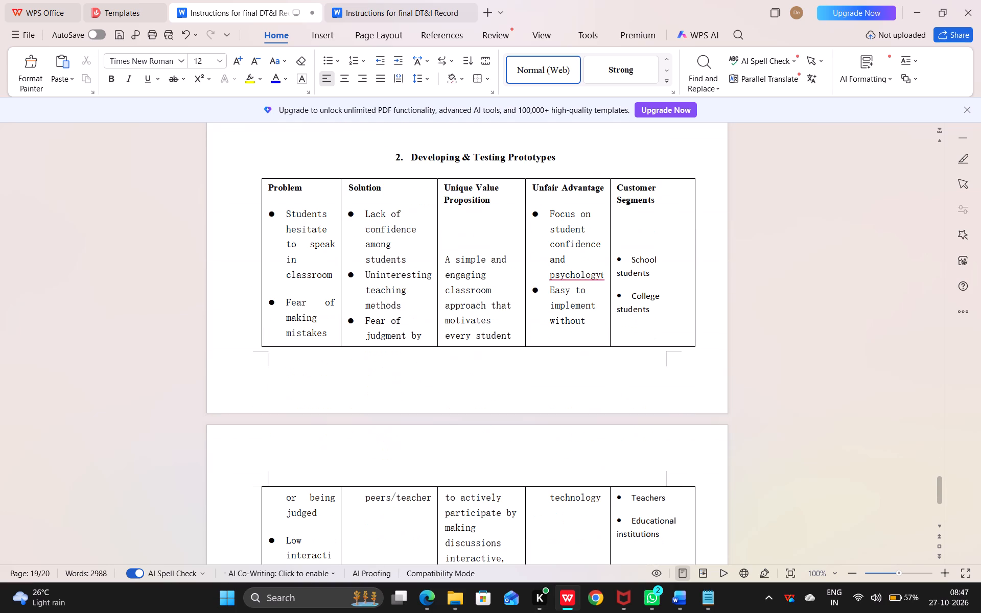
{"action": "right_click", "coordinate": [610, 143]}
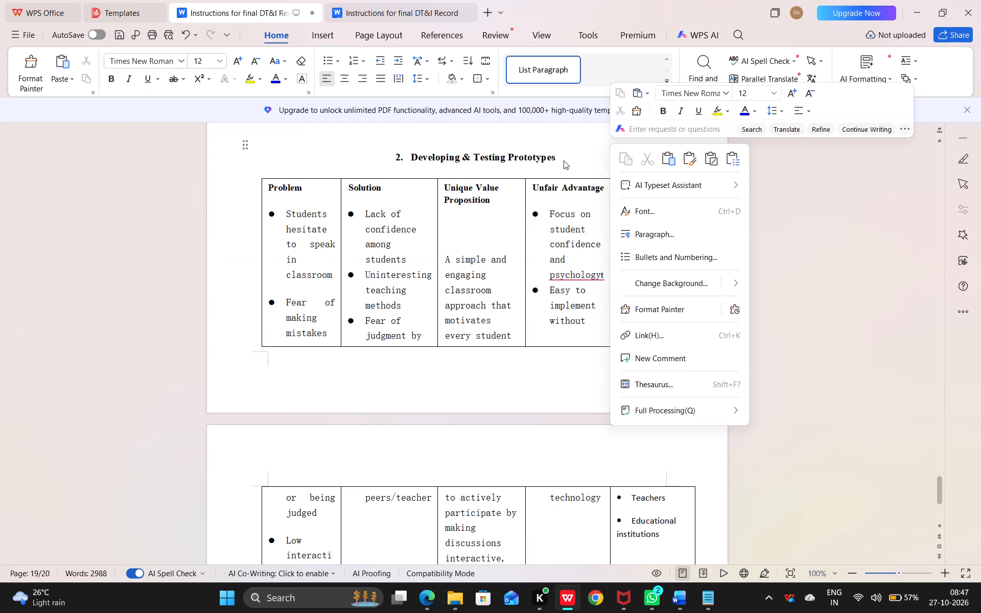
{"action": "key", "text": "Delete"}
{"action": "key", "text": "Delete"}
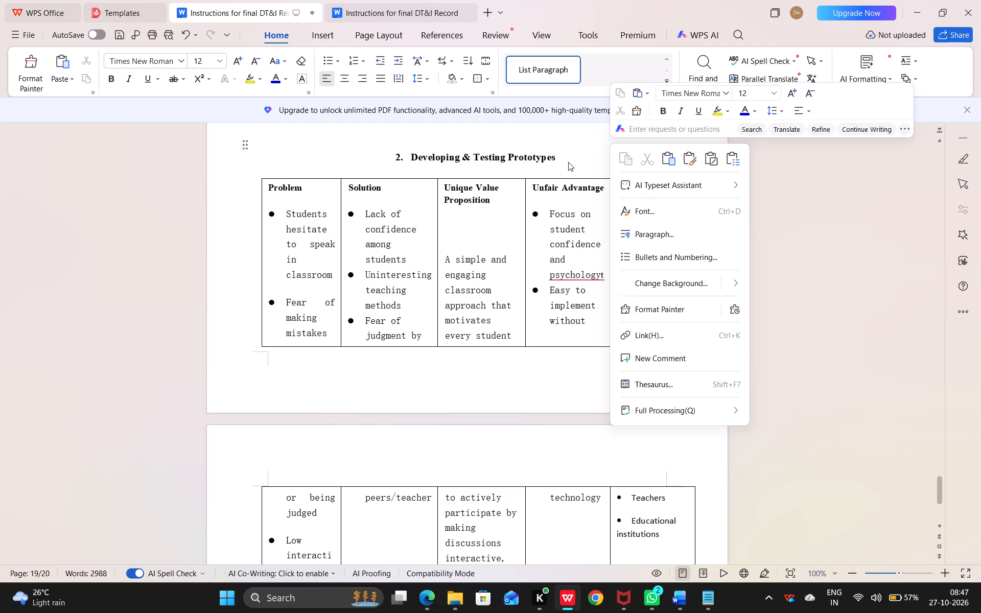
{"action": "right_click", "coordinate": [568, 162]}
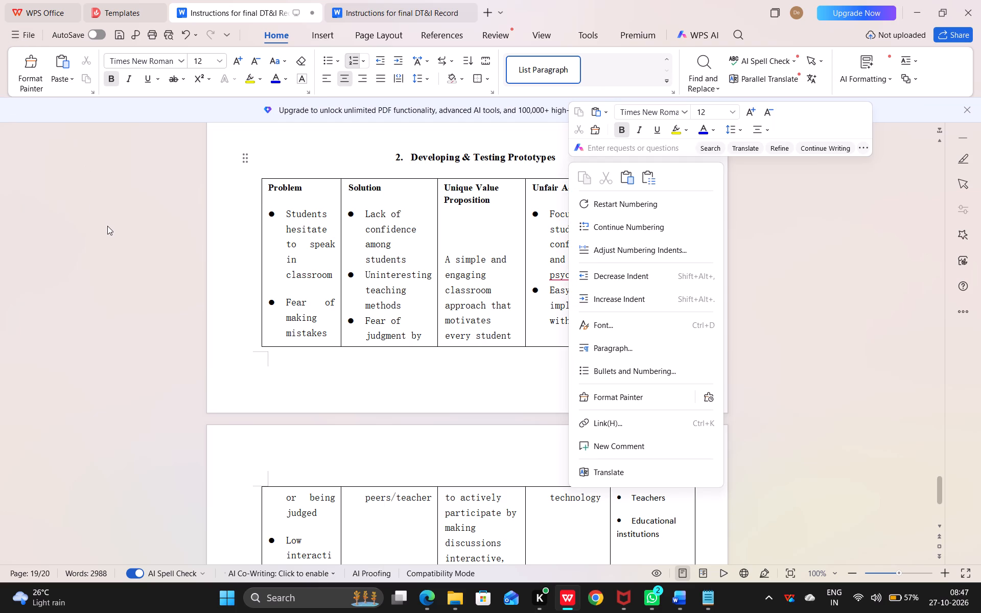
{"action": "left_click", "coordinate": [442, 181]}
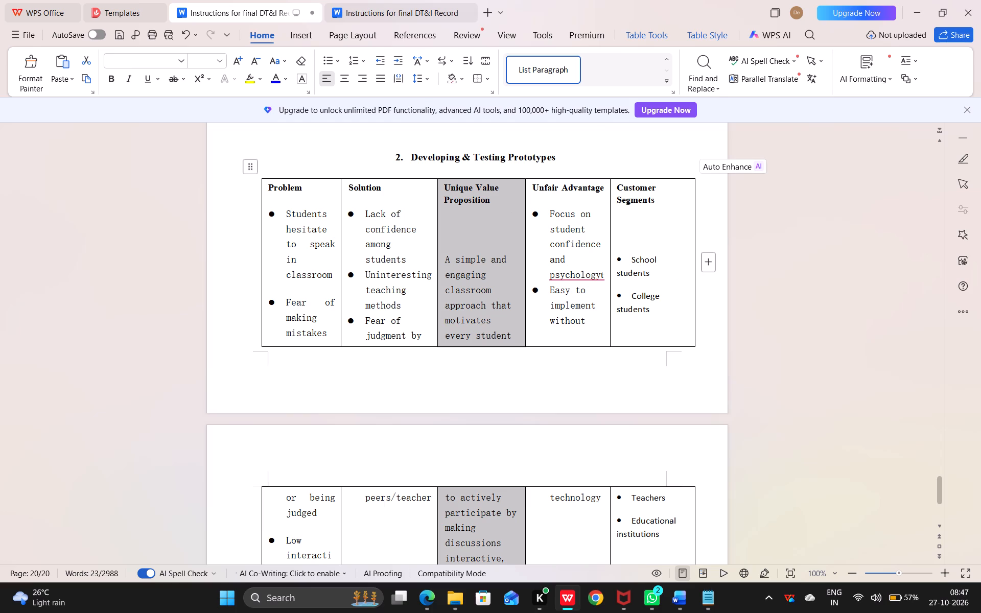
{"action": "left_click", "coordinate": [970, 319]}
{"action": "left_click", "coordinate": [795, 329]}
{"action": "scroll", "coordinate": [499, 315], "scroll_direction": "up", "scroll_amount": 3}
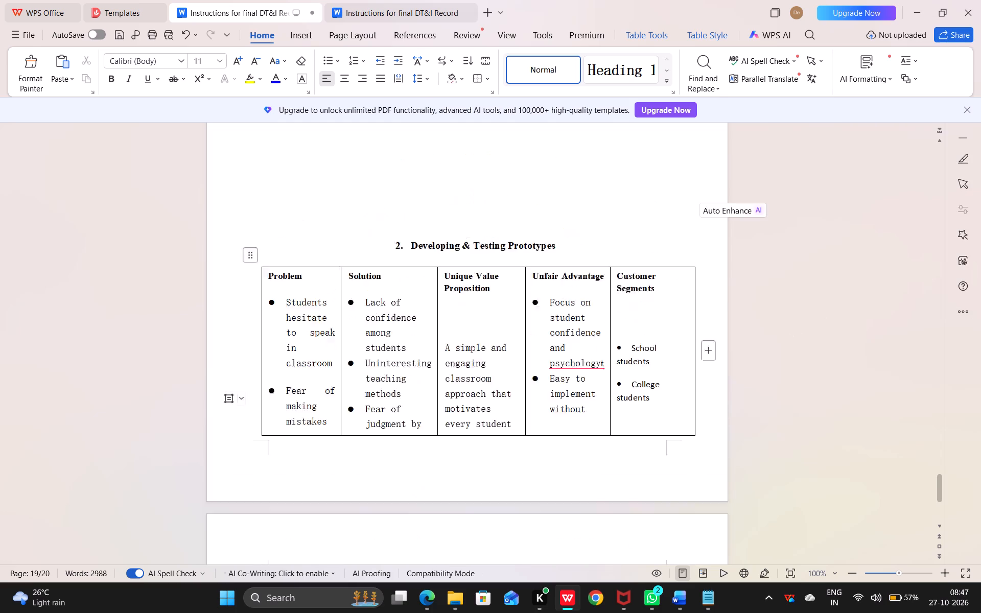
{"action": "scroll", "coordinate": [499, 315], "scroll_direction": "up", "scroll_amount": 14}
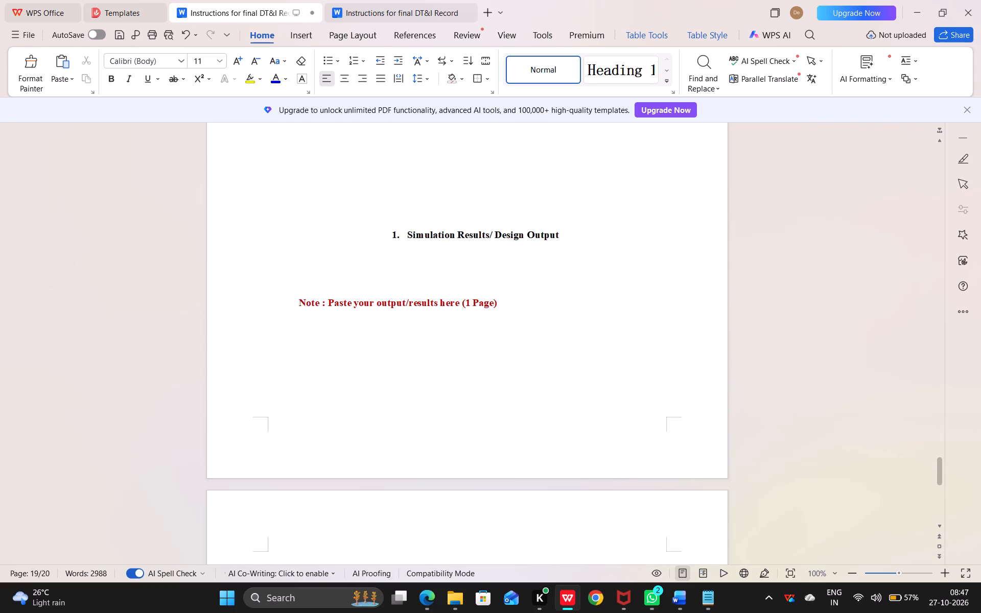
{"action": "scroll", "coordinate": [499, 315], "scroll_direction": "up", "scroll_amount": 11}
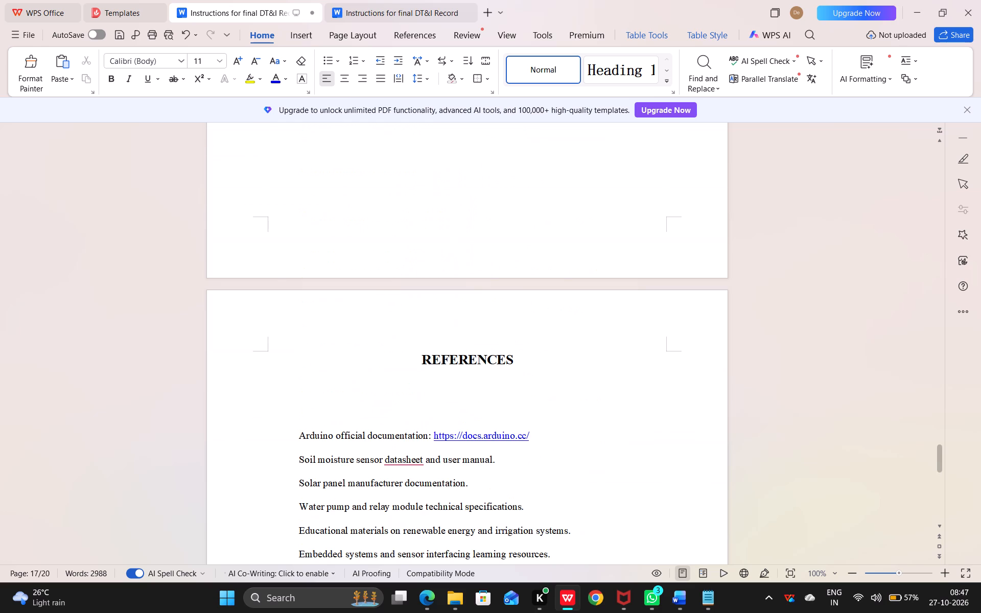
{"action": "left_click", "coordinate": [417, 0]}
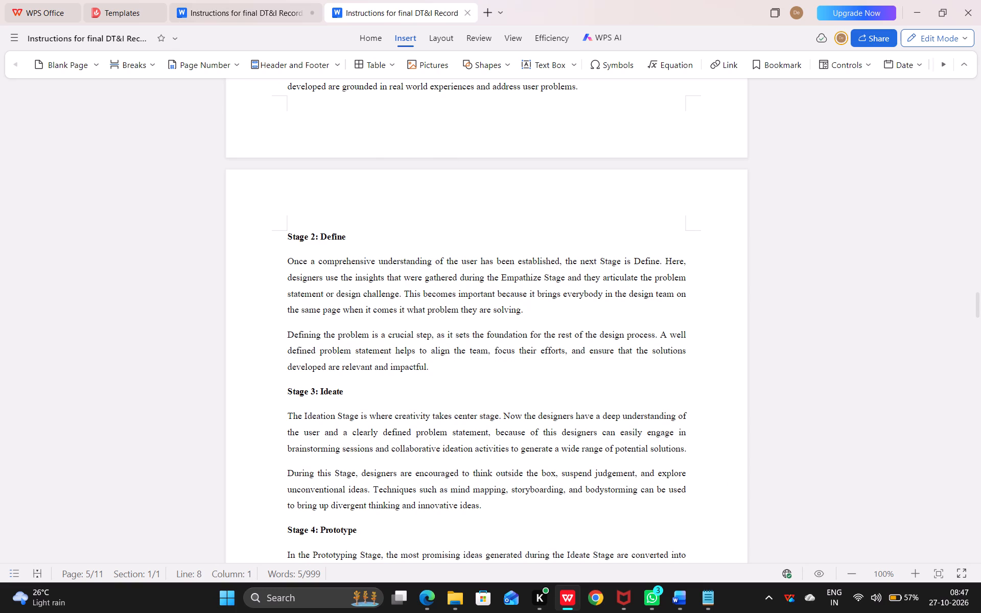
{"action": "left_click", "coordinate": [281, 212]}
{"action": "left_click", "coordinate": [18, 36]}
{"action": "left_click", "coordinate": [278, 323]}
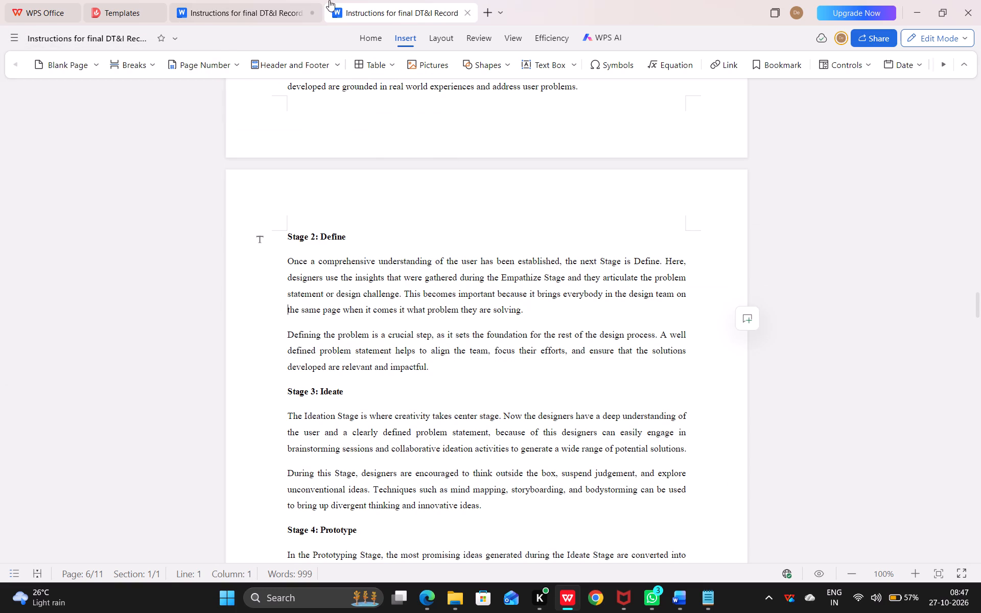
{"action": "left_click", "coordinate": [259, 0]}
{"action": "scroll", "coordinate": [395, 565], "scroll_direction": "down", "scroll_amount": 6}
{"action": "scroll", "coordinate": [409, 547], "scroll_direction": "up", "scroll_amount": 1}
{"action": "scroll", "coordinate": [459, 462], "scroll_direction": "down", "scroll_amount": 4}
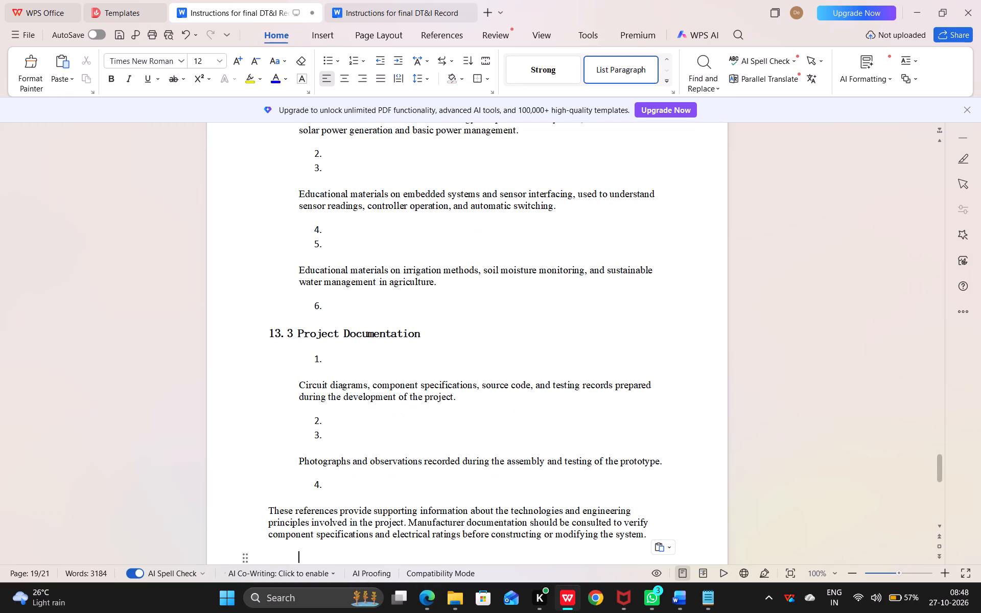
Delete the empty numbered item between the "13.3 Project Documentation" heading and the "Circuit diagrams, component specifications" reference.
{"action": "left_click", "coordinate": [338, 348]}
{"action": "left_click", "coordinate": [341, 358]}
{"action": "key", "text": "BackSpace"}
{"action": "key", "text": "BackSpace"}
{"action": "key", "text": "BackSpace"}
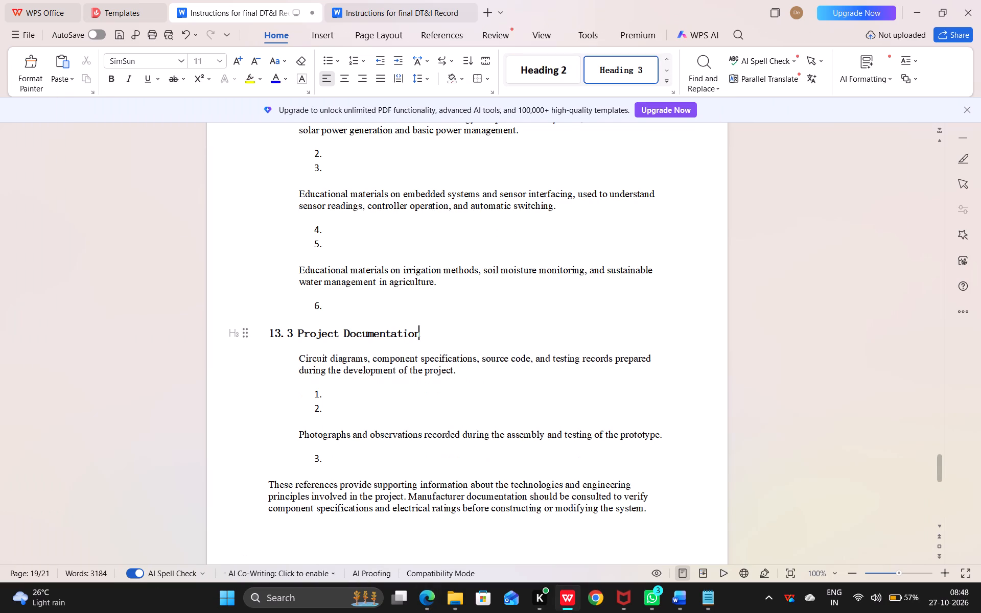
Delete the empty numbered items between and below the two references under the "13.3 Project Documentation" heading.
{"action": "key", "text": "Down"}
{"action": "key", "text": "Down"}
{"action": "key", "text": "Down"}
{"action": "key", "text": "Down"}
{"action": "key", "text": "BackSpace"}
{"action": "key", "text": "BackSpace"}
{"action": "key", "text": "BackSpace"}
{"action": "key", "text": "BackSpace"}
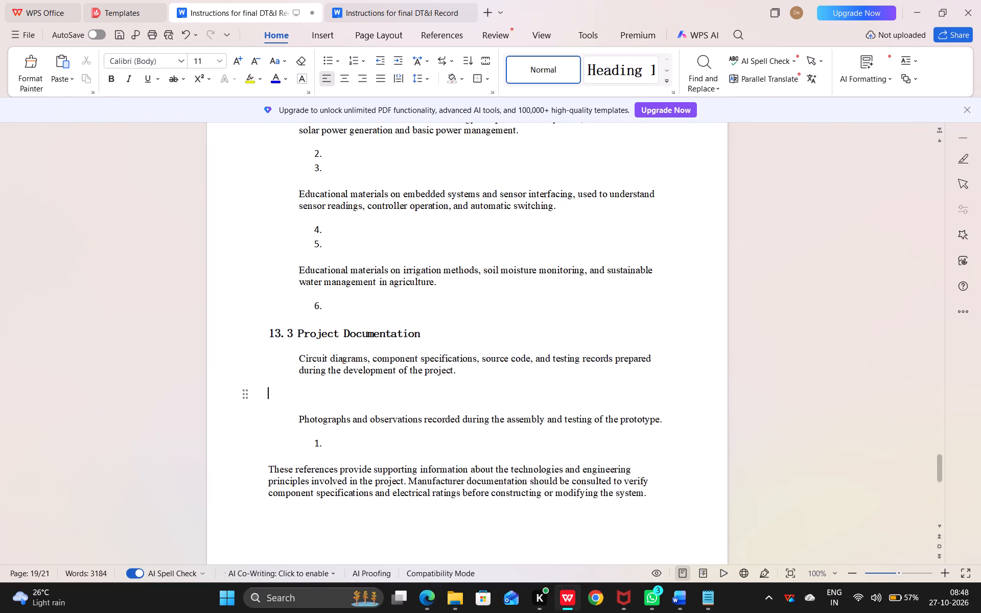
{"action": "key", "text": "Down"}
{"action": "key", "text": "Down"}
{"action": "key", "text": "Down"}
{"action": "key", "text": "Up"}
{"action": "key", "text": "BackSpace"}
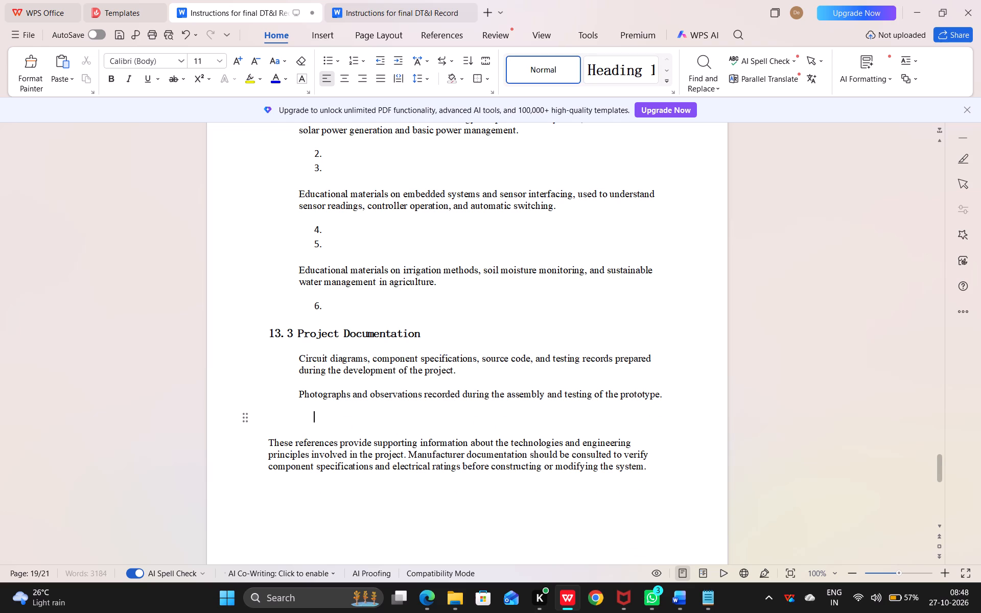
{"action": "key", "text": "BackSpace"}
{"action": "key", "text": "BackSpace"}
Delete the empty numbered items below and above the "Educational materials on irrigation methods" reference in section 13.2.
{"action": "key", "text": "Up"}
{"action": "key", "text": "Up"}
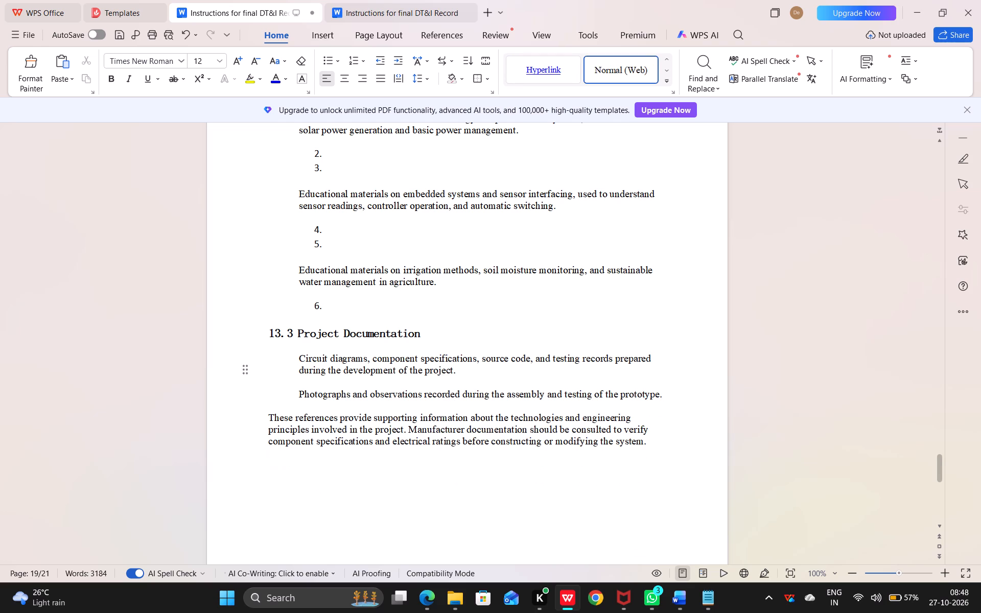
{"action": "key", "text": "Up"}
{"action": "key", "text": "Up"}
{"action": "key", "text": "BackSpace"}
{"action": "key", "text": "BackSpace"}
{"action": "key", "text": "BackSpace"}
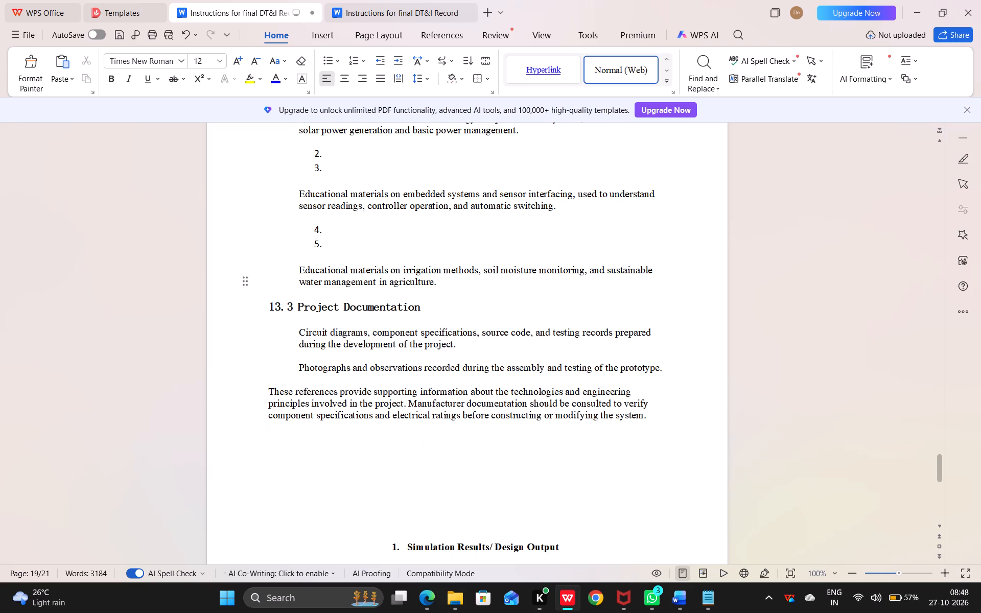
{"action": "key", "text": "Up"}
{"action": "key", "text": "Up"}
{"action": "key", "text": "Up"}
{"action": "key", "text": "Down"}
{"action": "key", "text": "BackSpace"}
{"action": "key", "text": "BackSpace"}
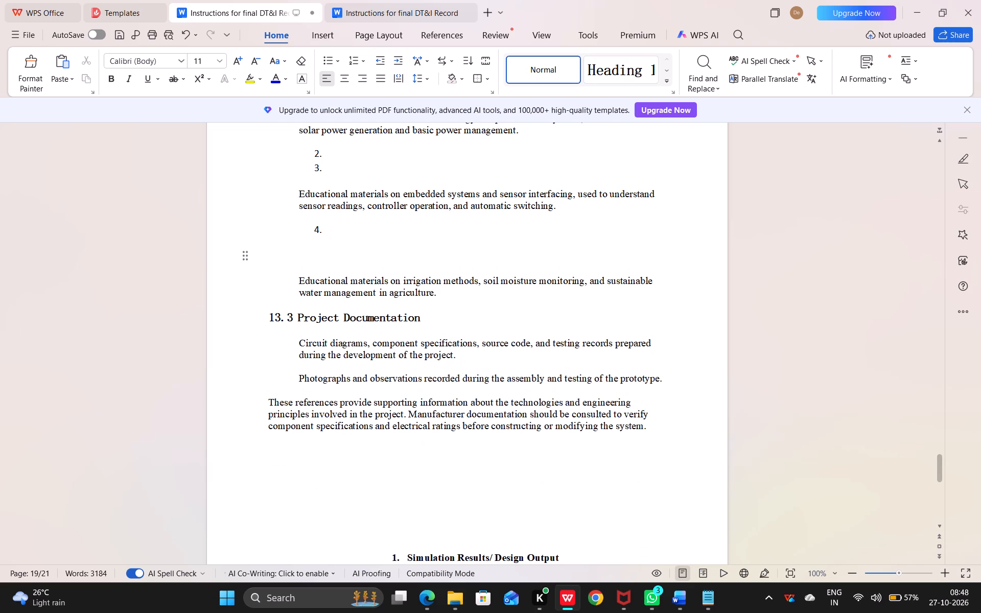
{"action": "key", "text": "BackSpace"}
{"action": "key", "text": "BackSpace"}
Delete the remaining empty numbered items around the renewable energy reference under the "13.2 Learning Resources" heading.
{"action": "key", "text": "Up"}
{"action": "key", "text": "Up"}
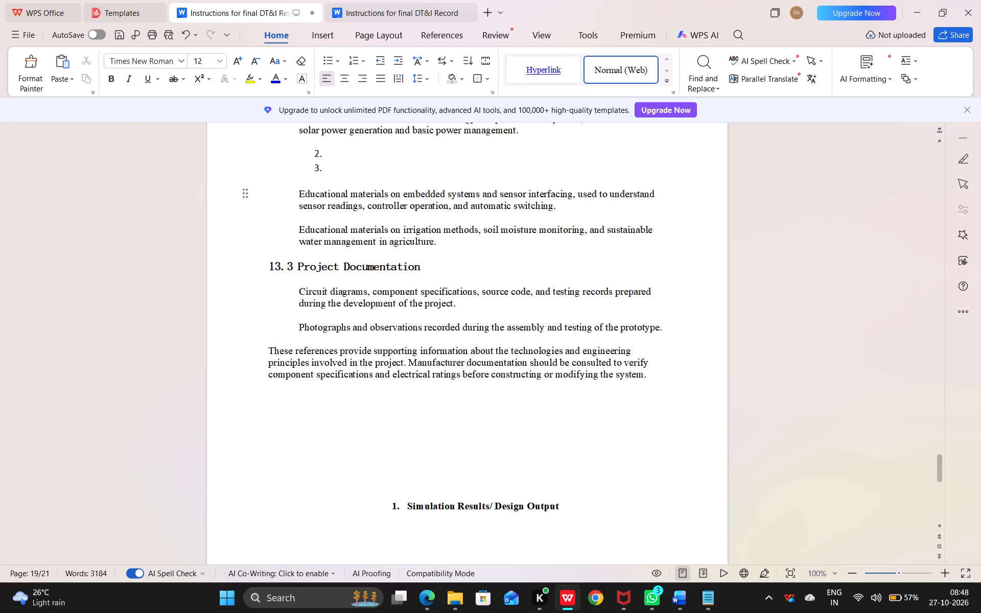
{"action": "key", "text": "BackSpace"}
{"action": "key", "text": "BackSpace"}
{"action": "key", "text": "BackSpace"}
{"action": "key", "text": "BackSpace"}
{"action": "key", "text": "Up"}
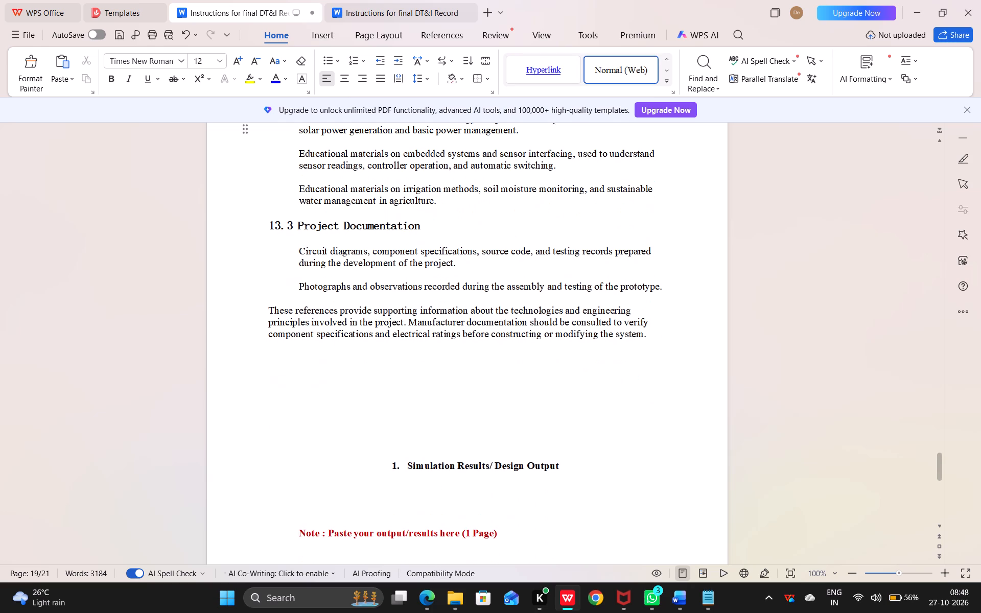
{"action": "scroll", "coordinate": [341, 359], "scroll_direction": "up", "scroll_amount": 5}
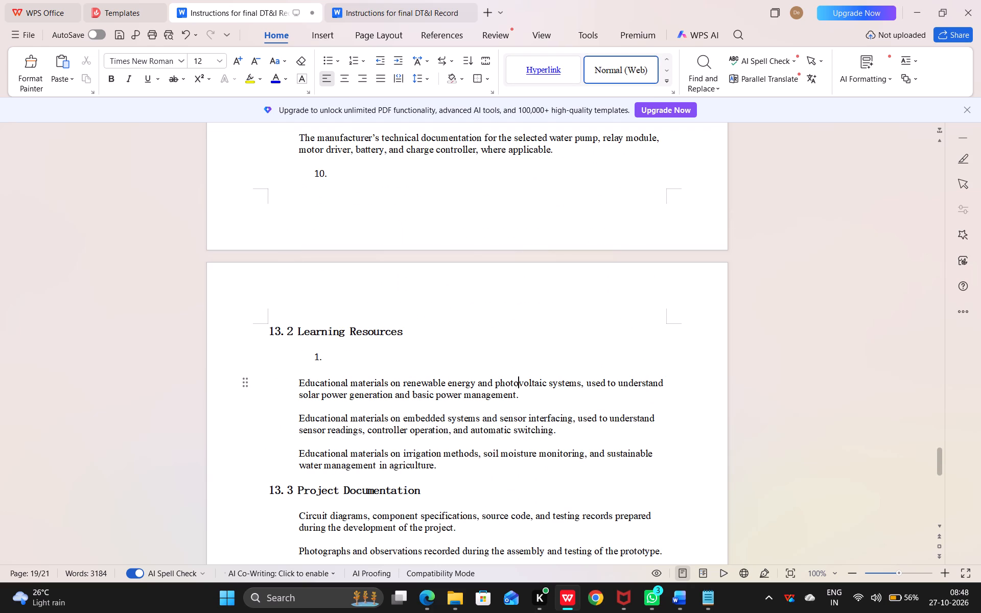
{"action": "left_click", "coordinate": [336, 365]}
{"action": "key", "text": "BackSpace"}
{"action": "key", "text": "BackSpace"}
{"action": "key", "text": "BackSpace"}
Delete the empty numbered items below and above the reference to the water pump and relay module's technical documentation.
{"action": "key", "text": "Up"}
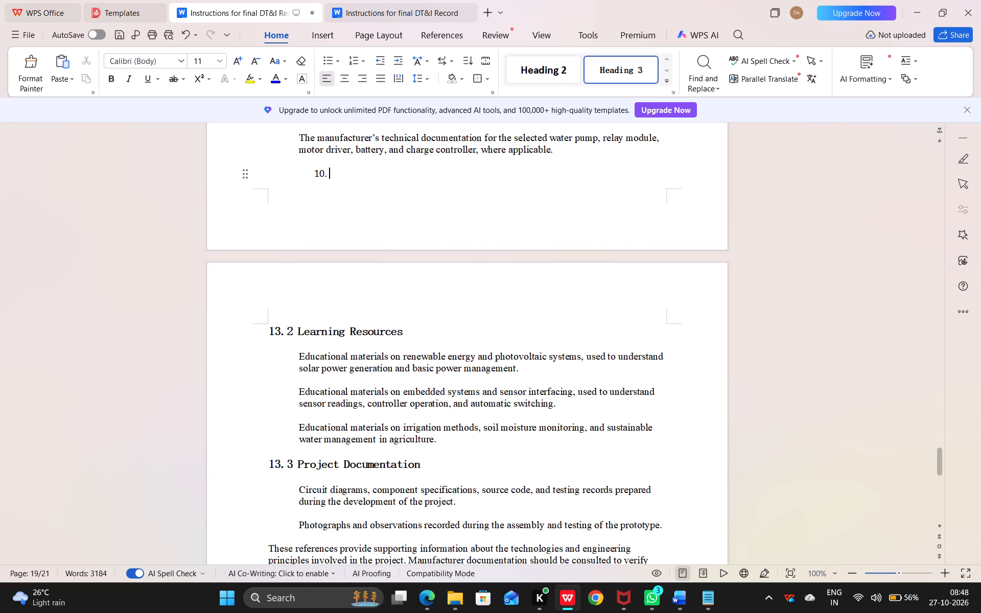
{"action": "key", "text": "BackSpace"}
{"action": "key", "text": "BackSpace"}
{"action": "key", "text": "BackSpace"}
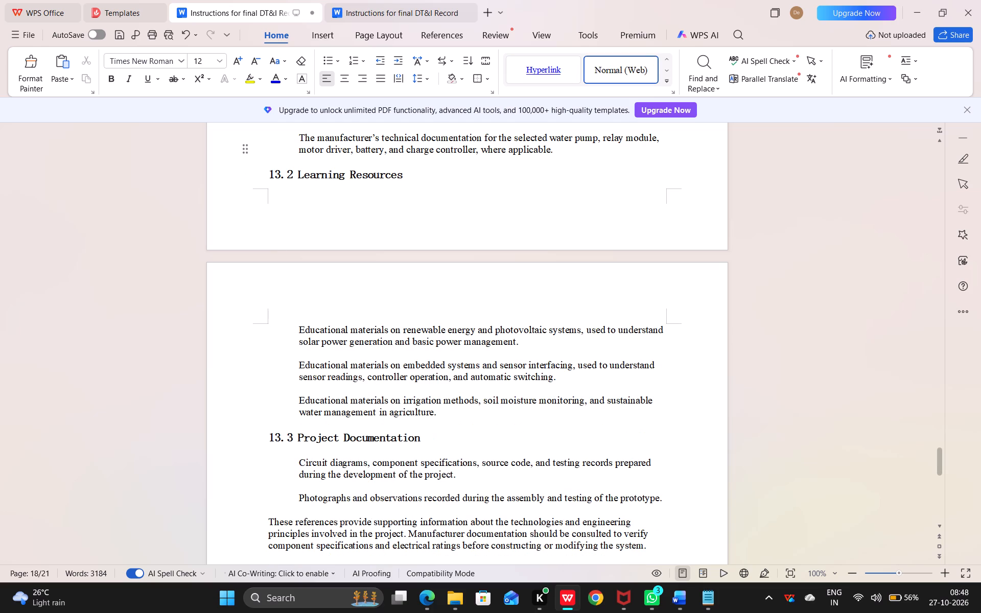
{"action": "scroll", "coordinate": [340, 363], "scroll_direction": "up", "scroll_amount": 4}
{"action": "left_click_drag", "start_coordinate": [332, 289], "coordinate": [309, 274]}
{"action": "key", "text": "BackSpace"}
{"action": "key", "text": "Down"}
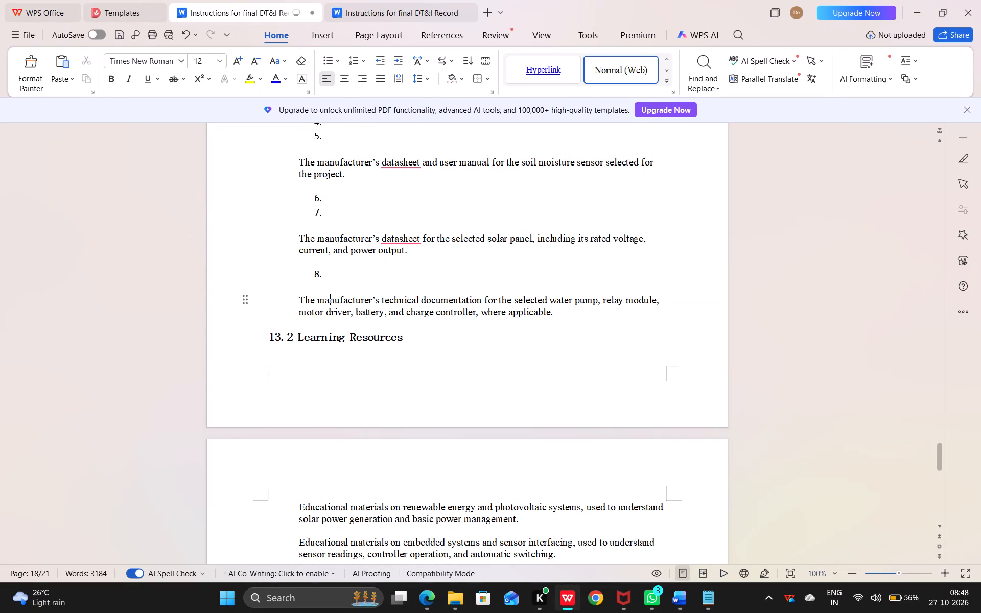
{"action": "key", "text": "Up"}
{"action": "key", "text": "BackSpace"}
{"action": "key", "text": "BackSpace"}
{"action": "key", "text": "BackSpace"}
Delete the empty numbered items below and above the soil moisture sensor datasheet reference in section 13.1.
{"action": "key", "text": "Up"}
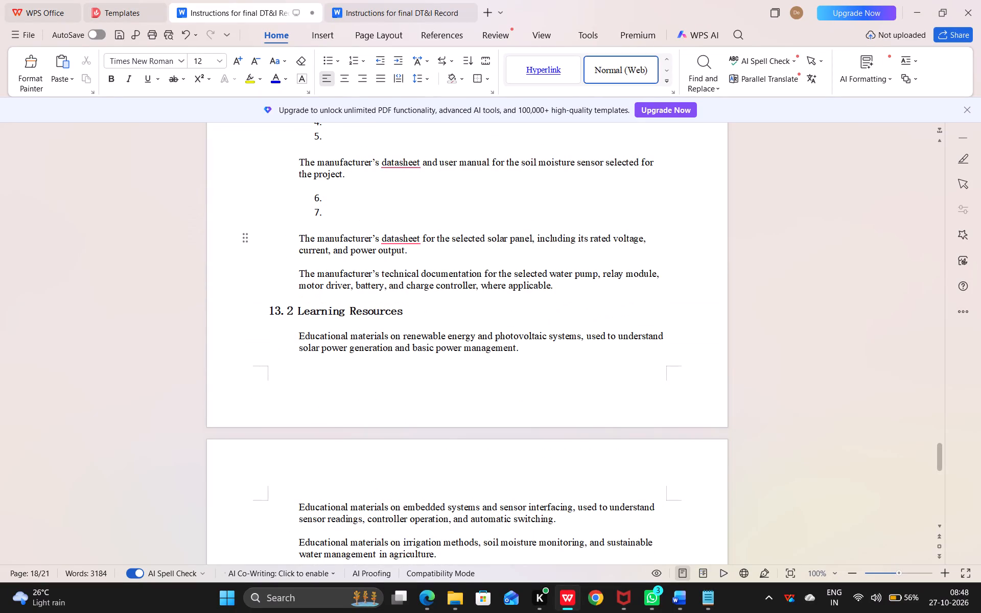
{"action": "key", "text": "Up"}
{"action": "key", "text": "BackSpace"}
{"action": "key", "text": "BackSpace"}
{"action": "key", "text": "BackSpace"}
{"action": "key", "text": "BackSpace"}
{"action": "key", "text": "Up"}
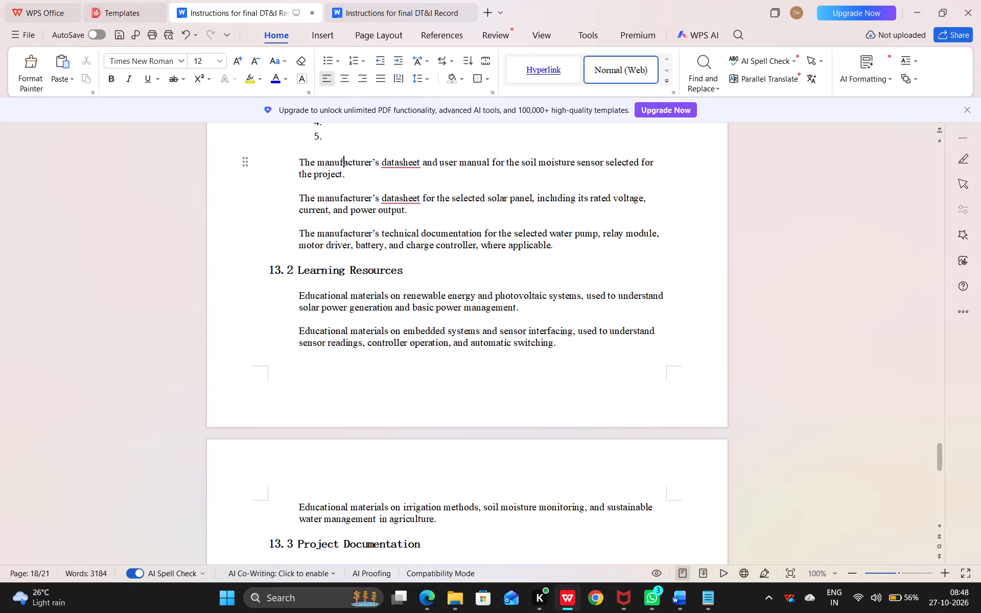
{"action": "key", "text": "Up"}
{"action": "key", "text": "BackSpace"}
{"action": "key", "text": "BackSpace"}
{"action": "key", "text": "BackSpace"}
{"action": "key", "text": "BackSpace"}
Delete the empty numbered items around the "Arduino Documentation" reference under the "13.1 Technical Documentation" heading.
{"action": "key", "text": "Up"}
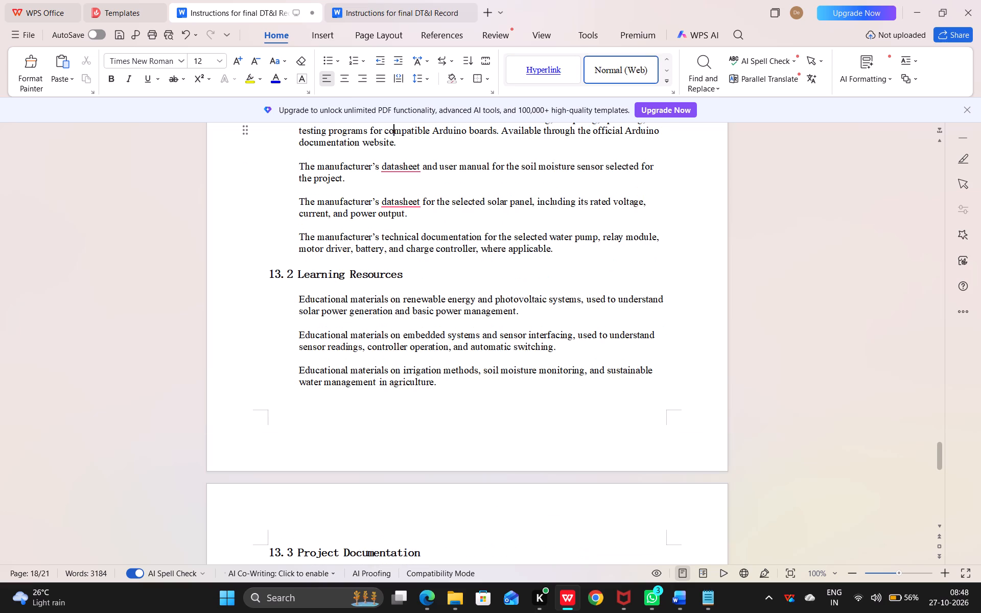
{"action": "key", "text": "Up"}
{"action": "key", "text": "Up"}
{"action": "key", "text": "BackSpace"}
{"action": "key", "text": "BackSpace"}
{"action": "key", "text": "BackSpace"}
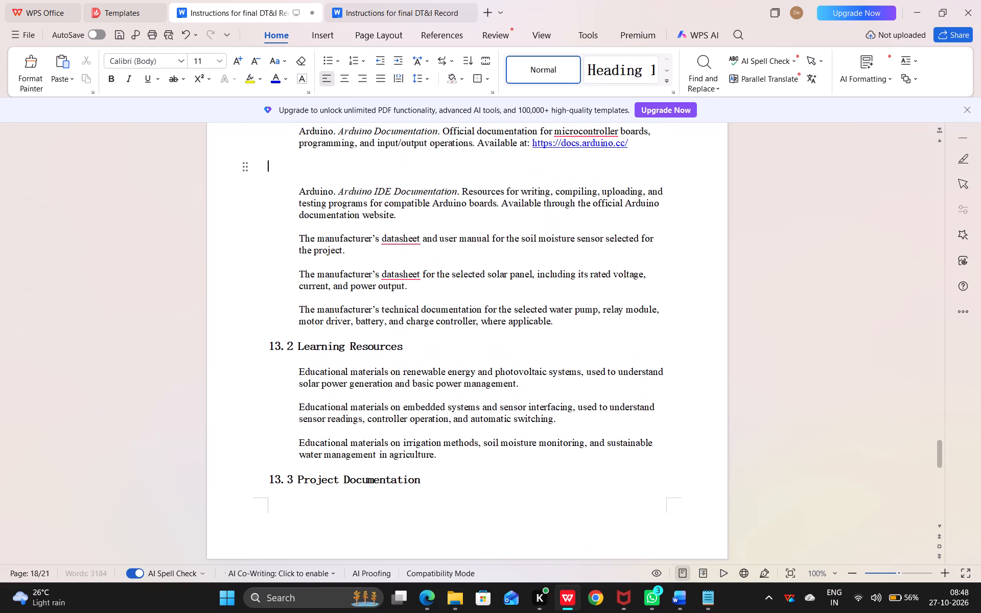
{"action": "key", "text": "BackSpace"}
{"action": "key", "text": "Up"}
{"action": "key", "text": "Up"}
{"action": "key", "text": "Up"}
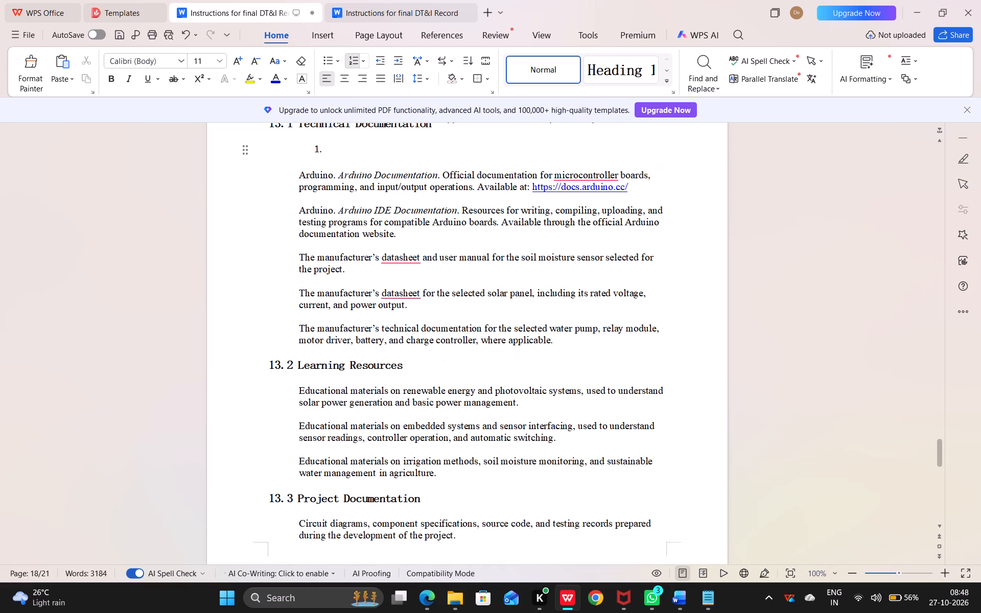
{"action": "key", "text": "Down"}
{"action": "key", "text": "BackSpace"}
{"action": "key", "text": "BackSpace"}
{"action": "key", "text": "BackSpace"}
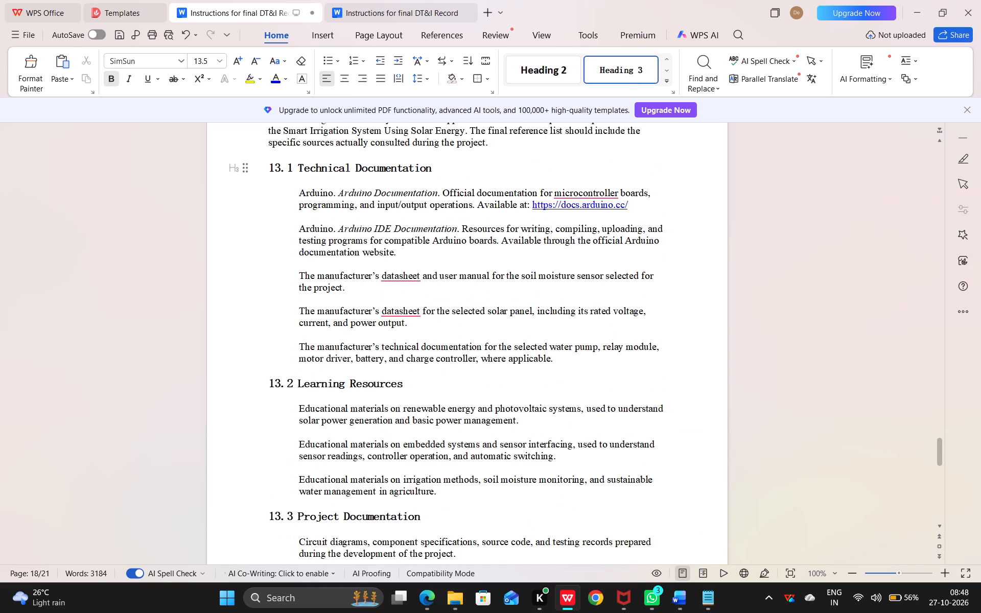
Set the font to Times New Roman from the "13.1 Technical Documentation" heading through the closing paragraph of the references.
{"action": "scroll", "coordinate": [355, 443], "scroll_direction": "down", "scroll_amount": 10}
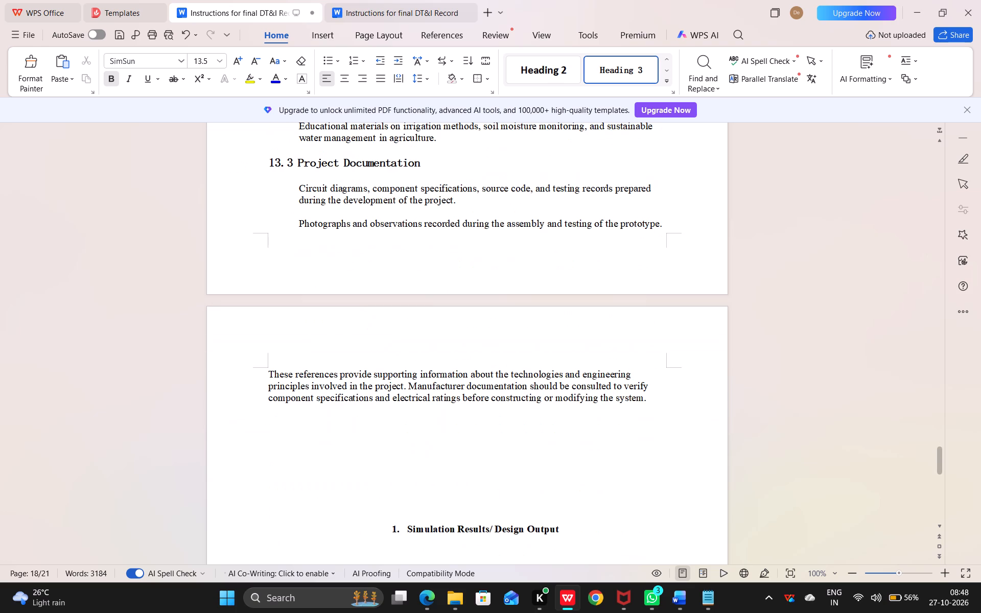
{"action": "left_click_drag", "start_coordinate": [656, 403], "coordinate": [288, 236]}
{"action": "scroll", "coordinate": [288, 235], "scroll_direction": "up", "scroll_amount": 5}
{"action": "left_click_drag", "start_coordinate": [288, 236], "coordinate": [274, 207]}
{"action": "scroll", "coordinate": [274, 208], "scroll_direction": "up", "scroll_amount": 4}
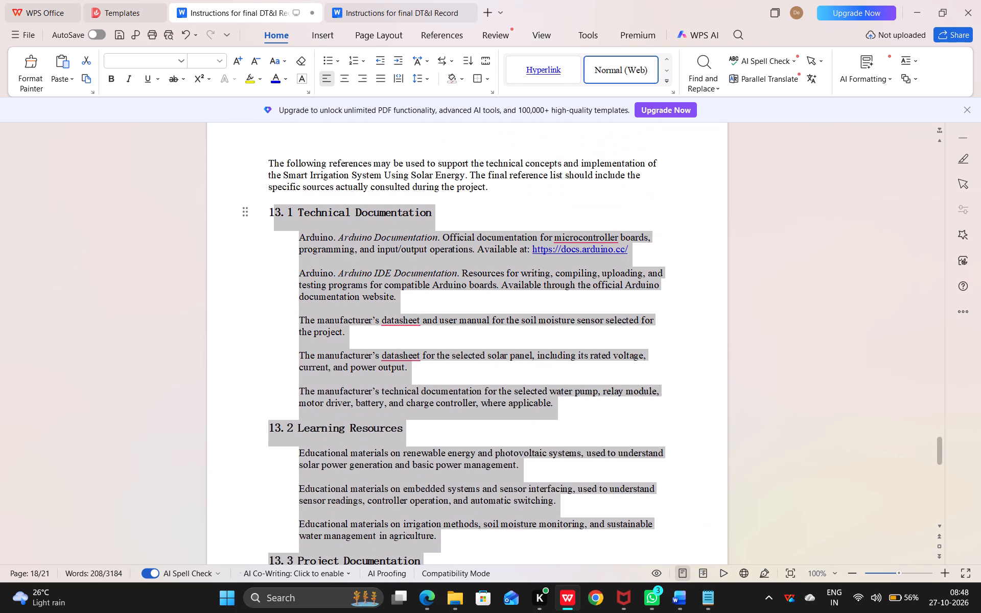
{"action": "left_click_drag", "start_coordinate": [274, 207], "coordinate": [268, 207]}
{"action": "left_click", "coordinate": [182, 65]}
{"action": "left_click", "coordinate": [170, 125]}
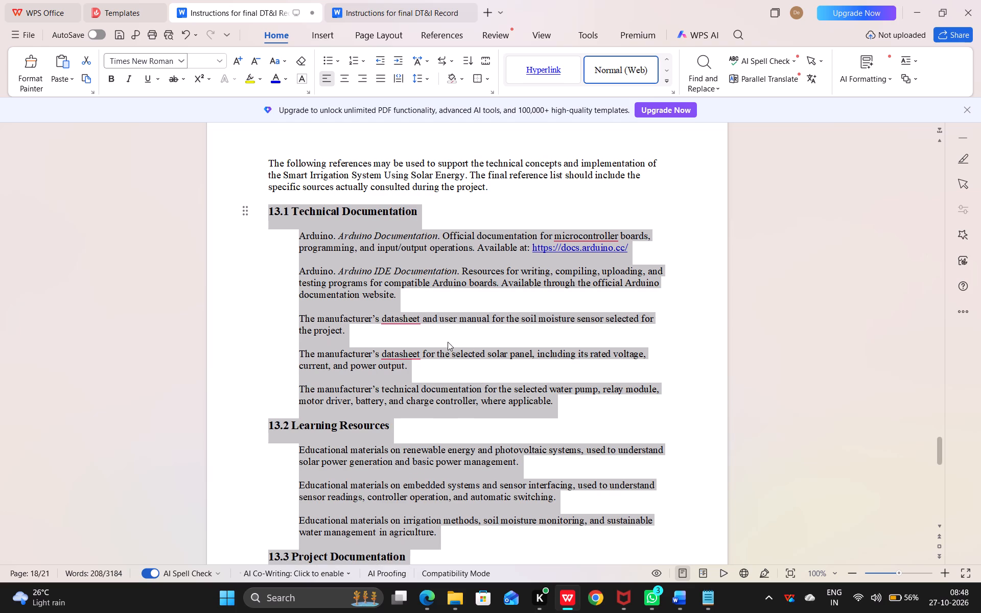
{"action": "left_click", "coordinate": [448, 342]}
Delete the red note "Paste your output/results here (1 Page)" under the Simulation Results/Design Output heading.
{"action": "scroll", "coordinate": [447, 341], "scroll_direction": "down", "scroll_amount": 15}
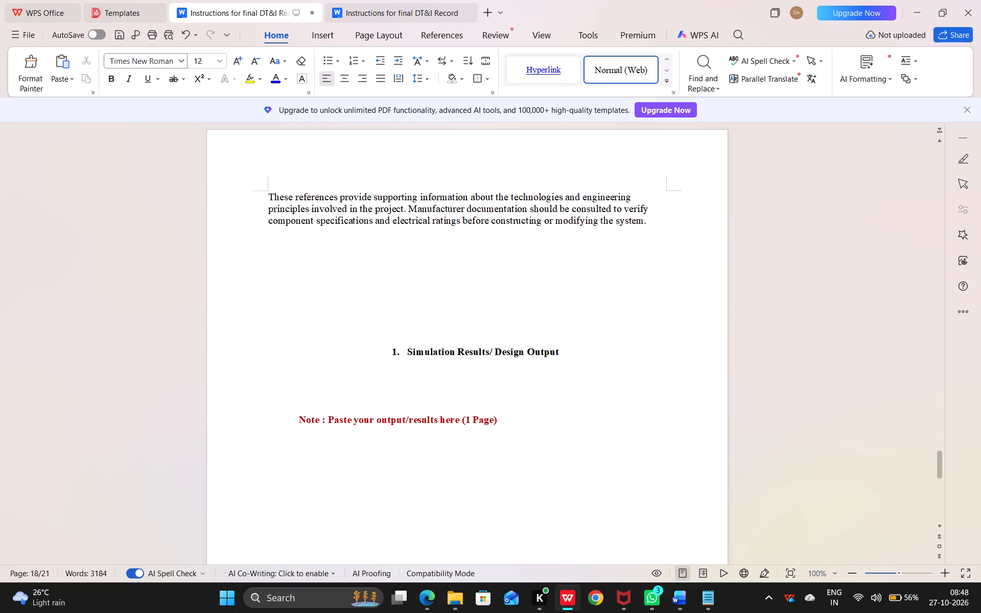
{"action": "left_click_drag", "start_coordinate": [515, 413], "coordinate": [506, 420]}
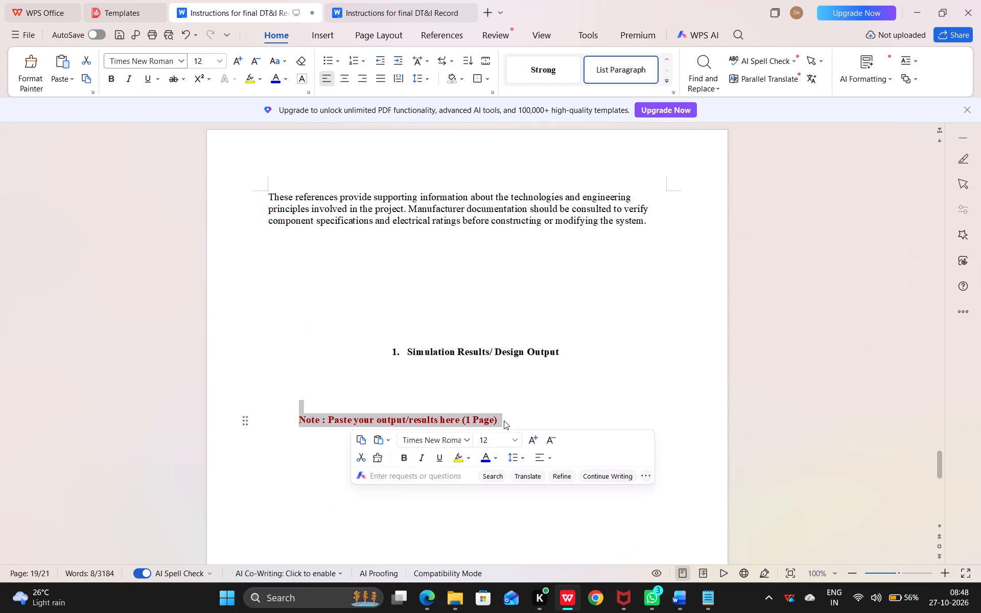
{"action": "key", "text": "BackSpace"}
{"action": "key", "text": "Up"}
{"action": "key", "text": "Up"}
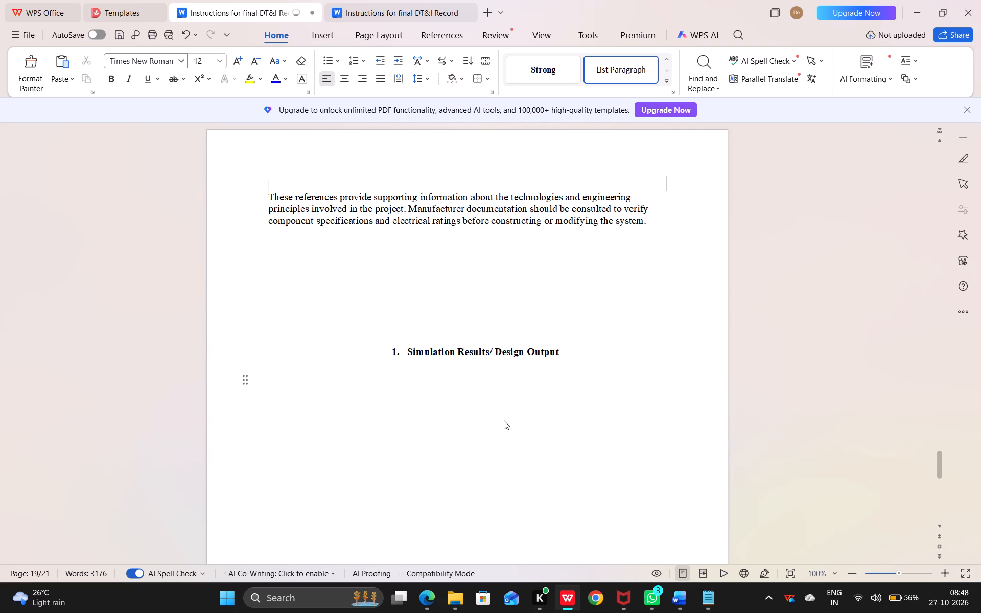
Delete the "Educational materials on renewable energy and photovoltaic systems" reference from section 13.2.
{"action": "scroll", "coordinate": [510, 414], "scroll_direction": "up", "scroll_amount": 5}
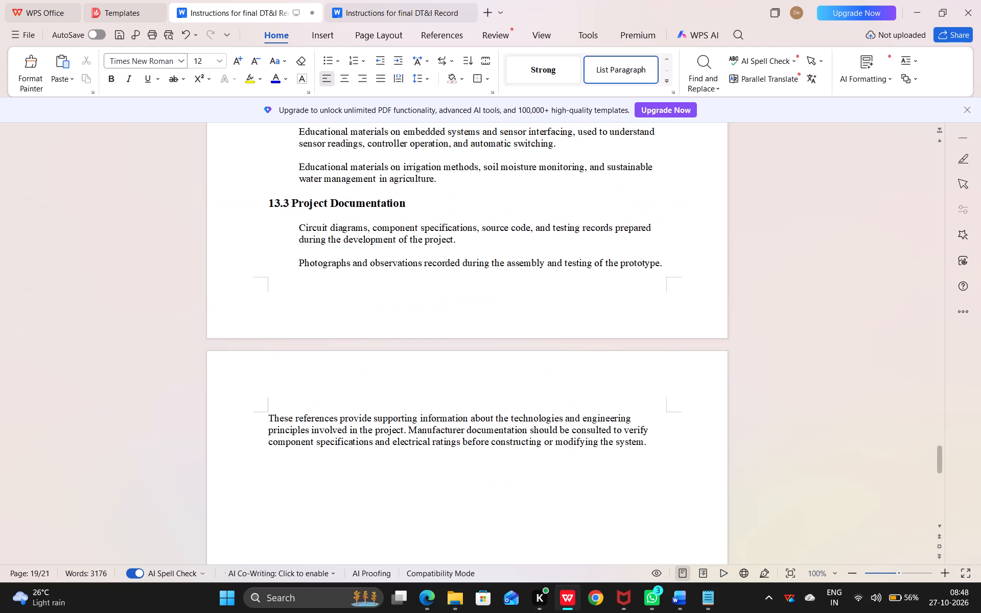
{"action": "scroll", "coordinate": [492, 423], "scroll_direction": "up", "scroll_amount": 4}
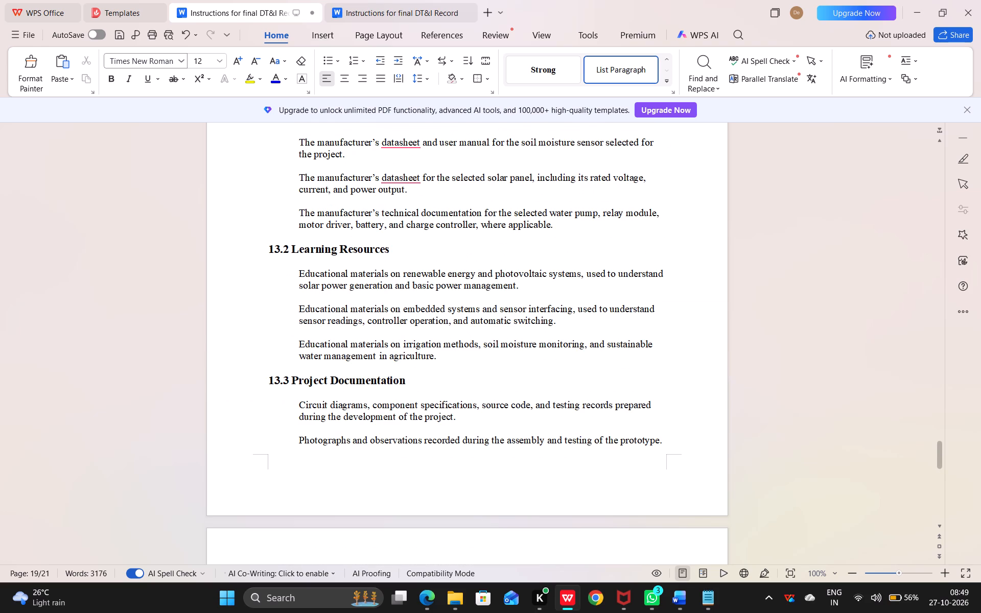
{"action": "left_click_drag", "start_coordinate": [523, 287], "coordinate": [291, 273]}
{"action": "key", "text": "BackSpace"}
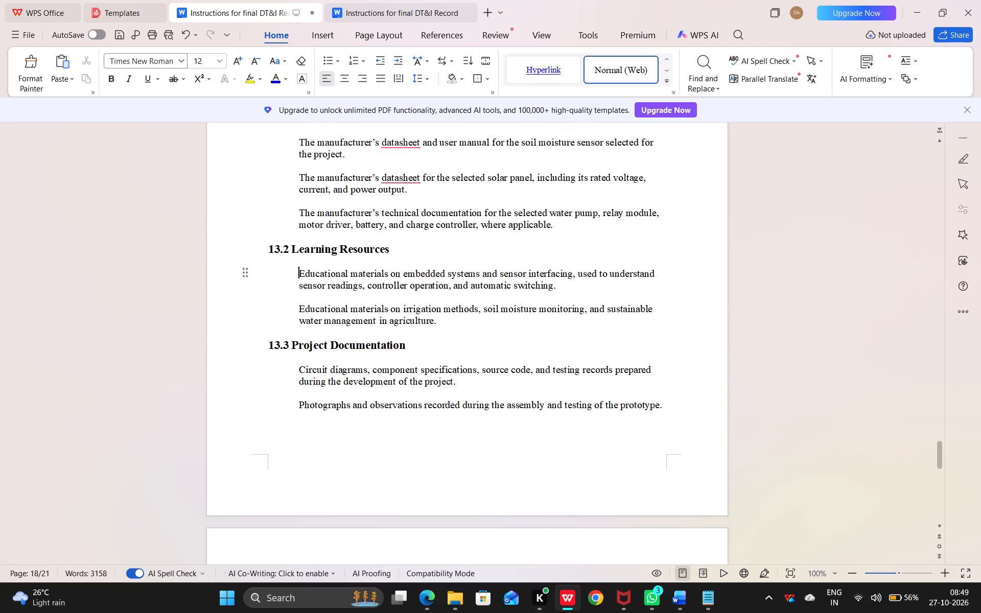
Delete the reference to the soil moisture sensor's datasheet and user manual from section 13.1.
{"action": "scroll", "coordinate": [444, 241], "scroll_direction": "down", "scroll_amount": 4}
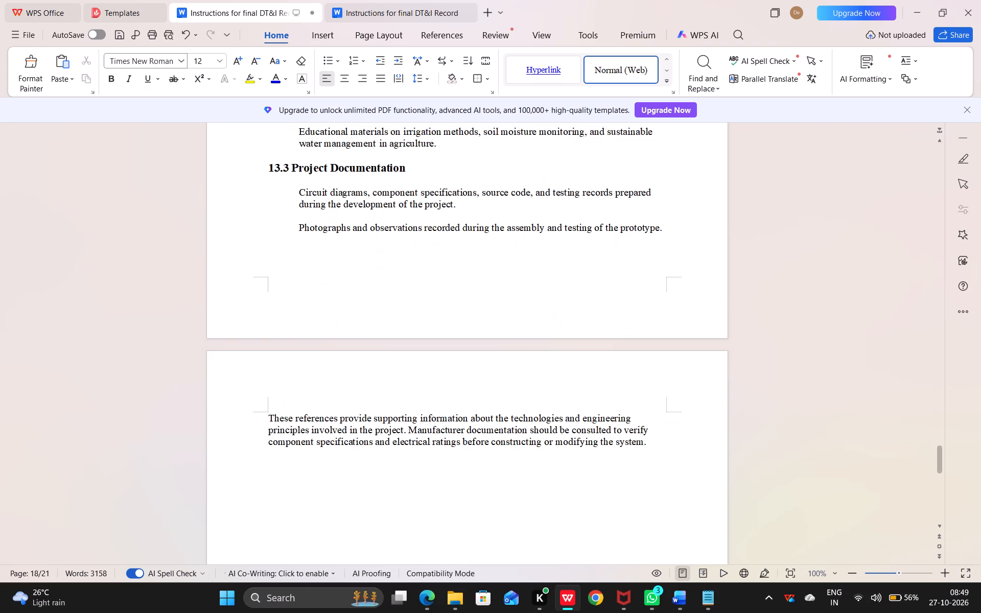
{"action": "scroll", "coordinate": [445, 257], "scroll_direction": "up", "scroll_amount": 6}
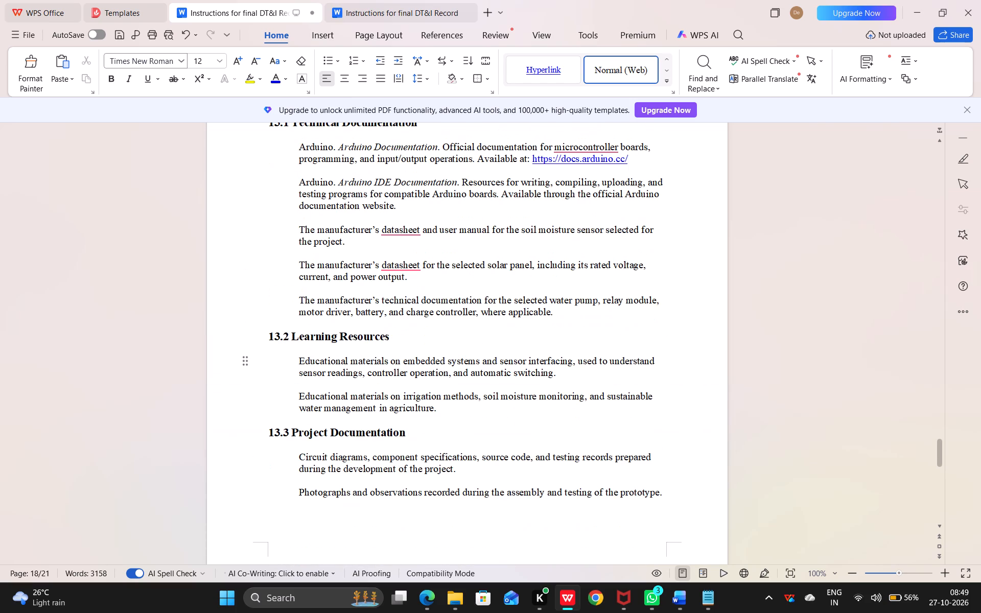
{"action": "left_click_drag", "start_coordinate": [345, 245], "coordinate": [295, 236]}
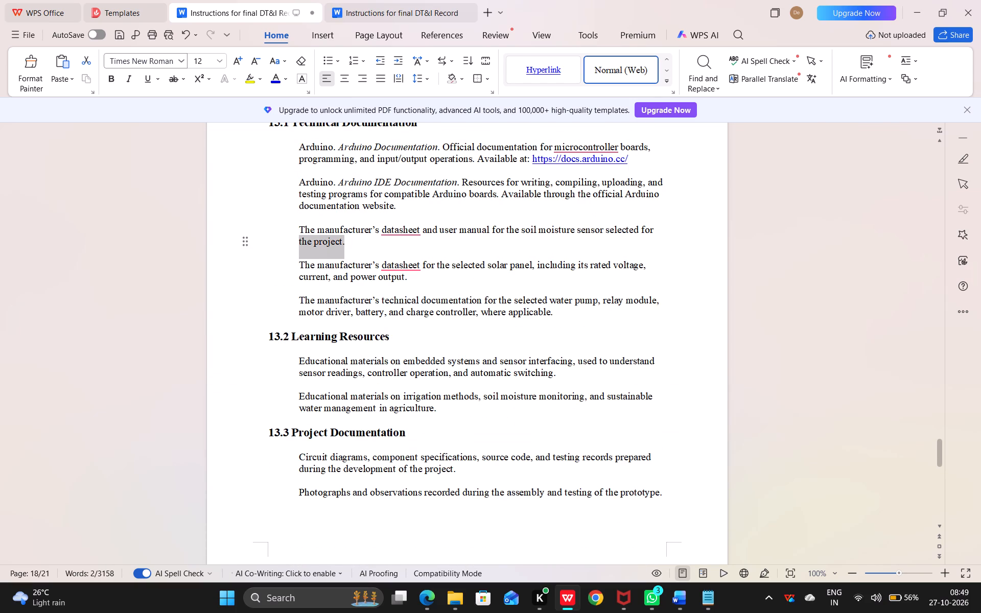
{"action": "left_click_drag", "start_coordinate": [295, 236], "coordinate": [293, 233]}
{"action": "key", "text": "BackSpace"}
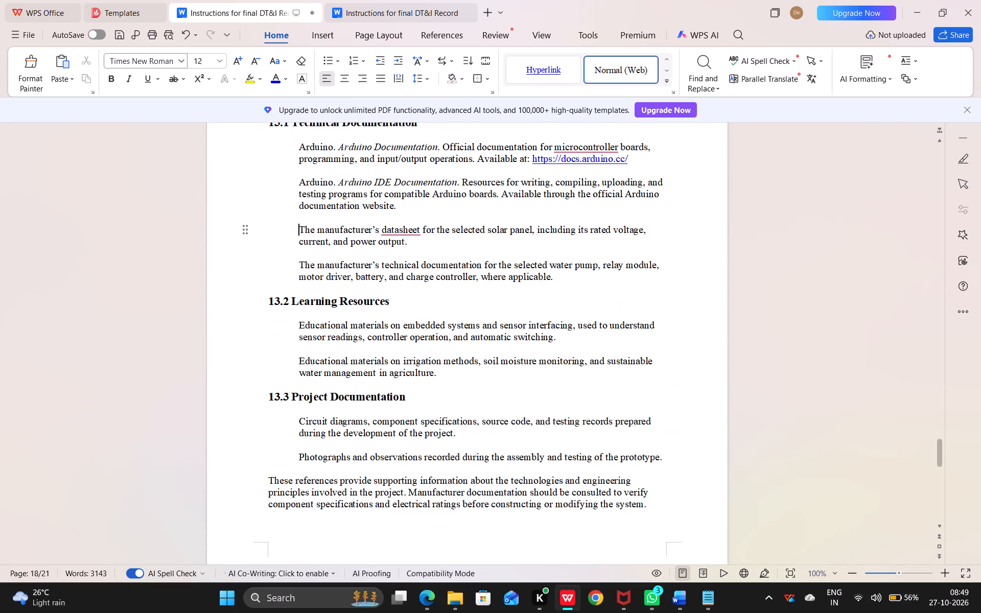
Delete the "Simulation Results/ Design Output" heading together with its list number.
{"action": "scroll", "coordinate": [295, 267], "scroll_direction": "down", "scroll_amount": 4}
{"action": "scroll", "coordinate": [415, 387], "scroll_direction": "down", "scroll_amount": 4}
{"action": "left_click_drag", "start_coordinate": [558, 427], "coordinate": [559, 427]}
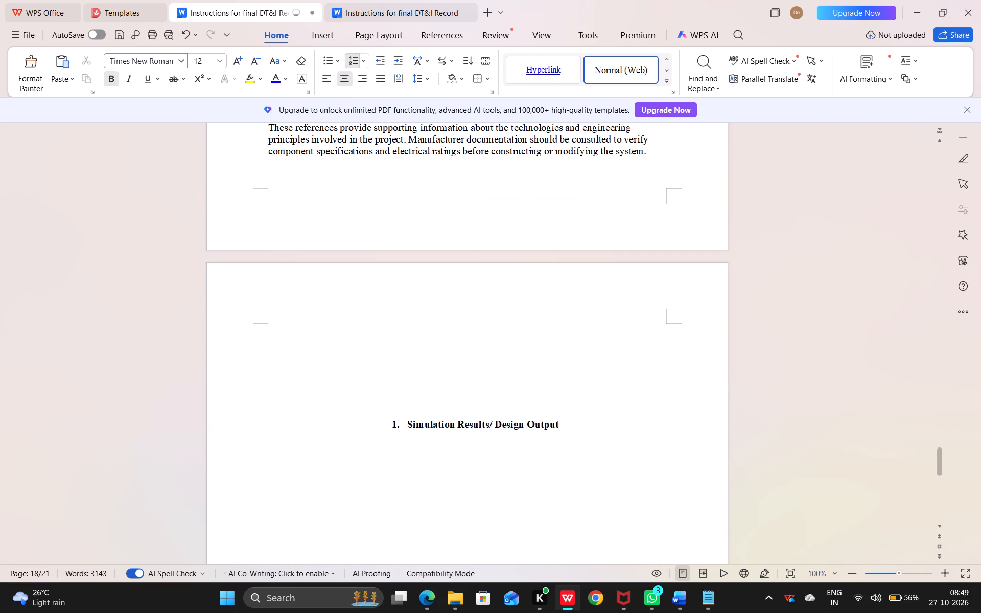
{"action": "left_click_drag", "start_coordinate": [559, 427], "coordinate": [353, 427]}
{"action": "key", "text": "BackSpace"}
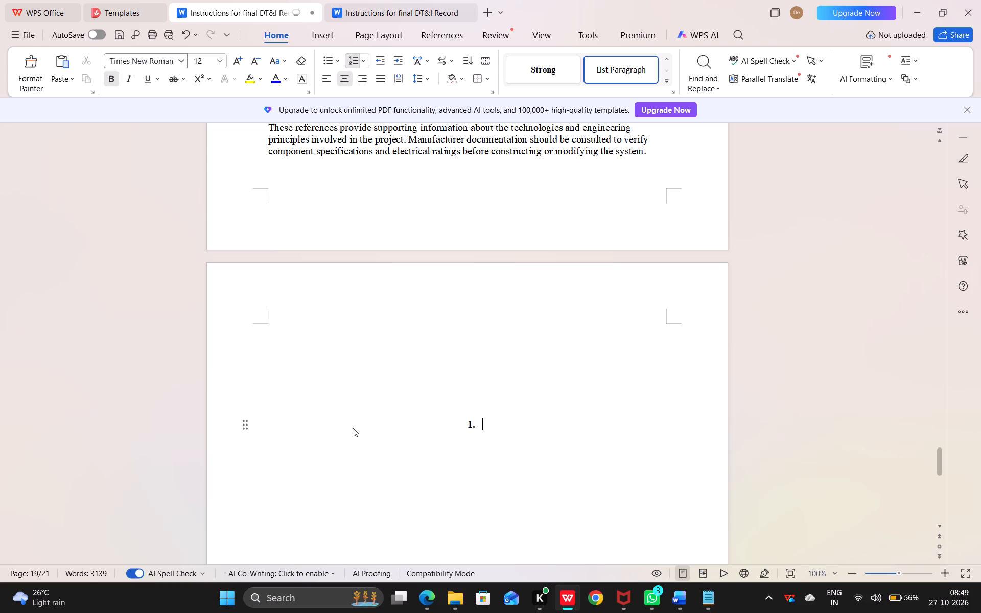
{"action": "key", "text": "BackSpace"}
{"action": "key", "text": "BackSpace"}
{"action": "key", "text": "BackSpace"}
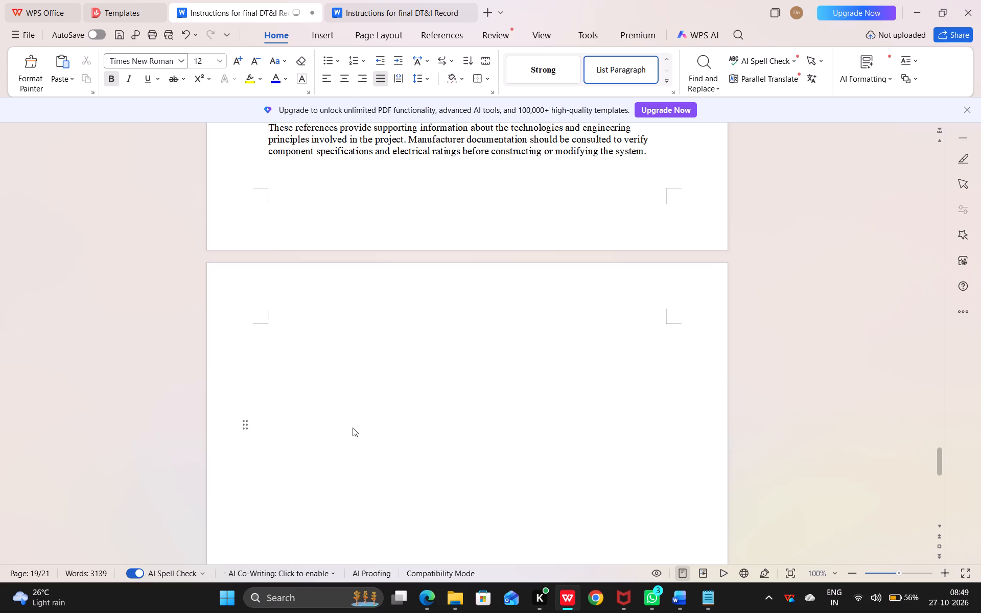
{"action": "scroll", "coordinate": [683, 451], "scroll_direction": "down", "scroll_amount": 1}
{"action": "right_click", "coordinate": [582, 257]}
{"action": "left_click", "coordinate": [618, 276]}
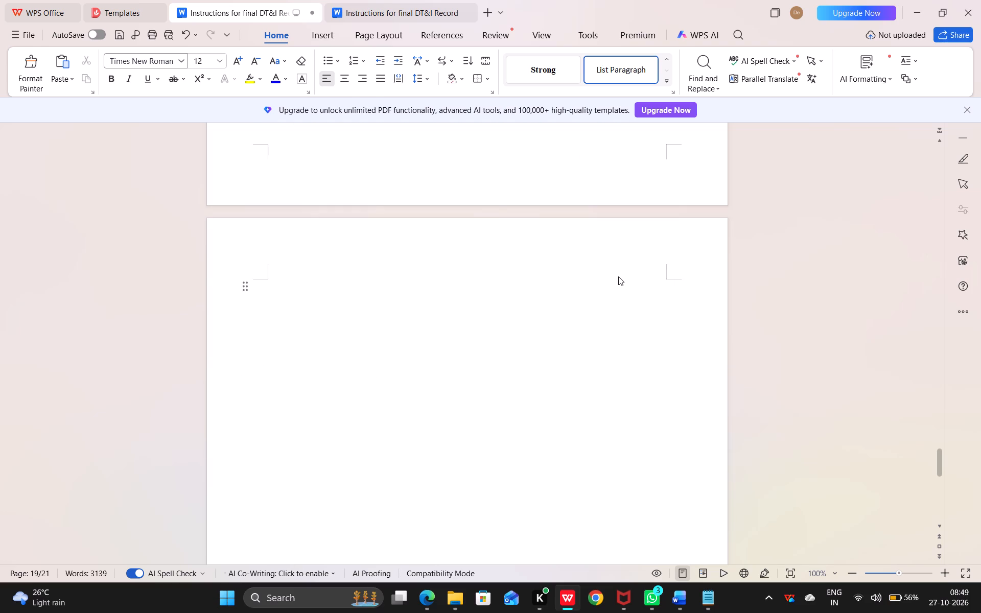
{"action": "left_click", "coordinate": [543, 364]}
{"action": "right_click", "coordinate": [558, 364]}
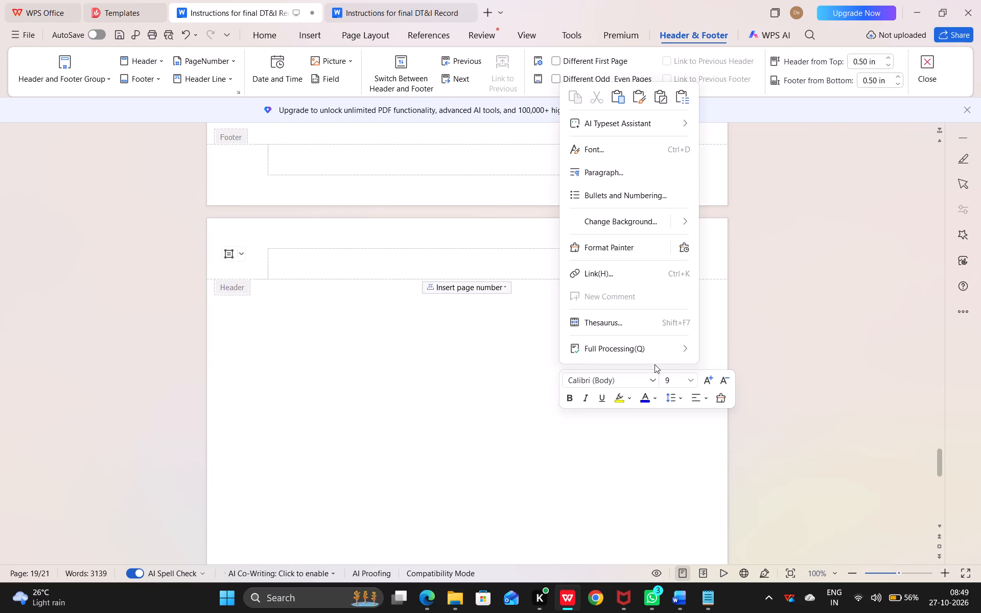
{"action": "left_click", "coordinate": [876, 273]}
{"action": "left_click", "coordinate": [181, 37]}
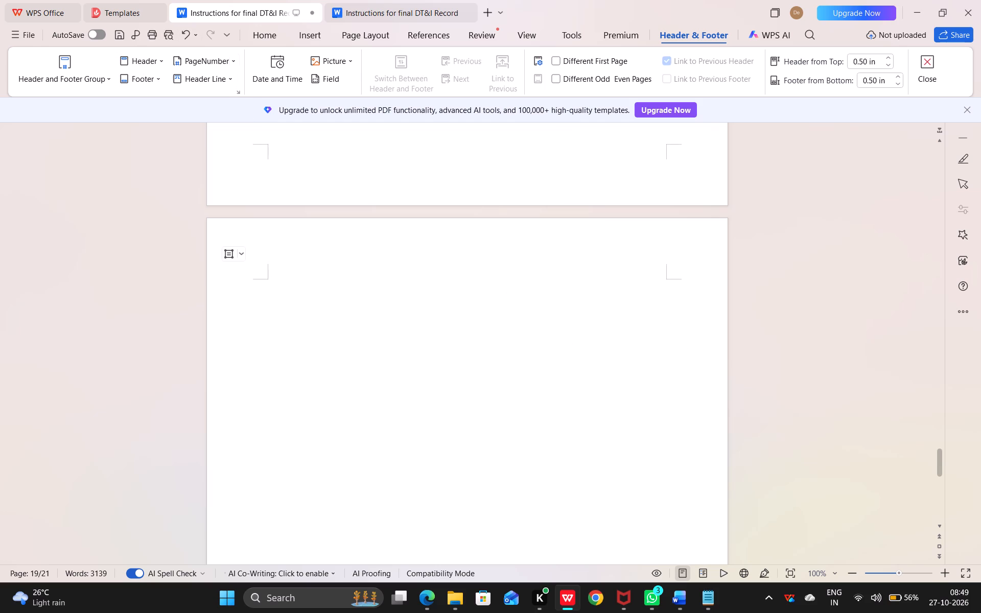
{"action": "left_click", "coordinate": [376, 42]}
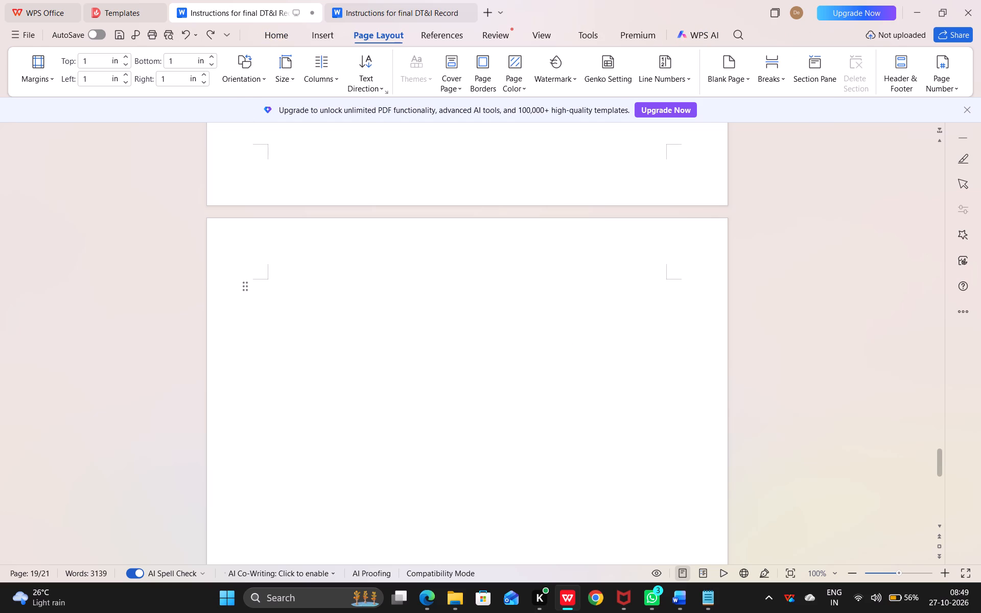
Examine the References page and the blank pages that follow it at the end of the report.
{"action": "scroll", "coordinate": [425, 347], "scroll_direction": "up", "scroll_amount": 13}
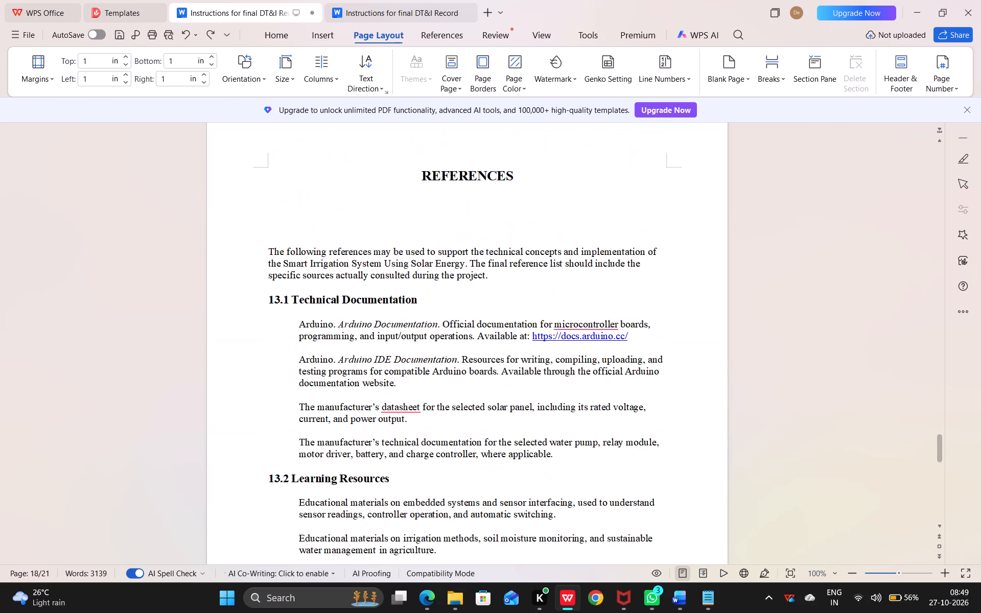
{"action": "scroll", "coordinate": [425, 347], "scroll_direction": "down", "scroll_amount": 15}
{"action": "scroll", "coordinate": [425, 347], "scroll_direction": "down", "scroll_amount": 8}
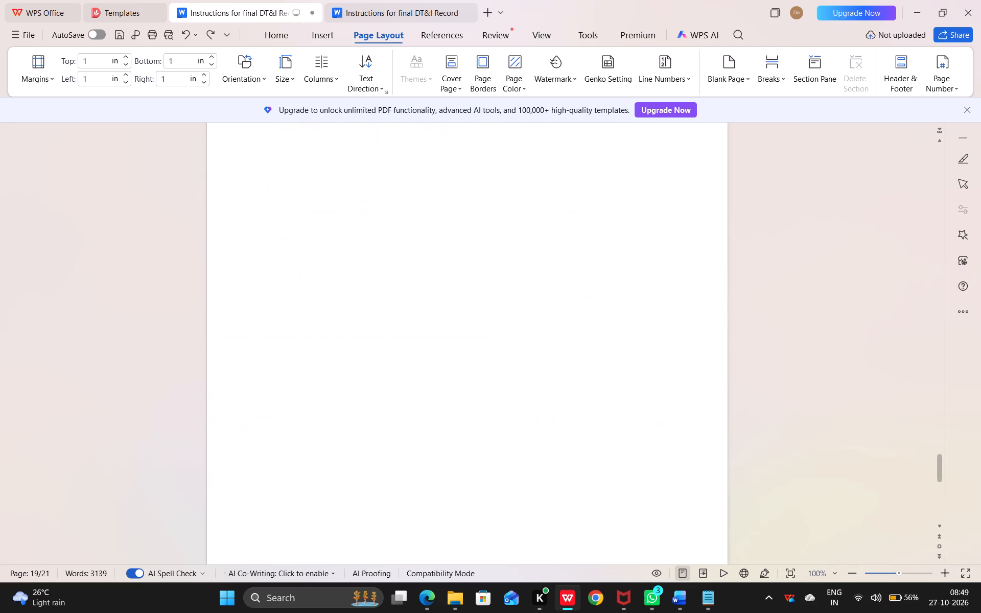
{"action": "scroll", "coordinate": [425, 347], "scroll_direction": "down", "scroll_amount": 16}
{"action": "scroll", "coordinate": [428, 348], "scroll_direction": "down", "scroll_amount": 15}
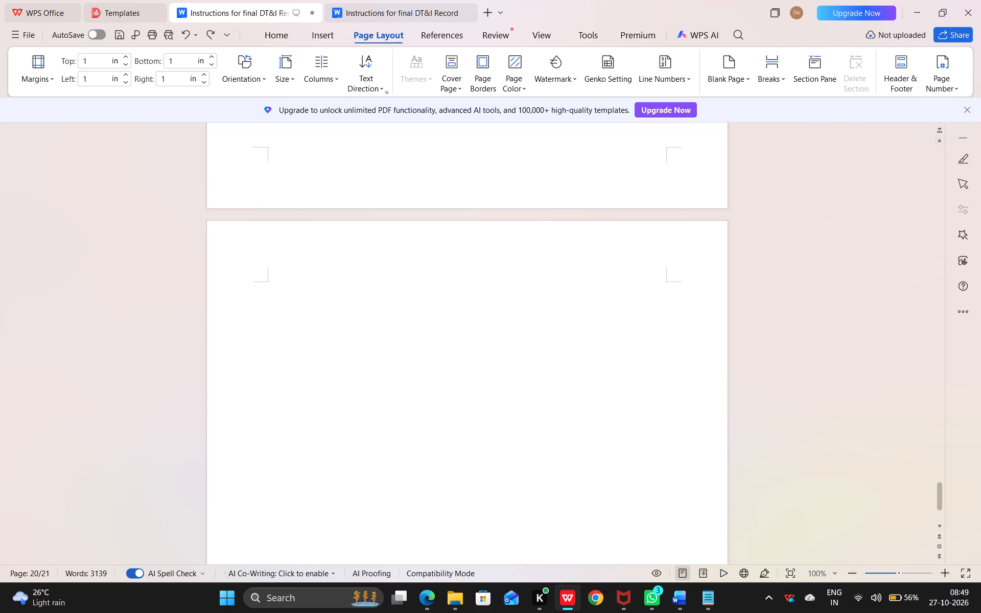
Switch to the other open "Instructions for final DT&I Record" document and insert page numbers using the Left of Header preset.
{"action": "left_click", "coordinate": [344, 0]}
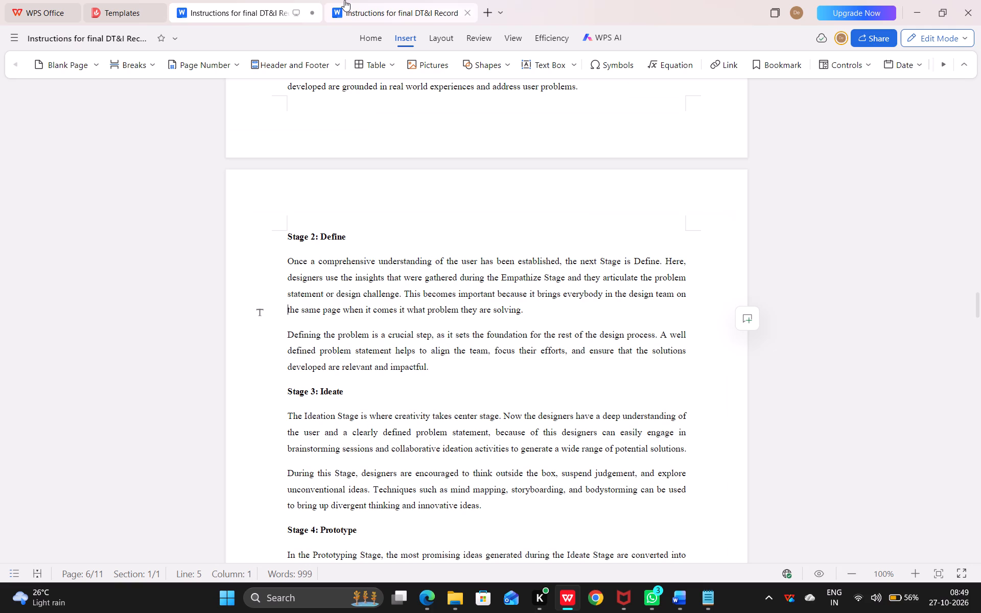
{"action": "left_click", "coordinate": [19, 63]}
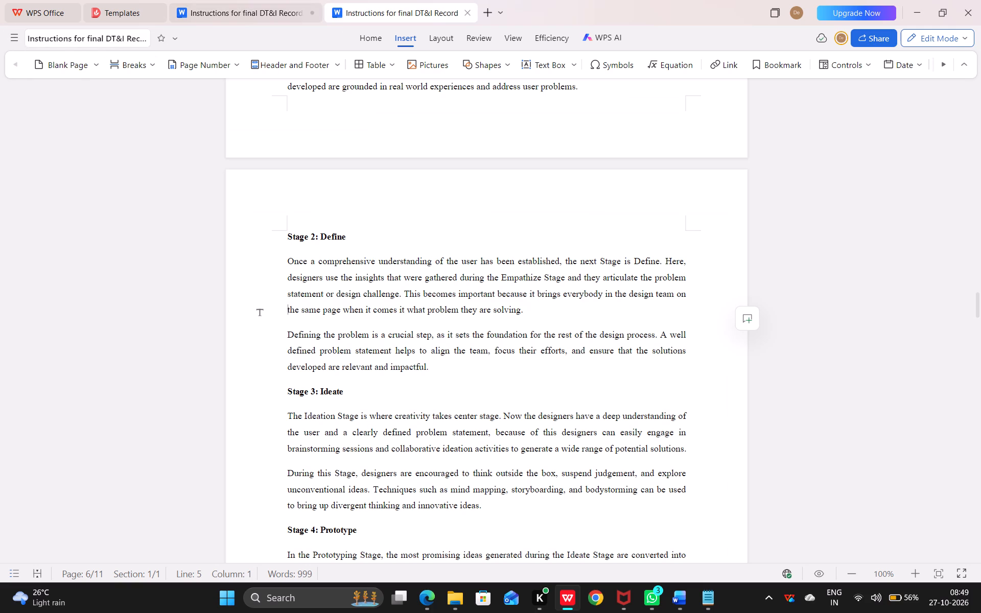
{"action": "left_click", "coordinate": [206, 69]}
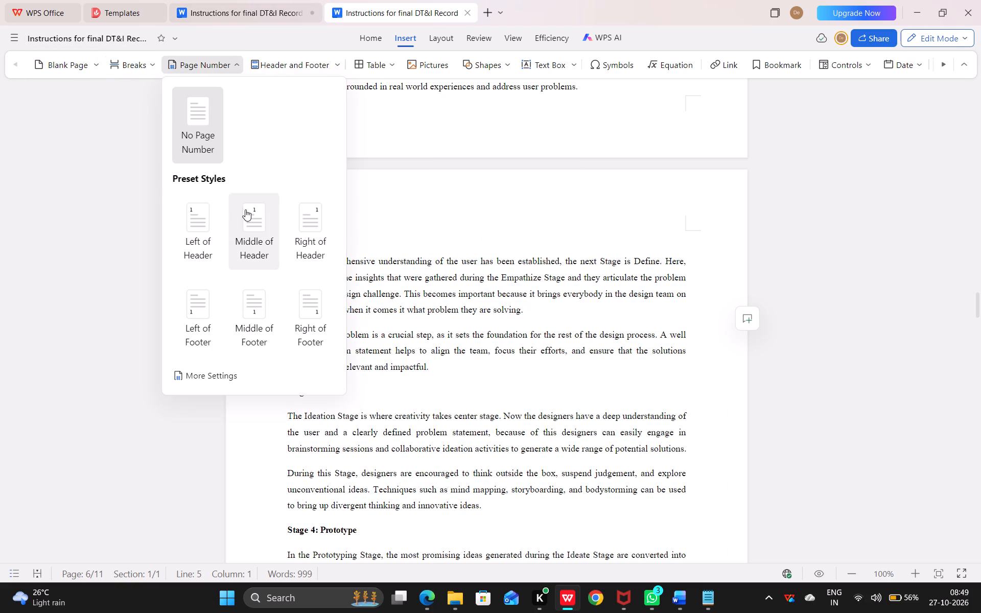
{"action": "left_click", "coordinate": [182, 209]}
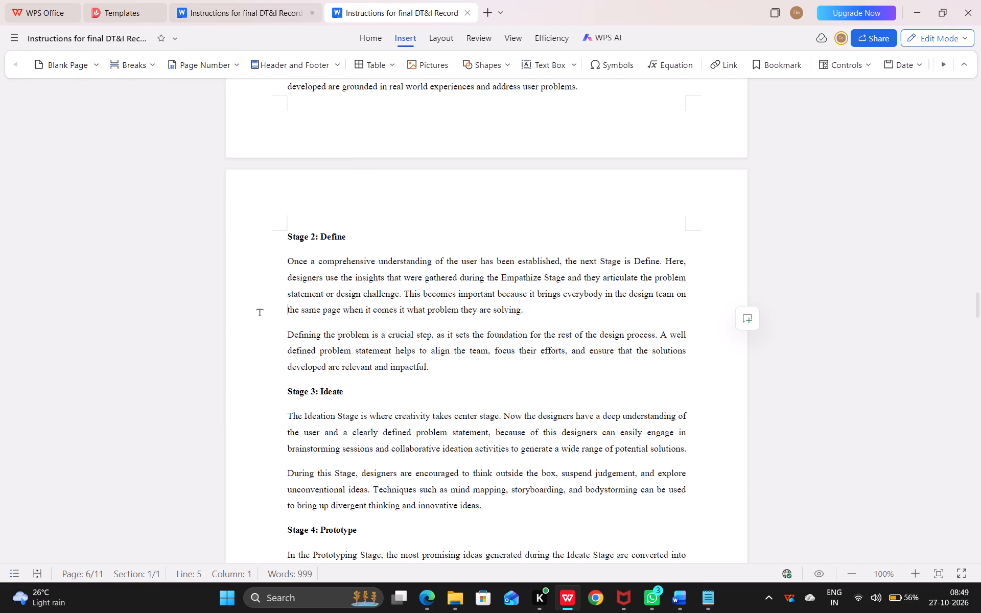
{"action": "left_click", "coordinate": [282, 305]}
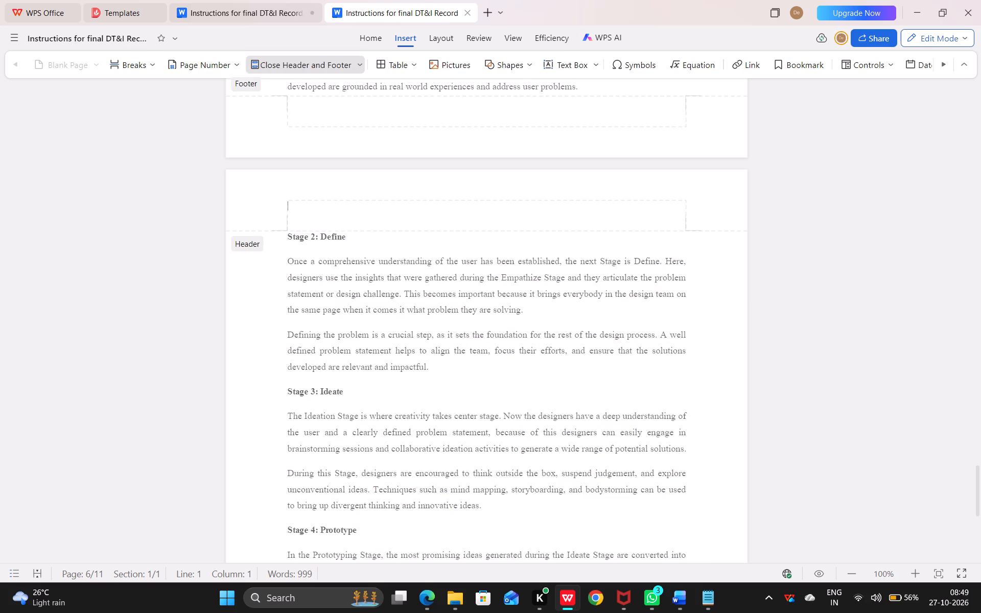
{"action": "left_click", "coordinate": [220, 69]}
{"action": "left_click", "coordinate": [233, 65]}
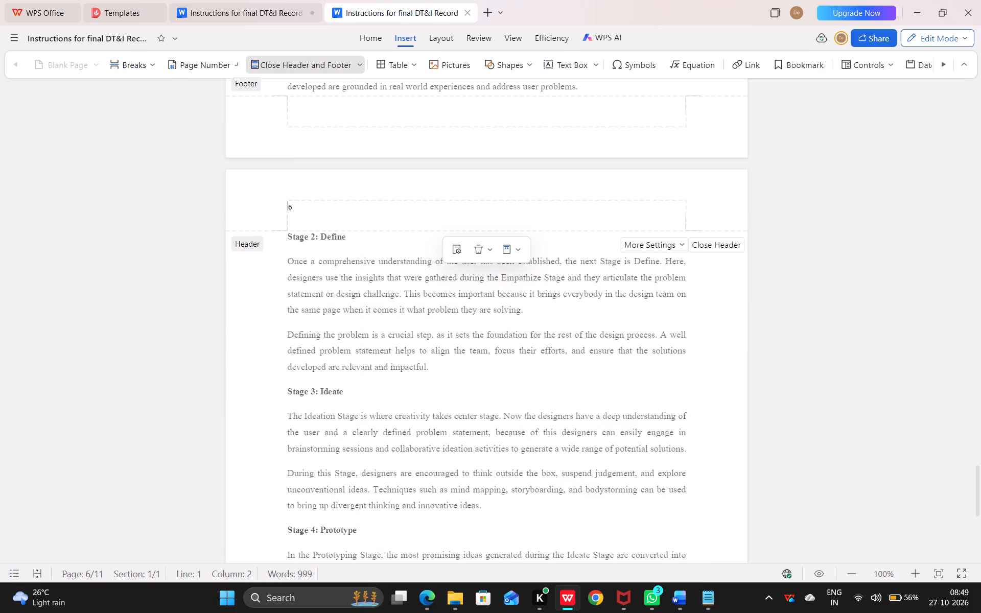
Add page numbers to the same document using the Right of Footer preset.
{"action": "left_click", "coordinate": [194, 66]}
{"action": "left_click", "coordinate": [299, 322]}
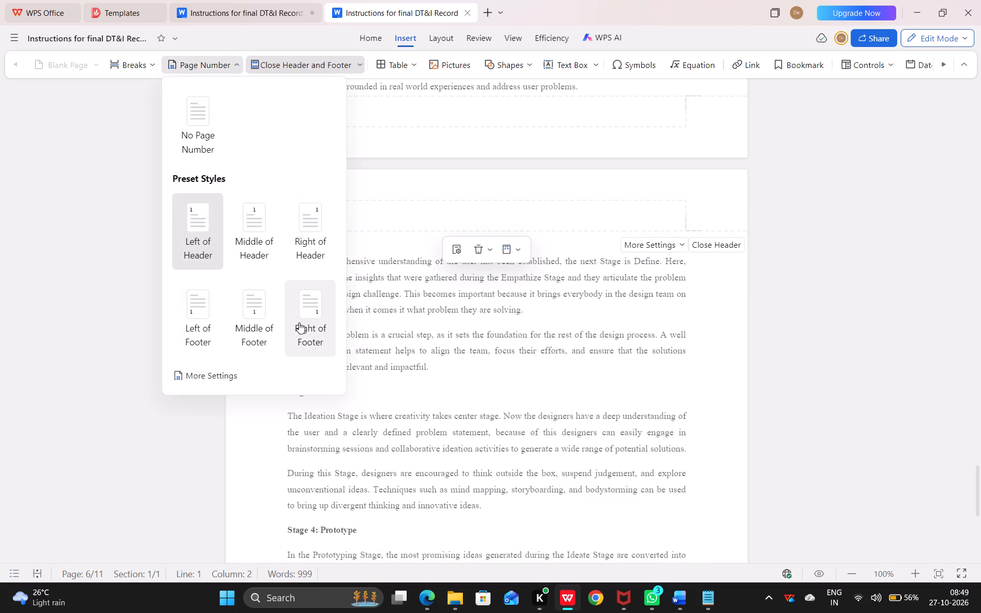
{"action": "scroll", "coordinate": [406, 331], "scroll_direction": "down", "scroll_amount": 8}
{"action": "scroll", "coordinate": [453, 345], "scroll_direction": "down", "scroll_amount": 4}
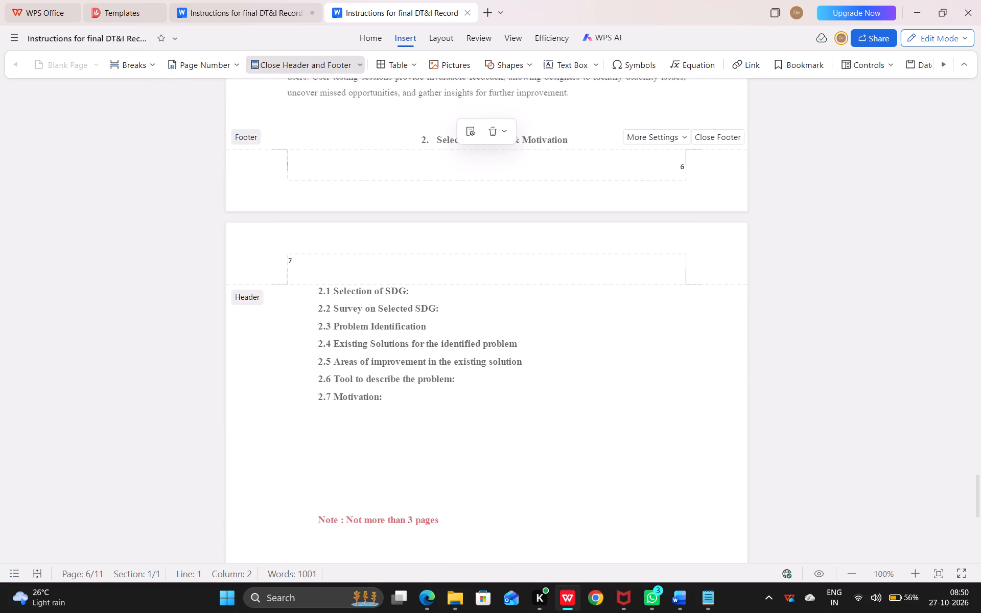
{"action": "left_click", "coordinate": [642, 305]}
{"action": "scroll", "coordinate": [806, 315], "scroll_direction": "up", "scroll_amount": 4}
{"action": "left_click", "coordinate": [807, 315]}
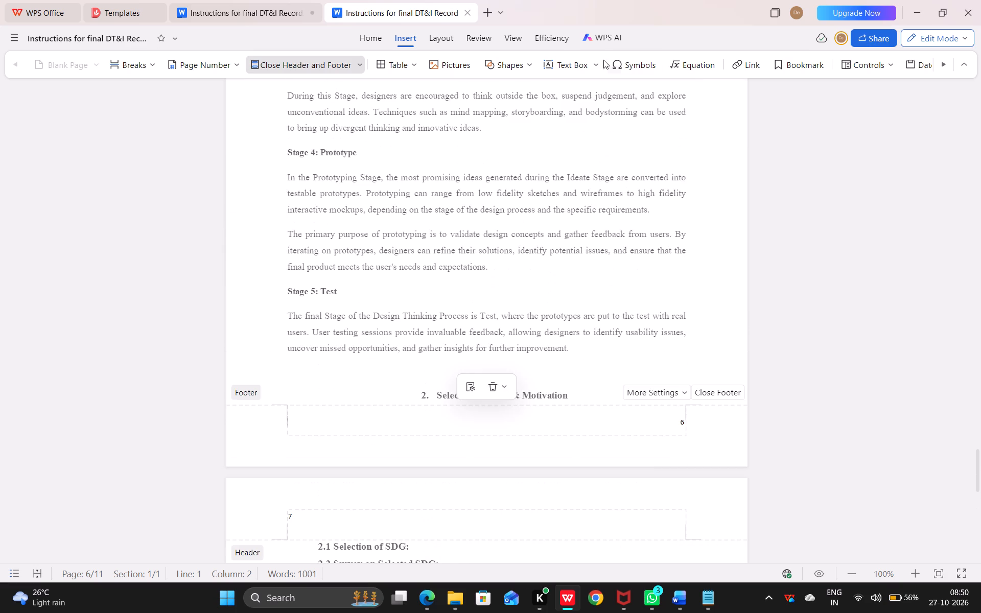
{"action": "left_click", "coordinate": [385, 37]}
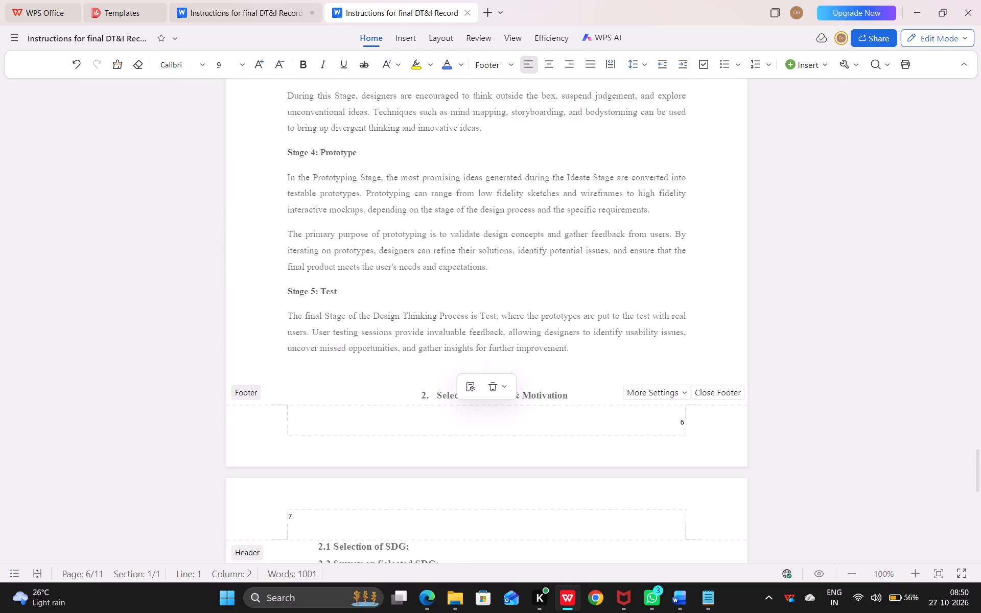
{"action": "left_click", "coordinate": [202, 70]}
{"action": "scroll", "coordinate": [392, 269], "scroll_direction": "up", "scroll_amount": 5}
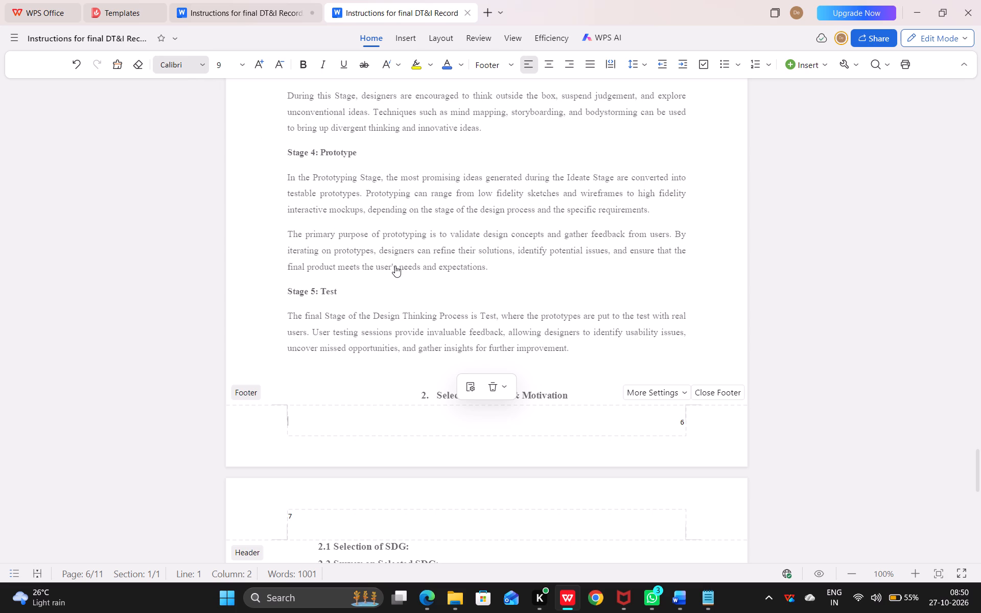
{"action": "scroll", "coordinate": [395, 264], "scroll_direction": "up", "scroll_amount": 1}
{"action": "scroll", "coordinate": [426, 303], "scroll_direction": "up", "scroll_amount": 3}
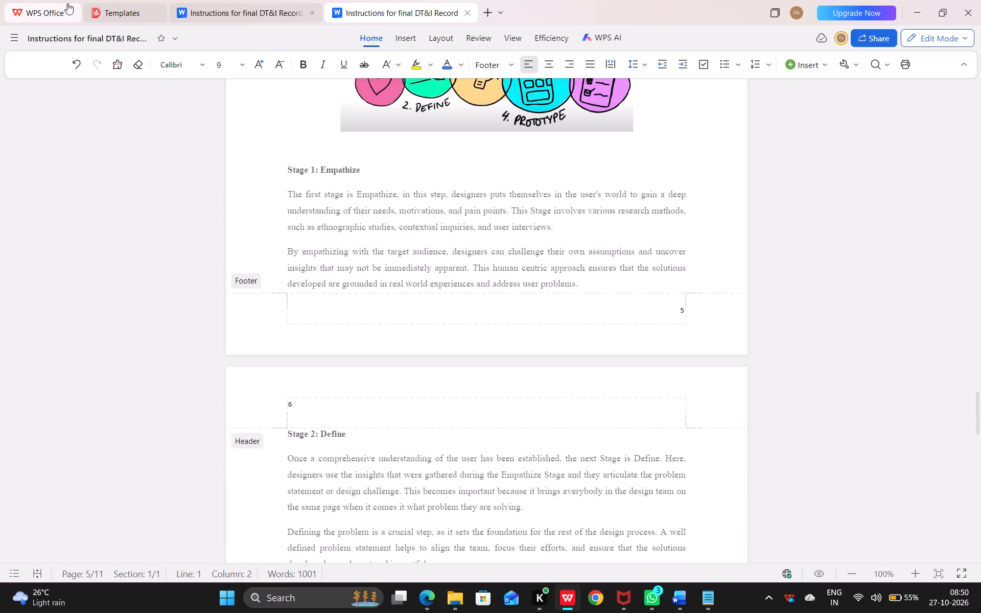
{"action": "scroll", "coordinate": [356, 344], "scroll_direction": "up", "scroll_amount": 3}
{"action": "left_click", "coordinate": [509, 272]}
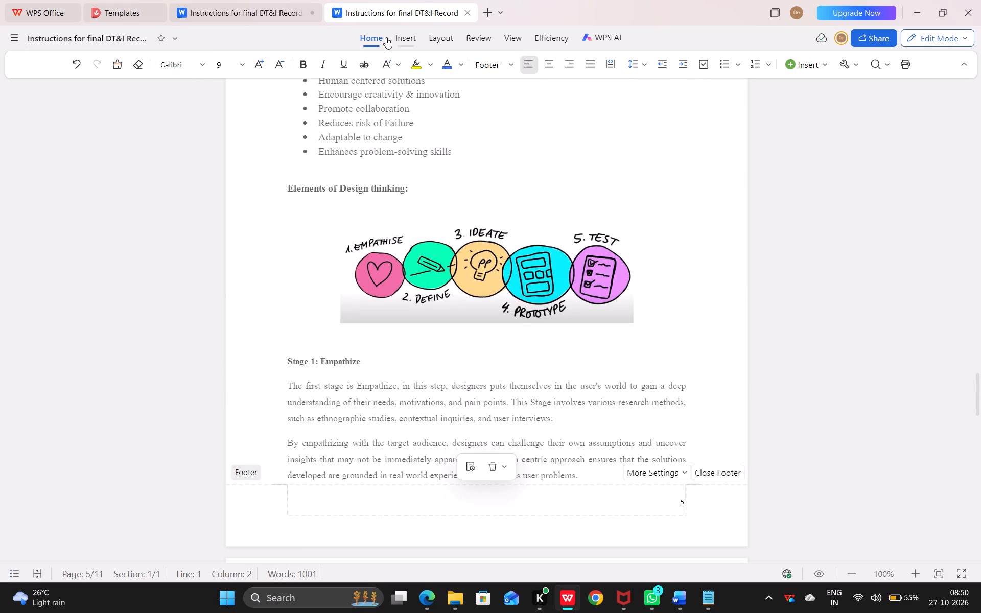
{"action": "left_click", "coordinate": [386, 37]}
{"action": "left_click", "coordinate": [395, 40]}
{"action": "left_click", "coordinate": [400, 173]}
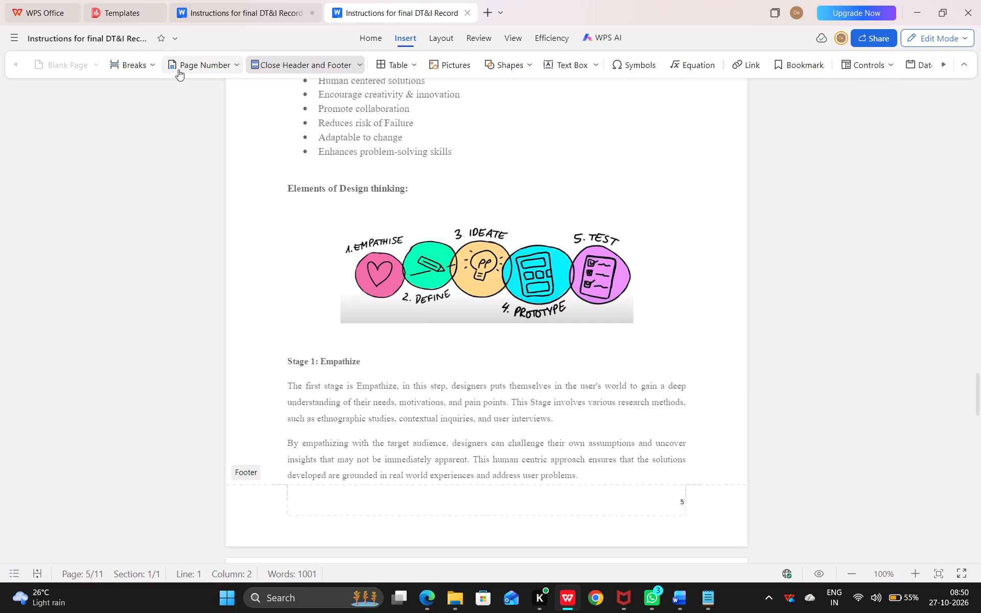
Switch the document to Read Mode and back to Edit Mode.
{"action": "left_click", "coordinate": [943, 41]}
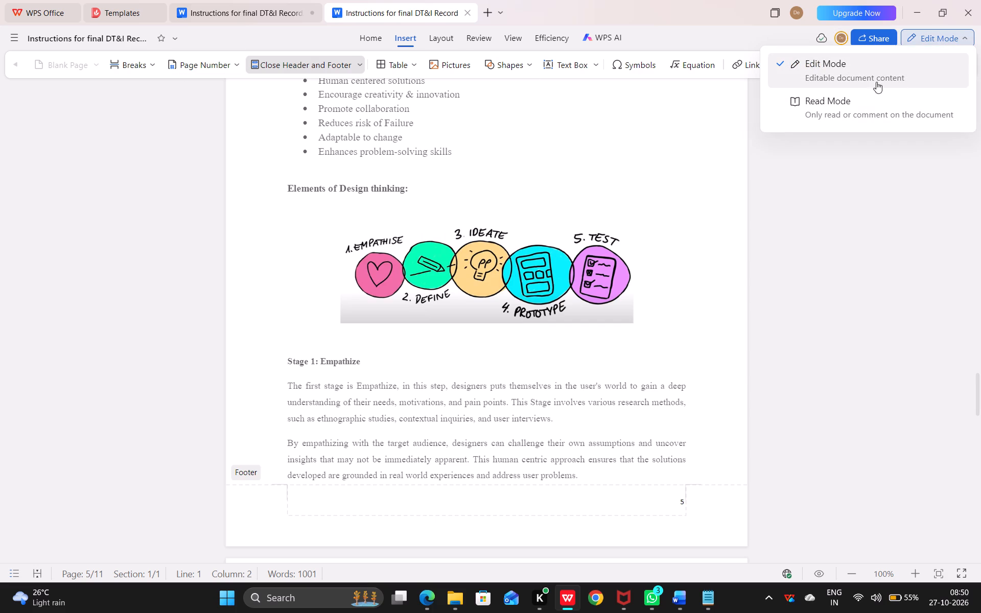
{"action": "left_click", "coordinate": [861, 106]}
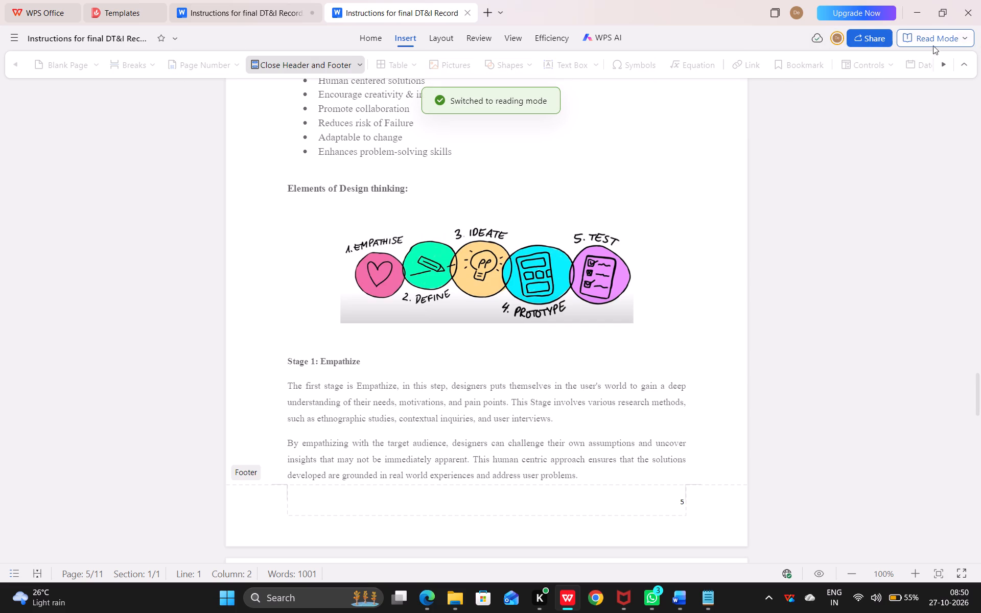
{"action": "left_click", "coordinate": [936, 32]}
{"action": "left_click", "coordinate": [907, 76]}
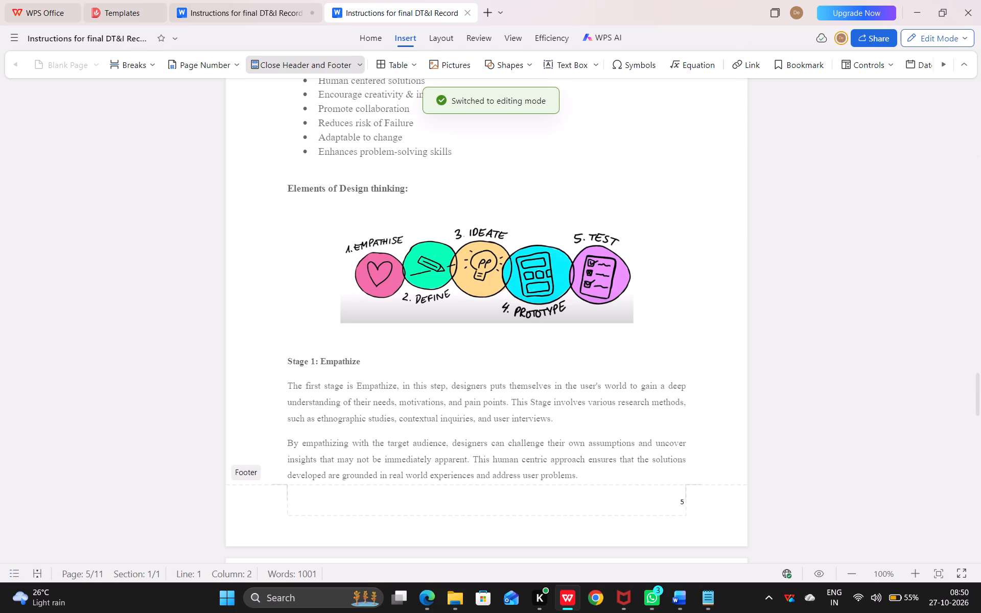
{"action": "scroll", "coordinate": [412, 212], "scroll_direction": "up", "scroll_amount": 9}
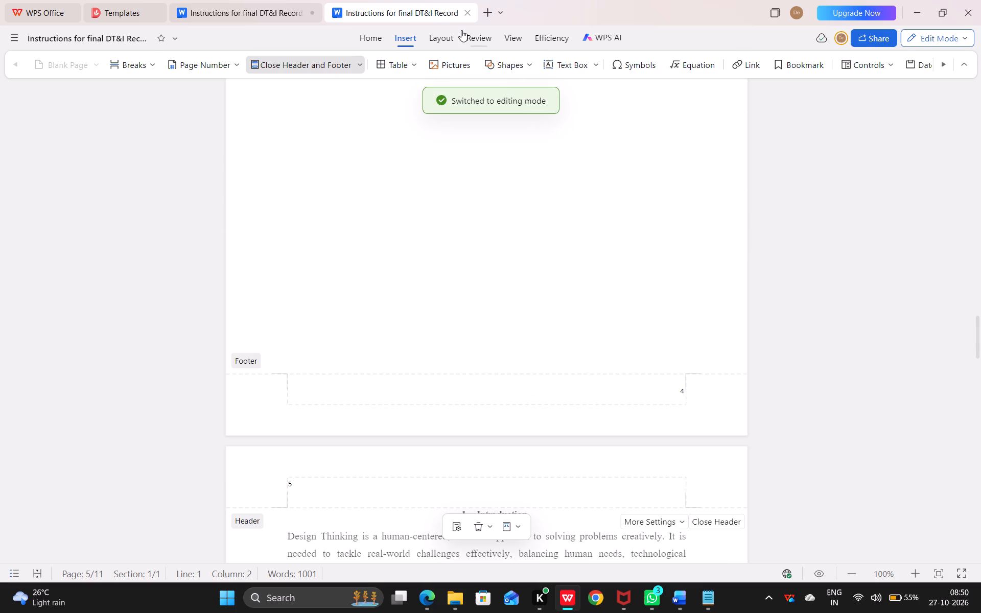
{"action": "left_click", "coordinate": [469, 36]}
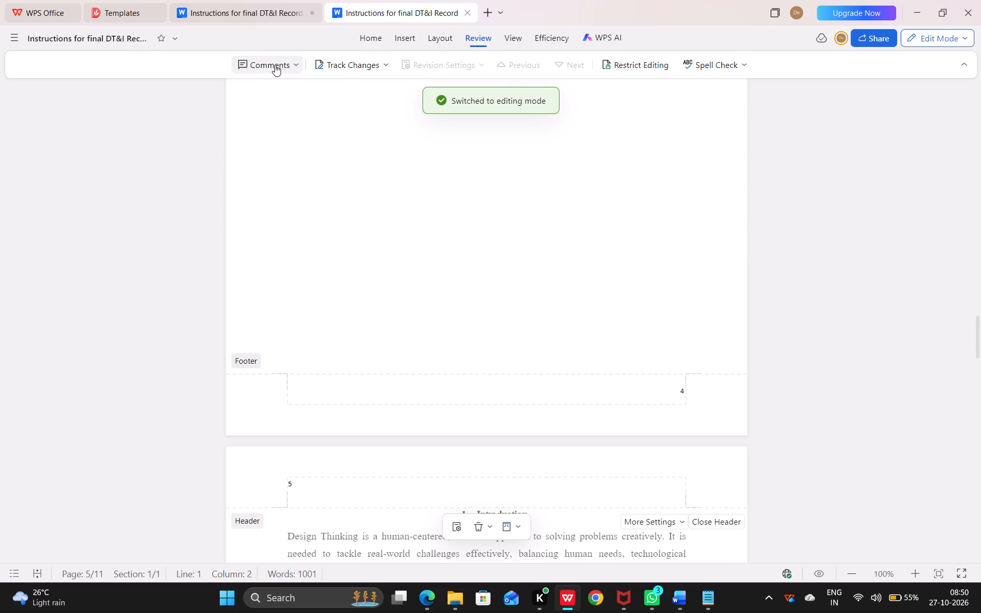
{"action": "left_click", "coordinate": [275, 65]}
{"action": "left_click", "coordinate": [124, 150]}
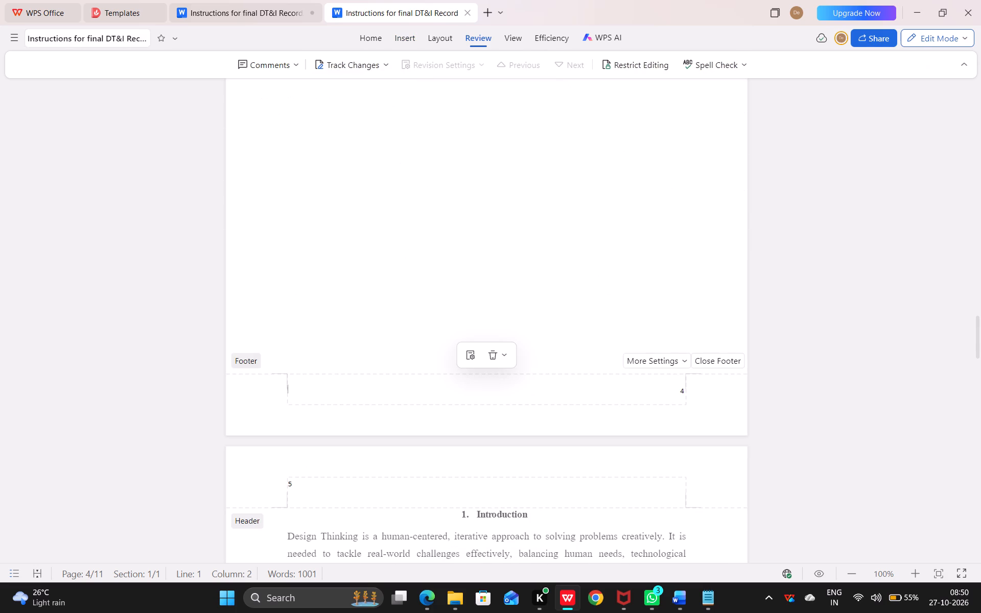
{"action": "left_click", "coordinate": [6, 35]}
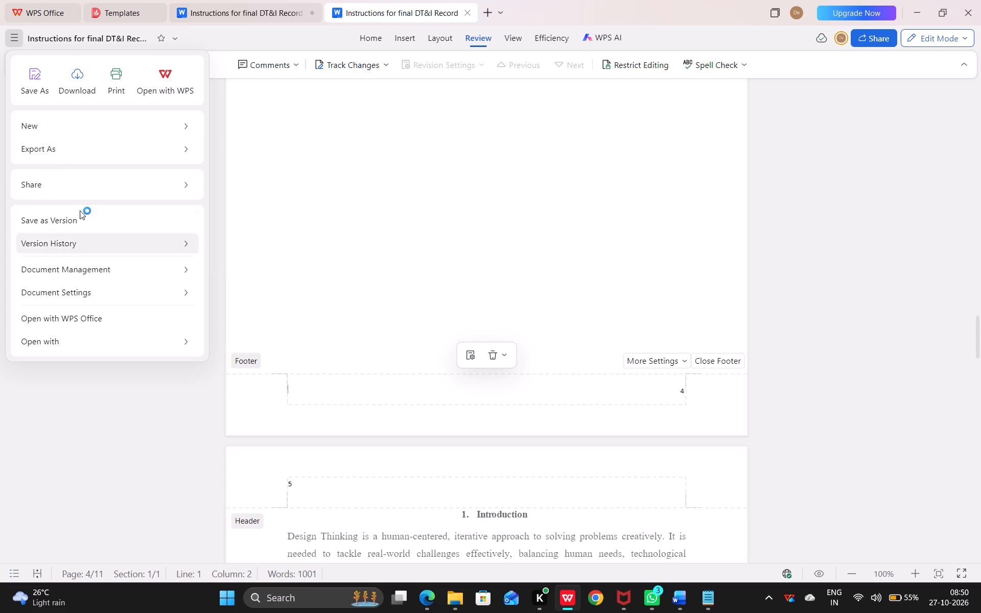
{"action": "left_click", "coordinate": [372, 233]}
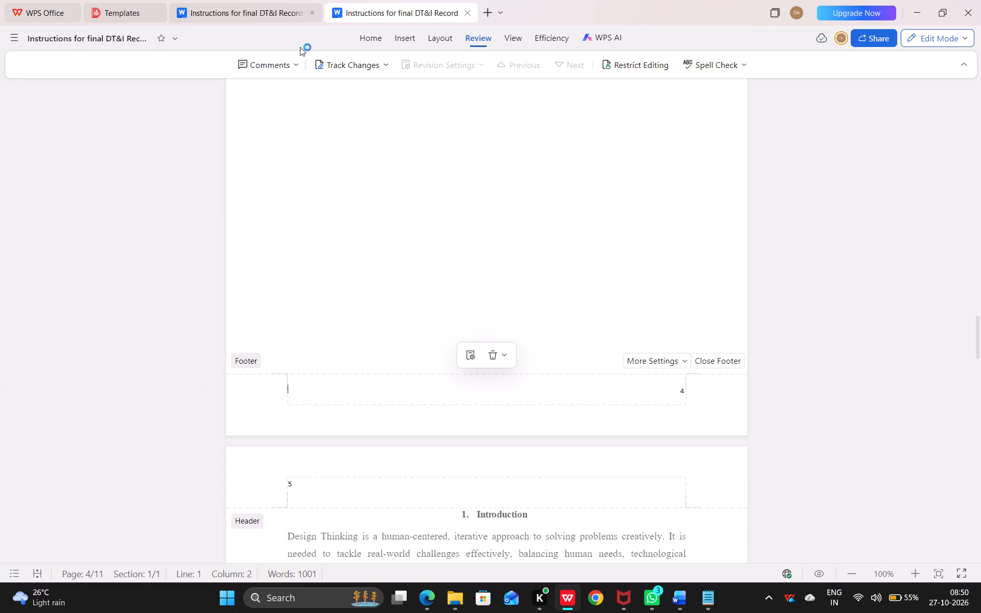
Return to the Smart Irrigation report and examine the end of the References section and the blank pages after it.
{"action": "left_click", "coordinate": [249, 8]}
{"action": "scroll", "coordinate": [355, 280], "scroll_direction": "down", "scroll_amount": 20}
{"action": "scroll", "coordinate": [355, 280], "scroll_direction": "down", "scroll_amount": 14}
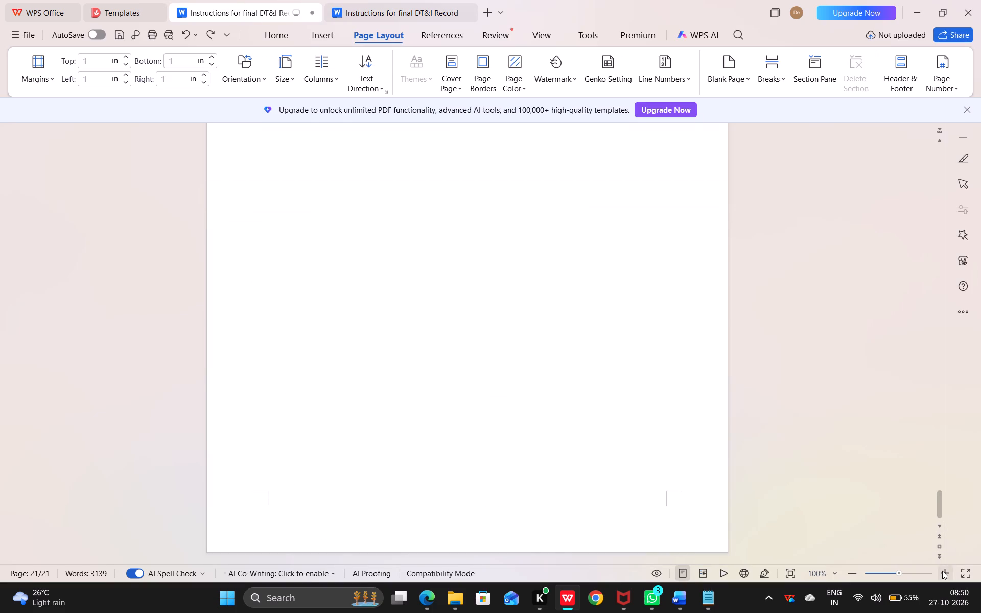
{"action": "left_click_drag", "start_coordinate": [941, 507], "coordinate": [937, 464]}
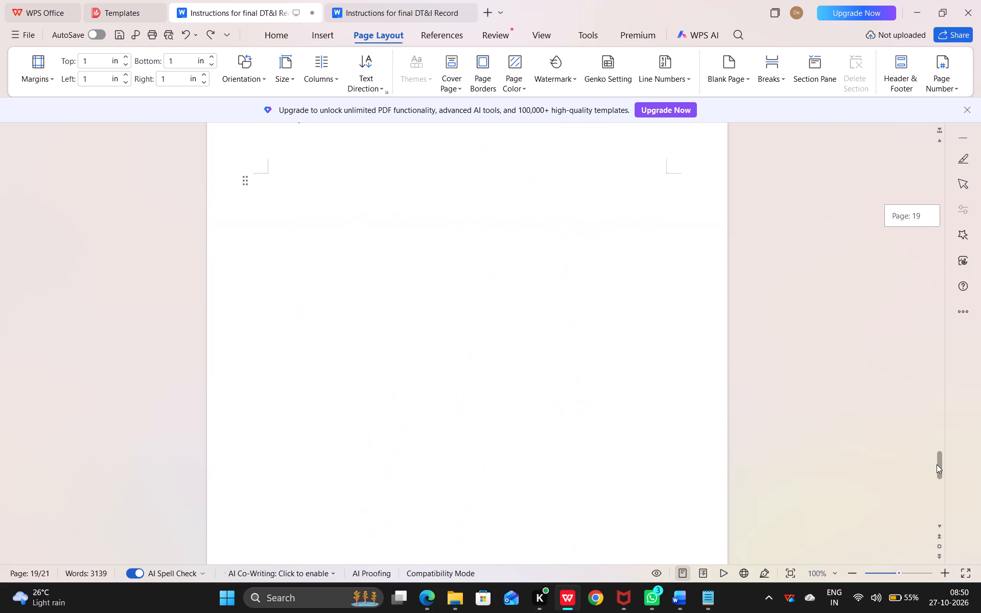
{"action": "left_click_drag", "start_coordinate": [937, 464], "coordinate": [937, 456]}
{"action": "left_click_drag", "start_coordinate": [938, 456], "coordinate": [939, 462]}
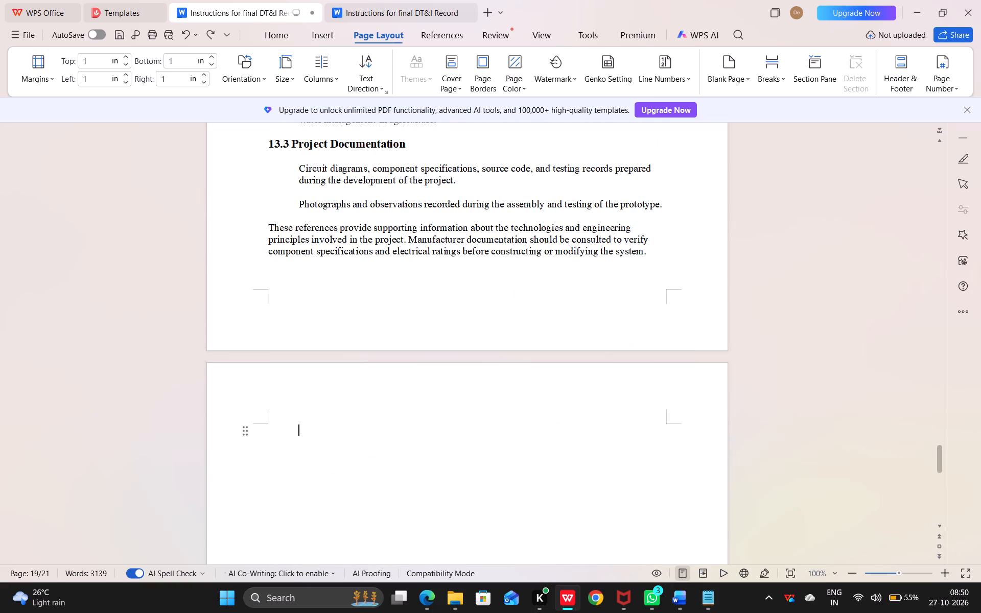
{"action": "left_click", "coordinate": [939, 458]}
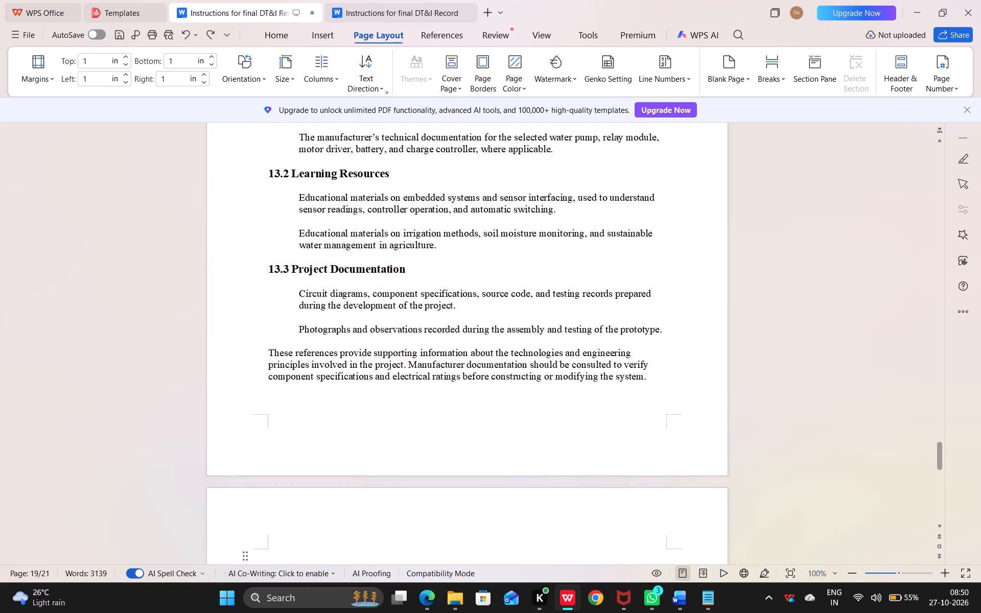
{"action": "right_click_drag", "start_coordinate": [653, 528], "coordinate": [648, 528]}
{"action": "right_click", "coordinate": [648, 528]}
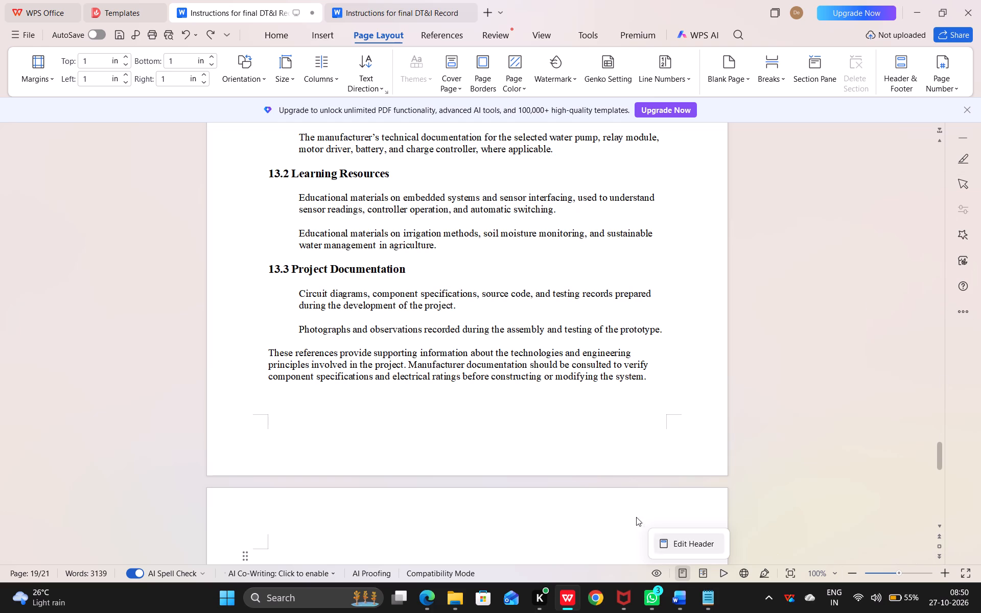
{"action": "scroll", "coordinate": [438, 502], "scroll_direction": "down", "scroll_amount": 1}
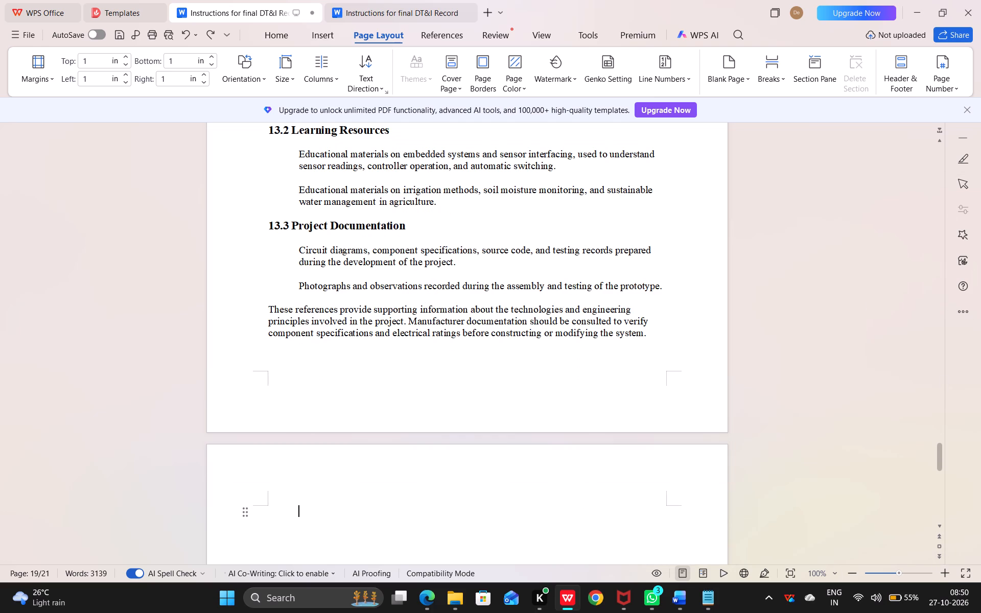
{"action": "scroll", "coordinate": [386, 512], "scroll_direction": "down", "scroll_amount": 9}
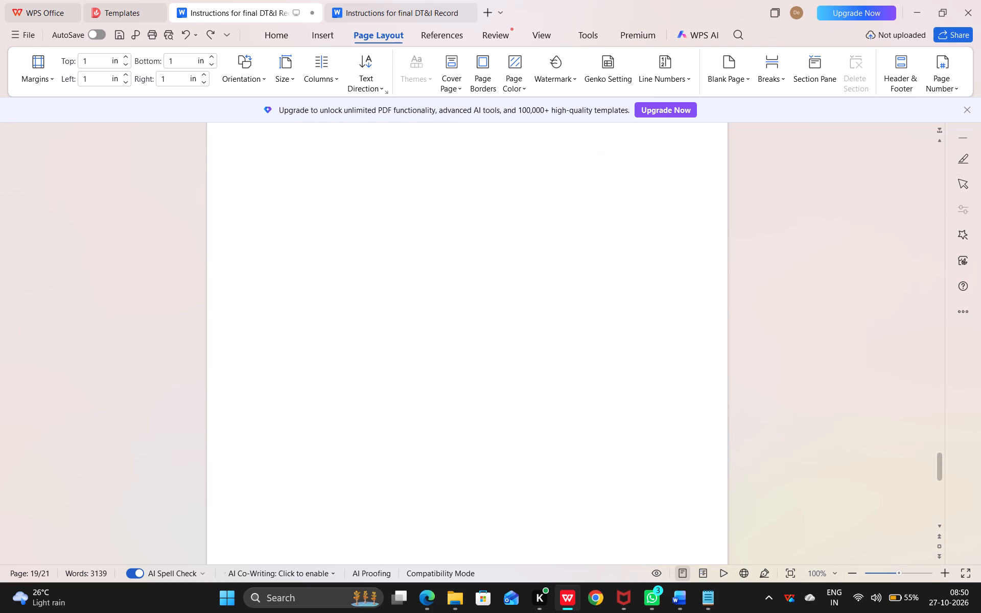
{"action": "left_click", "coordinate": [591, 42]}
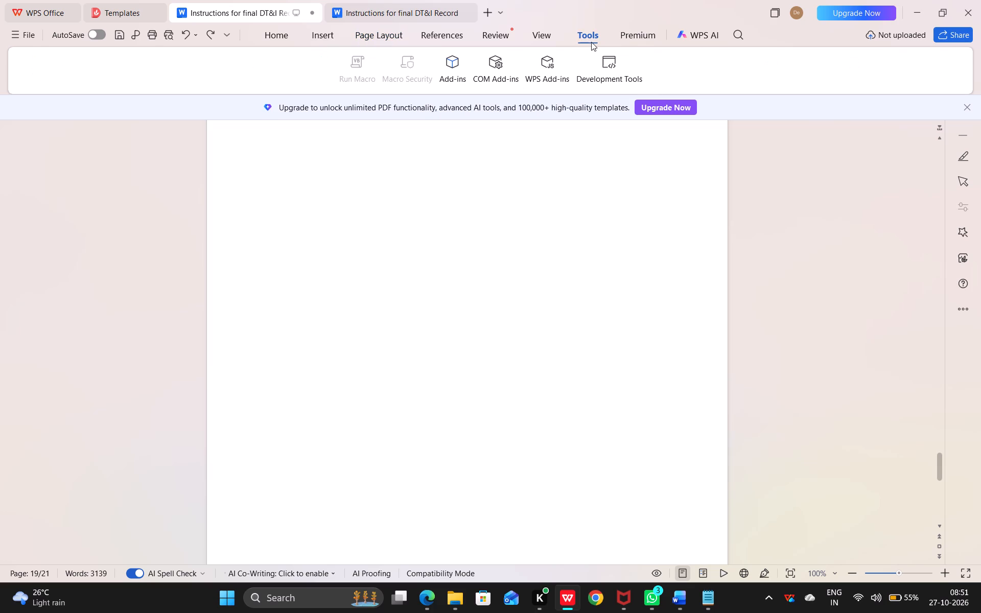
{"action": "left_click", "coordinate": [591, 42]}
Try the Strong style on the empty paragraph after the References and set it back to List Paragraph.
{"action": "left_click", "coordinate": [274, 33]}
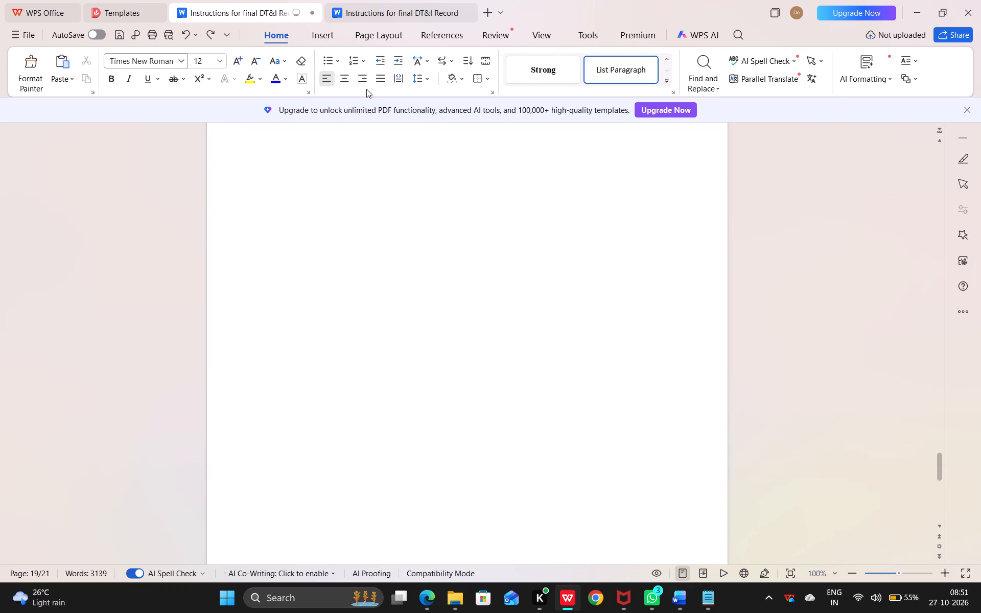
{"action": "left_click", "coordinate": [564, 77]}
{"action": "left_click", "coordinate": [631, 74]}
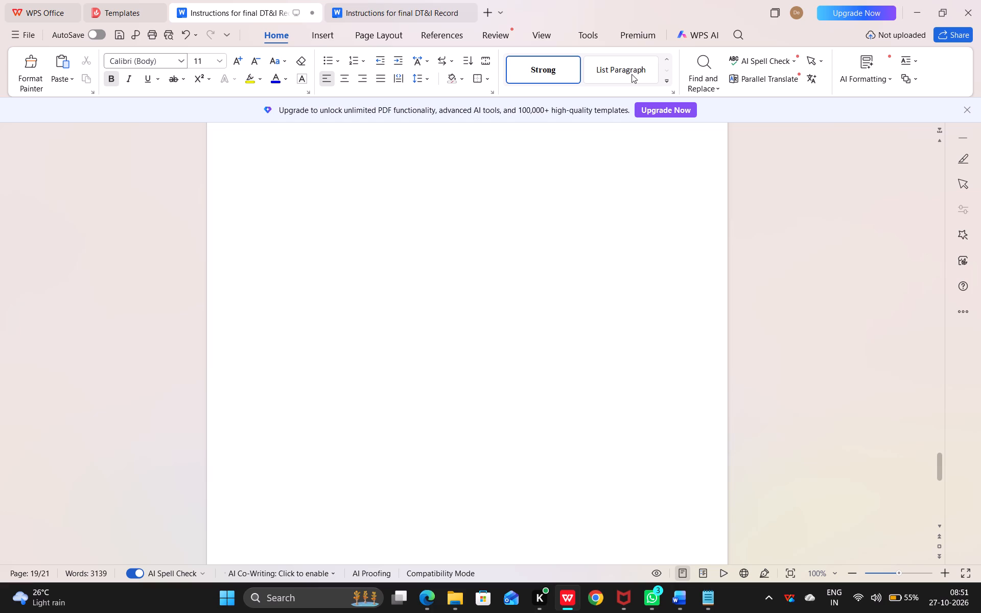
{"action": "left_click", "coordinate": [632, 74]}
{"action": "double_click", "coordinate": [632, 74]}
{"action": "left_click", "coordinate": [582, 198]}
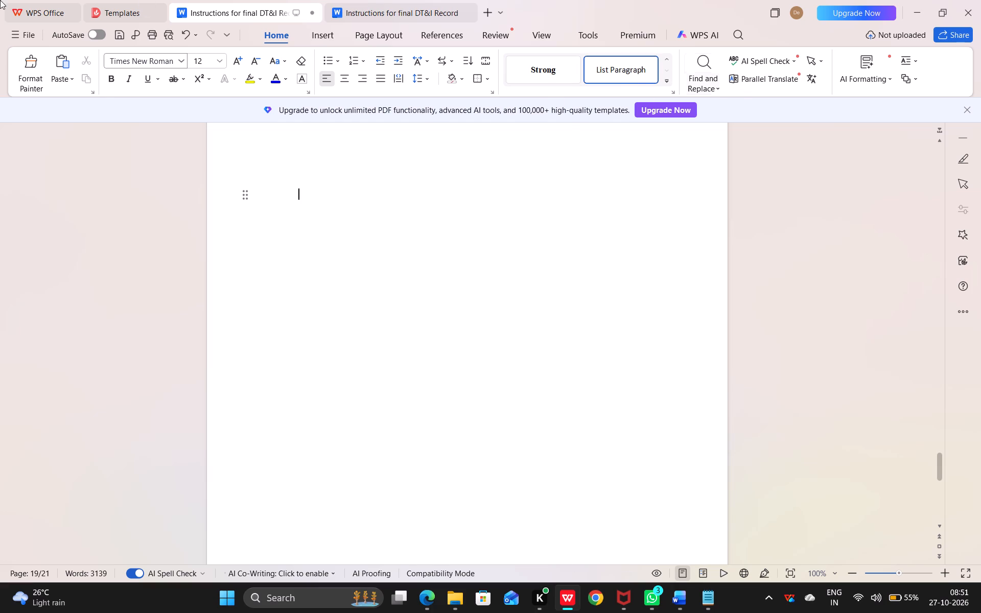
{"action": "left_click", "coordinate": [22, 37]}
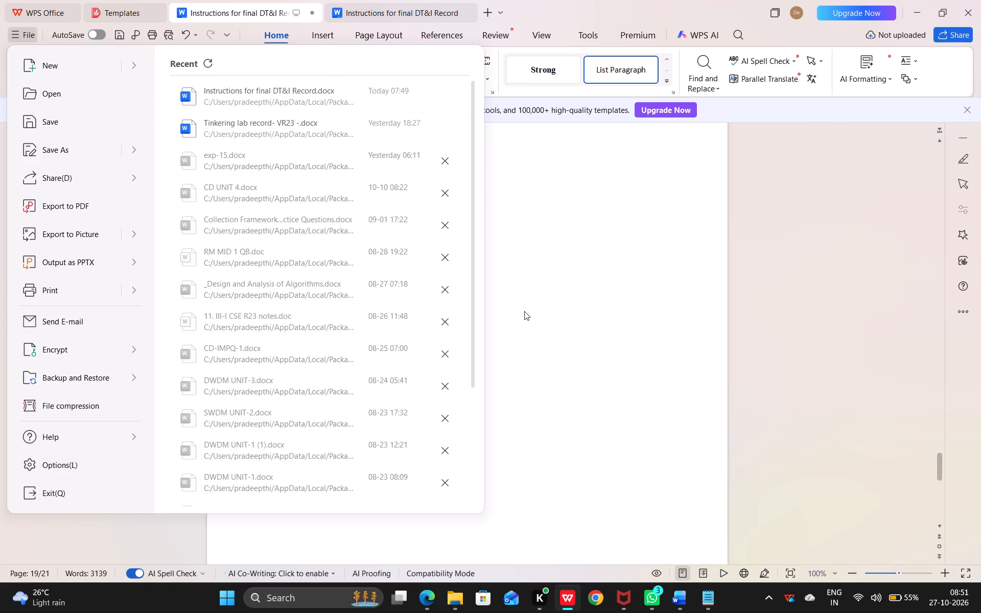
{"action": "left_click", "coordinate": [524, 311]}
Examine the pages following the References, including the Key Metrics and Channels table page, and return to the end of the References.
{"action": "scroll", "coordinate": [471, 314], "scroll_direction": "down", "scroll_amount": 5}
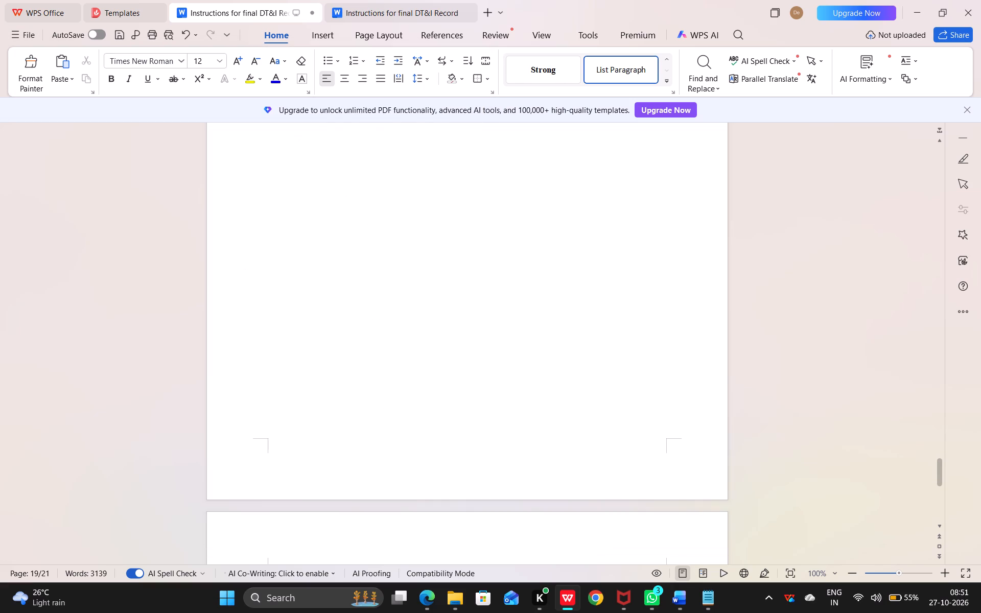
{"action": "scroll", "coordinate": [471, 314], "scroll_direction": "down", "scroll_amount": 14}
{"action": "scroll", "coordinate": [472, 314], "scroll_direction": "down", "scroll_amount": 7}
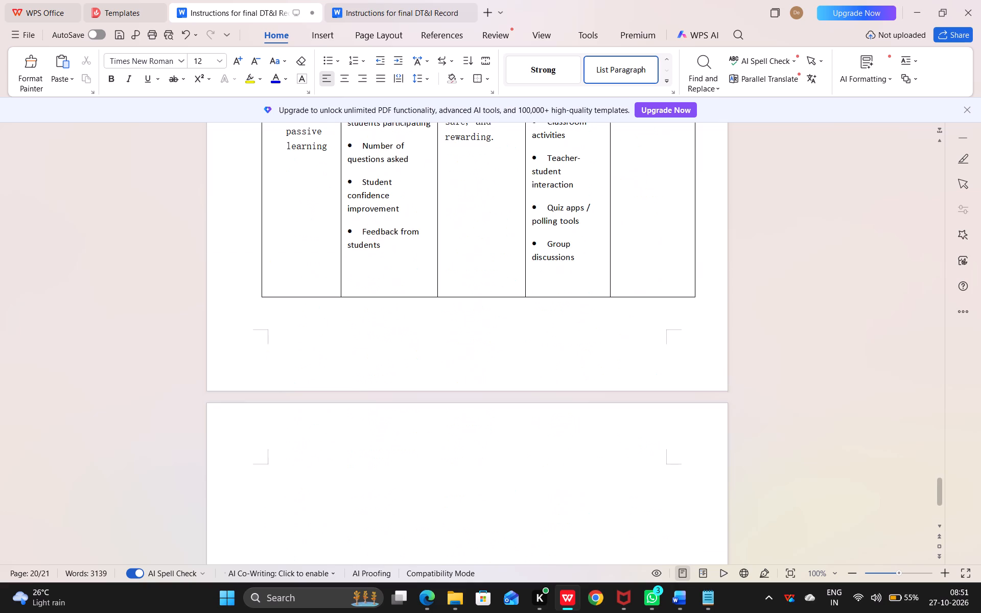
{"action": "scroll", "coordinate": [472, 314], "scroll_direction": "down", "scroll_amount": 15}
{"action": "scroll", "coordinate": [472, 313], "scroll_direction": "down", "scroll_amount": 7}
{"action": "scroll", "coordinate": [472, 313], "scroll_direction": "up", "scroll_amount": 18}
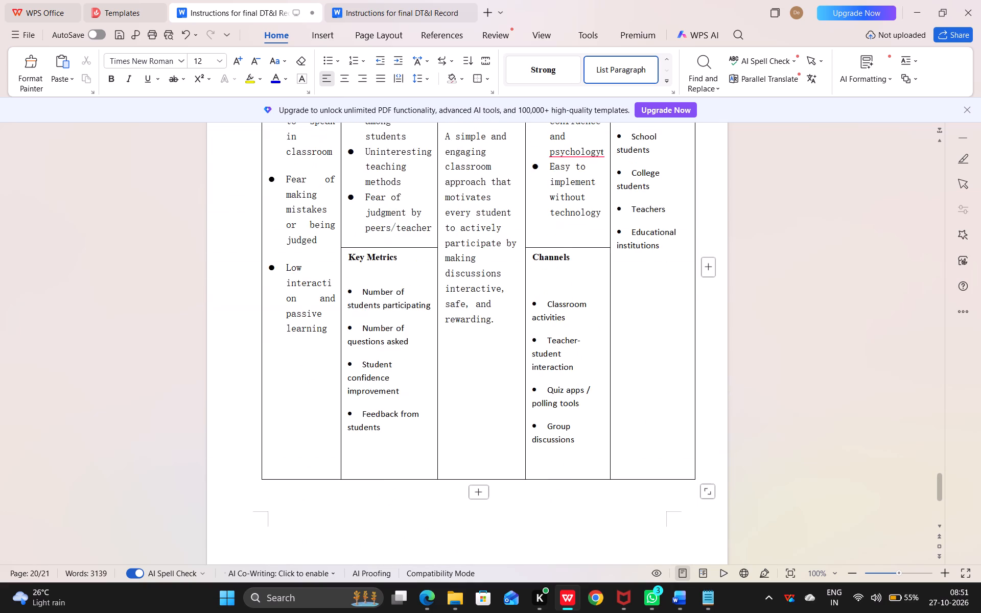
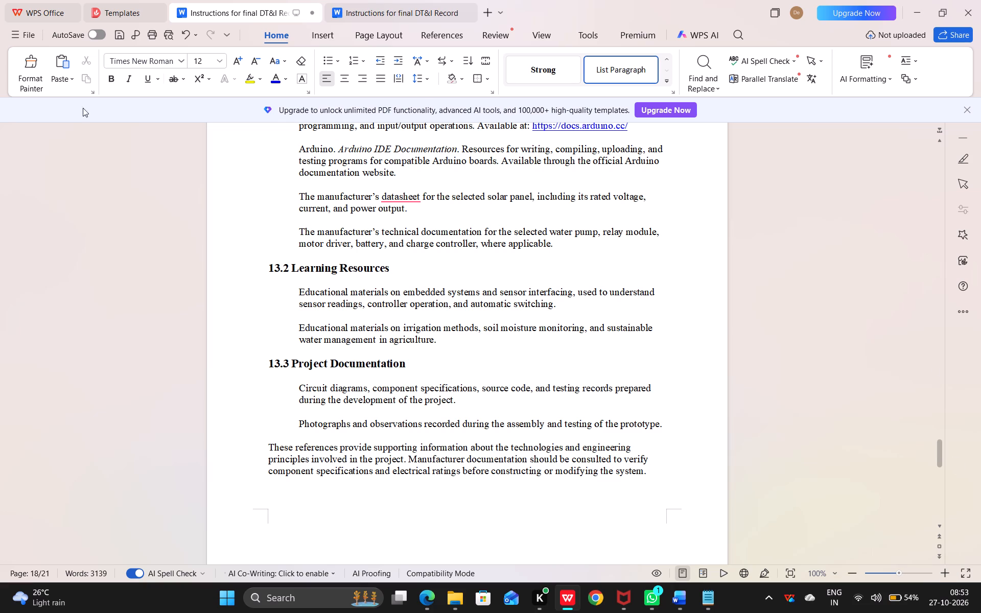
Delete the "Developing & Testing Prototypes" heading and its Problem/Solution table near the end of the document, working in full-screen view.
{"action": "scroll", "coordinate": [419, 416], "scroll_direction": "down", "scroll_amount": 14}
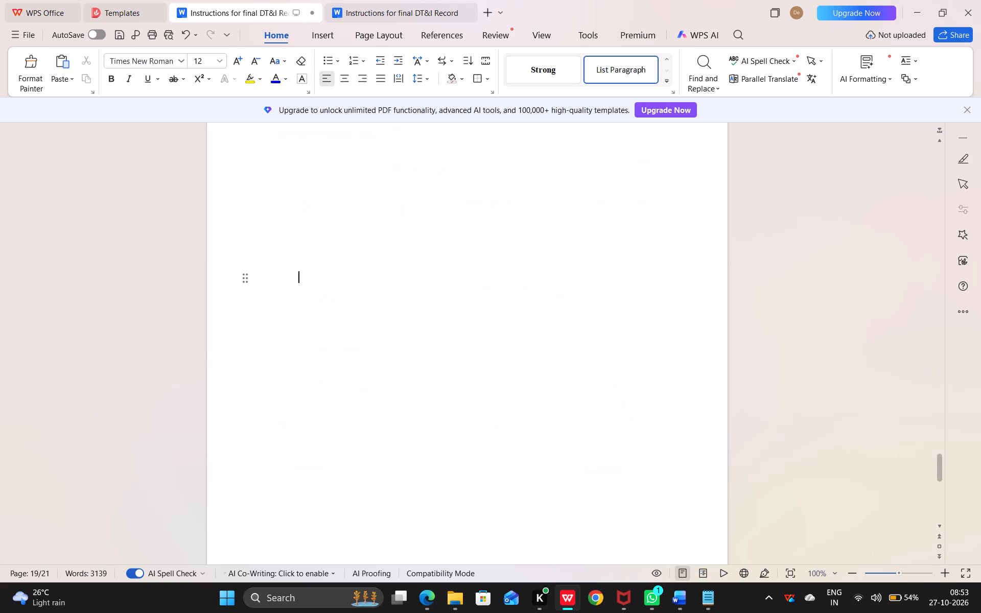
{"action": "scroll", "coordinate": [419, 416], "scroll_direction": "up", "scroll_amount": 3}
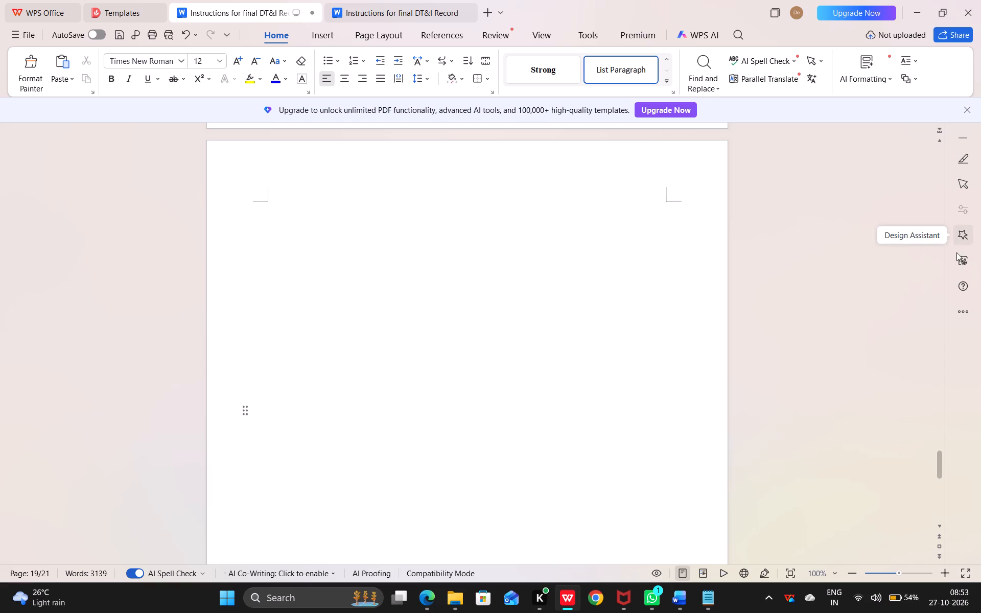
{"action": "left_click", "coordinate": [960, 308]}
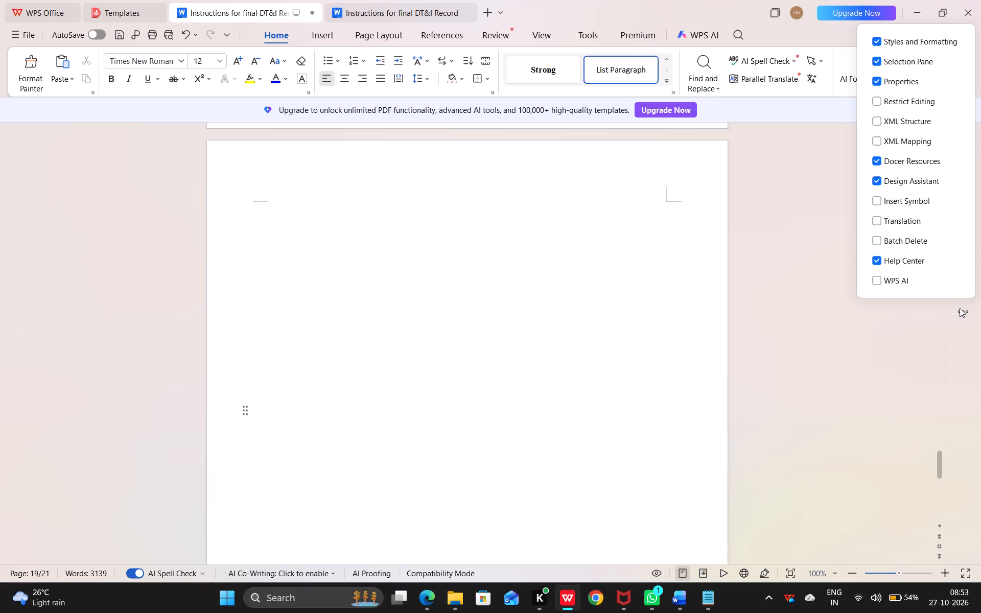
{"action": "left_click", "coordinate": [962, 572]}
{"action": "scroll", "coordinate": [483, 349], "scroll_direction": "down", "scroll_amount": 4}
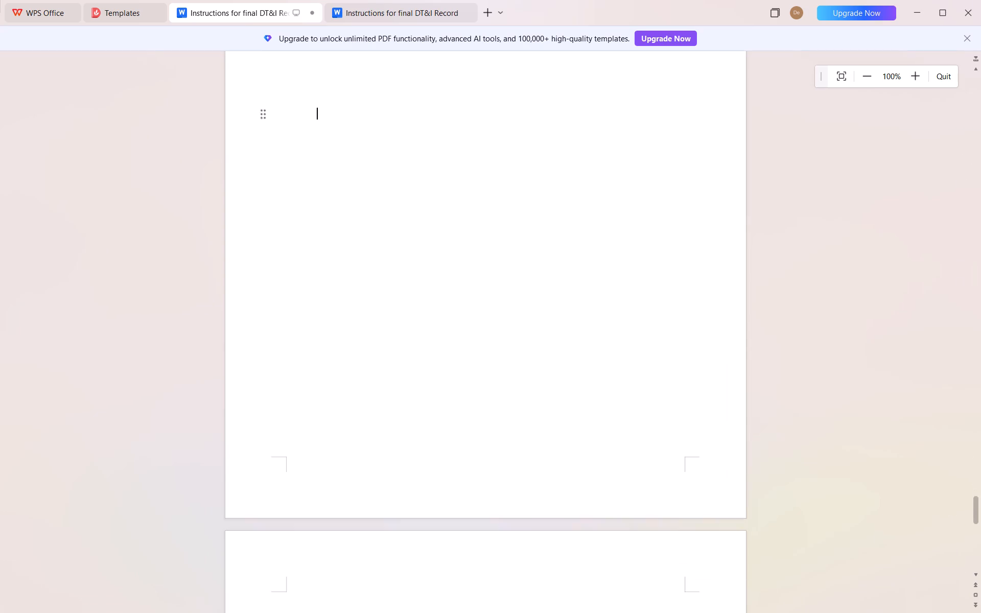
{"action": "scroll", "coordinate": [483, 349], "scroll_direction": "down", "scroll_amount": 12}
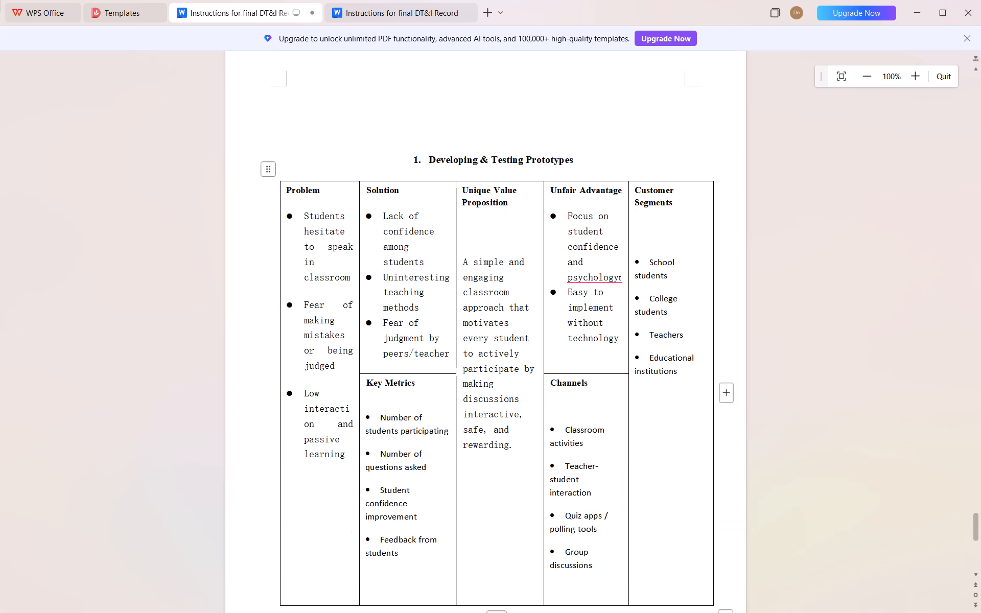
{"action": "left_click_drag", "start_coordinate": [411, 161], "coordinate": [524, 263]}
{"action": "scroll", "coordinate": [488, 386], "scroll_direction": "down", "scroll_amount": 6}
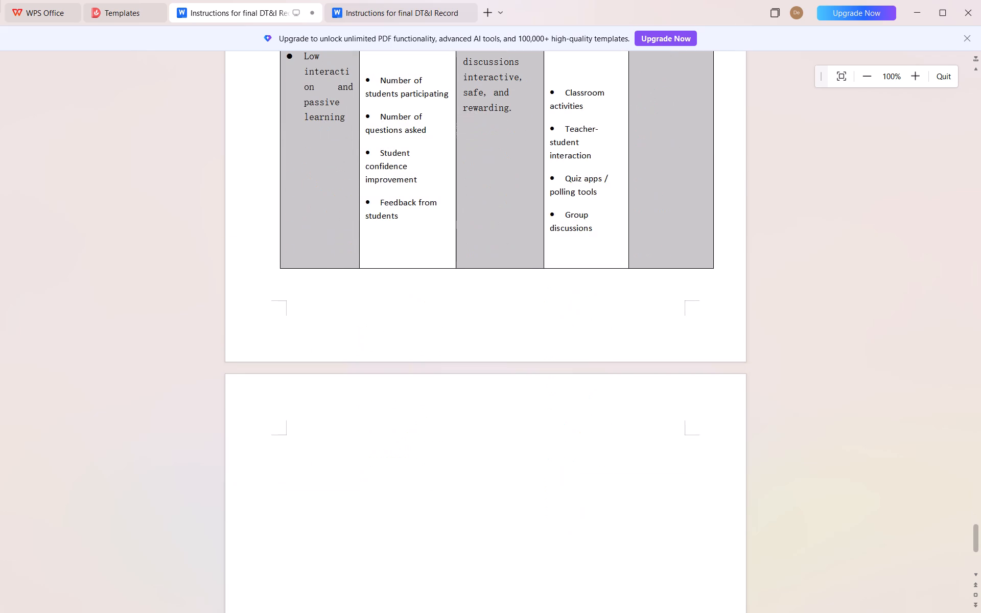
{"action": "left_click_drag", "start_coordinate": [524, 263], "coordinate": [582, 289]}
{"action": "key", "text": "Delete"}
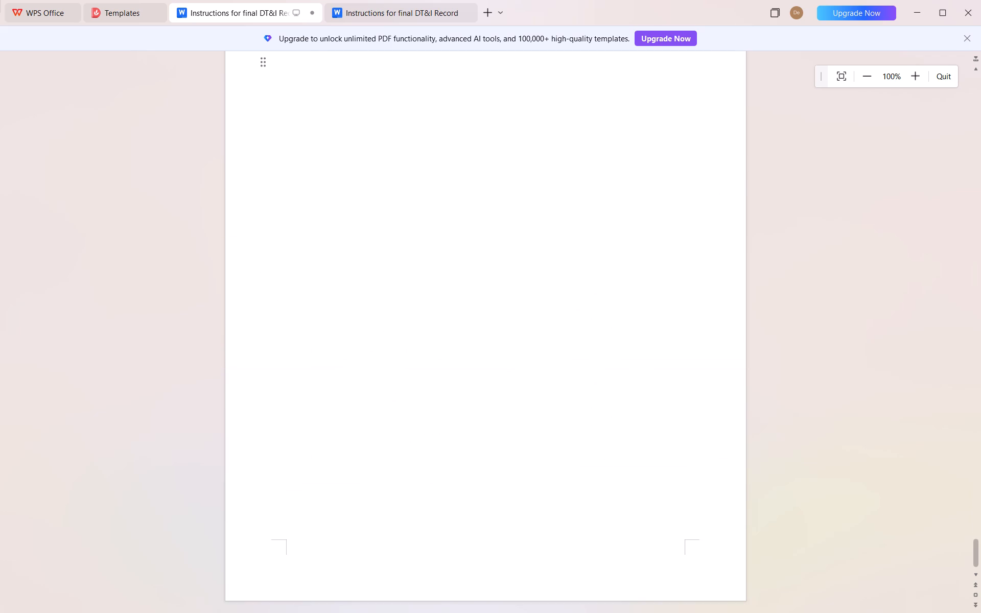
{"action": "scroll", "coordinate": [683, 216], "scroll_direction": "up", "scroll_amount": 8}
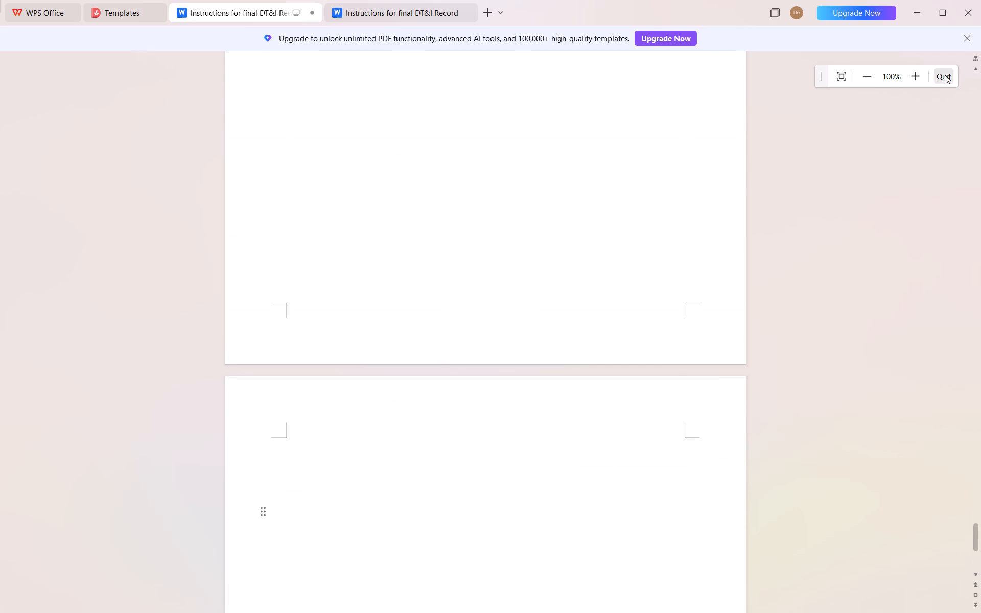
{"action": "left_click", "coordinate": [945, 75]}
Examine the blank pages at the end of the document.
{"action": "scroll", "coordinate": [361, 266], "scroll_direction": "down", "scroll_amount": 8}
{"action": "scroll", "coordinate": [361, 266], "scroll_direction": "down", "scroll_amount": 14}
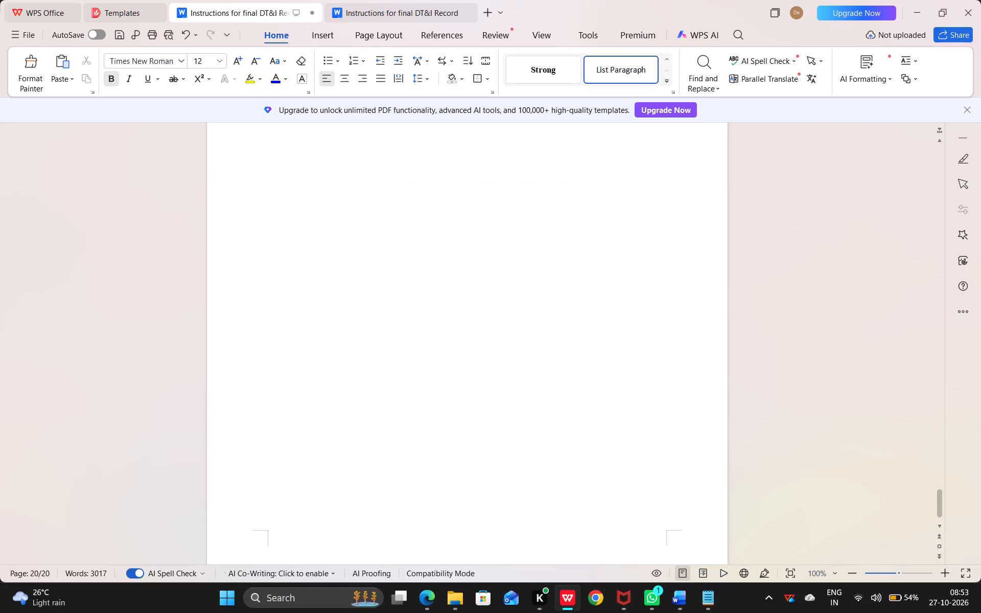
{"action": "scroll", "coordinate": [361, 258], "scroll_direction": "down", "scroll_amount": 20}
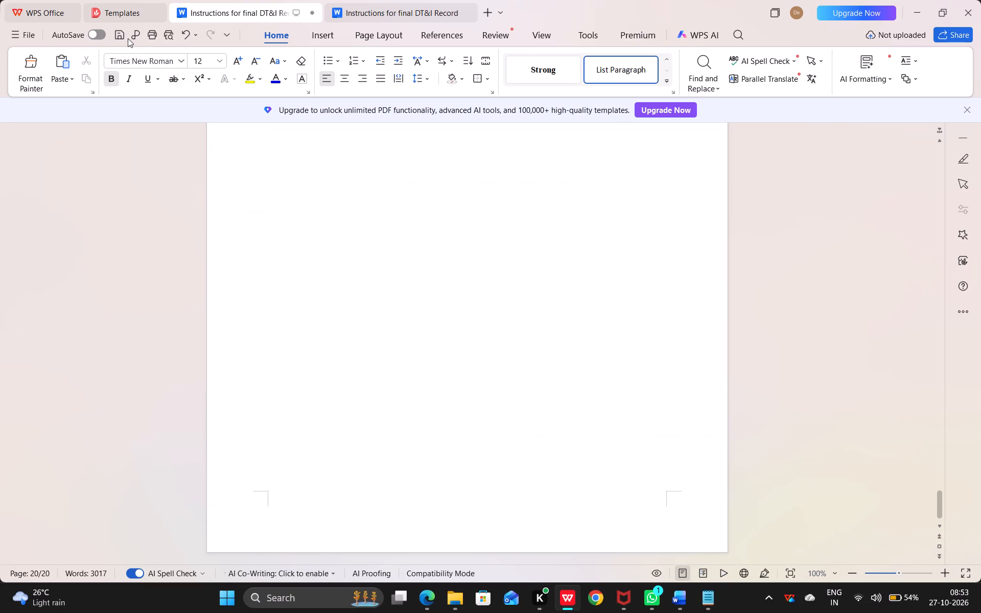
{"action": "scroll", "coordinate": [482, 226], "scroll_direction": "down", "scroll_amount": 3}
{"action": "scroll", "coordinate": [483, 224], "scroll_direction": "up", "scroll_amount": 3}
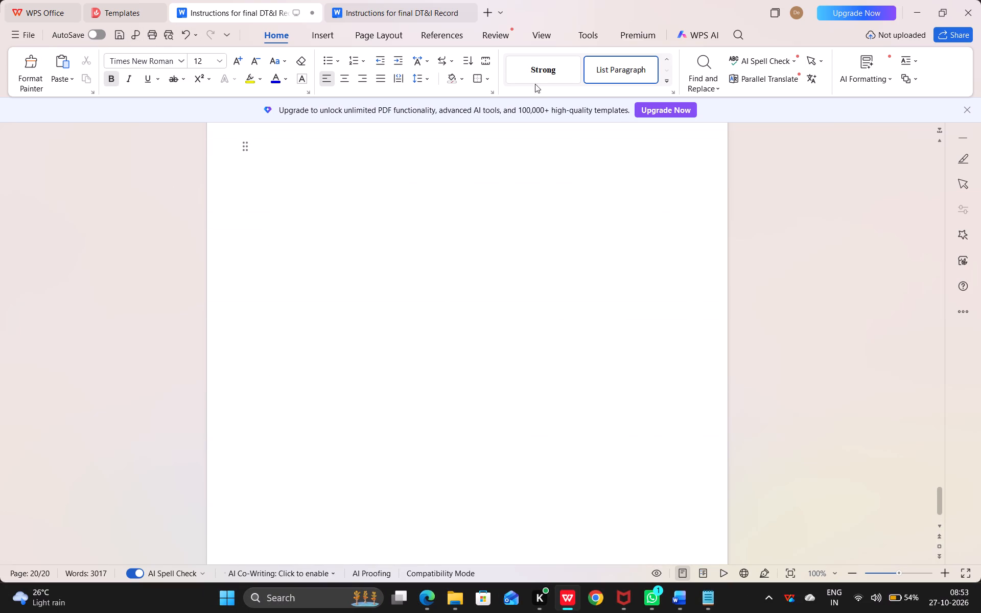
{"action": "left_click", "coordinate": [546, 42]}
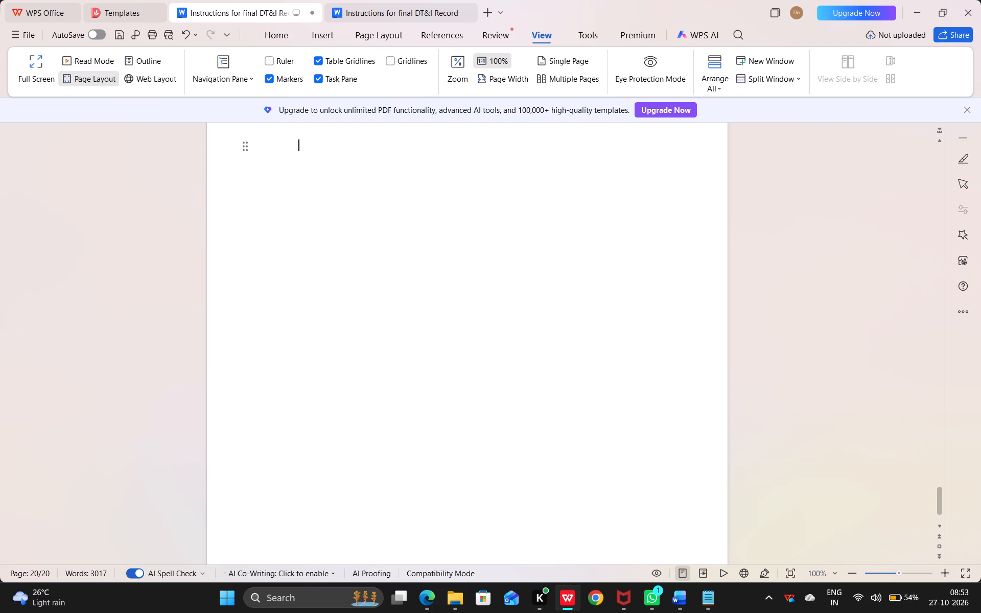
{"action": "scroll", "coordinate": [380, 249], "scroll_direction": "up", "scroll_amount": 3}
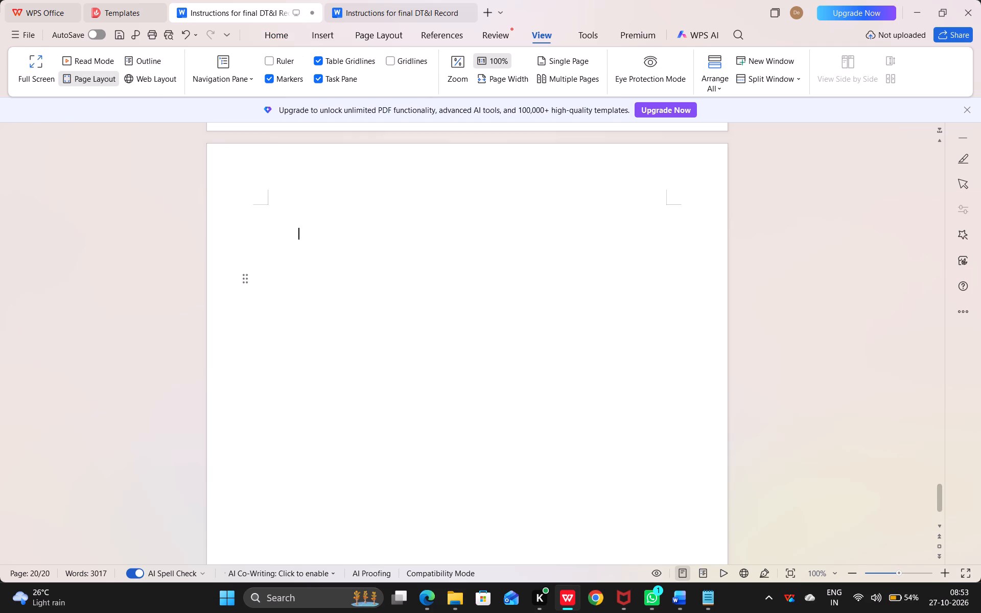
{"action": "scroll", "coordinate": [380, 249], "scroll_direction": "up", "scroll_amount": 1}
Search the program's features for "delete page", and shorten the search term to "delete".
{"action": "left_click", "coordinate": [737, 33]}
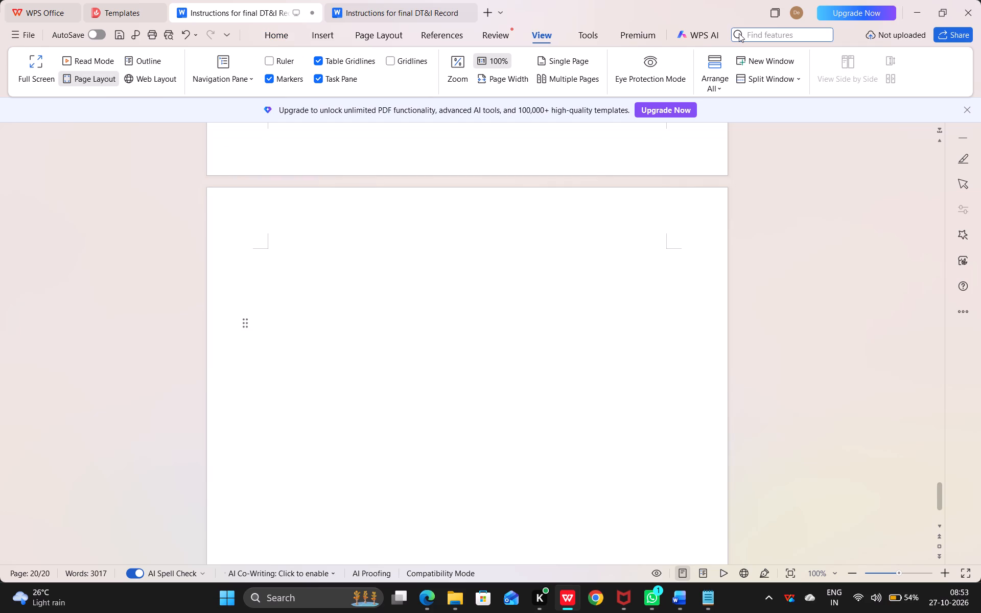
{"action": "type", "text": "delete page"}
{"action": "key", "text": "Return"}
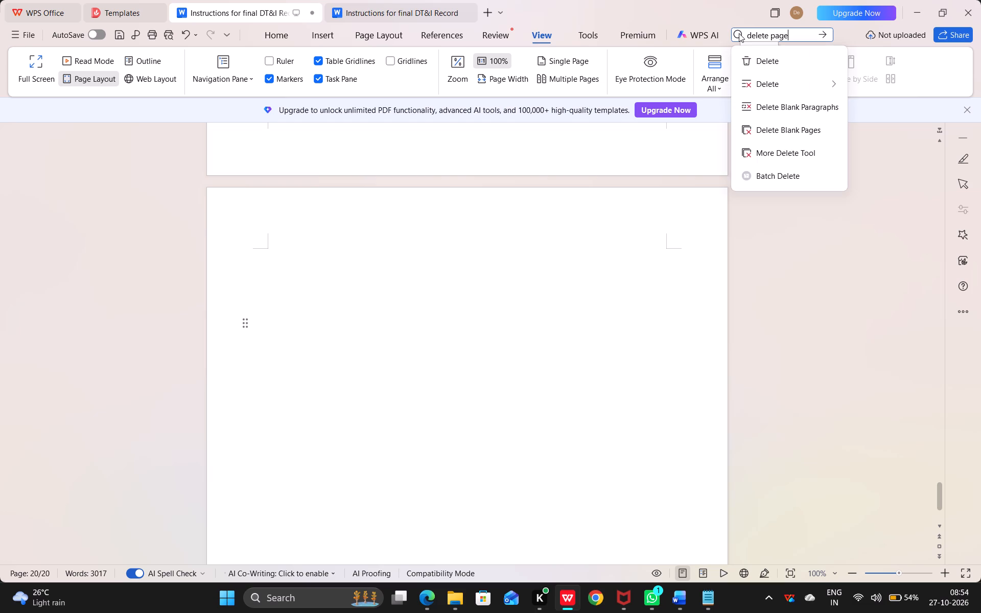
{"action": "left_click", "coordinate": [802, 39]}
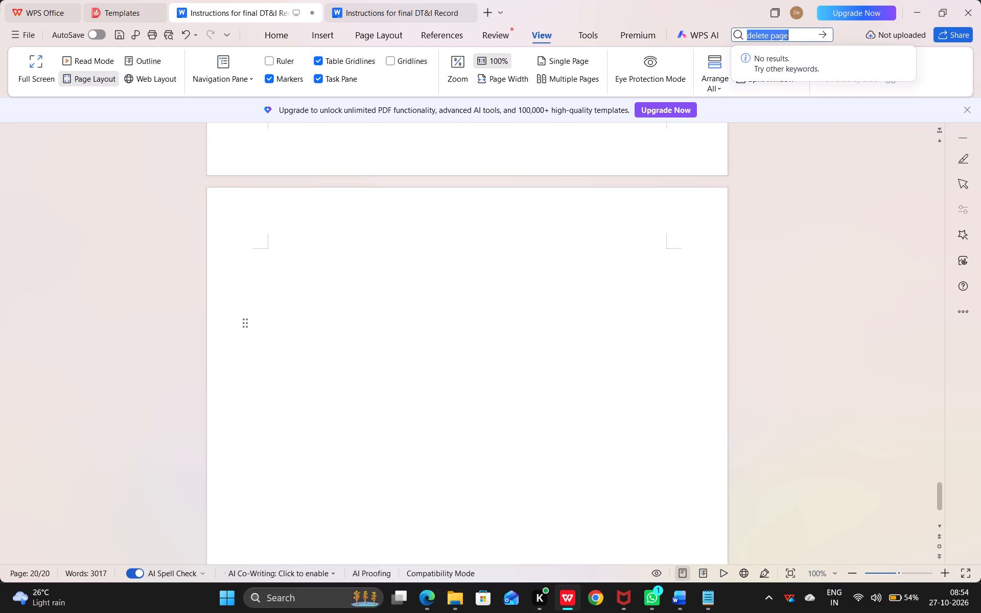
{"action": "left_click", "coordinate": [802, 39]}
{"action": "key", "text": "BackSpace"}
{"action": "key", "text": "BackSpace"}
{"action": "key", "text": "BackSpace"}
{"action": "key", "text": "BackSpace"}
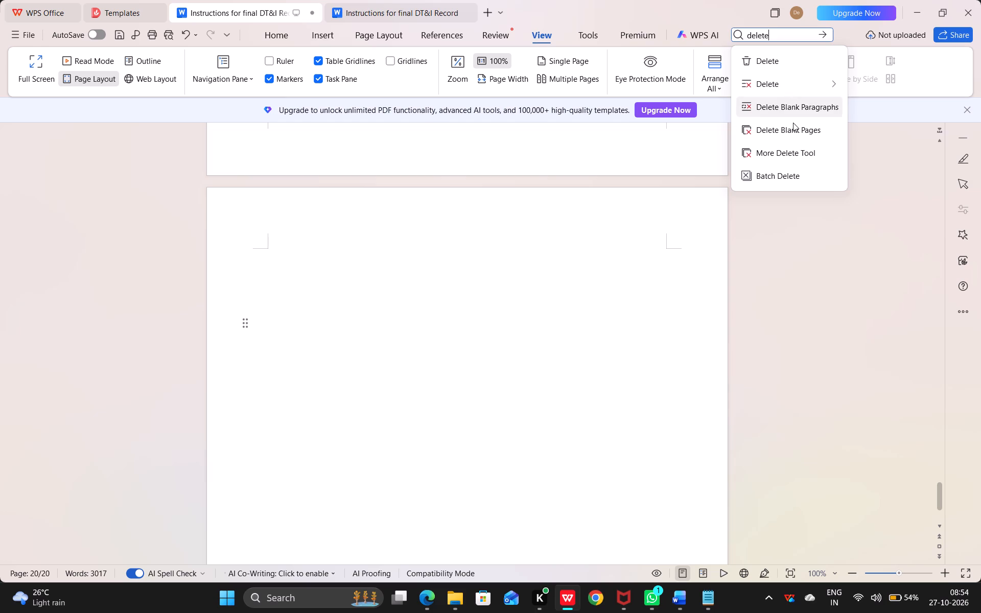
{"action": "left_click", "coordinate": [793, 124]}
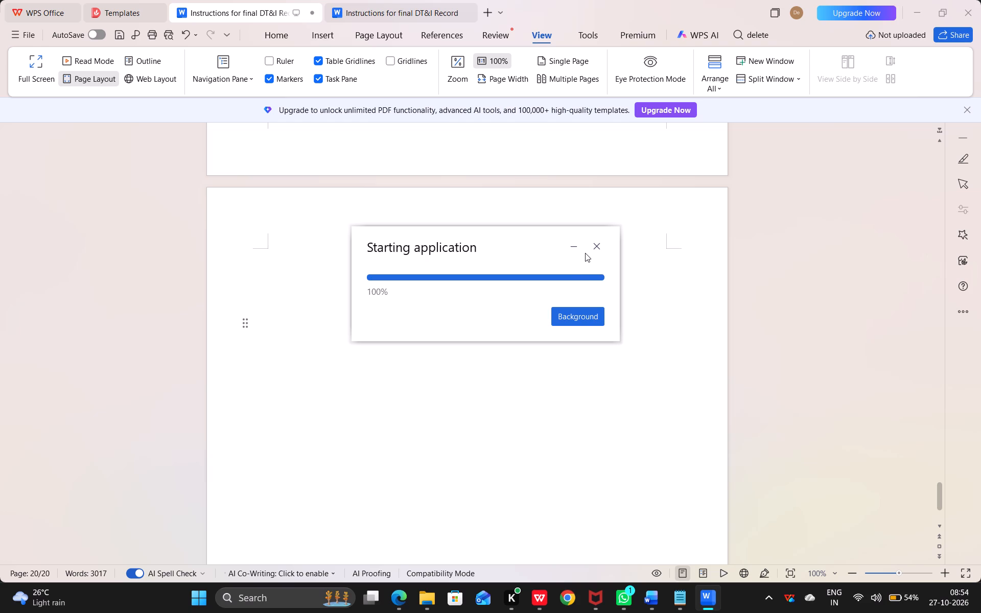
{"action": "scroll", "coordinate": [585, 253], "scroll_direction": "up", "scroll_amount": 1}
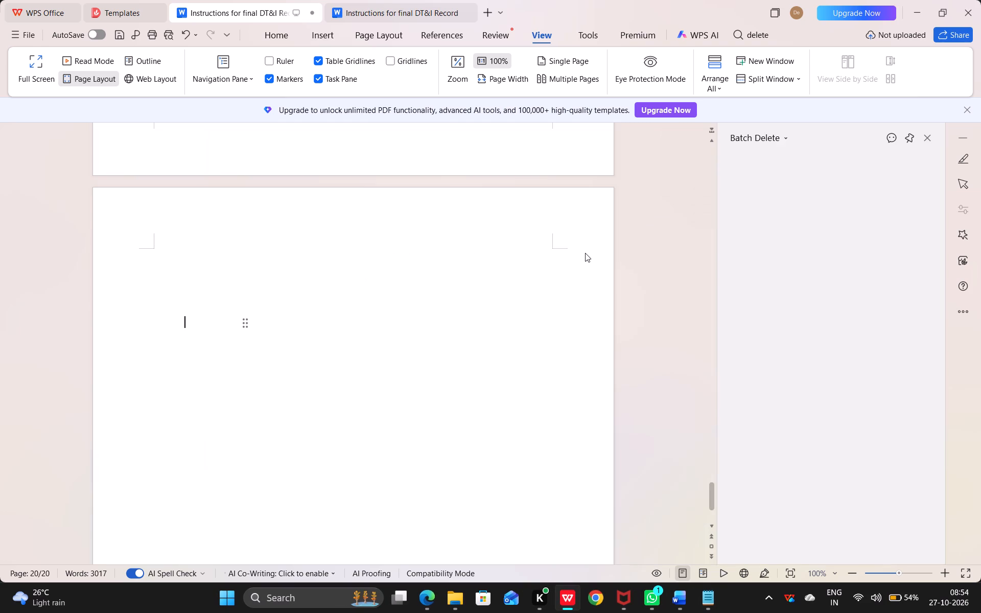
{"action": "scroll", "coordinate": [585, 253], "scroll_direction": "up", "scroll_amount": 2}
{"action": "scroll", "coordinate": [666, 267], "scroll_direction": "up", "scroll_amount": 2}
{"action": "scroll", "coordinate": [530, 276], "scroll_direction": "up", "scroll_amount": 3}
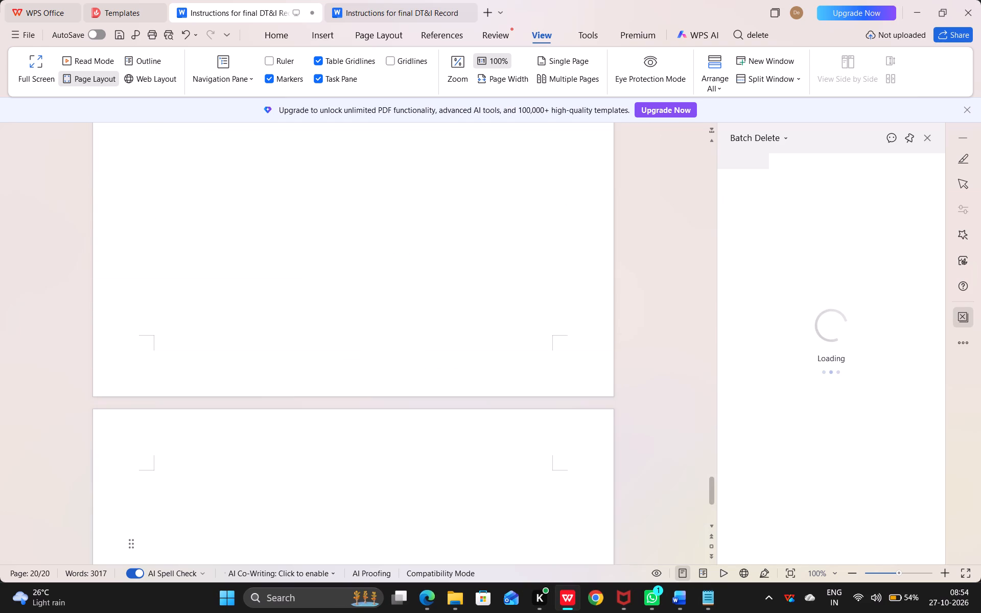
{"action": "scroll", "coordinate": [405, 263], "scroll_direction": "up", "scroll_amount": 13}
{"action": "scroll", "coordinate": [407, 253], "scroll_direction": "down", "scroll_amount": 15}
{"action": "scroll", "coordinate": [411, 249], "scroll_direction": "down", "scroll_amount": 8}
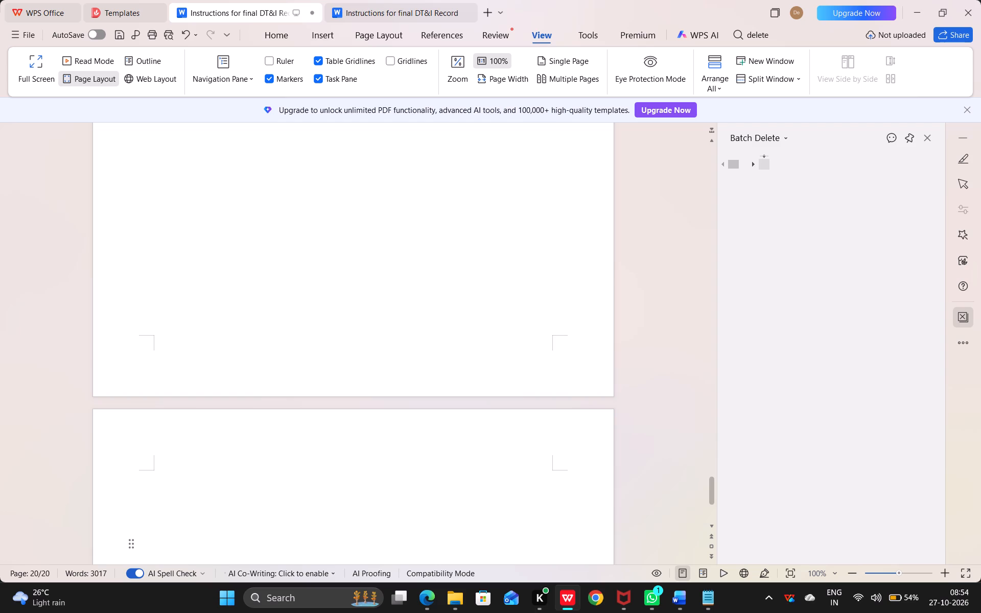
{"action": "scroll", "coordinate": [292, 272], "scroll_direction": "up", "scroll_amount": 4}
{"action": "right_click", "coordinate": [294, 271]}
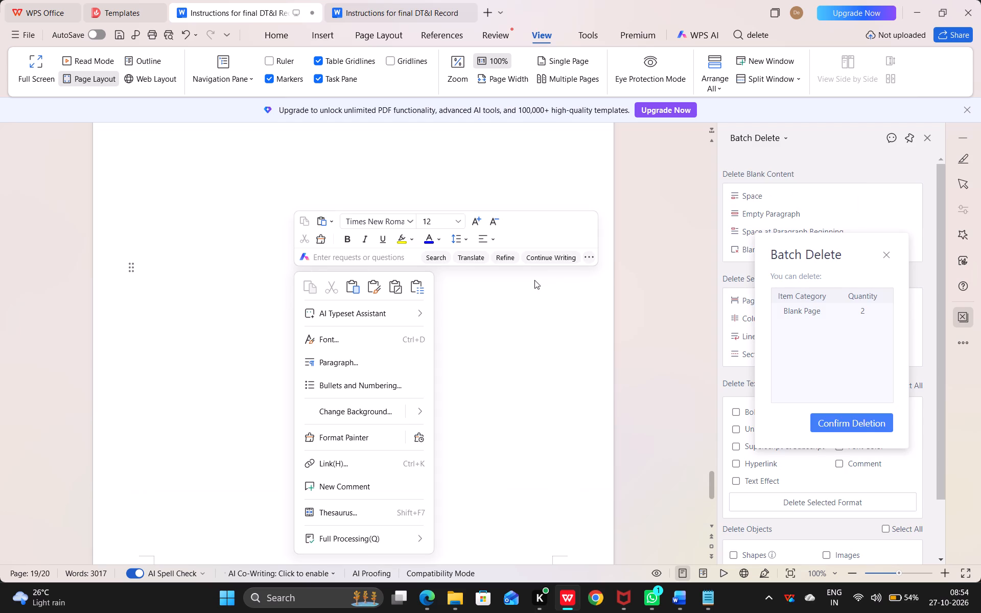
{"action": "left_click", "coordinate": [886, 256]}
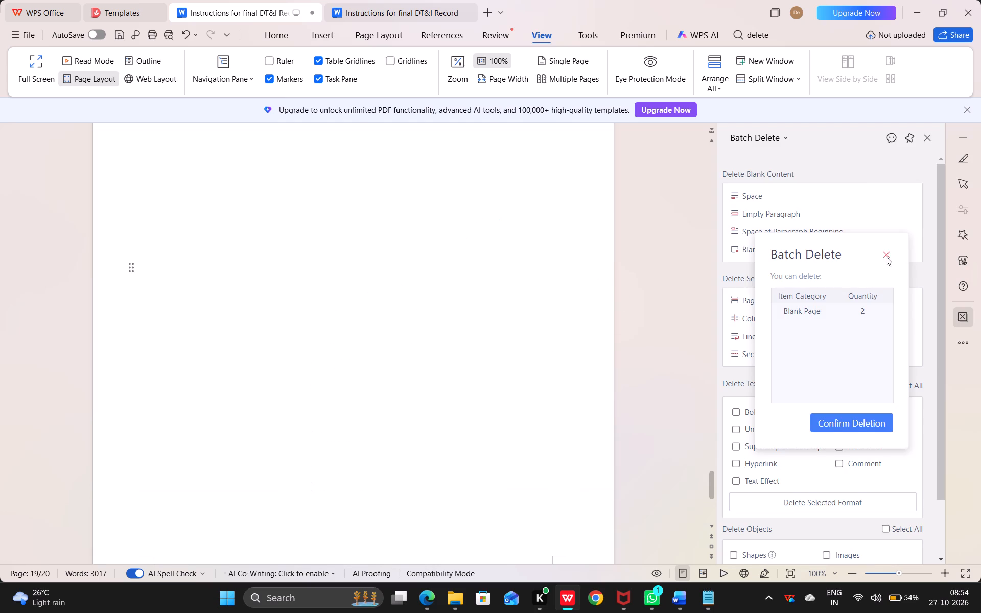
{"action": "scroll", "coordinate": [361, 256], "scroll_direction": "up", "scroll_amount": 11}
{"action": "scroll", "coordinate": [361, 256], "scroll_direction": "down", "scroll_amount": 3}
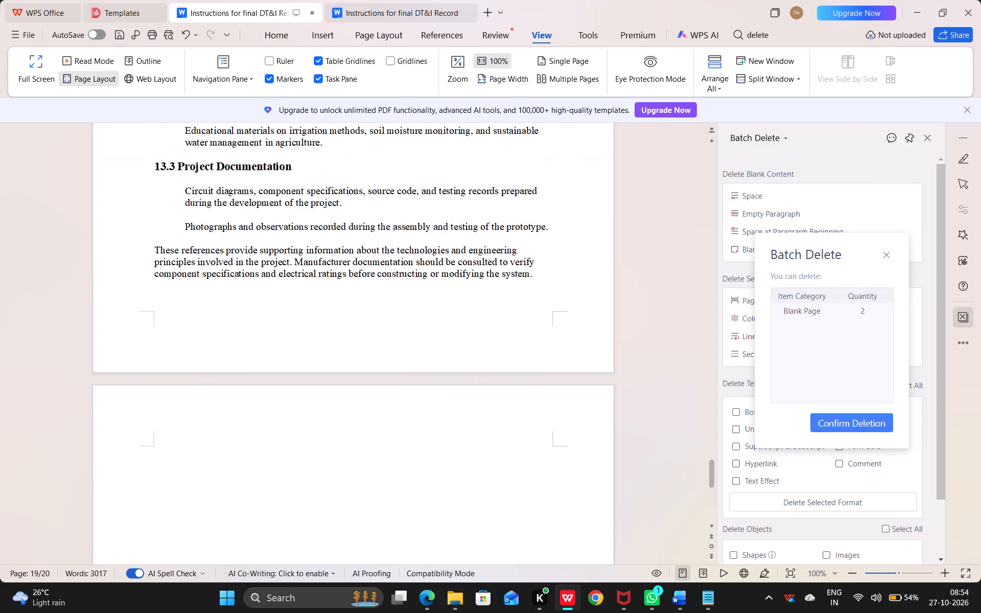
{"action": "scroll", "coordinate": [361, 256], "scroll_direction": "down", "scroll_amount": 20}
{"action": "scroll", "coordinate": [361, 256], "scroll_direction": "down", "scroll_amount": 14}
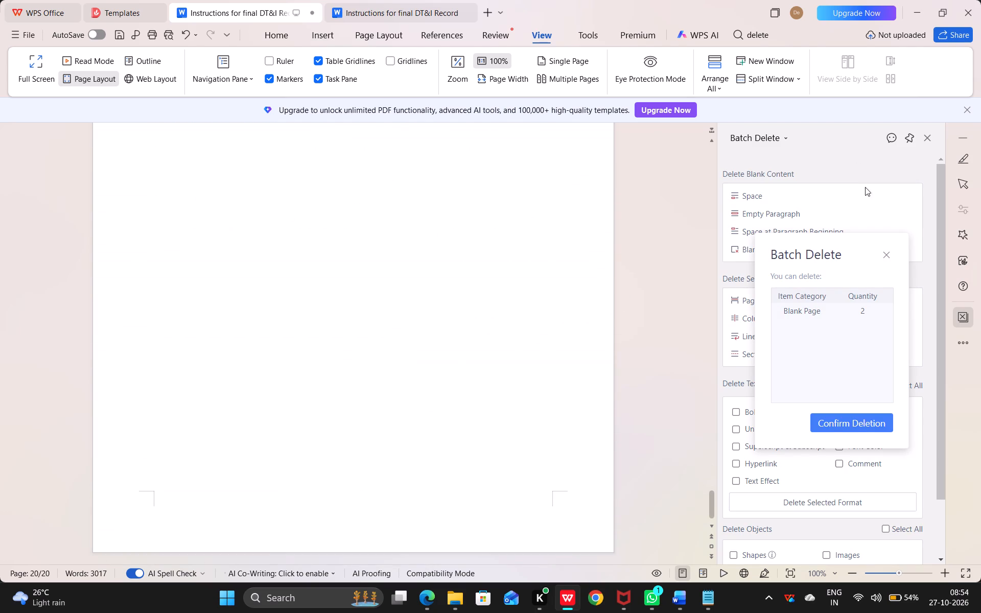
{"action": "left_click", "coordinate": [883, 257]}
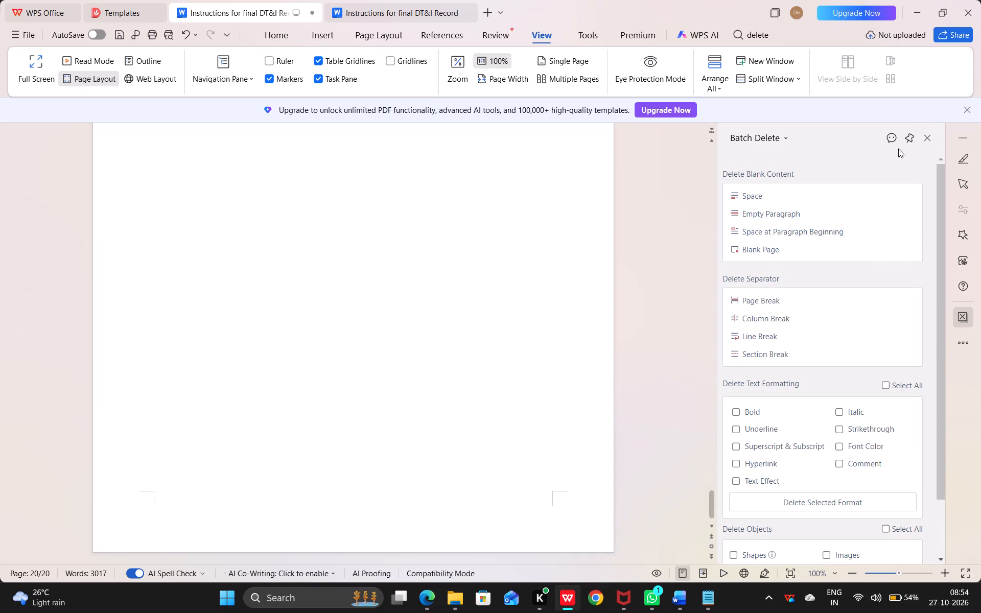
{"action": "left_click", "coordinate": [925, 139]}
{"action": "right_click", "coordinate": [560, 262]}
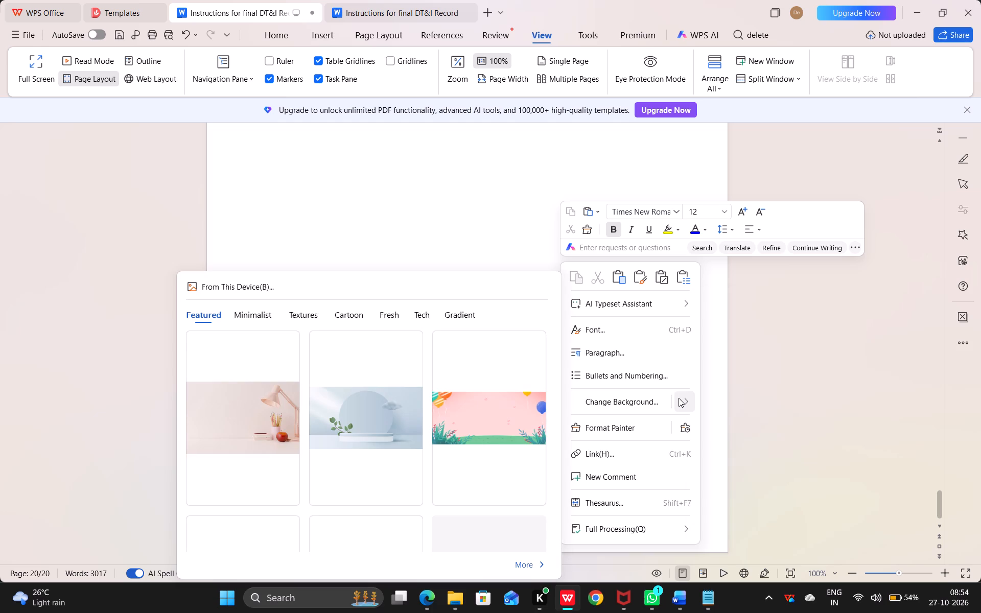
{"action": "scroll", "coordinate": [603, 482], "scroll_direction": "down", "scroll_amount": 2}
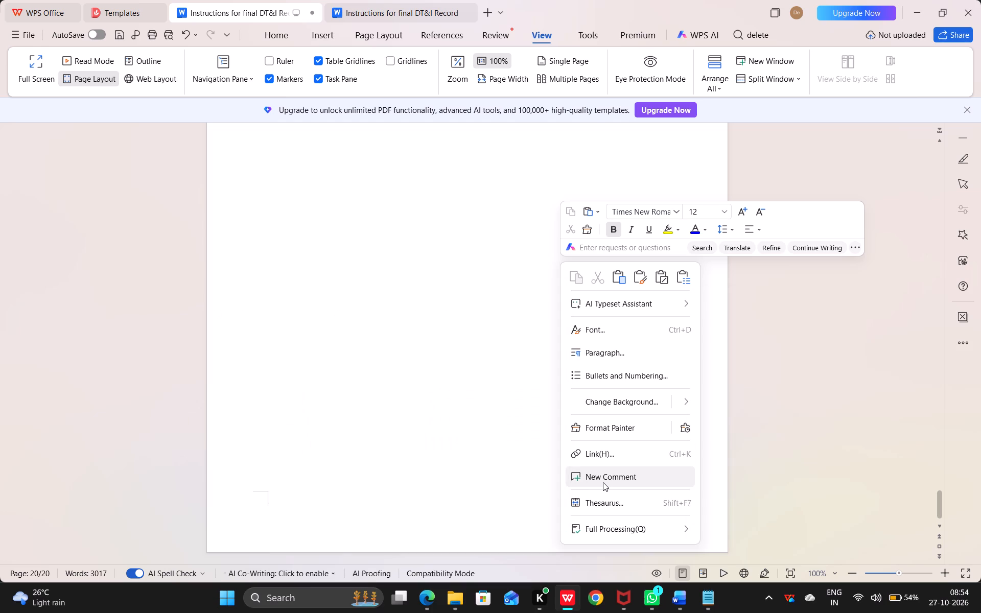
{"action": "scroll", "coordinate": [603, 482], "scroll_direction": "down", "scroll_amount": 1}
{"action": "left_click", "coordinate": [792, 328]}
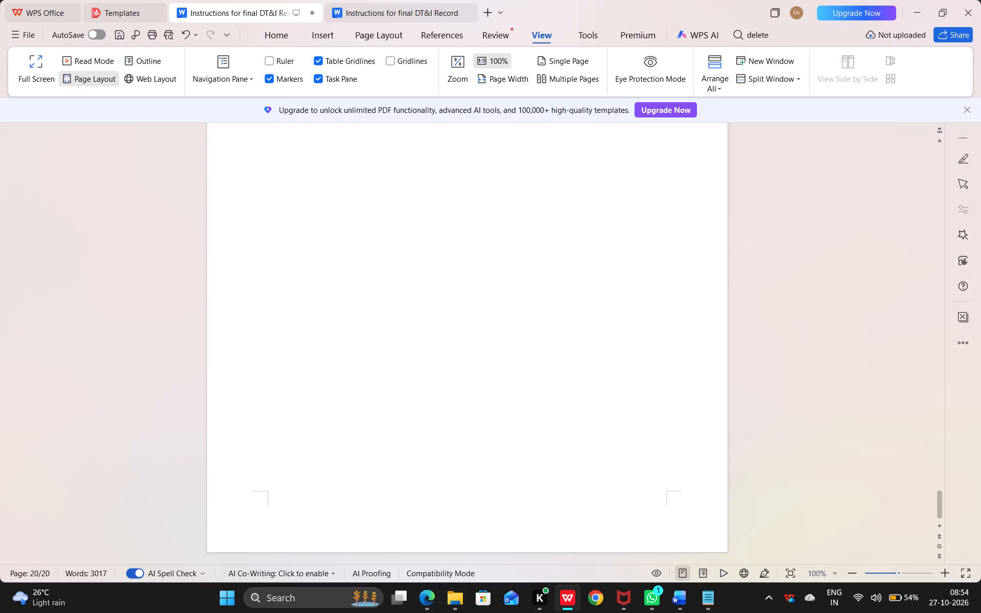
Reuse the "delete" feature search to run Delete Blank Pages on the document's blank pages and confirm the deletion.
{"action": "left_click", "coordinate": [751, 35]}
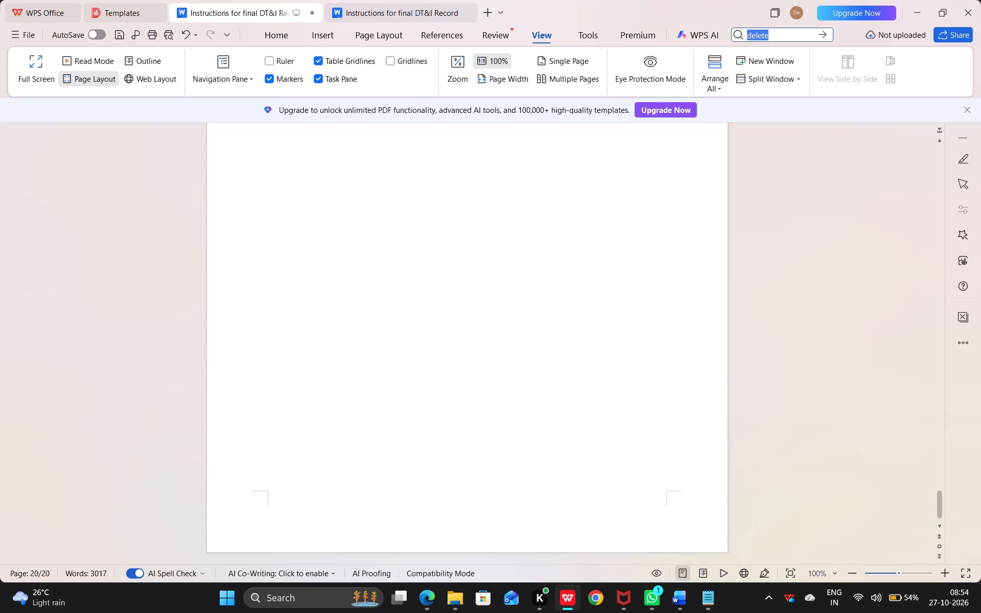
{"action": "left_click", "coordinate": [776, 33]}
{"action": "key", "text": "Return"}
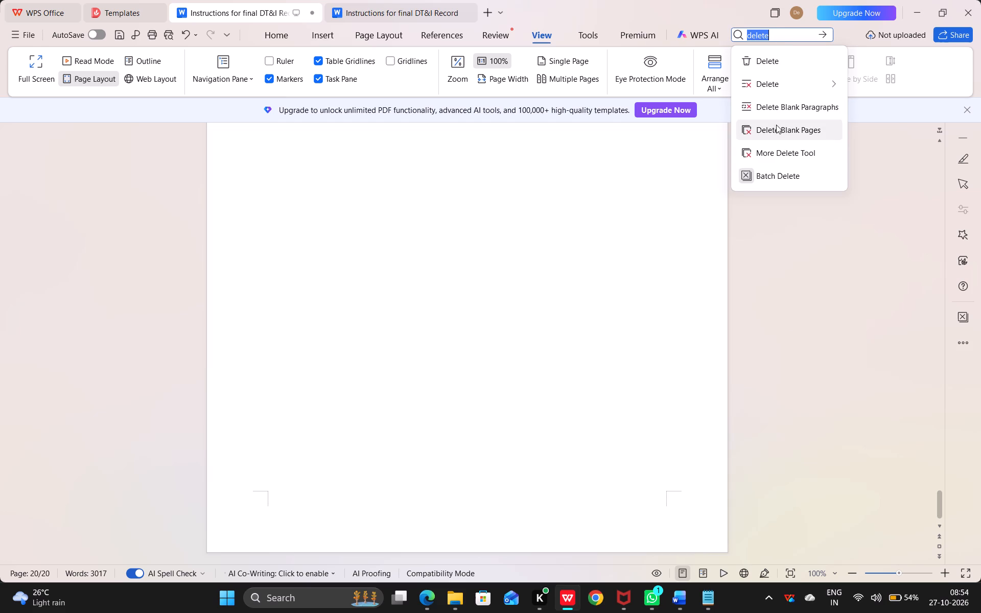
{"action": "left_click", "coordinate": [811, 133]}
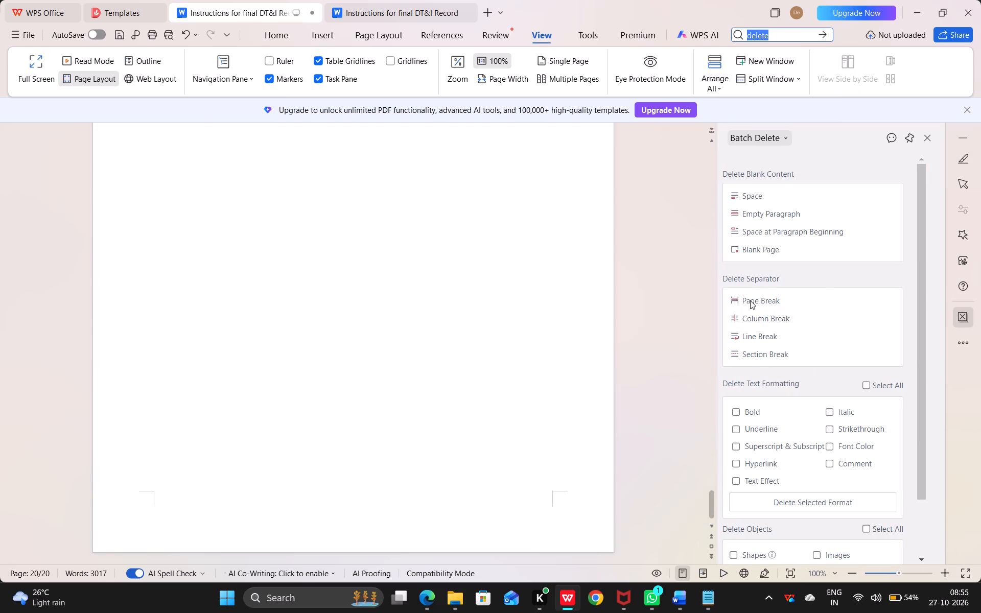
{"action": "left_click", "coordinate": [754, 249]}
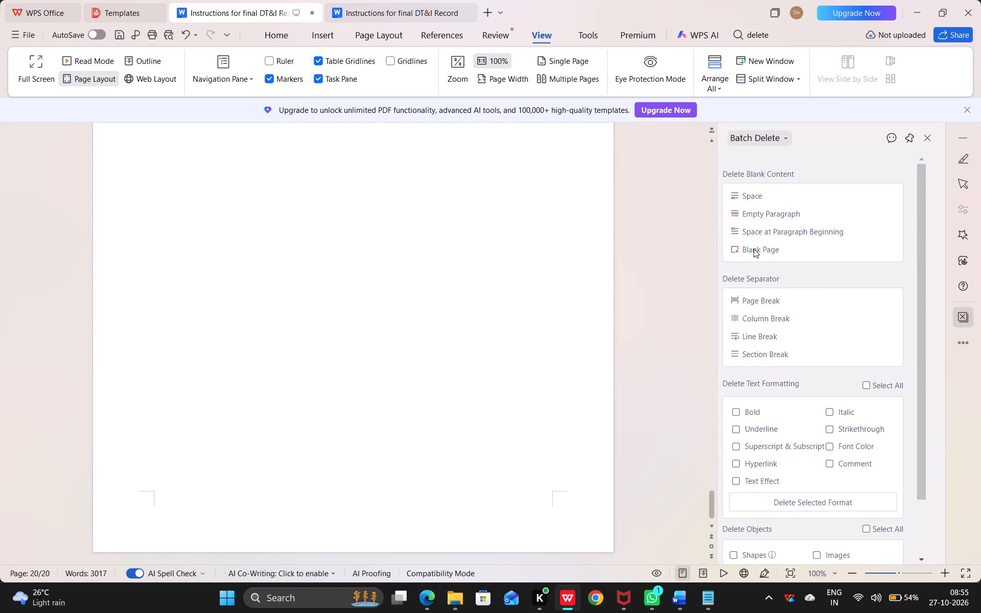
{"action": "left_click", "coordinate": [849, 420]}
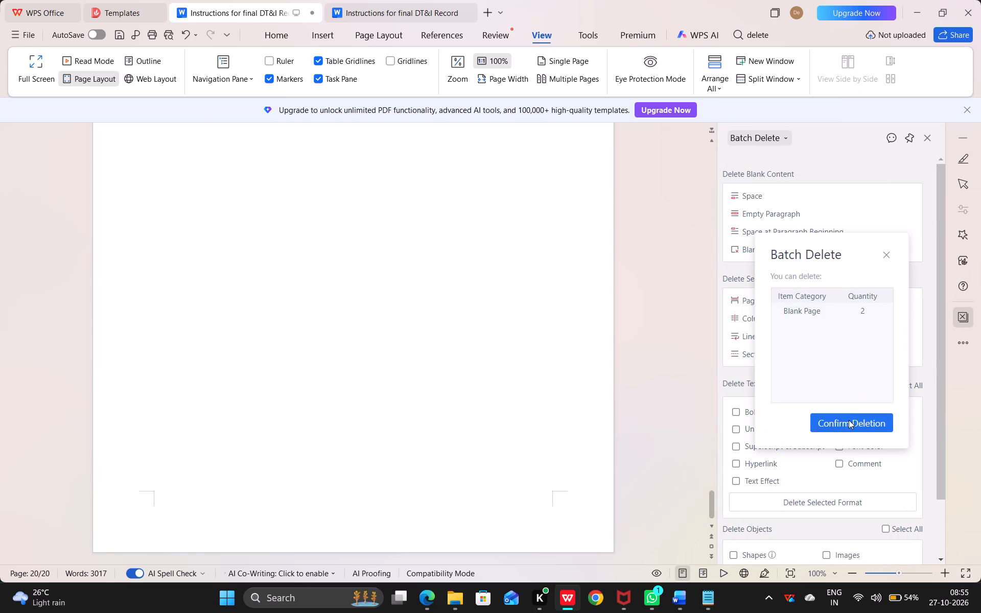
Confirm the batch deletion of the document's blank pages.
{"action": "left_click", "coordinate": [838, 421]}
{"action": "triple_click", "coordinate": [838, 421]}
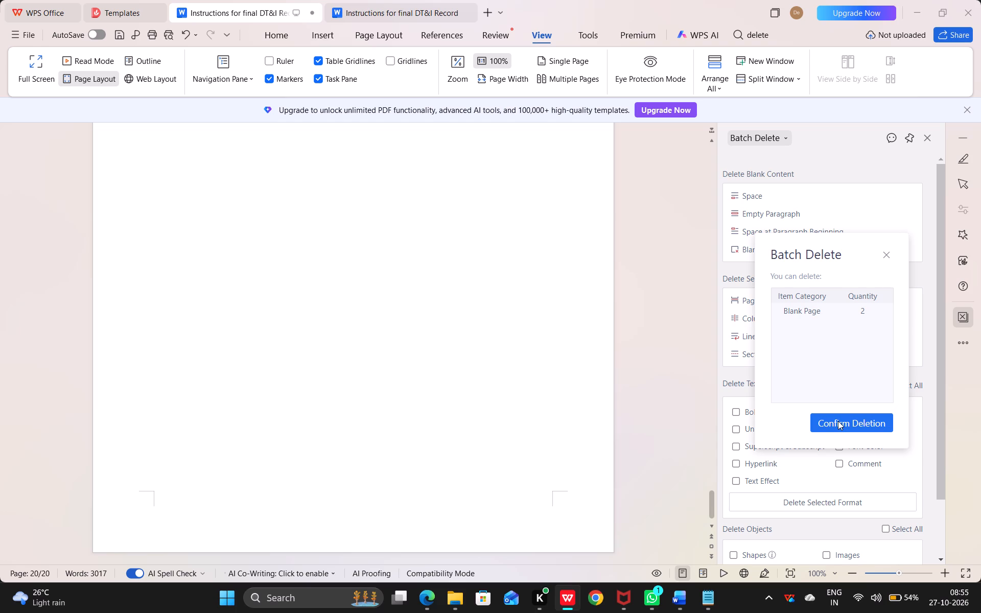
{"action": "left_click", "coordinate": [838, 421]}
Review the document's pages from the references back towards the cover page.
{"action": "scroll", "coordinate": [530, 389], "scroll_direction": "up", "scroll_amount": 2}
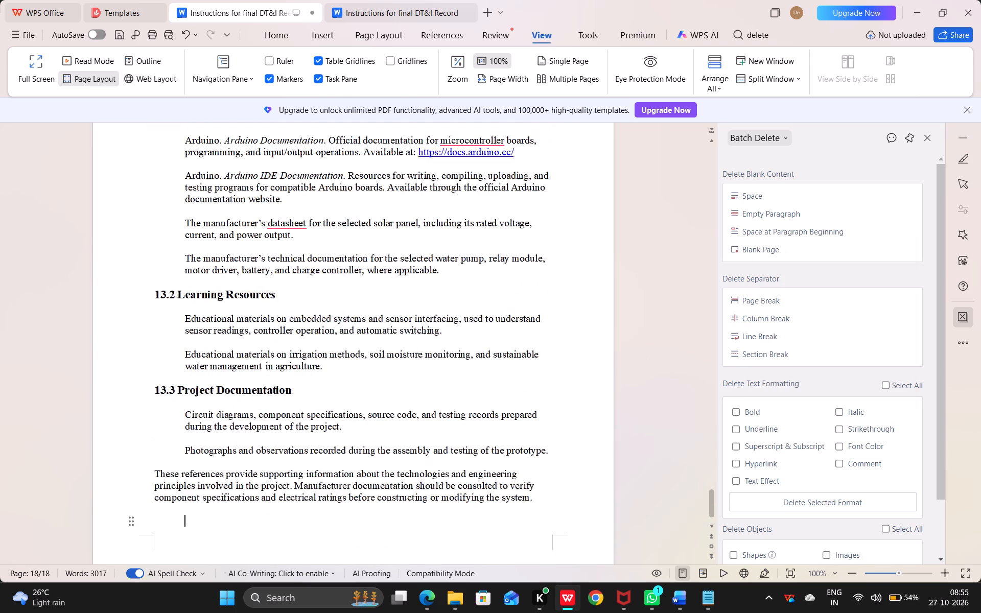
{"action": "scroll", "coordinate": [530, 389], "scroll_direction": "up", "scroll_amount": 2}
{"action": "scroll", "coordinate": [530, 372], "scroll_direction": "up", "scroll_amount": 20}
{"action": "scroll", "coordinate": [530, 372], "scroll_direction": "up", "scroll_amount": 20}
{"action": "scroll", "coordinate": [530, 372], "scroll_direction": "up", "scroll_amount": 4}
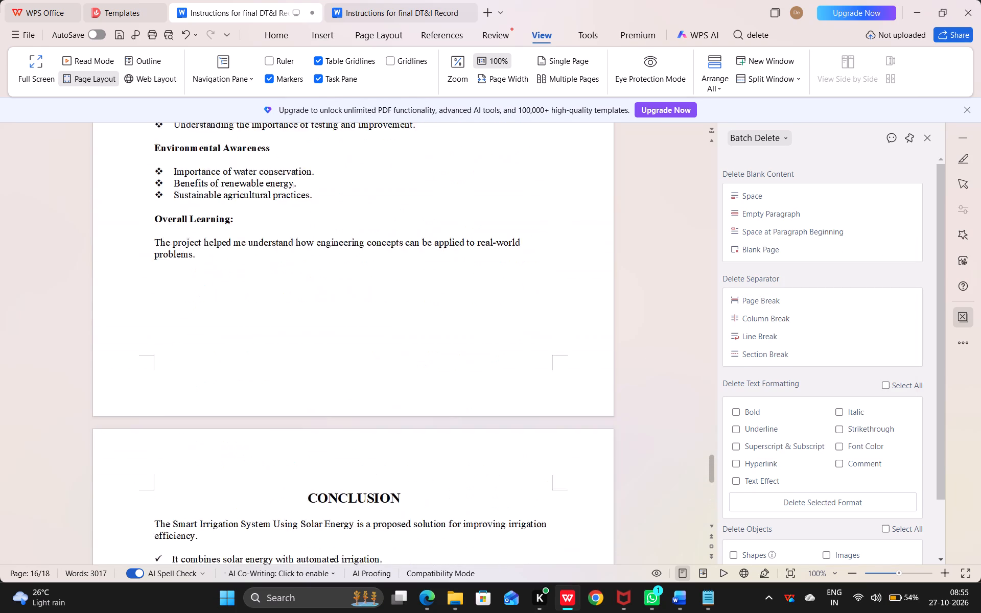
{"action": "scroll", "coordinate": [530, 358], "scroll_direction": "up", "scroll_amount": 20}
{"action": "scroll", "coordinate": [530, 358], "scroll_direction": "up", "scroll_amount": 20}
{"action": "scroll", "coordinate": [530, 358], "scroll_direction": "up", "scroll_amount": 20}
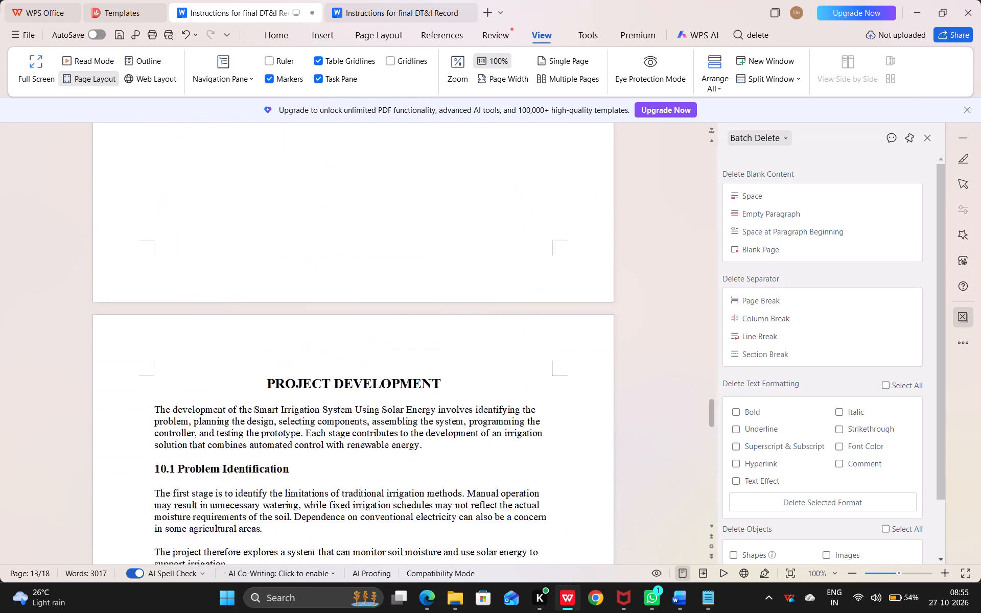
{"action": "scroll", "coordinate": [530, 358], "scroll_direction": "up", "scroll_amount": 20}
{"action": "scroll", "coordinate": [530, 358], "scroll_direction": "up", "scroll_amount": 20}
{"action": "scroll", "coordinate": [530, 358], "scroll_direction": "up", "scroll_amount": 10}
{"action": "scroll", "coordinate": [532, 357], "scroll_direction": "down", "scroll_amount": 1}
{"action": "scroll", "coordinate": [532, 357], "scroll_direction": "up", "scroll_amount": 7}
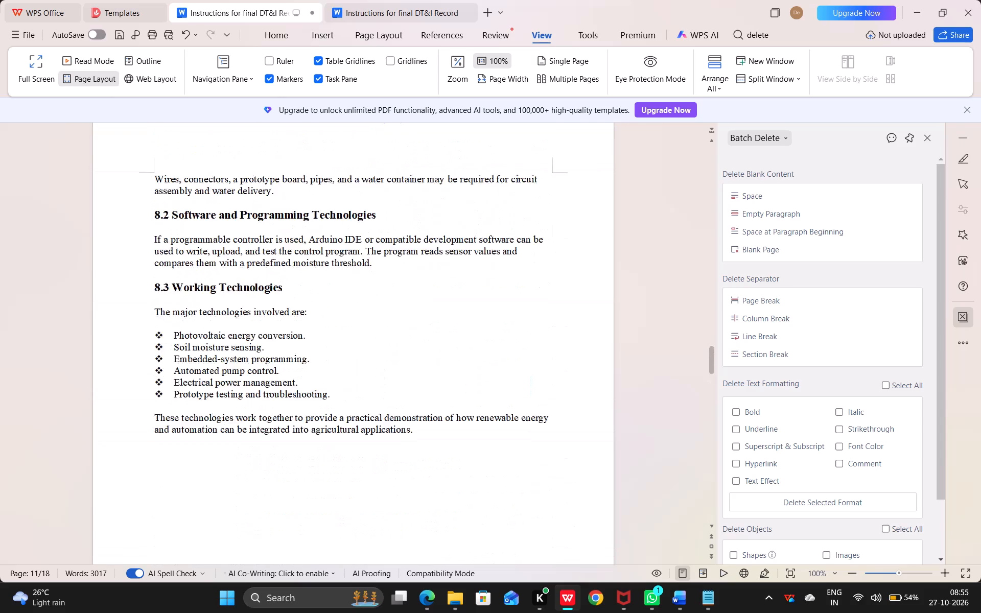
{"action": "scroll", "coordinate": [532, 357], "scroll_direction": "up", "scroll_amount": 20}
{"action": "scroll", "coordinate": [532, 357], "scroll_direction": "up", "scroll_amount": 20}
{"action": "scroll", "coordinate": [532, 357], "scroll_direction": "up", "scroll_amount": 20}
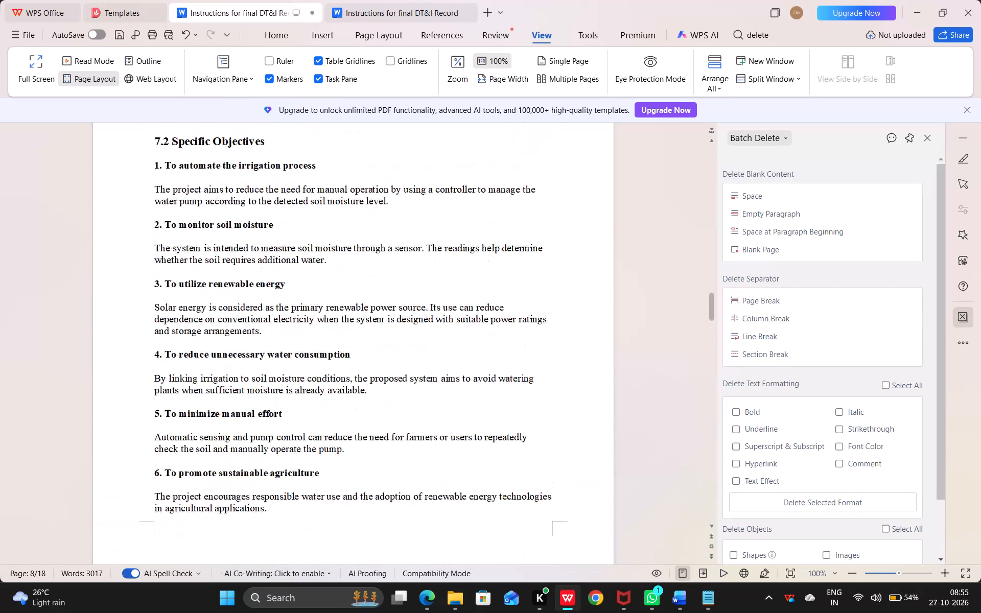
{"action": "scroll", "coordinate": [532, 357], "scroll_direction": "up", "scroll_amount": 20}
{"action": "scroll", "coordinate": [532, 357], "scroll_direction": "up", "scroll_amount": 20}
{"action": "scroll", "coordinate": [532, 357], "scroll_direction": "up", "scroll_amount": 20}
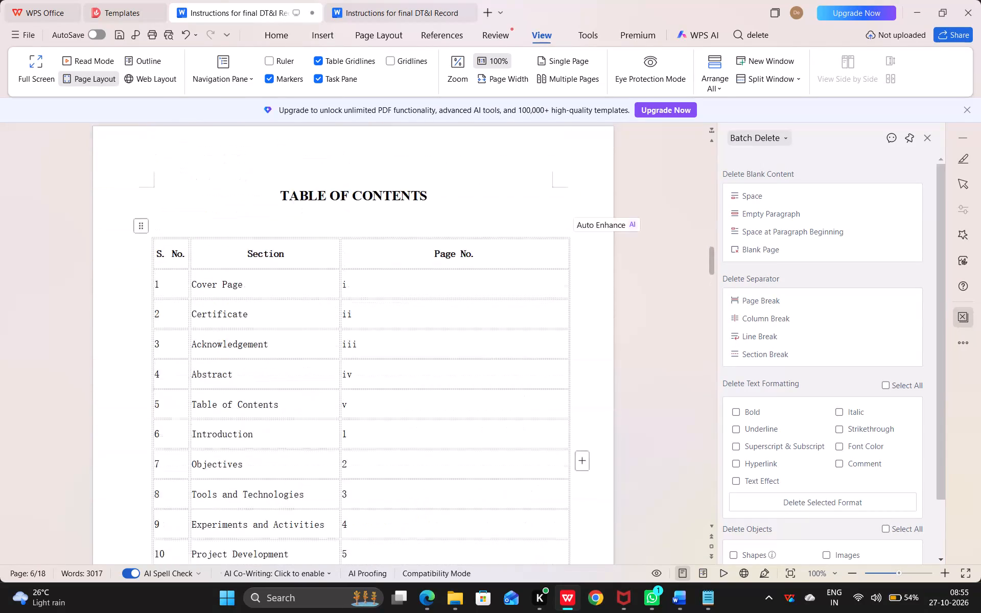
{"action": "scroll", "coordinate": [533, 357], "scroll_direction": "up", "scroll_amount": 8}
{"action": "scroll", "coordinate": [533, 357], "scroll_direction": "down", "scroll_amount": 1}
{"action": "scroll", "coordinate": [533, 357], "scroll_direction": "up", "scroll_amount": 20}
{"action": "scroll", "coordinate": [533, 357], "scroll_direction": "up", "scroll_amount": 20}
{"action": "scroll", "coordinate": [533, 357], "scroll_direction": "up", "scroll_amount": 6}
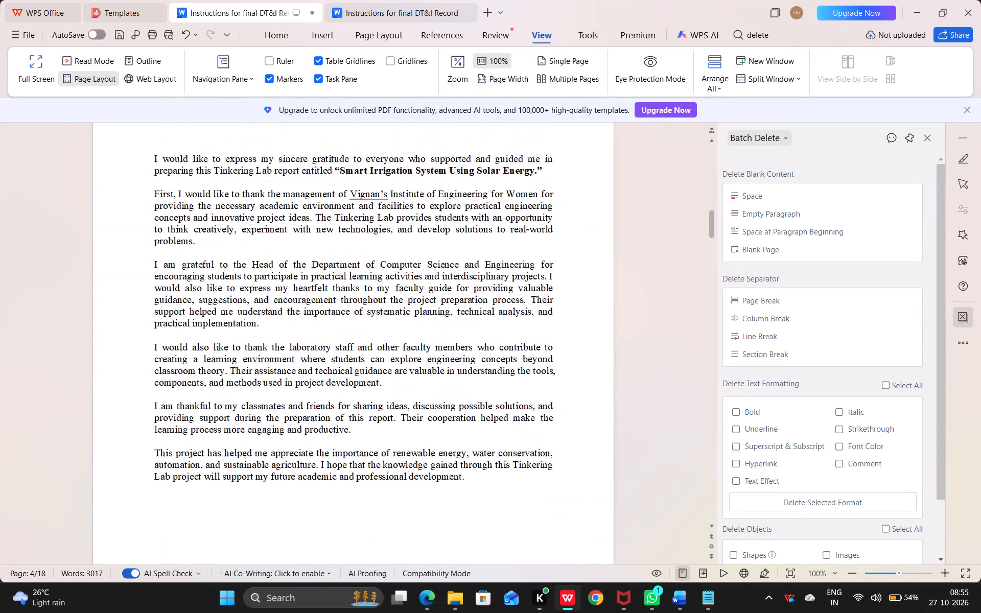
{"action": "scroll", "coordinate": [533, 357], "scroll_direction": "up", "scroll_amount": 20}
{"action": "scroll", "coordinate": [533, 357], "scroll_direction": "up", "scroll_amount": 7}
Change the roll number prefix in the certificate text to 24NM1A.
{"action": "scroll", "coordinate": [533, 357], "scroll_direction": "down", "scroll_amount": 4}
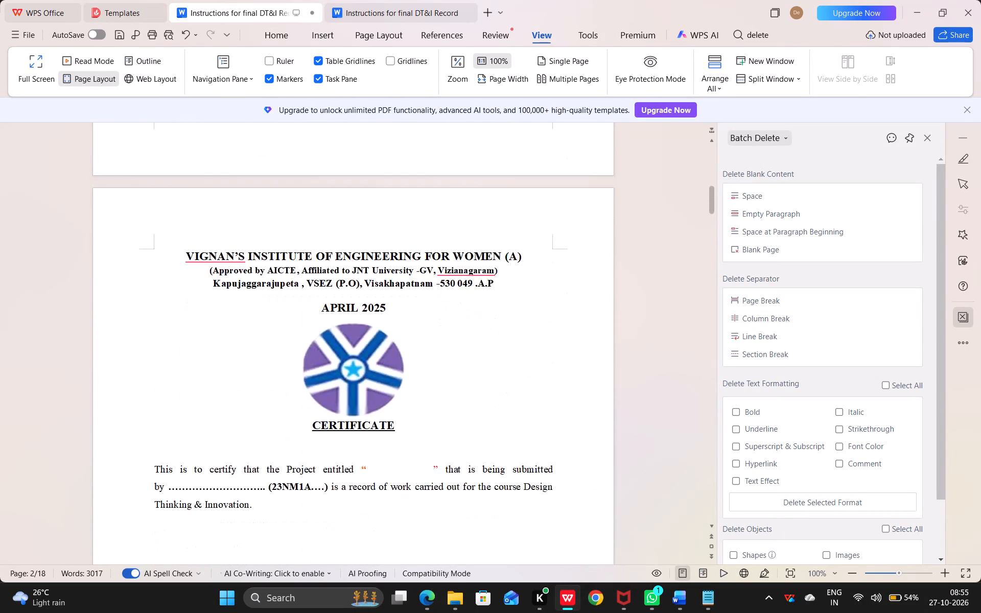
{"action": "scroll", "coordinate": [533, 361], "scroll_direction": "down", "scroll_amount": 3}
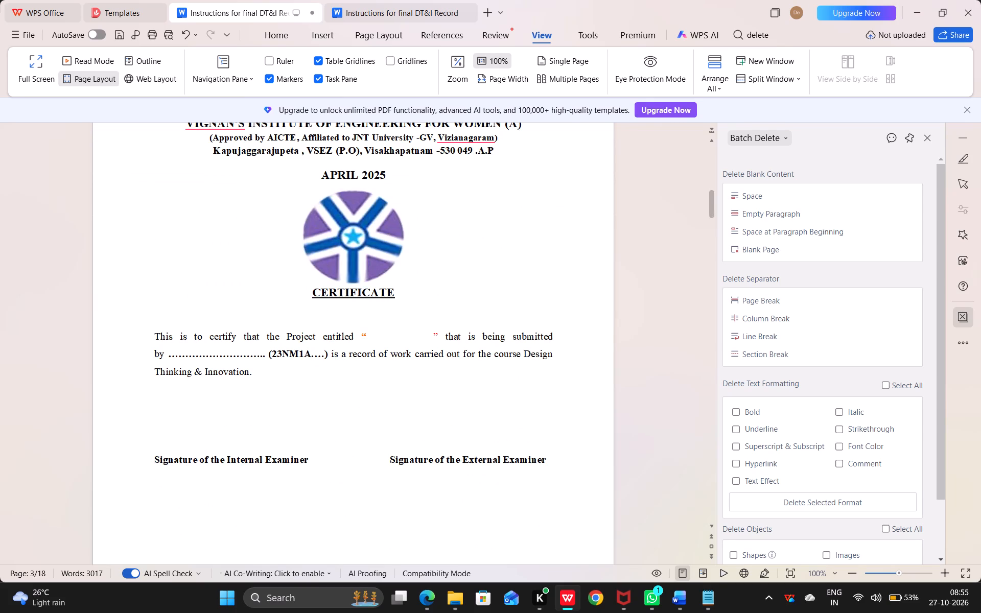
{"action": "left_click", "coordinate": [282, 354]}
{"action": "key", "text": "BackSpace"}
{"action": "key", "text": "4"}
Replace "DESIGN THINKING & INNOVATION" in the cover page title with "TINEKERING", keeping the word LAB after a single space.
{"action": "scroll", "coordinate": [310, 407], "scroll_direction": "up", "scroll_amount": 14}
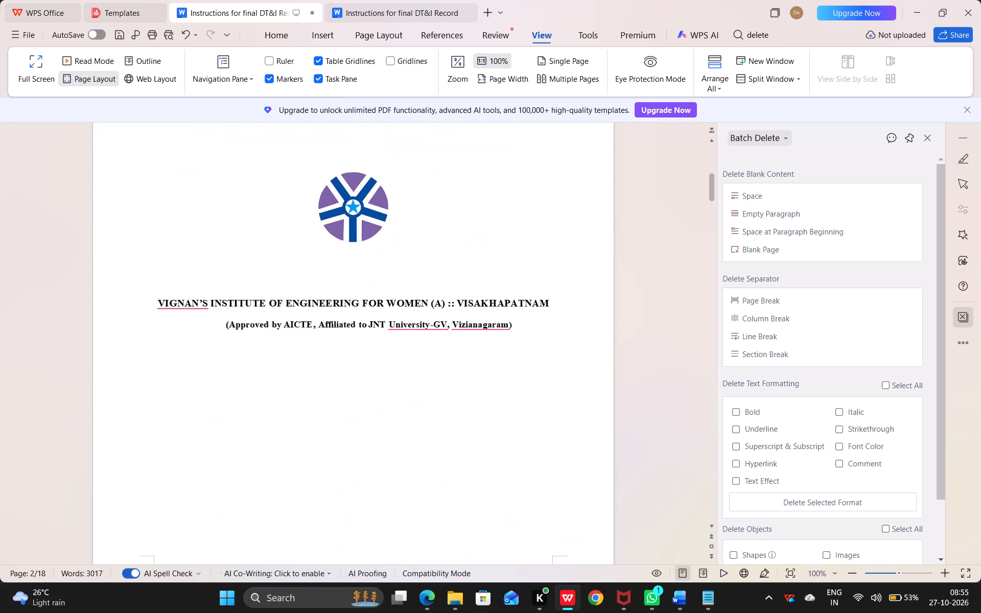
{"action": "scroll", "coordinate": [324, 398], "scroll_direction": "up", "scroll_amount": 4}
{"action": "left_click_drag", "start_coordinate": [457, 319], "coordinate": [454, 319]}
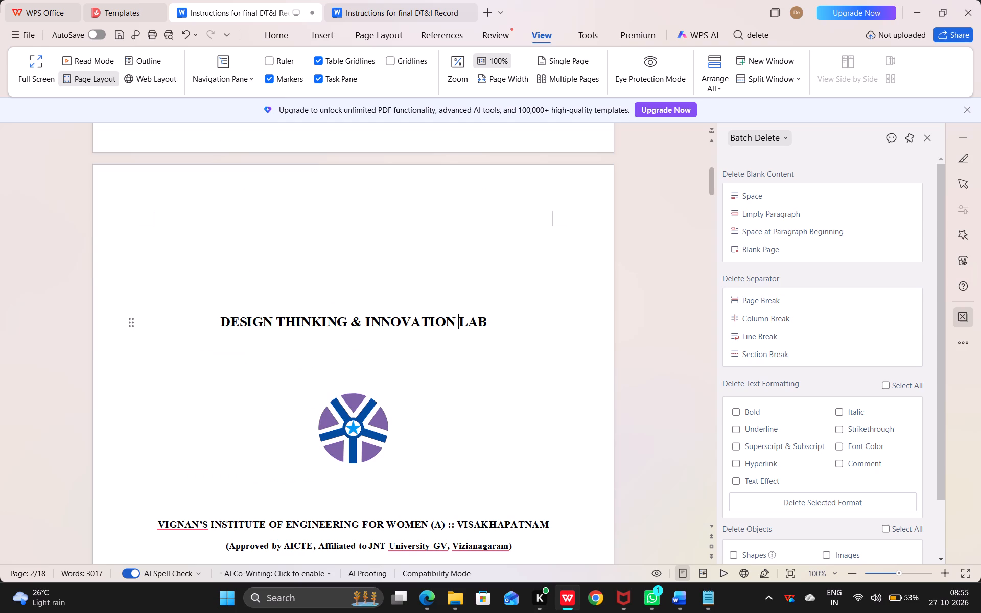
{"action": "left_click_drag", "start_coordinate": [454, 319], "coordinate": [223, 332]}
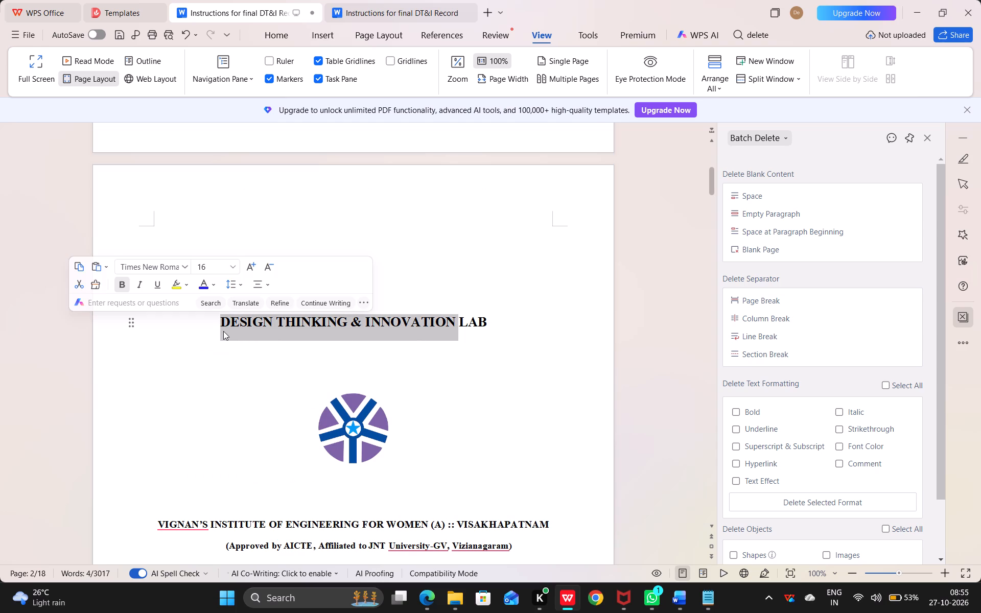
{"action": "key", "text": "BackSpace"}
{"action": "type", "text": "TINEK"}
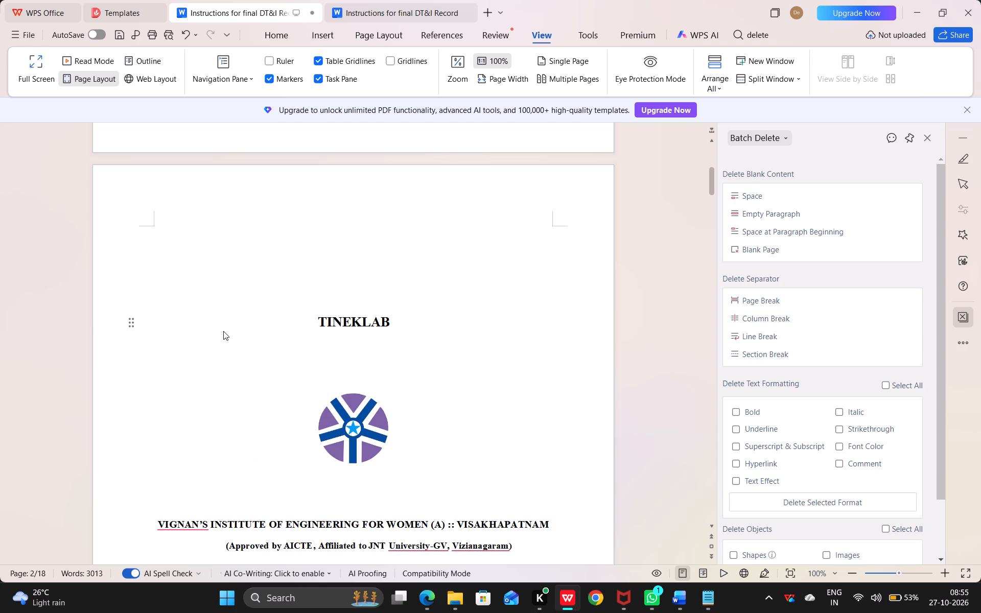
{"action": "type", "text": "ERINF"}
{"action": "key", "text": "space"}
{"action": "key", "text": "BackSpace"}
{"action": "key", "text": "BackSpace"}
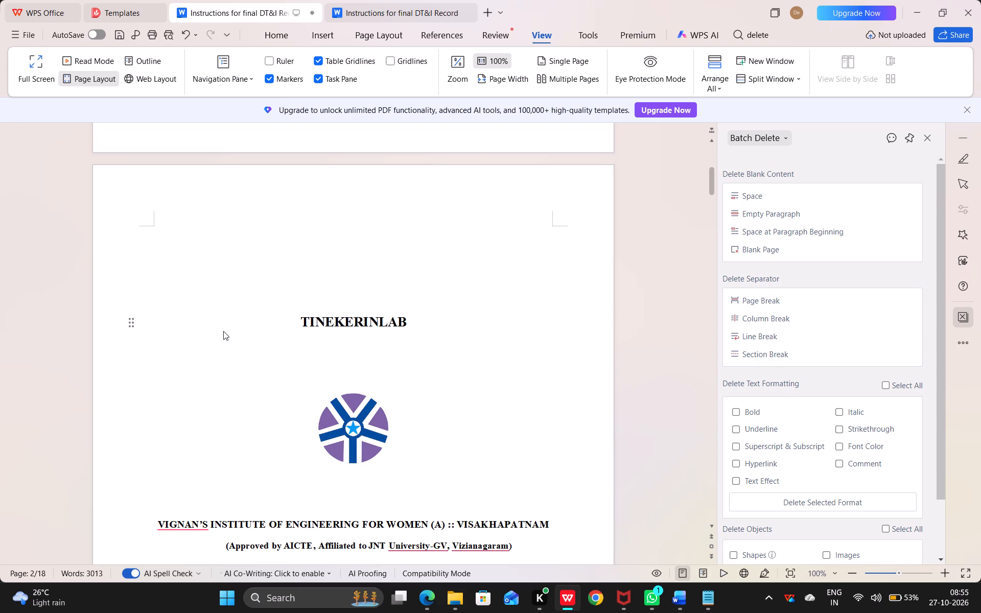
{"action": "type", "text": "G"}
{"action": "key", "text": "space"}
{"action": "key", "text": "space"}
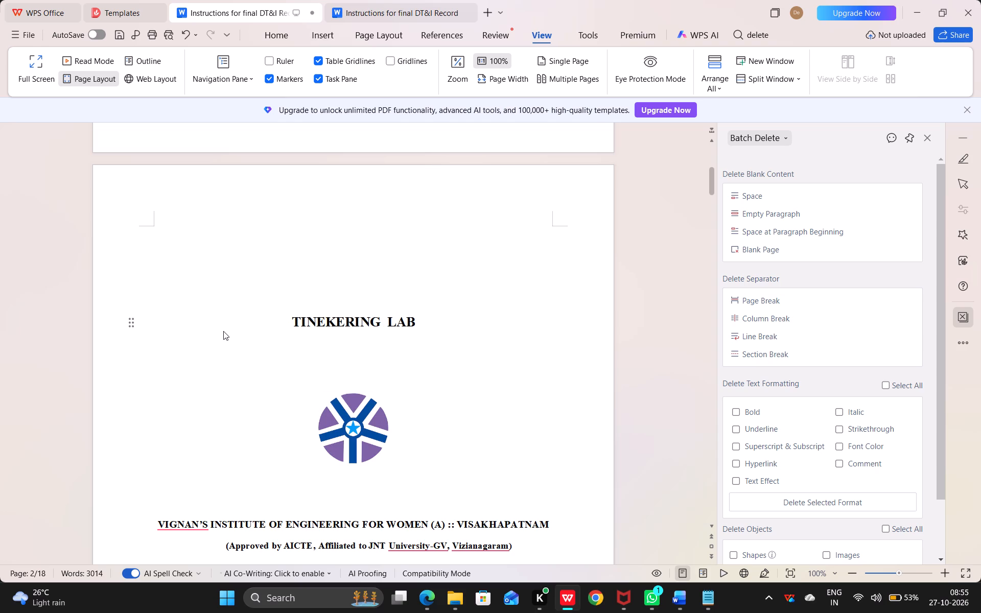
{"action": "key", "text": "BackSpace"}
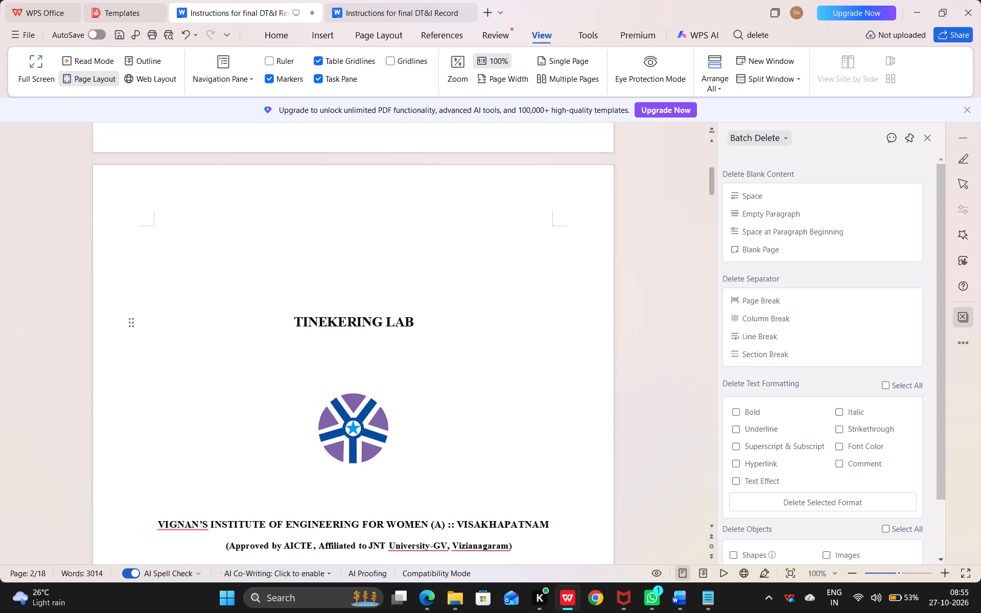
{"action": "left_click", "coordinate": [384, 365]}
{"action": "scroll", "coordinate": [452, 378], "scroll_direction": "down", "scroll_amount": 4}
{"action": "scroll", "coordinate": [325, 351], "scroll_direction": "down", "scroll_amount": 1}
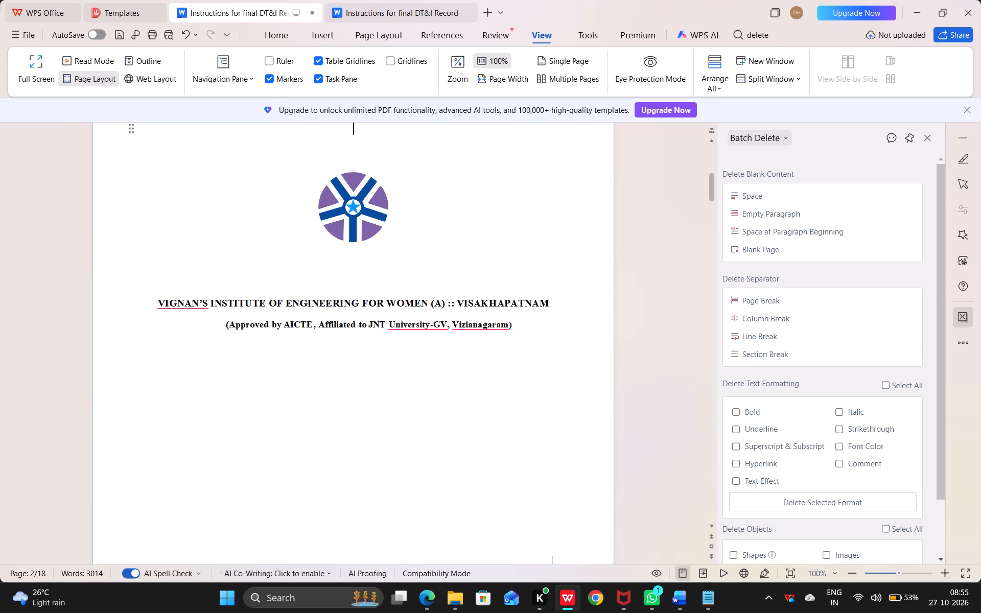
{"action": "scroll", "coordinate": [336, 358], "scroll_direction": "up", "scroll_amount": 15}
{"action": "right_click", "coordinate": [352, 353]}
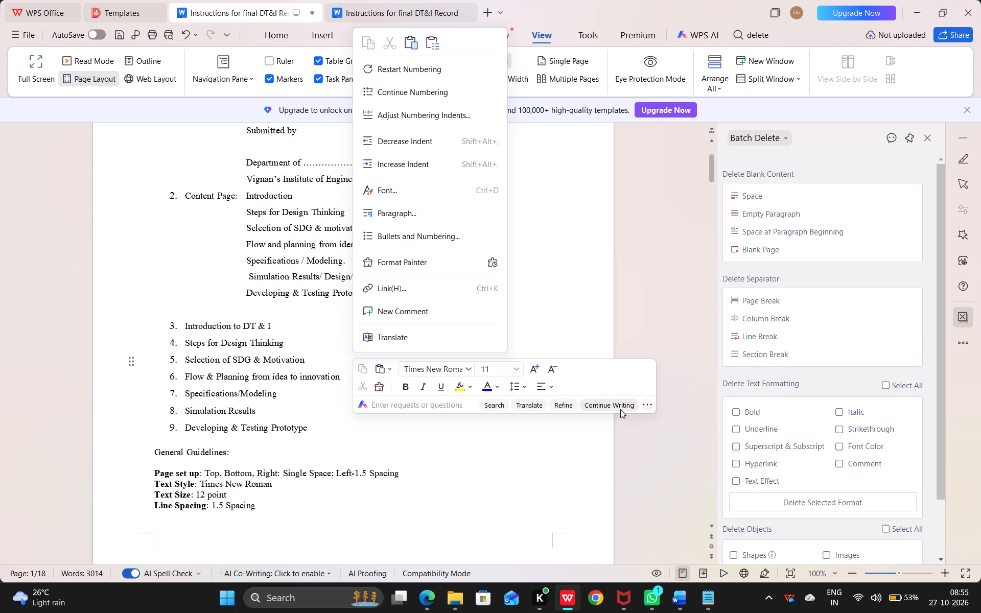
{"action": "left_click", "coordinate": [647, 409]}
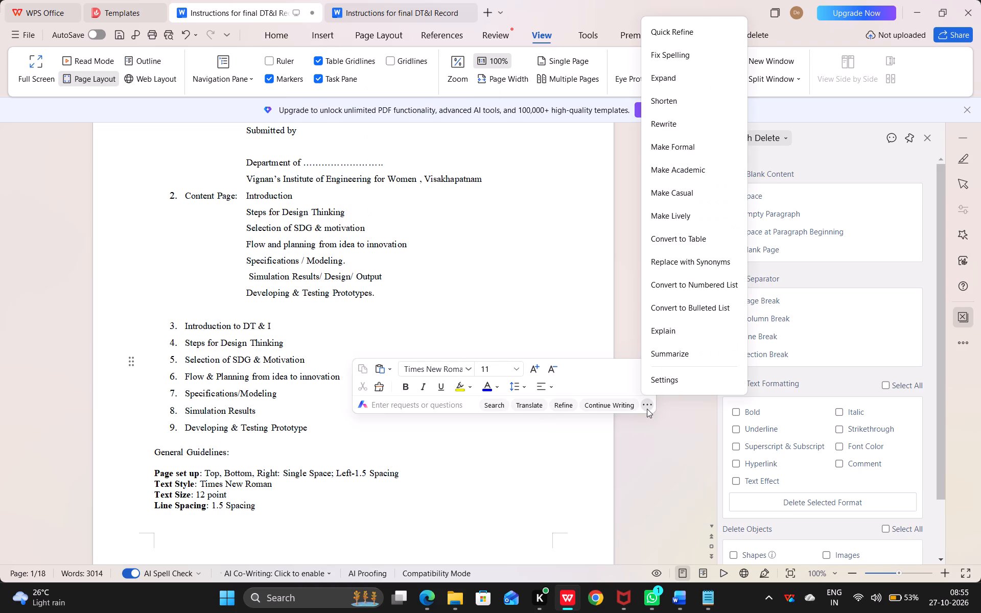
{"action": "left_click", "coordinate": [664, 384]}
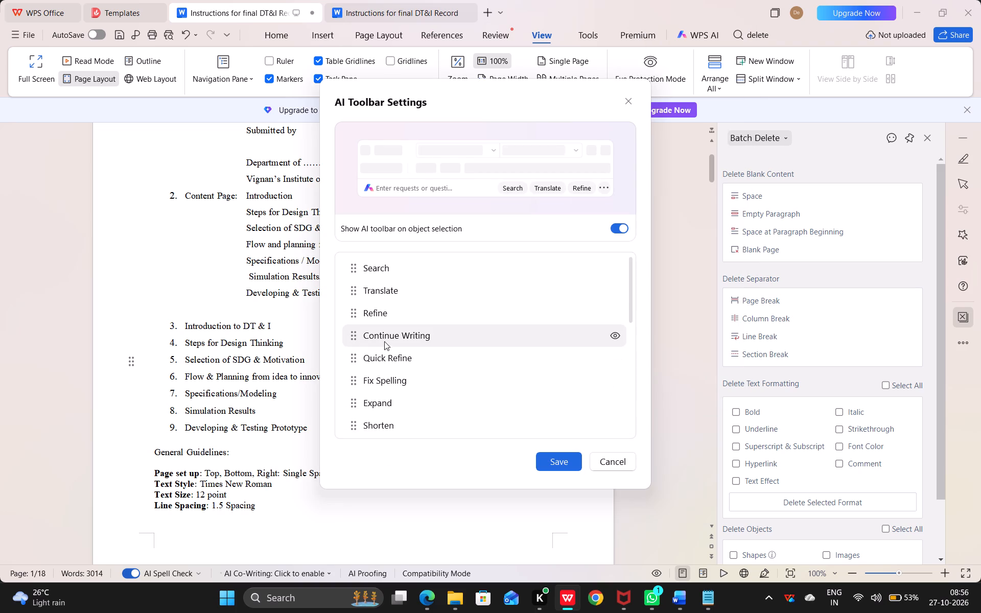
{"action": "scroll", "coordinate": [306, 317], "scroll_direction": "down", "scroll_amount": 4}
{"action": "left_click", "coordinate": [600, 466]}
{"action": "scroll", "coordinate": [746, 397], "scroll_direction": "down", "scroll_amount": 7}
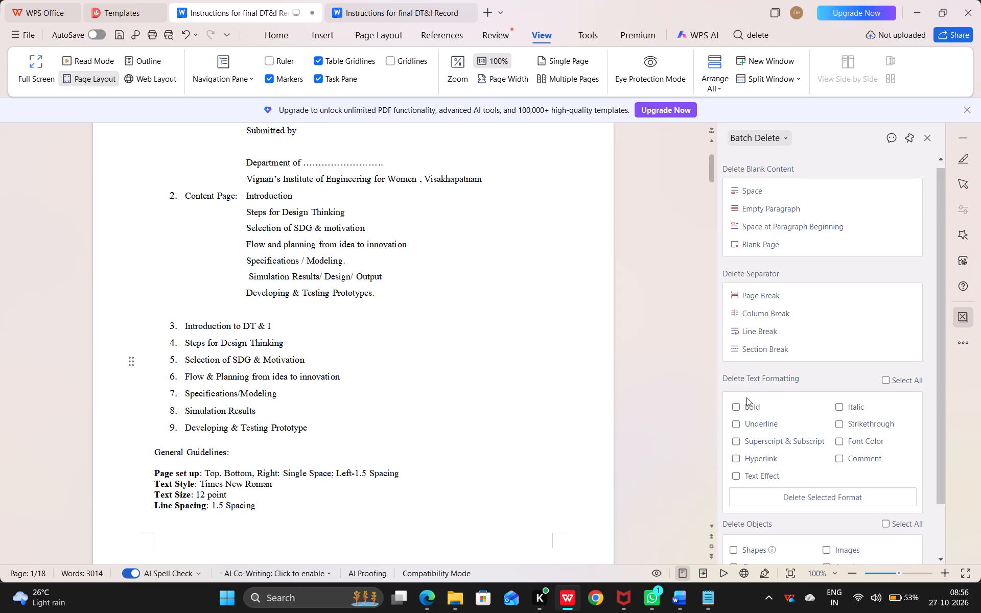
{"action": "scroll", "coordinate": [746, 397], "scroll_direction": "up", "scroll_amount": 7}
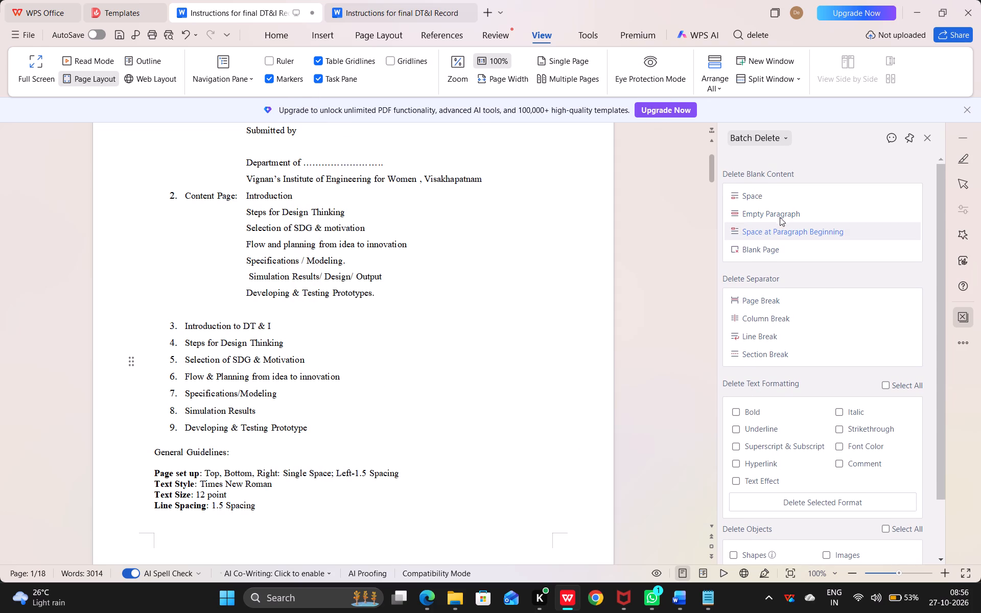
Delete the entire page of final evaluation instructions and general guidelines that precedes the cover page.
{"action": "left_click_drag", "start_coordinate": [263, 509], "coordinate": [204, 261]}
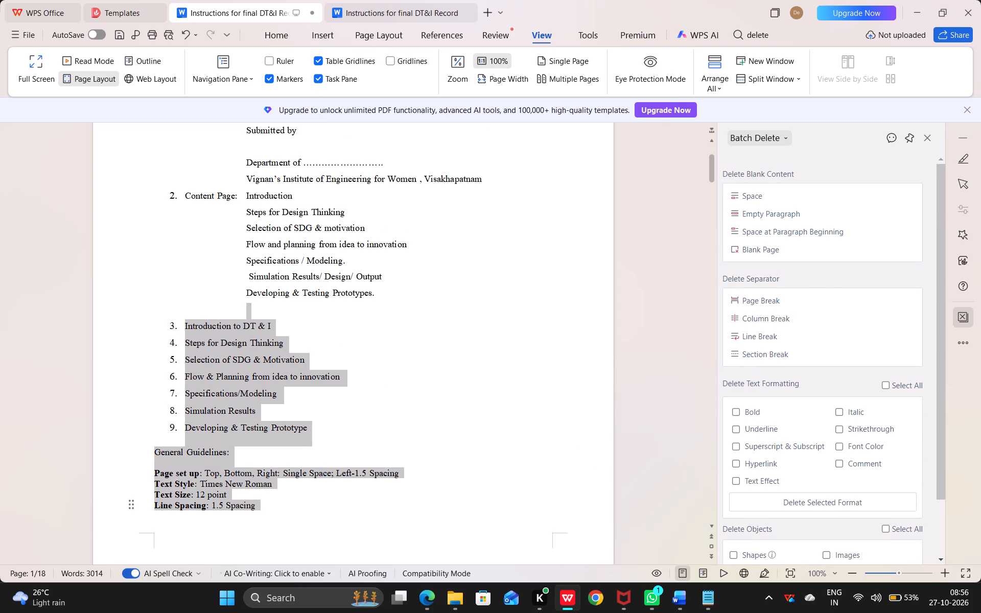
{"action": "left_click_drag", "start_coordinate": [204, 261], "coordinate": [153, 180]}
{"action": "scroll", "coordinate": [195, 180], "scroll_direction": "up", "scroll_amount": 5}
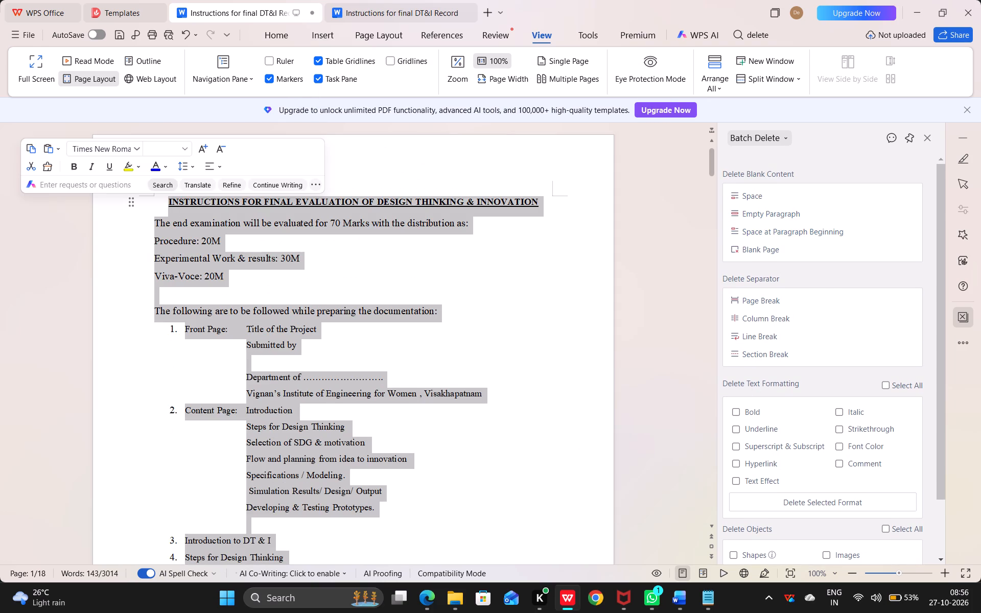
{"action": "key", "text": "BackSpace"}
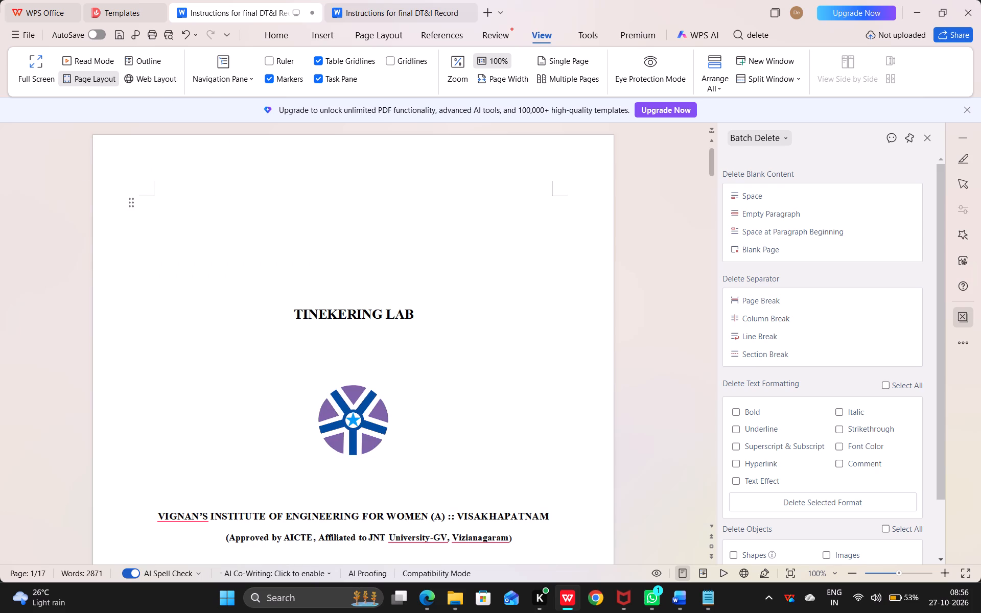
Remove the empty lines above the TINEKERING LAB title so that it starts at the top of the cover page.
{"action": "left_click", "coordinate": [260, 297]}
{"action": "key", "text": "BackSpace"}
{"action": "key", "text": "BackSpace"}
{"action": "key", "text": "BackSpace"}
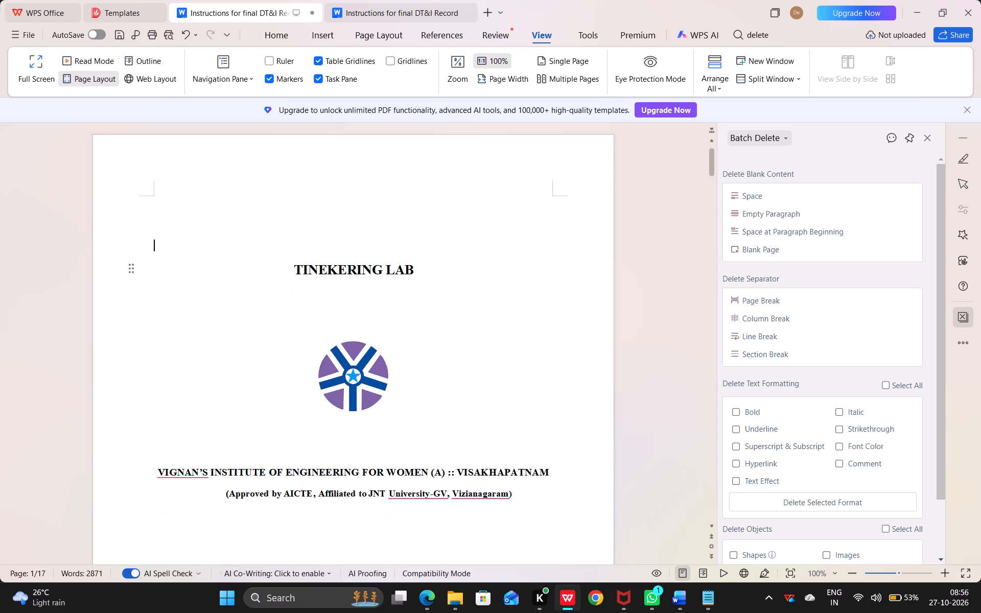
{"action": "key", "text": "BackSpace"}
{"action": "key", "text": "BackSpace"}
{"action": "key", "text": "BackSpace"}
{"action": "key", "text": "BackSpace"}
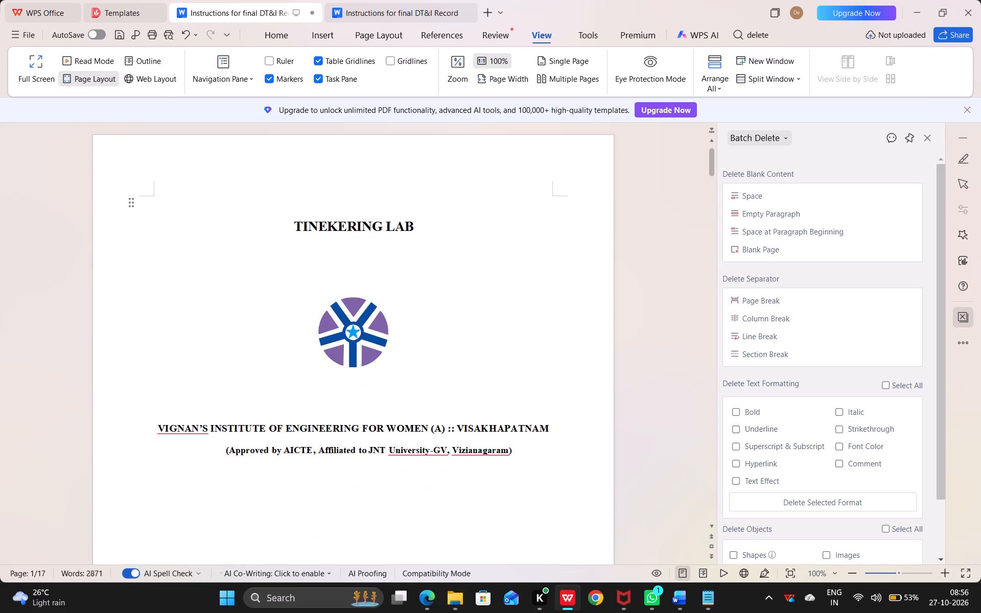
{"action": "key", "text": "Down"}
{"action": "key", "text": "BackSpace"}
{"action": "key", "text": "BackSpace"}
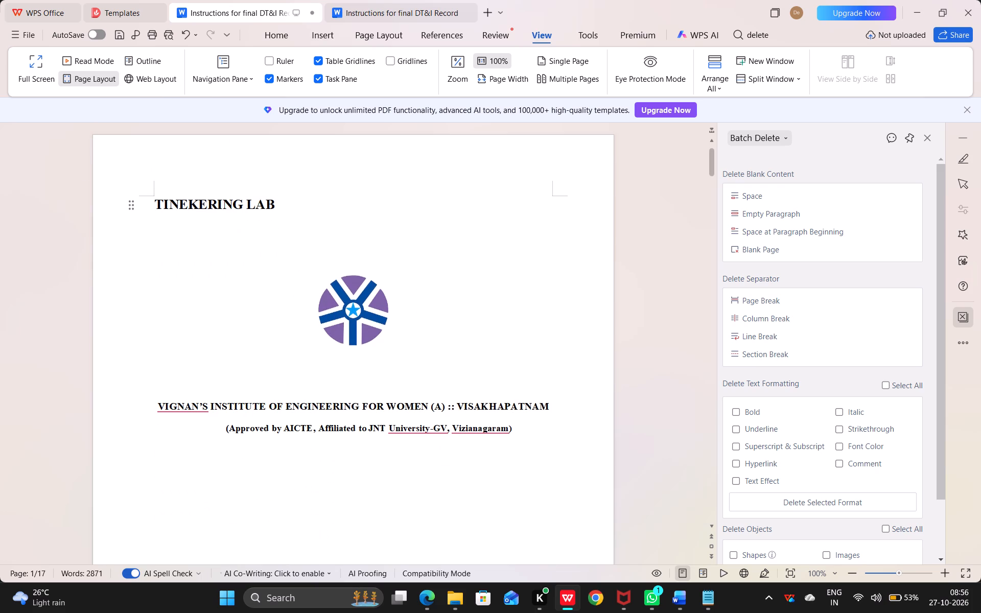
{"action": "key", "text": "BackSpace"}
Centre the TINEKERING LAB title on the cover page.
{"action": "left_click", "coordinate": [288, 33]}
{"action": "triple_click", "coordinate": [260, 203]}
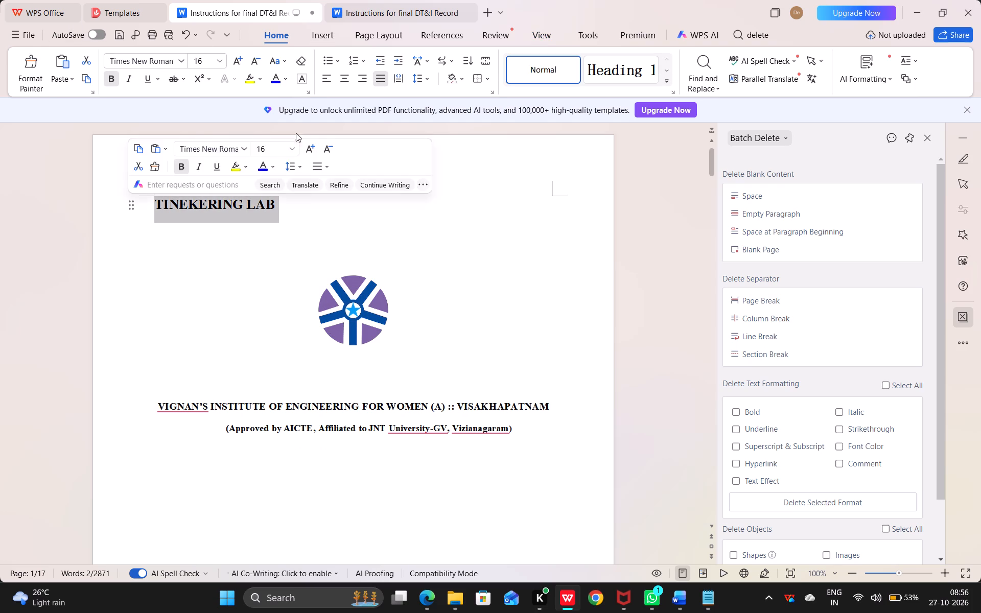
{"action": "left_click", "coordinate": [346, 84]}
{"action": "left_click", "coordinate": [456, 249]}
{"action": "left_click", "coordinate": [365, 264]}
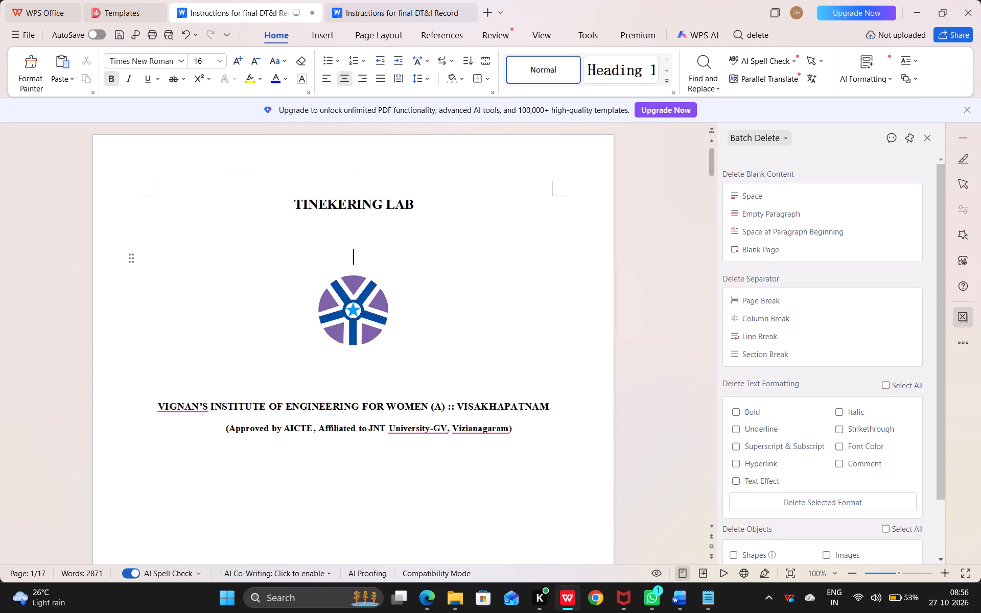
Insert eight empty lines above the institute name and address block at the foot of the cover page.
{"action": "scroll", "coordinate": [401, 279], "scroll_direction": "down", "scroll_amount": 14}
{"action": "scroll", "coordinate": [407, 301], "scroll_direction": "up", "scroll_amount": 3}
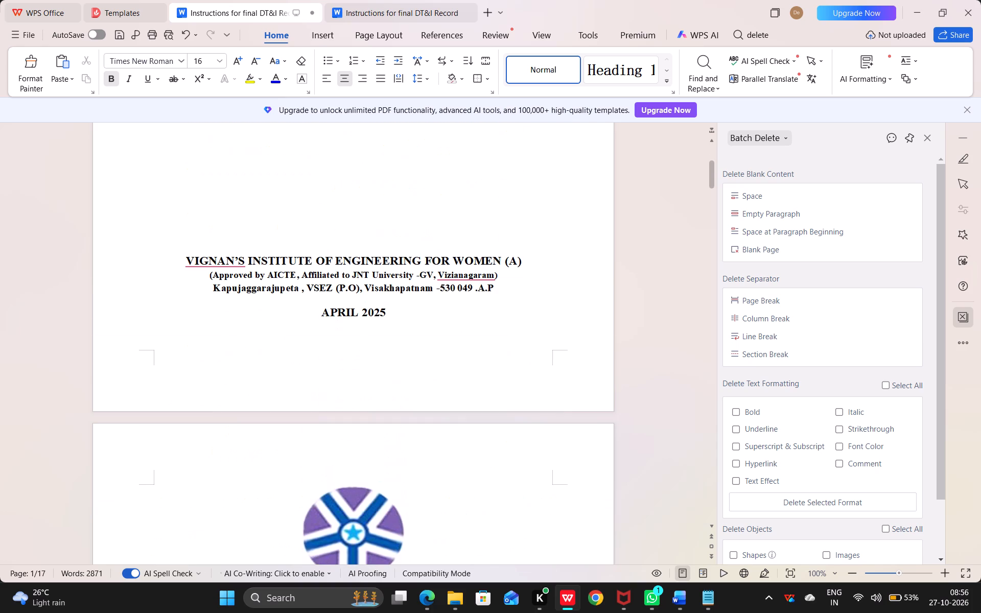
{"action": "left_click", "coordinate": [181, 259]}
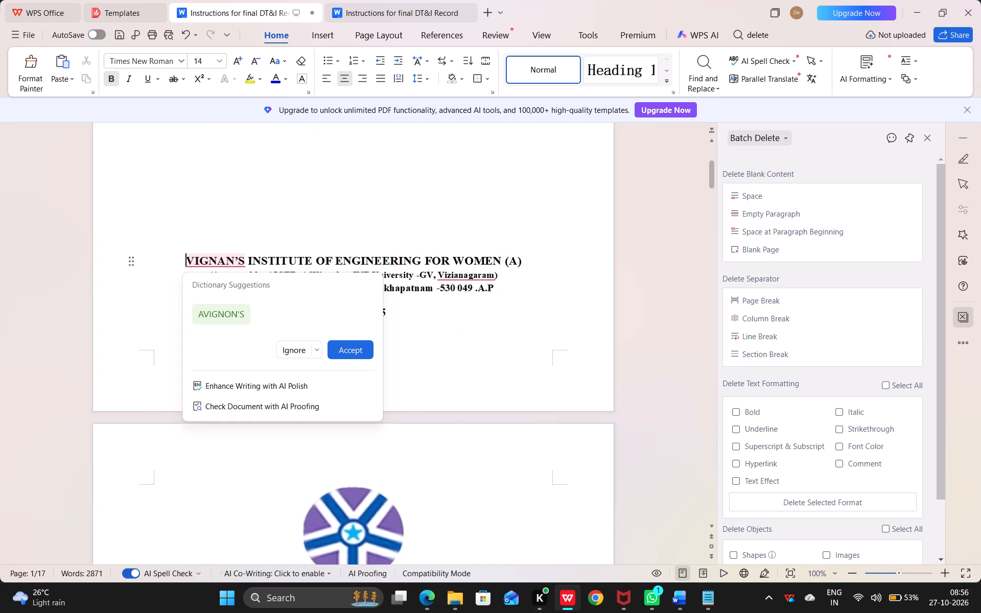
{"action": "key", "text": "Return"}
{"action": "key", "text": "Return"}
{"action": "key", "text": "Return"}
{"action": "key", "text": "Return"}
{"action": "key", "text": "Return"}
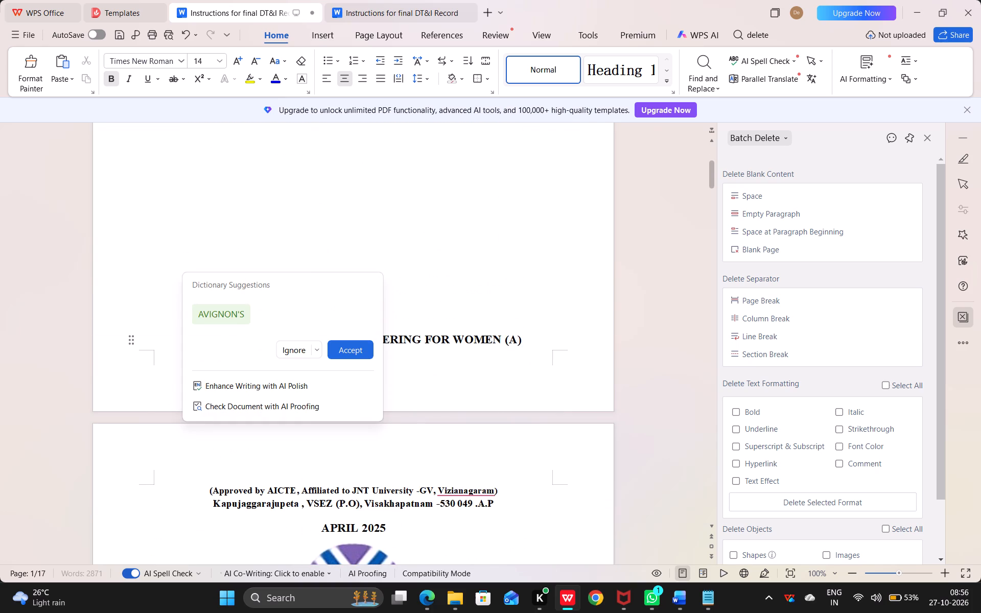
{"action": "key", "text": "Return"}
{"action": "key", "text": "Return"}
{"action": "key", "text": "Return"}
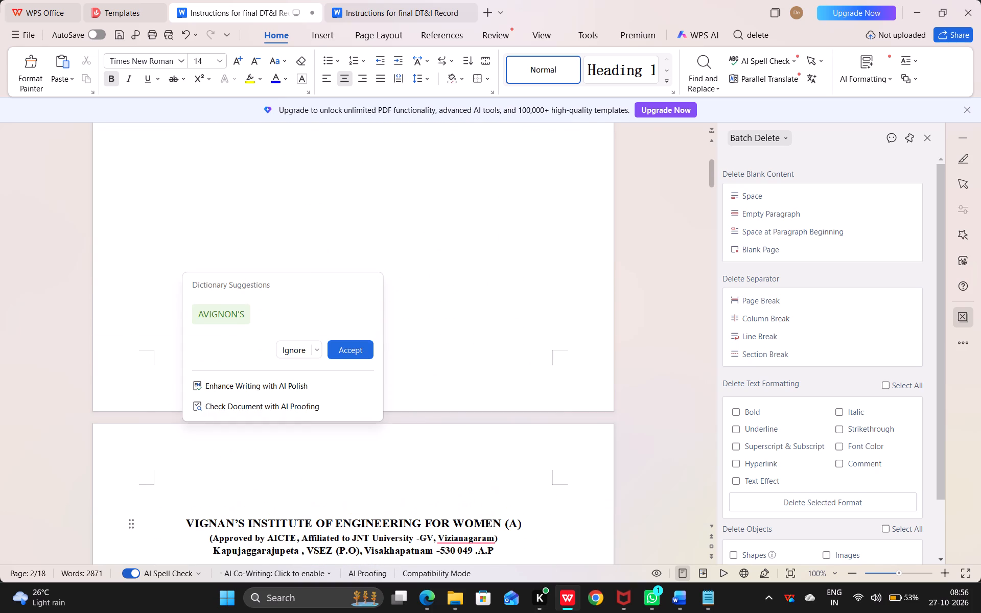
{"action": "left_click", "coordinate": [499, 258]}
Centre the cover page content from the TINEKERING LAB title through the empty line below the affiliation line.
{"action": "scroll", "coordinate": [499, 258], "scroll_direction": "up", "scroll_amount": 4}
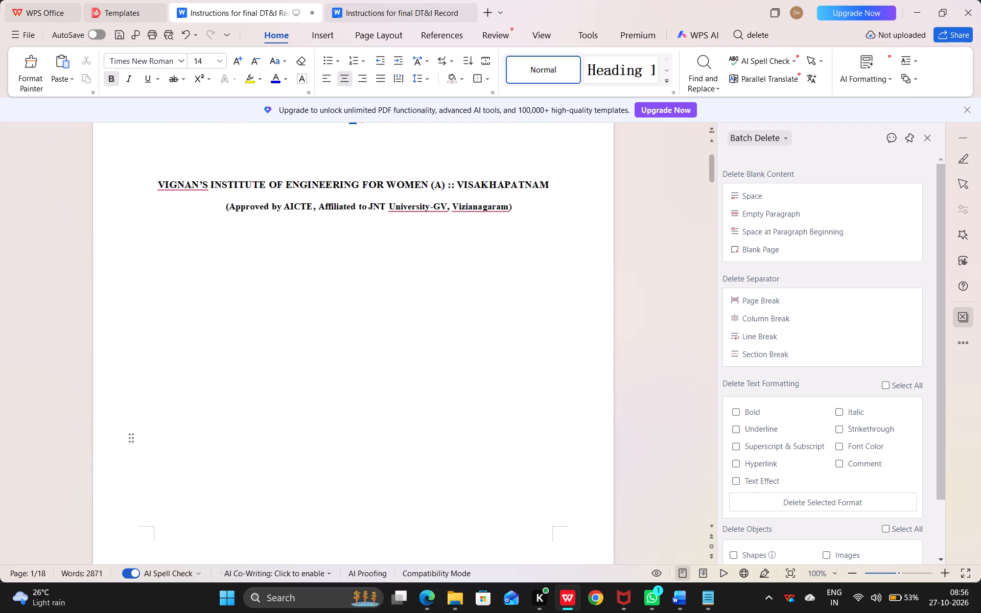
{"action": "scroll", "coordinate": [499, 254], "scroll_direction": "up", "scroll_amount": 3}
{"action": "scroll", "coordinate": [499, 254], "scroll_direction": "down", "scroll_amount": 3}
{"action": "scroll", "coordinate": [499, 254], "scroll_direction": "up", "scroll_amount": 4}
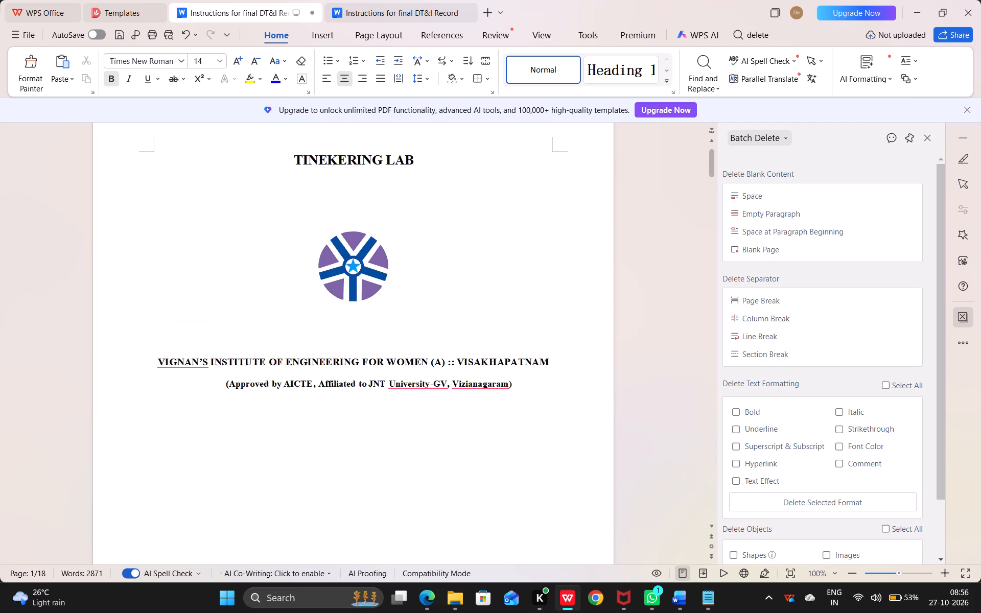
{"action": "scroll", "coordinate": [499, 254], "scroll_direction": "up", "scroll_amount": 1}
{"action": "left_click_drag", "start_coordinate": [285, 196], "coordinate": [531, 451]}
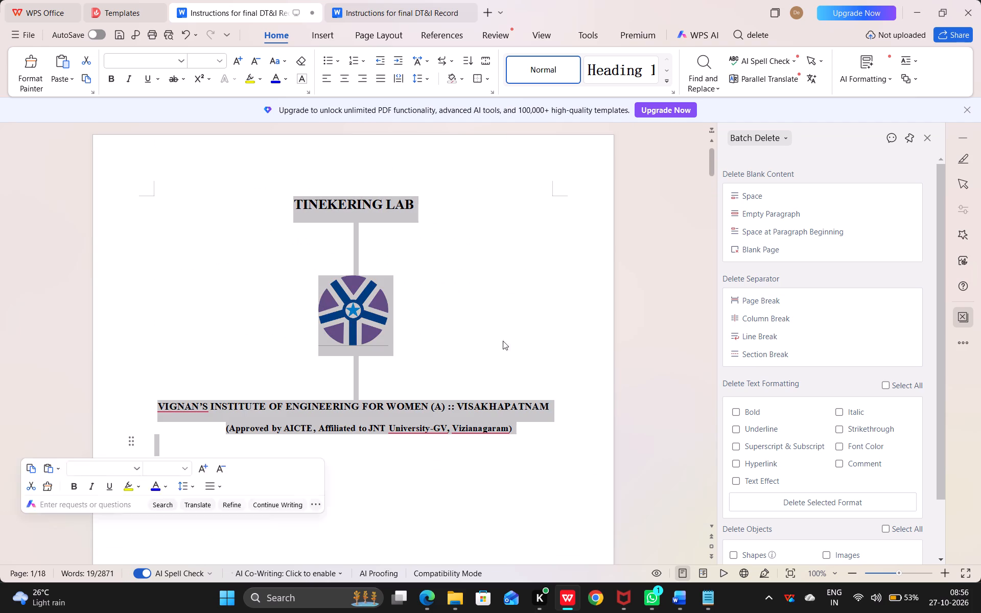
{"action": "left_click", "coordinate": [347, 82]}
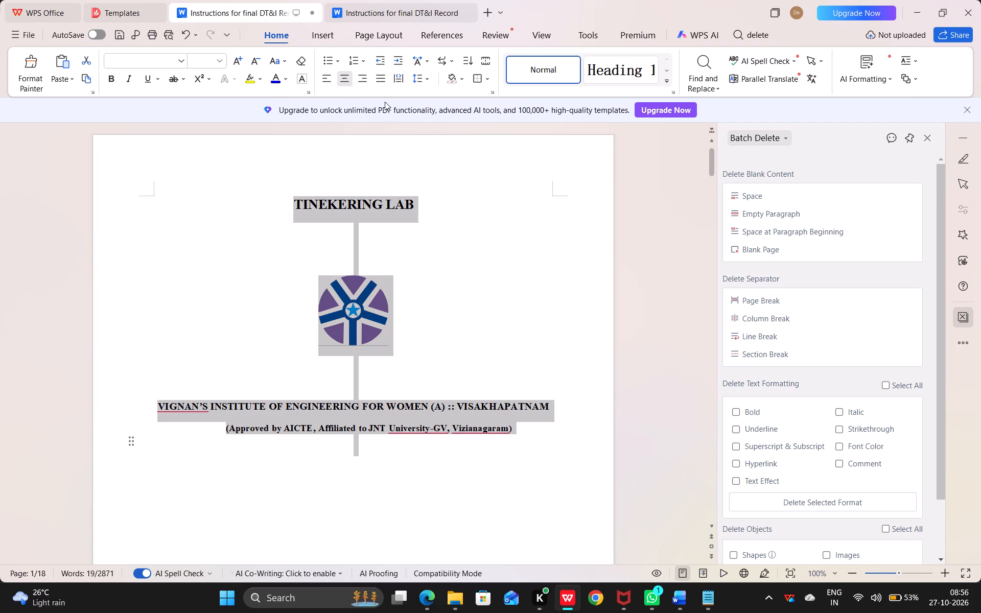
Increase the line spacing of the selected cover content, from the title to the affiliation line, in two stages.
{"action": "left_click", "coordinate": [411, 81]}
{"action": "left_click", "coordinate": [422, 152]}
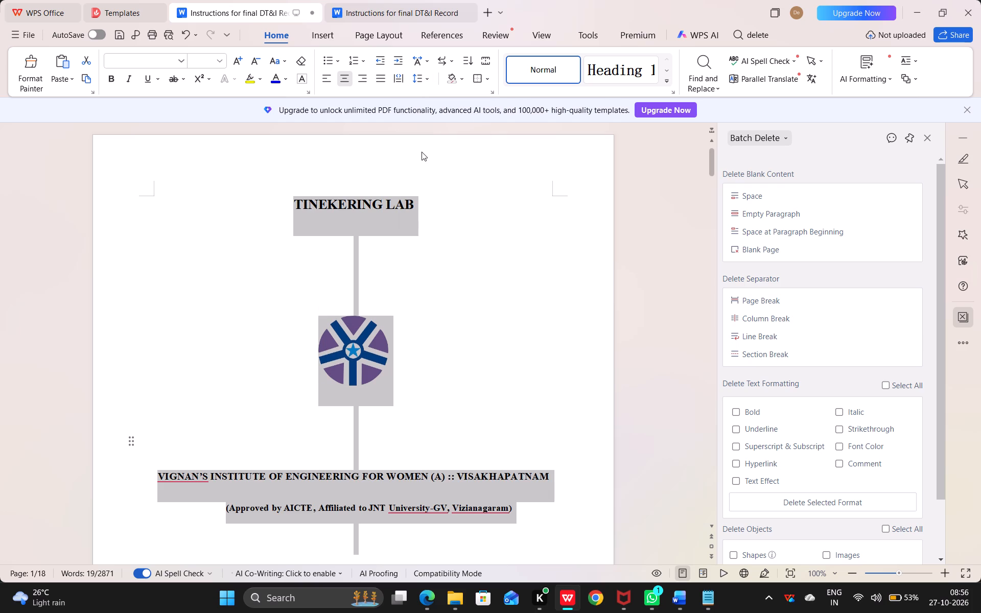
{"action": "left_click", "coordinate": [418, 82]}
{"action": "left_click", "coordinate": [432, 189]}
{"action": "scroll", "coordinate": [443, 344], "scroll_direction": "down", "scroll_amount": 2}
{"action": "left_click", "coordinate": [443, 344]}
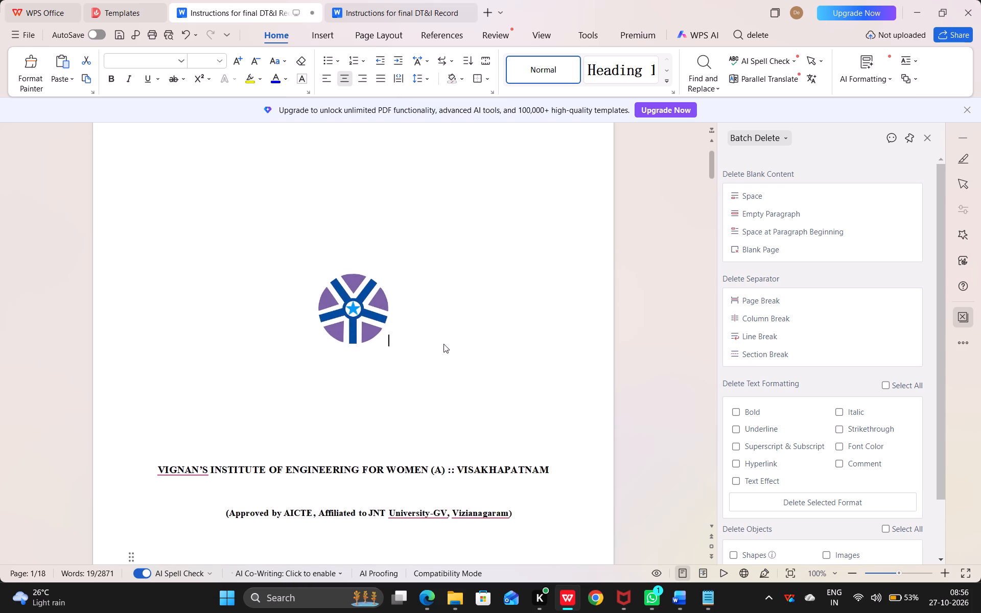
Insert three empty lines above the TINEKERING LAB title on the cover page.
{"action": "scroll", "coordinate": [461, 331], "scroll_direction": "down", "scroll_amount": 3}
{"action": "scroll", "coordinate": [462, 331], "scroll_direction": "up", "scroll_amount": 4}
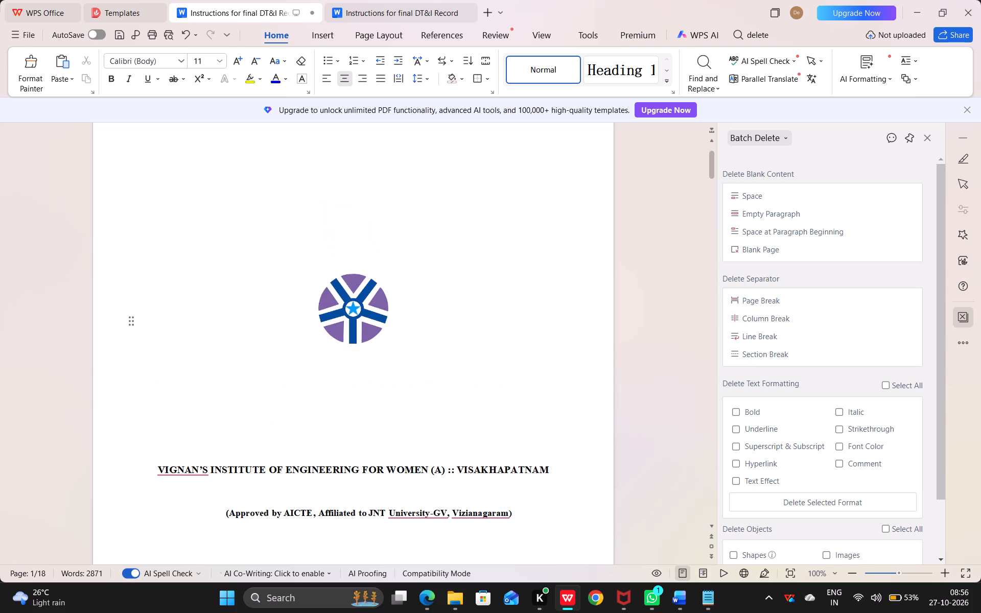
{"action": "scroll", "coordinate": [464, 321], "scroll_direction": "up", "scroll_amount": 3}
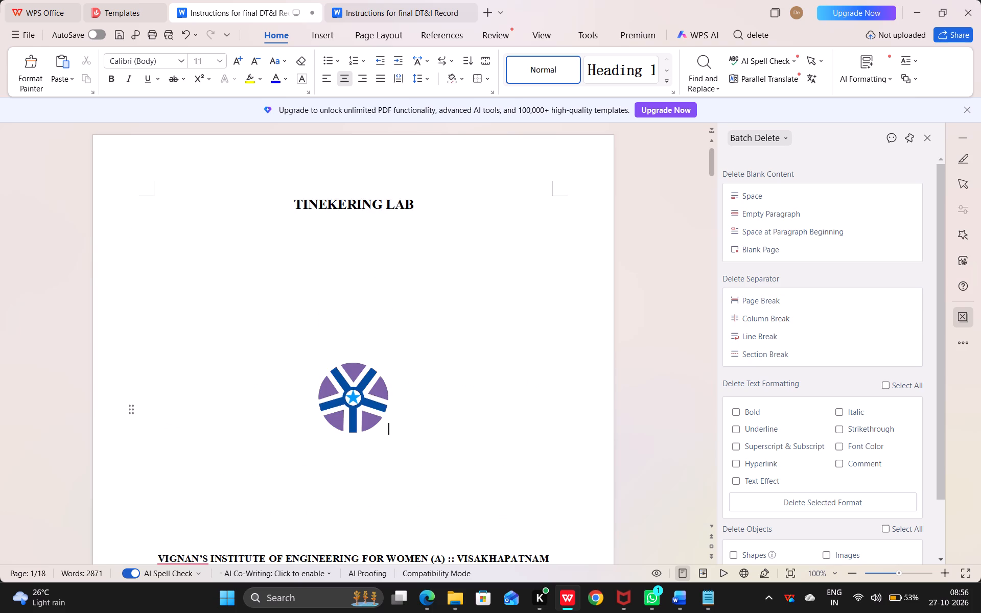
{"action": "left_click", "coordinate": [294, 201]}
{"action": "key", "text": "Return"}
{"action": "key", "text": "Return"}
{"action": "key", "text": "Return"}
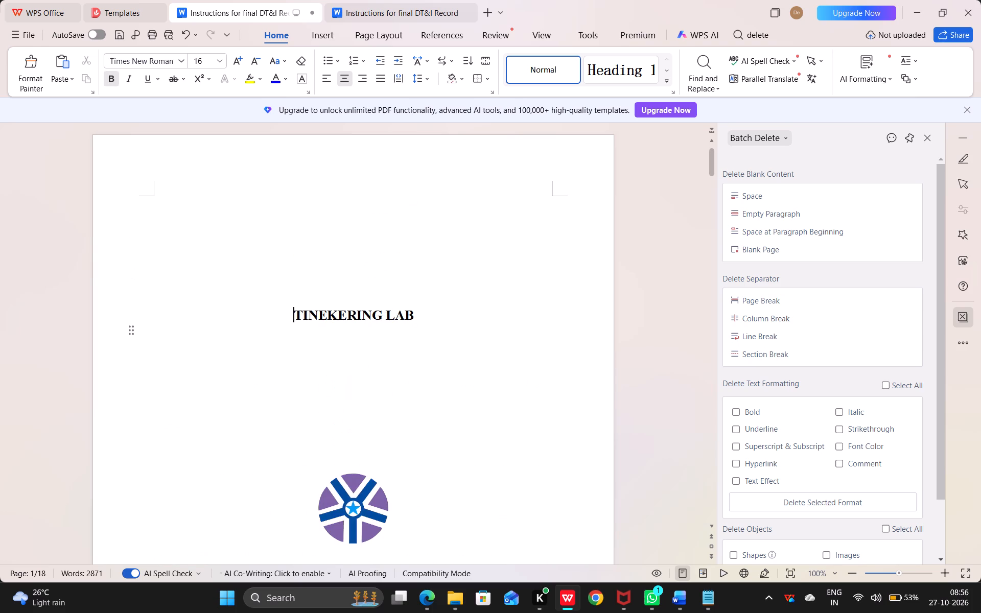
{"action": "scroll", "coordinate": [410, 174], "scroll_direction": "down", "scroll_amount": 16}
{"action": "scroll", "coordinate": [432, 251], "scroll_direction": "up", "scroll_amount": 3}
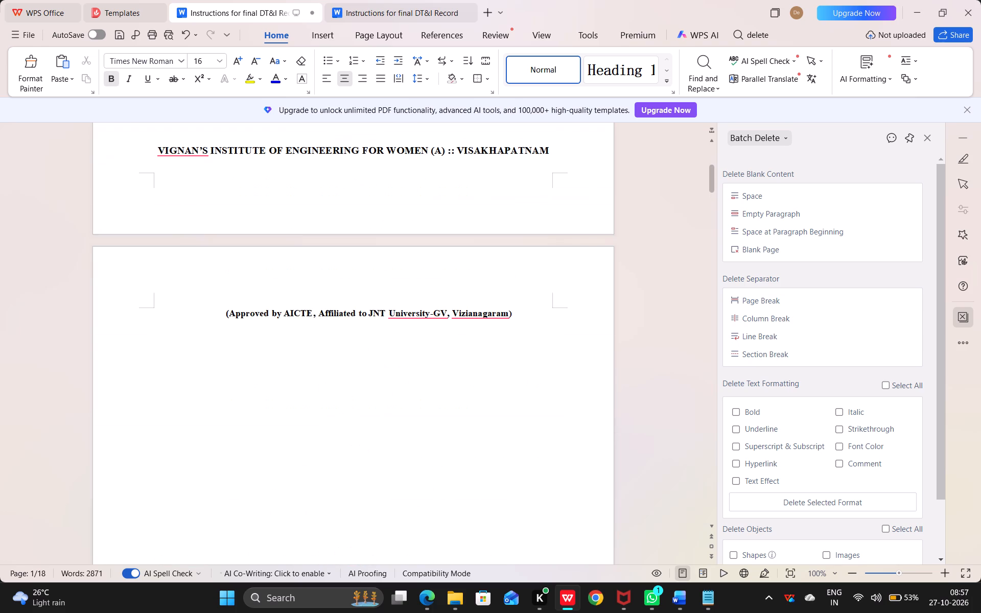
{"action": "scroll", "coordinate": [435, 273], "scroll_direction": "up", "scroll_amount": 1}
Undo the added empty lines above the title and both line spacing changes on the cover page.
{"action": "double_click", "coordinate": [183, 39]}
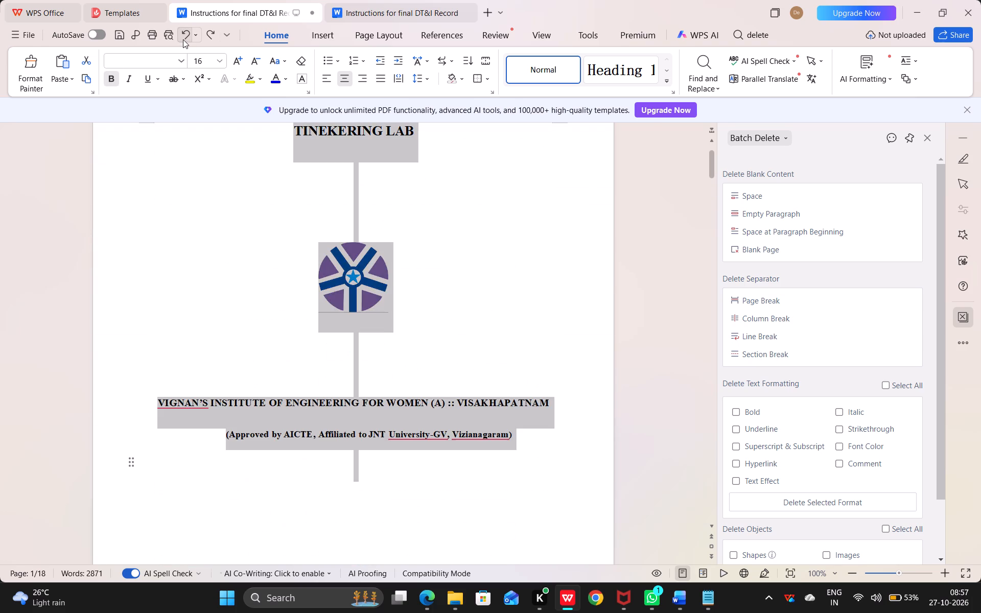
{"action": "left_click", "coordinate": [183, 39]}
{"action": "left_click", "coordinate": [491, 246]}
Check the layout of the cover page and the certificate page, including where the institute address block falls.
{"action": "scroll", "coordinate": [486, 253], "scroll_direction": "up", "scroll_amount": 1}
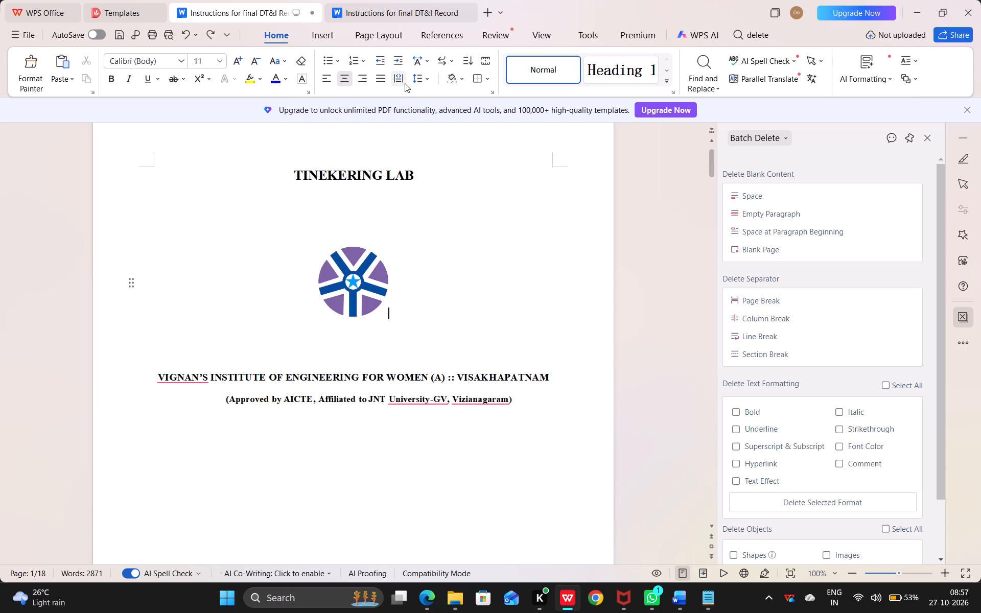
{"action": "scroll", "coordinate": [455, 442], "scroll_direction": "up", "scroll_amount": 3}
{"action": "scroll", "coordinate": [455, 442], "scroll_direction": "down", "scroll_amount": 9}
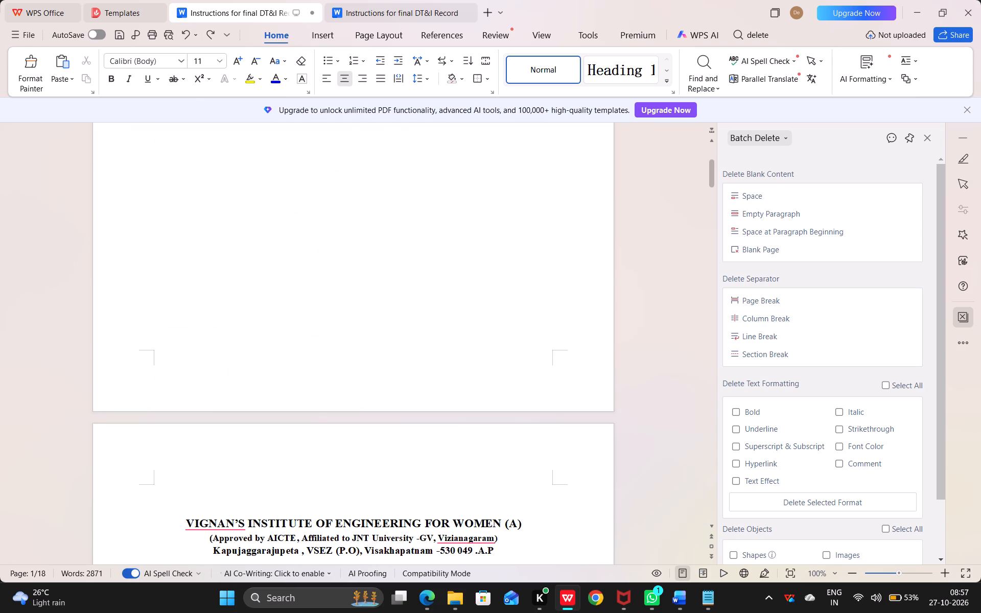
{"action": "scroll", "coordinate": [456, 431], "scroll_direction": "down", "scroll_amount": 11}
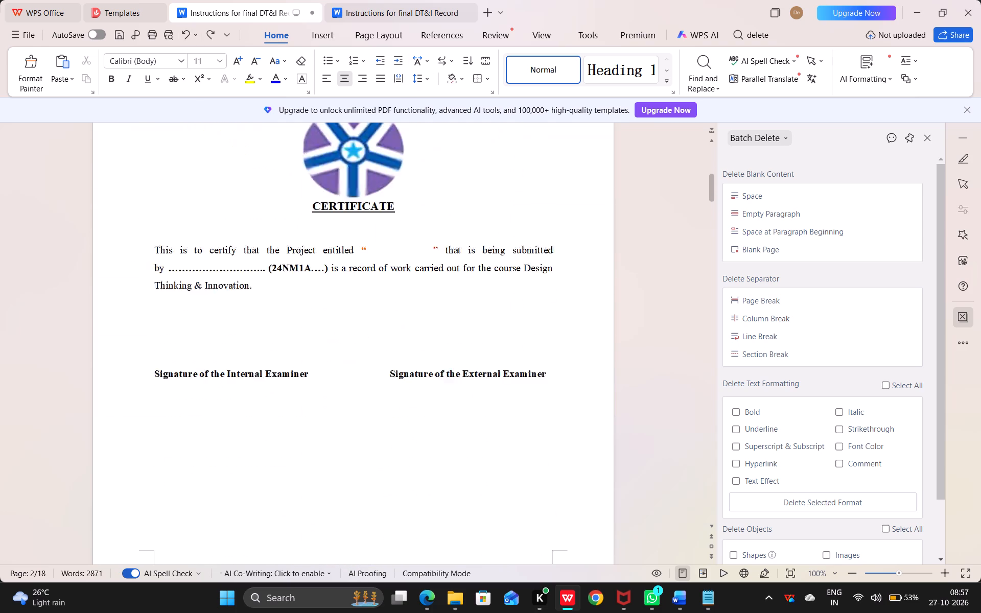
{"action": "scroll", "coordinate": [461, 421], "scroll_direction": "down", "scroll_amount": 1}
{"action": "scroll", "coordinate": [462, 419], "scroll_direction": "up", "scroll_amount": 16}
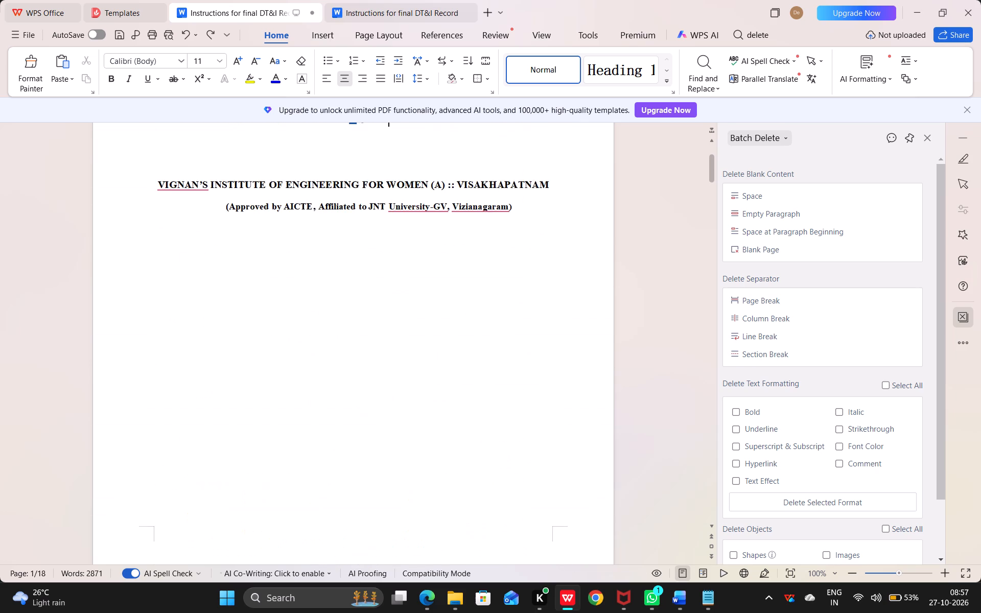
{"action": "scroll", "coordinate": [468, 408], "scroll_direction": "up", "scroll_amount": 5}
{"action": "scroll", "coordinate": [449, 251], "scroll_direction": "up", "scroll_amount": 5}
Insert three empty lines above the TINEKERING LAB title on the cover page.
{"action": "left_click", "coordinate": [288, 201]}
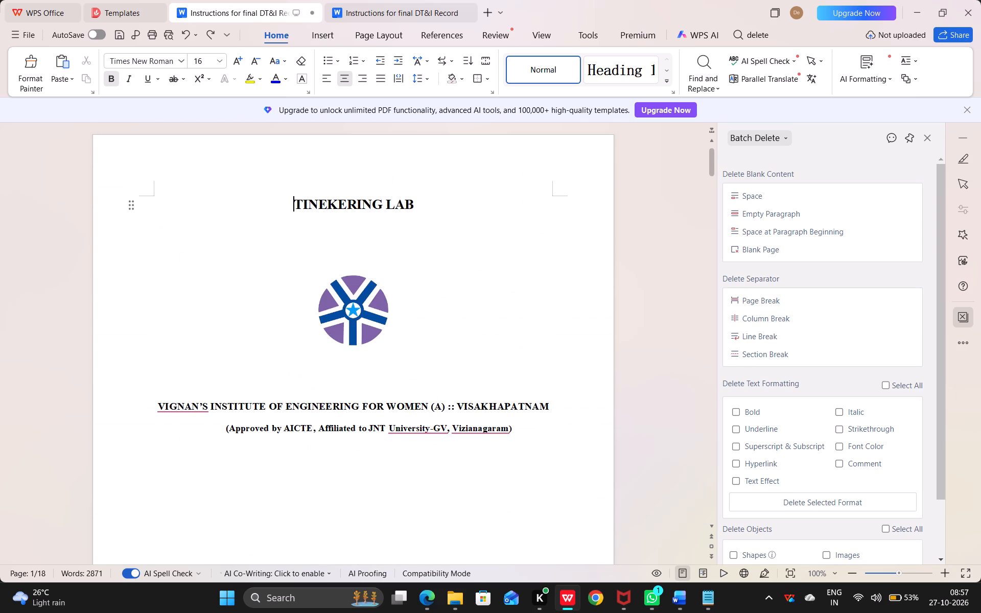
{"action": "key", "text": "Return"}
{"action": "key", "text": "Return"}
{"action": "key", "text": "Return"}
Reduce the empty lines above the institute name and address block at the top of the certificate page.
{"action": "scroll", "coordinate": [358, 233], "scroll_direction": "down", "scroll_amount": 17}
{"action": "left_click", "coordinate": [183, 383]}
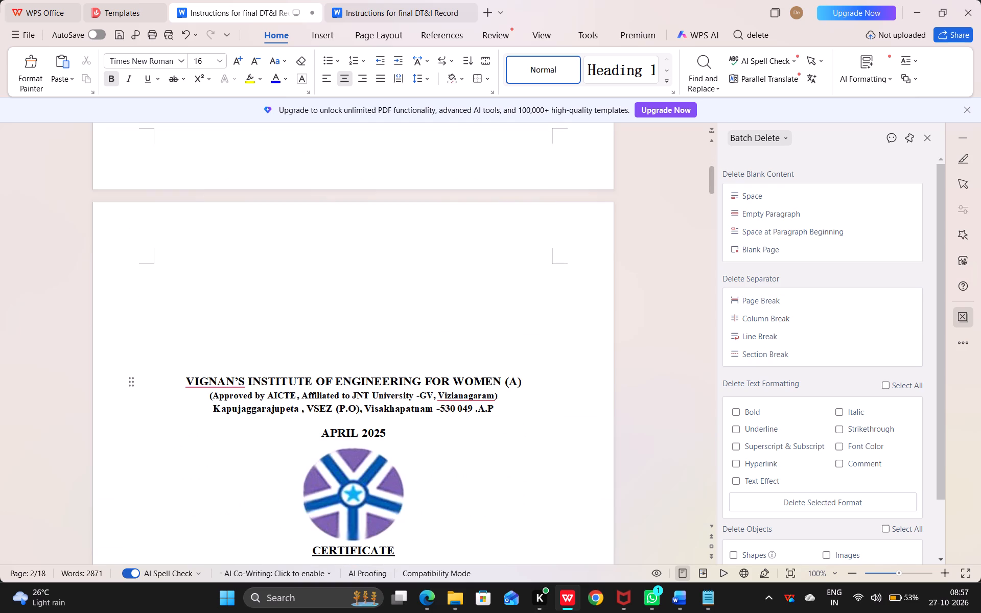
{"action": "key", "text": "Return"}
{"action": "key", "text": "Return"}
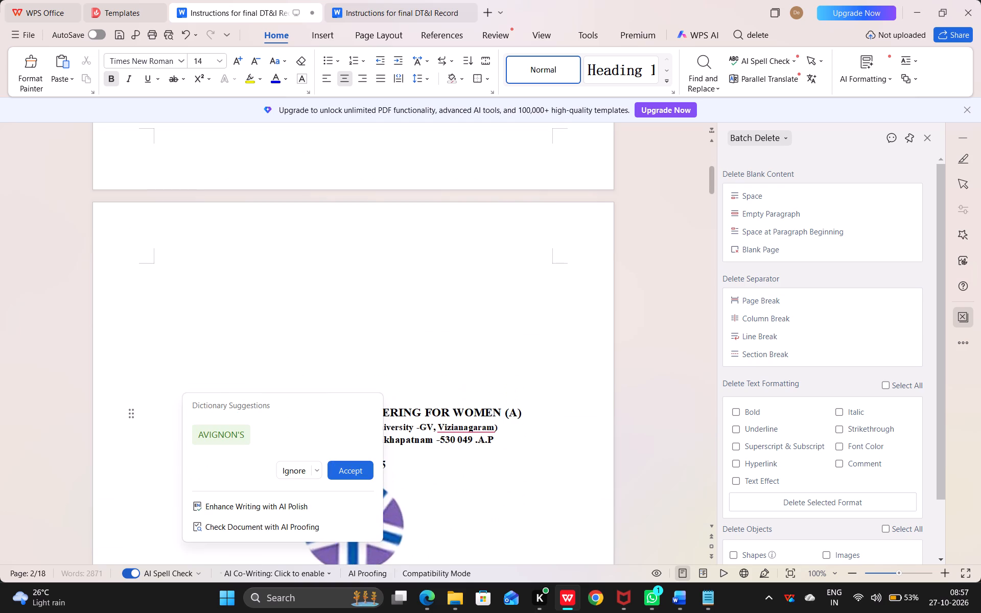
{"action": "key", "text": "Return"}
{"action": "key", "text": "BackSpace"}
{"action": "key", "text": "BackSpace"}
{"action": "key", "text": "BackSpace"}
{"action": "key", "text": "BackSpace"}
{"action": "key", "text": "BackSpace"}
{"action": "key", "text": "BackSpace"}
{"action": "key", "text": "BackSpace"}
{"action": "key", "text": "BackSpace"}
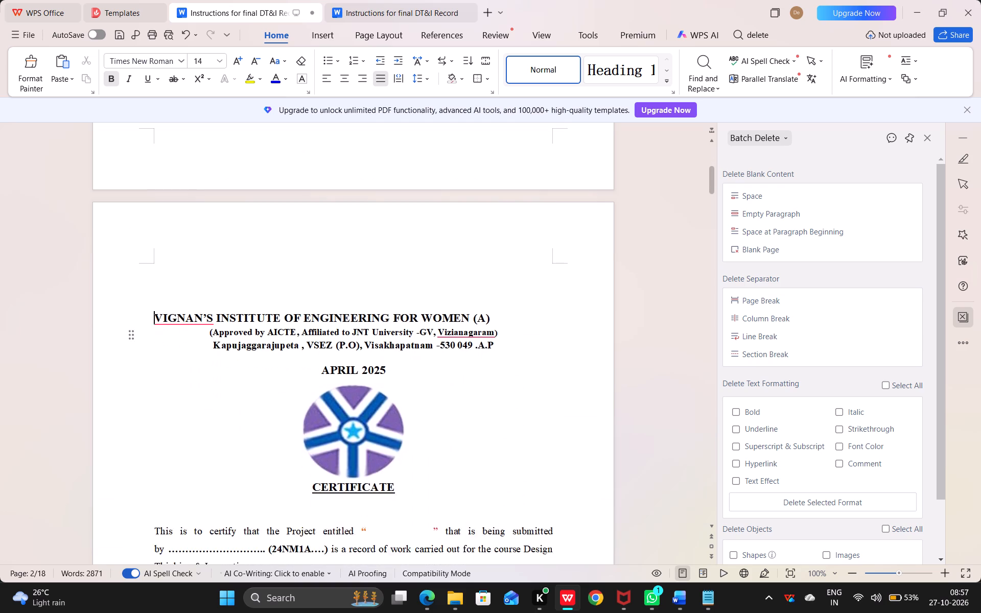
{"action": "key", "text": "BackSpace"}
{"action": "key", "text": "BackSpace"}
{"action": "key", "text": "Return"}
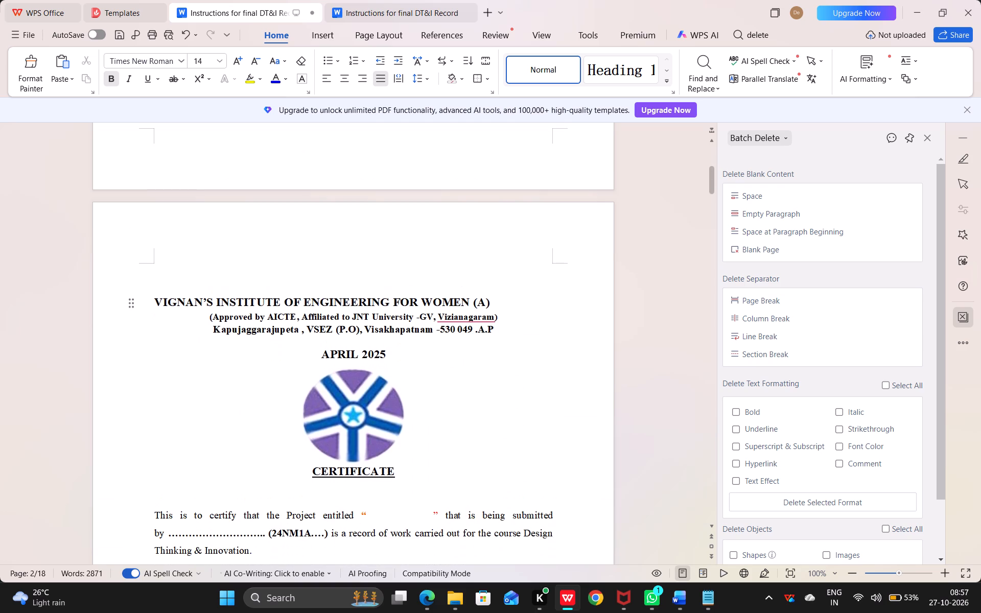
Replace the empty lines below the cover's affiliation line with eight new ones, keeping the institute address block on the certificate page.
{"action": "scroll", "coordinate": [348, 458], "scroll_direction": "up", "scroll_amount": 9}
{"action": "left_click", "coordinate": [299, 316]}
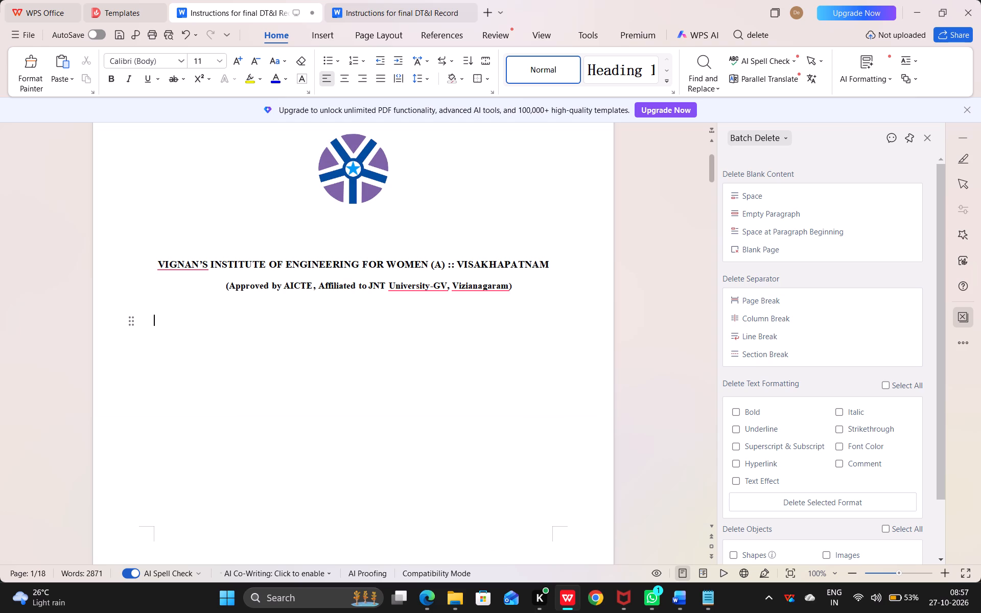
{"action": "left_click_drag", "start_coordinate": [499, 507], "coordinate": [224, 349]}
{"action": "key", "text": "BackSpace"}
{"action": "key", "text": "Return"}
{"action": "key", "text": "Return"}
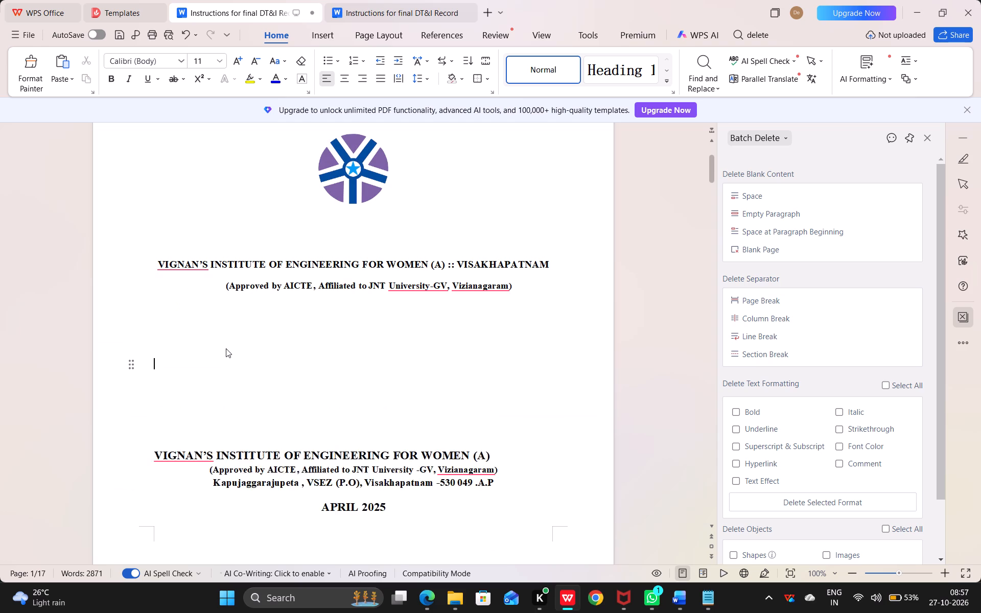
{"action": "key", "text": "Return"}
{"action": "key", "text": "Return"}
{"action": "key", "text": "Return"}
{"action": "key", "text": "Return"}
{"action": "key", "text": "Return"}
{"action": "key", "text": "Return"}
{"action": "scroll", "coordinate": [241, 368], "scroll_direction": "down", "scroll_amount": 4}
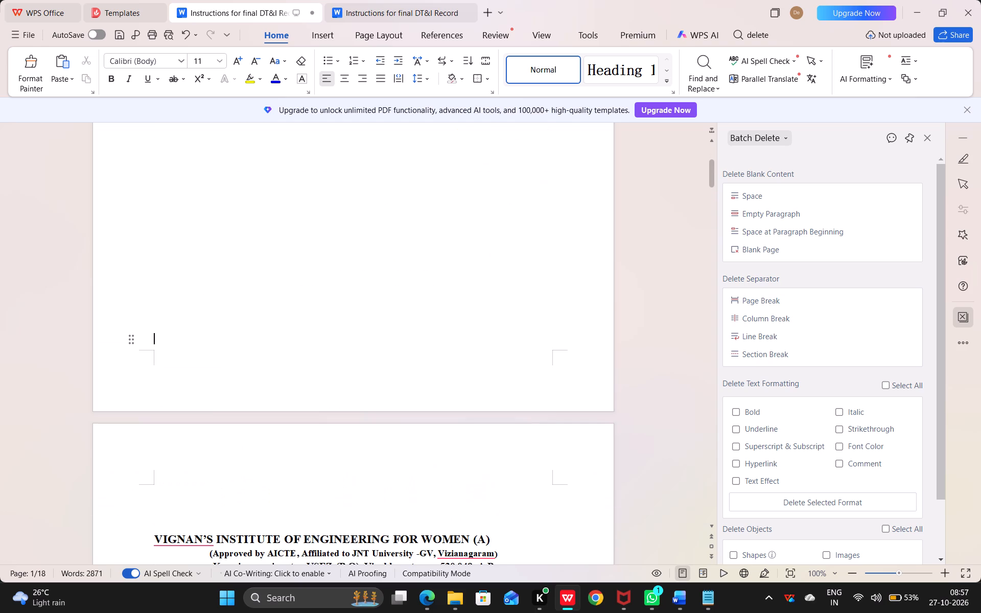
{"action": "scroll", "coordinate": [243, 368], "scroll_direction": "up", "scroll_amount": 6}
{"action": "scroll", "coordinate": [669, 316], "scroll_direction": "up", "scroll_amount": 2}
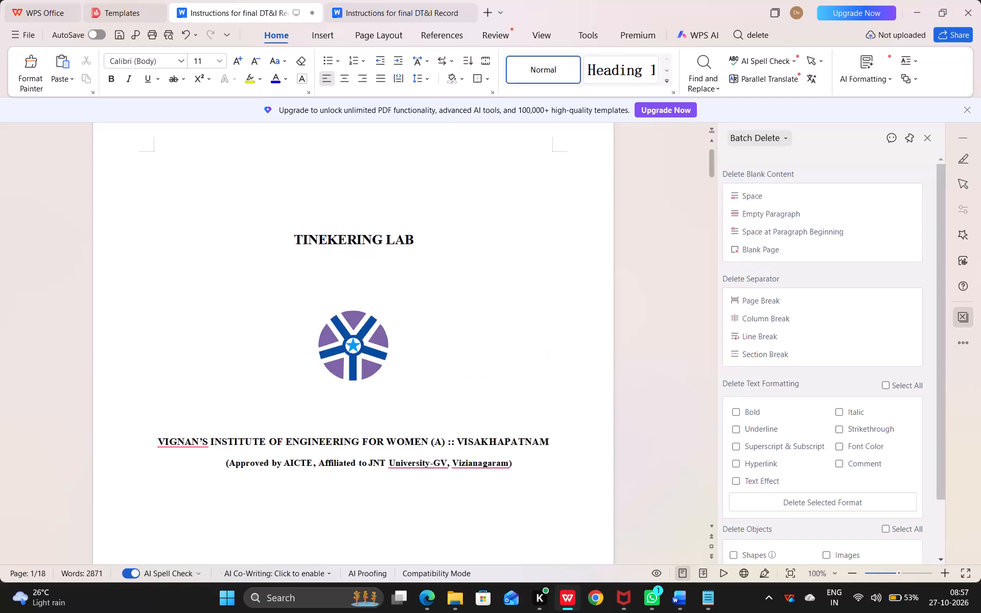
{"action": "scroll", "coordinate": [669, 316], "scroll_direction": "up", "scroll_amount": 2}
Close the Batch Delete pane.
{"action": "left_click", "coordinate": [713, 291]}
{"action": "left_click", "coordinate": [930, 140]}
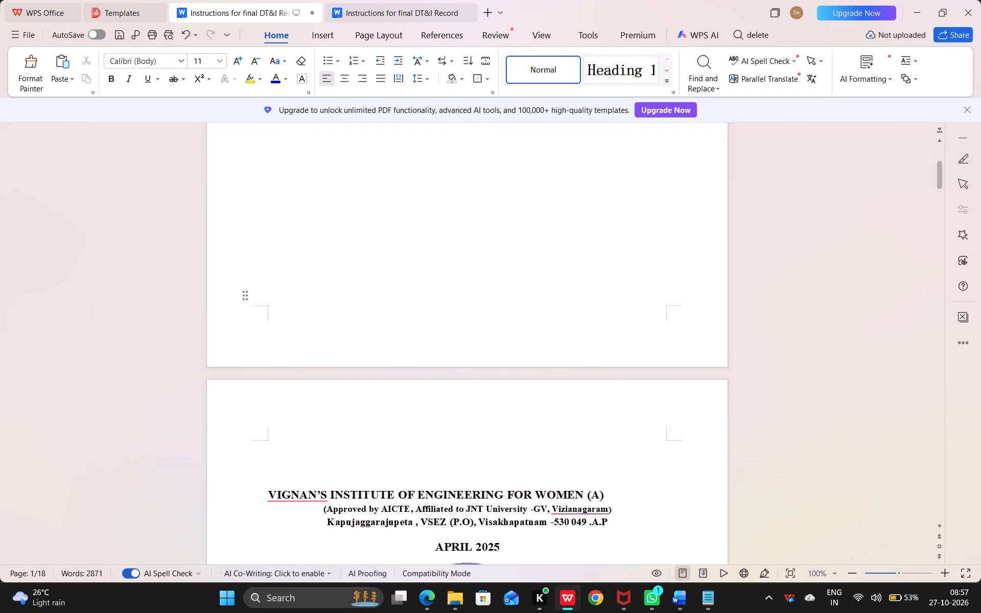
Review the report's page layout from the cover through the index and chapters to the conclusion and references.
{"action": "scroll", "coordinate": [437, 413], "scroll_direction": "down", "scroll_amount": 13}
{"action": "scroll", "coordinate": [440, 412], "scroll_direction": "down", "scroll_amount": 16}
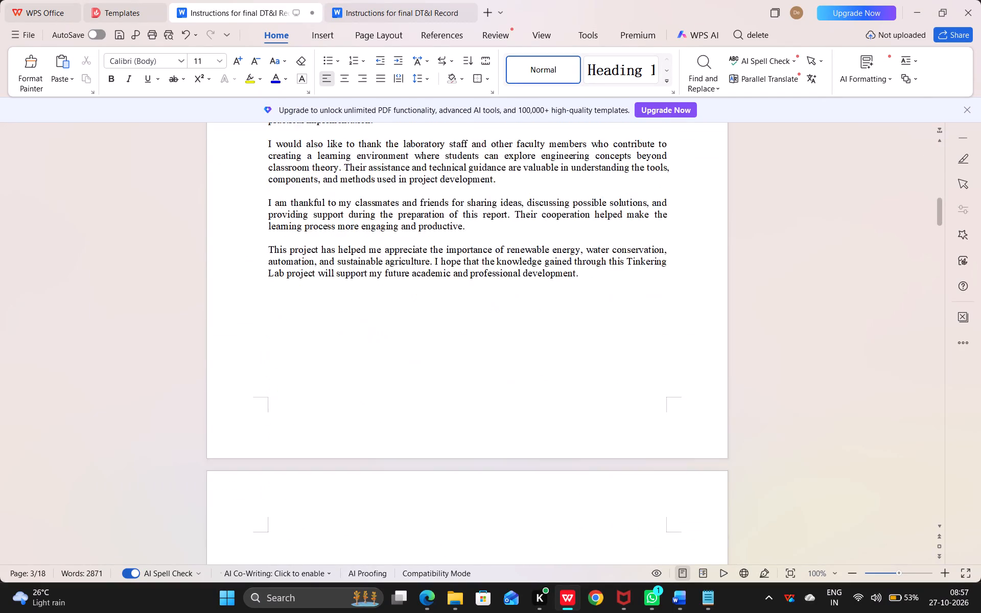
{"action": "scroll", "coordinate": [445, 407], "scroll_direction": "down", "scroll_amount": 20}
{"action": "scroll", "coordinate": [445, 407], "scroll_direction": "down", "scroll_amount": 20}
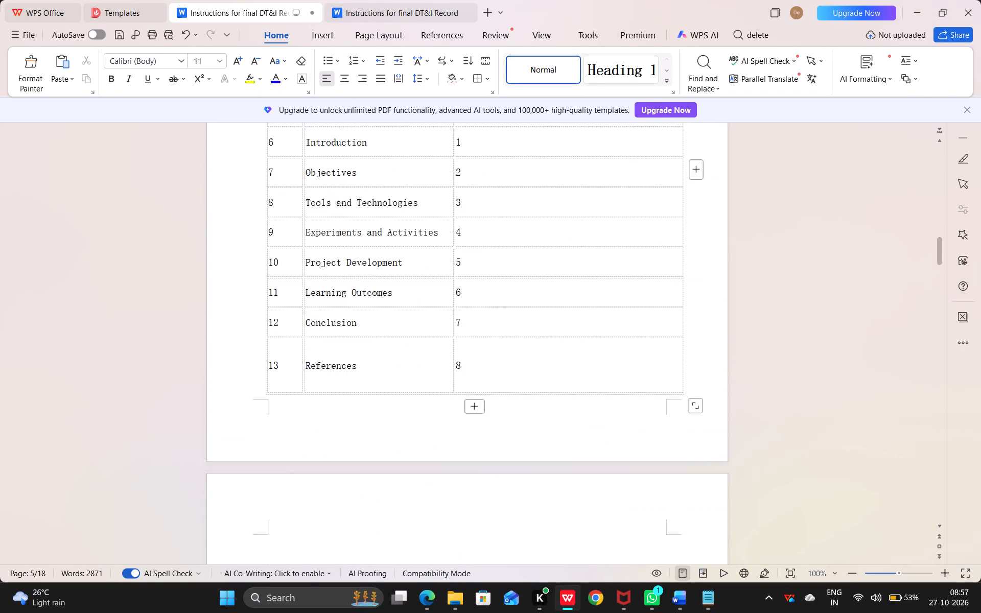
{"action": "scroll", "coordinate": [464, 393], "scroll_direction": "down", "scroll_amount": 20}
{"action": "scroll", "coordinate": [464, 393], "scroll_direction": "down", "scroll_amount": 15}
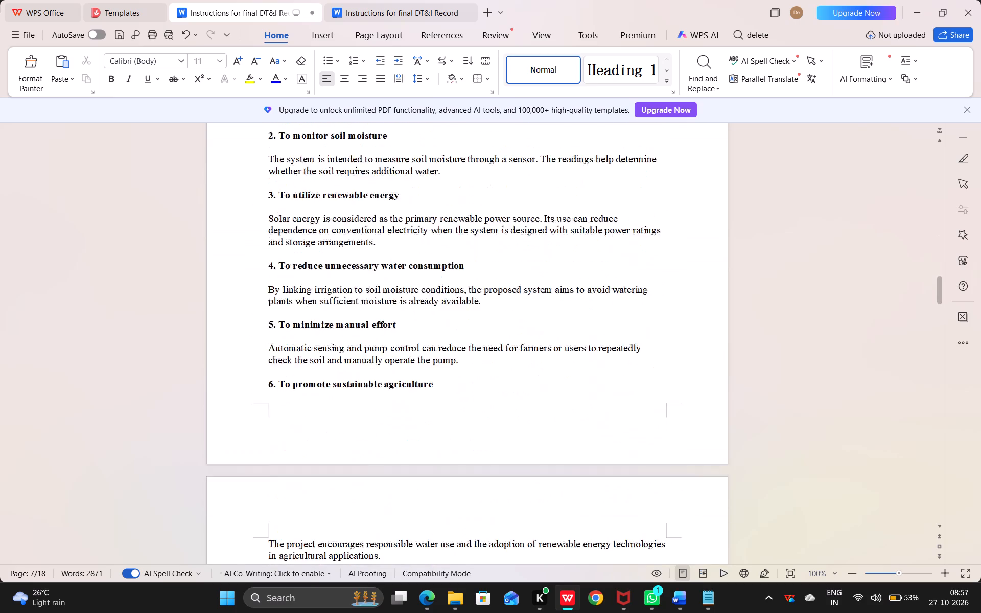
{"action": "scroll", "coordinate": [464, 393], "scroll_direction": "down", "scroll_amount": 20}
{"action": "scroll", "coordinate": [464, 393], "scroll_direction": "down", "scroll_amount": 19}
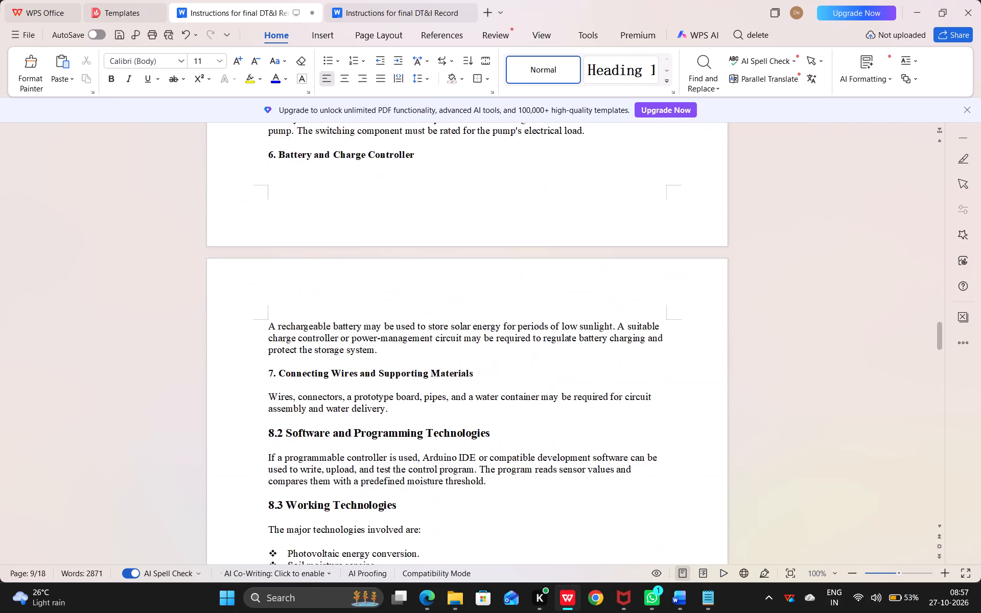
{"action": "scroll", "coordinate": [465, 391], "scroll_direction": "down", "scroll_amount": 19}
{"action": "scroll", "coordinate": [466, 391], "scroll_direction": "down", "scroll_amount": 17}
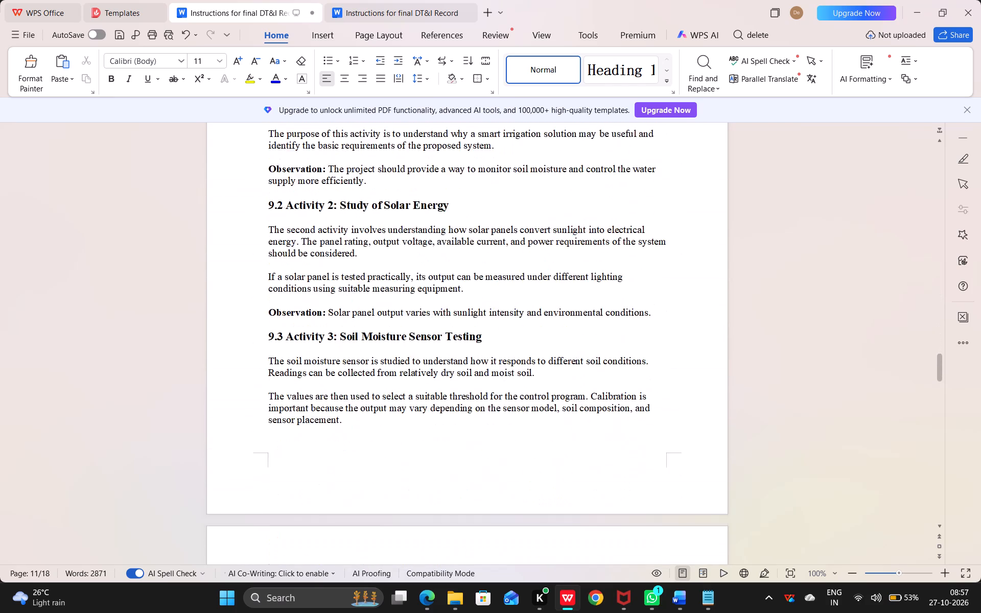
{"action": "scroll", "coordinate": [466, 390], "scroll_direction": "down", "scroll_amount": 3}
{"action": "scroll", "coordinate": [516, 404], "scroll_direction": "down", "scroll_amount": 11}
{"action": "scroll", "coordinate": [628, 440], "scroll_direction": "down", "scroll_amount": 7}
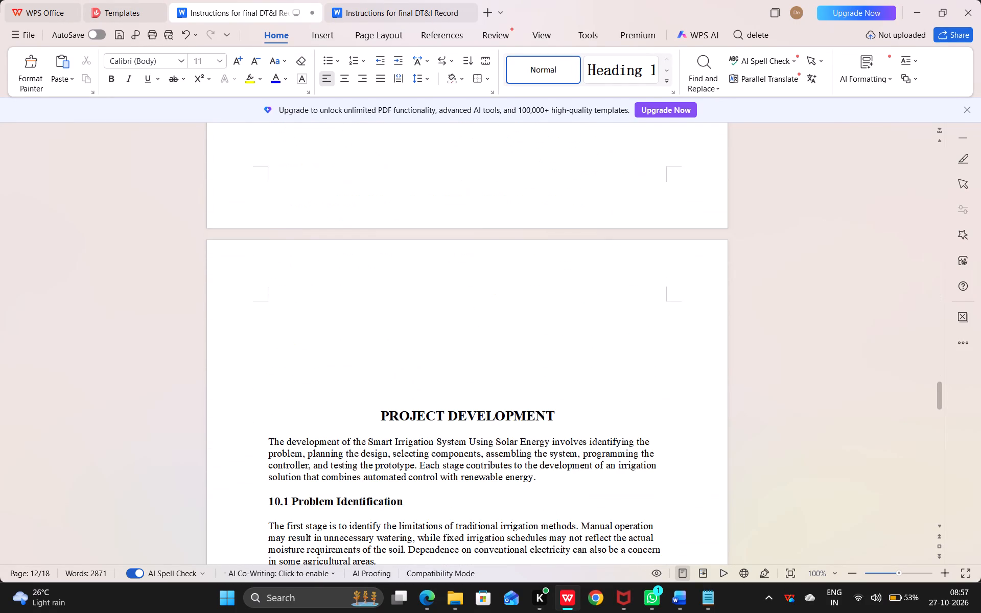
{"action": "scroll", "coordinate": [520, 447], "scroll_direction": "down", "scroll_amount": 7}
{"action": "scroll", "coordinate": [520, 447], "scroll_direction": "down", "scroll_amount": 20}
{"action": "scroll", "coordinate": [520, 447], "scroll_direction": "down", "scroll_amount": 3}
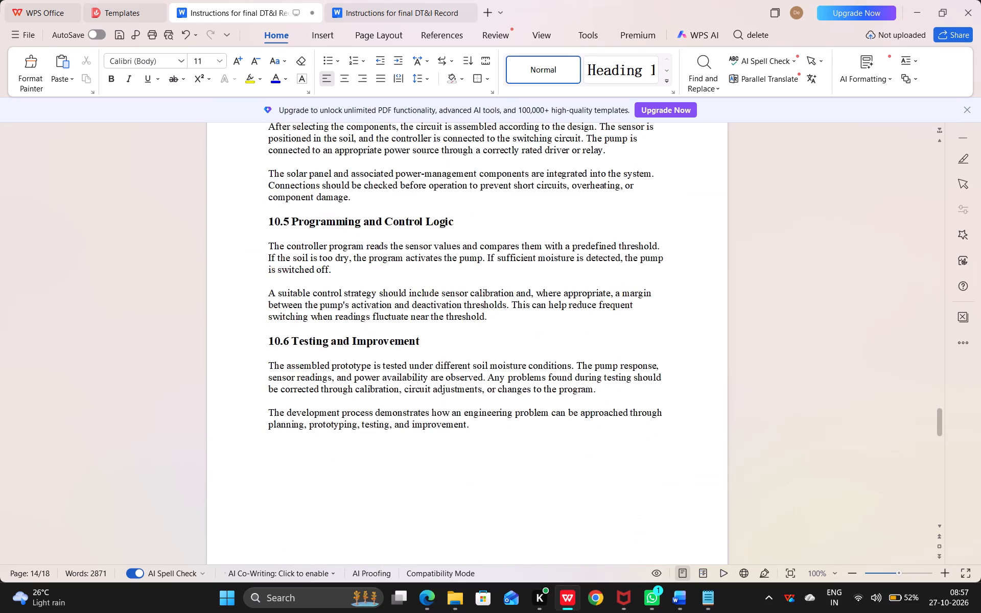
{"action": "scroll", "coordinate": [523, 446], "scroll_direction": "down", "scroll_amount": 20}
{"action": "scroll", "coordinate": [523, 446], "scroll_direction": "down", "scroll_amount": 16}
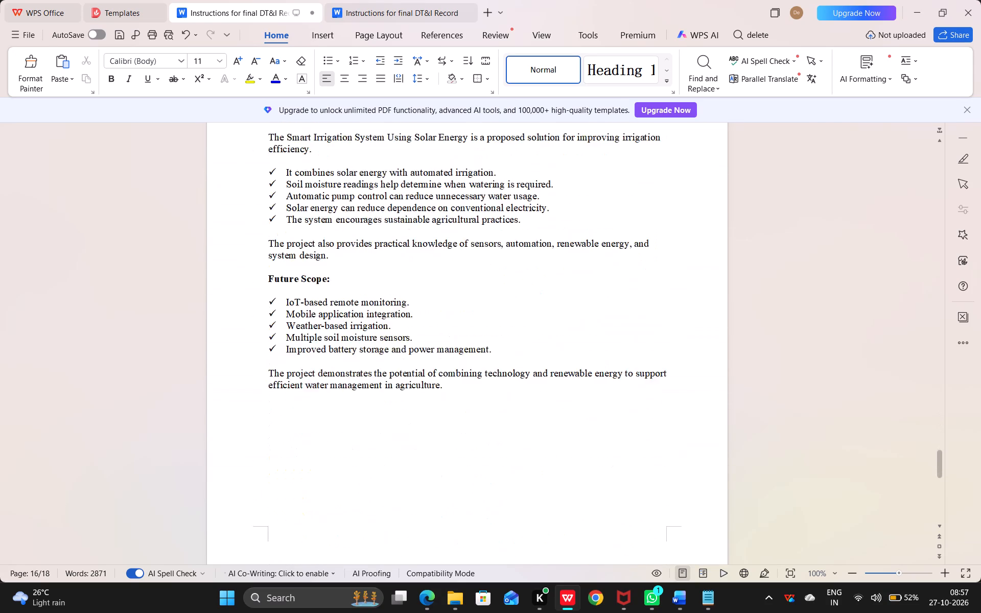
{"action": "scroll", "coordinate": [524, 446], "scroll_direction": "down", "scroll_amount": 7}
Remove the empty lines above the CONCLUSION heading, keeping it on its own line directly below the Overall Learning paragraph.
{"action": "scroll", "coordinate": [525, 445], "scroll_direction": "up", "scroll_amount": 15}
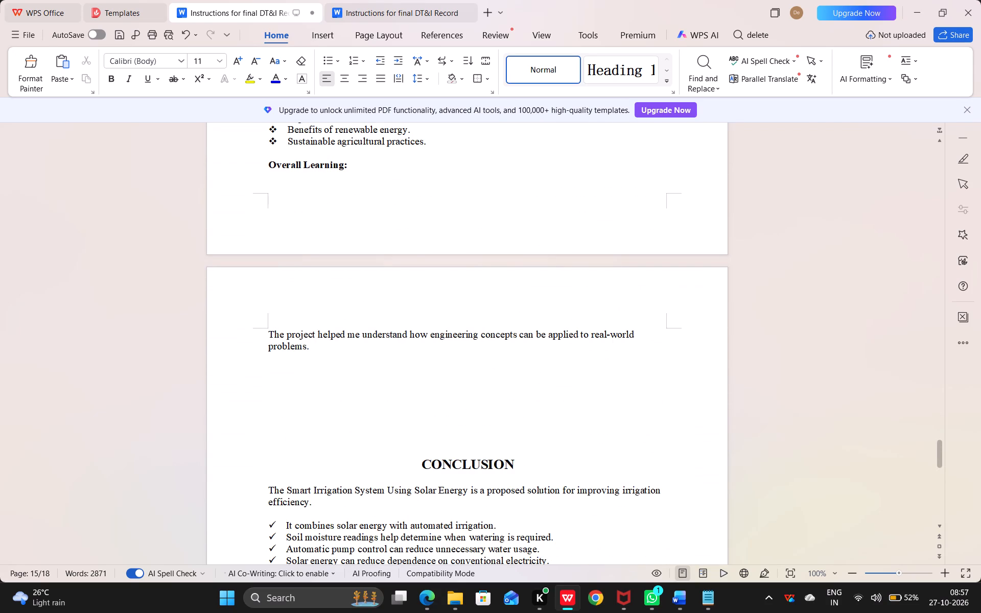
{"action": "left_click", "coordinate": [414, 463]}
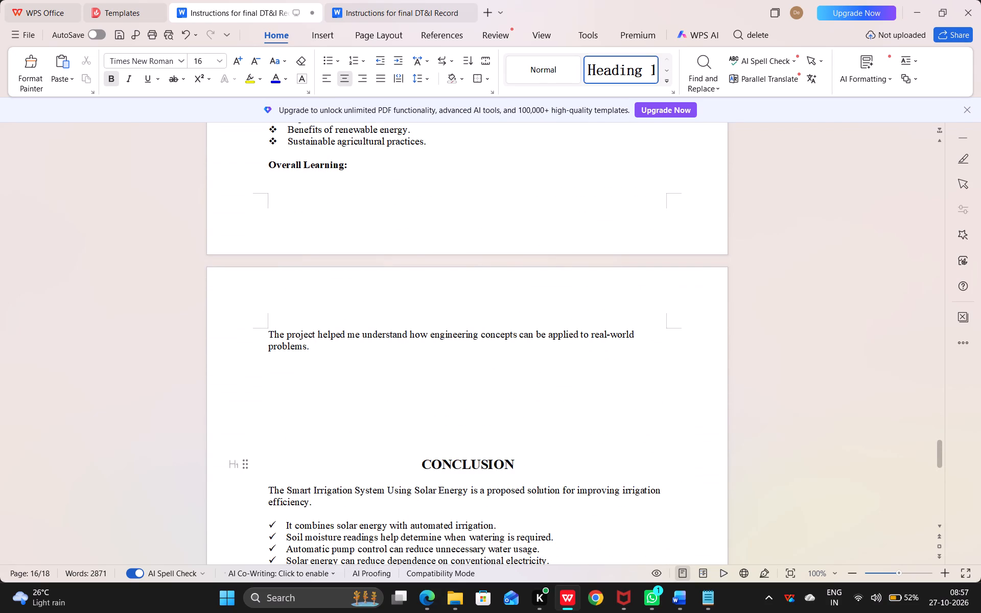
{"action": "key", "text": "BackSpace"}
{"action": "key", "text": "BackSpace"}
{"action": "key", "text": "BackSpace"}
{"action": "key", "text": "BackSpace"}
{"action": "key", "text": "BackSpace"}
{"action": "key", "text": "BackSpace"}
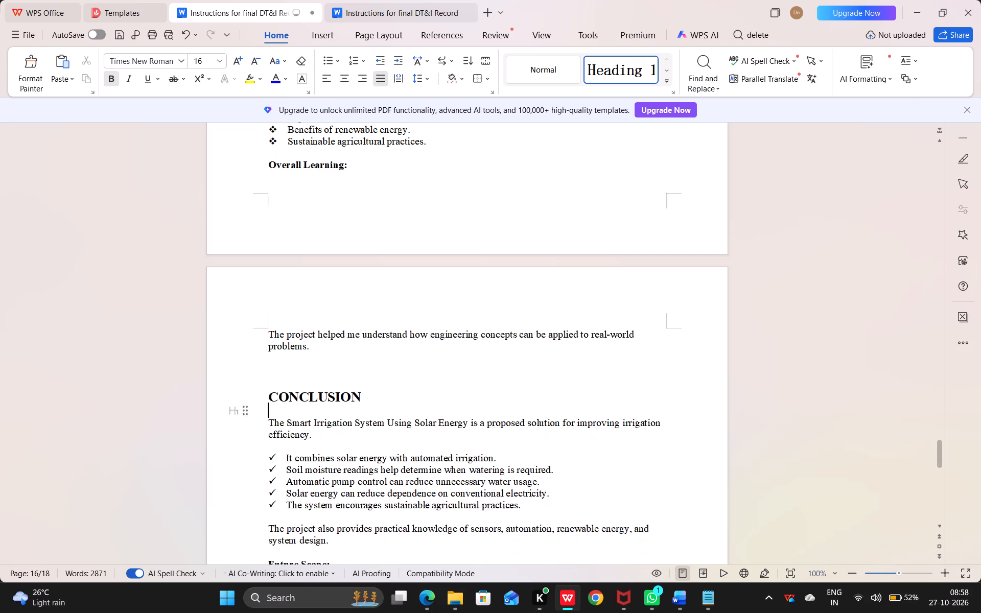
{"action": "key", "text": "BackSpace"}
{"action": "key", "text": "BackSpace"}
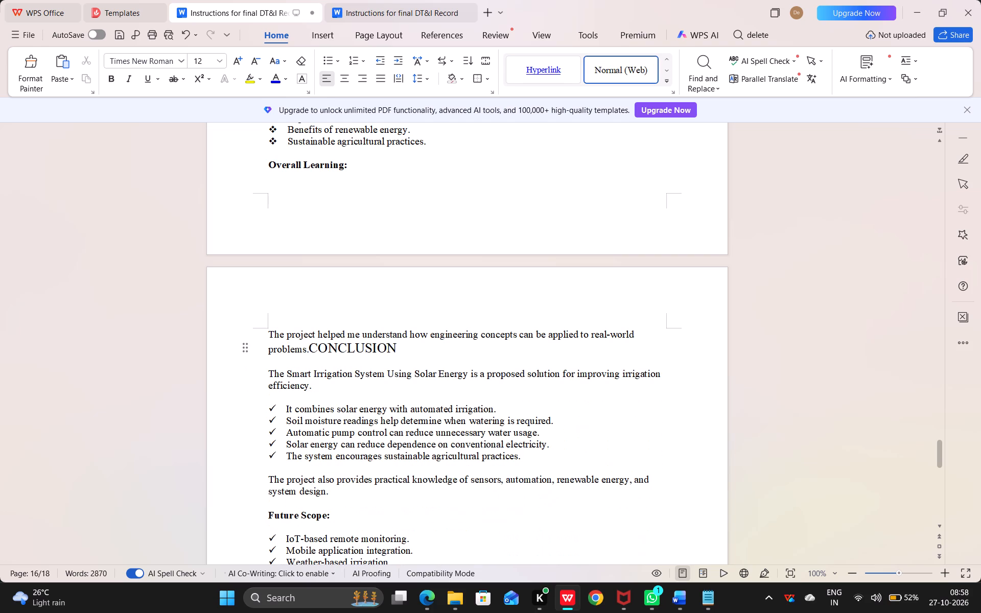
{"action": "key", "text": "Return"}
Remove the empty lines above the LEARNING OUTCOMES heading so it sits at the top of its page.
{"action": "scroll", "coordinate": [415, 413], "scroll_direction": "up", "scroll_amount": 3}
{"action": "scroll", "coordinate": [255, 376], "scroll_direction": "up", "scroll_amount": 7}
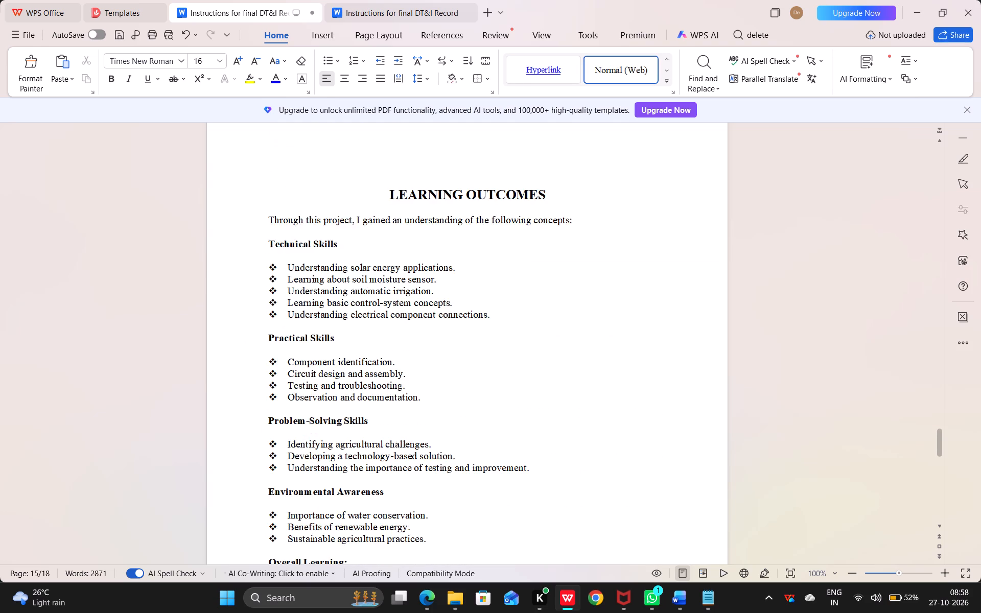
{"action": "scroll", "coordinate": [433, 271], "scroll_direction": "up", "scroll_amount": 2}
{"action": "left_click", "coordinate": [387, 329]}
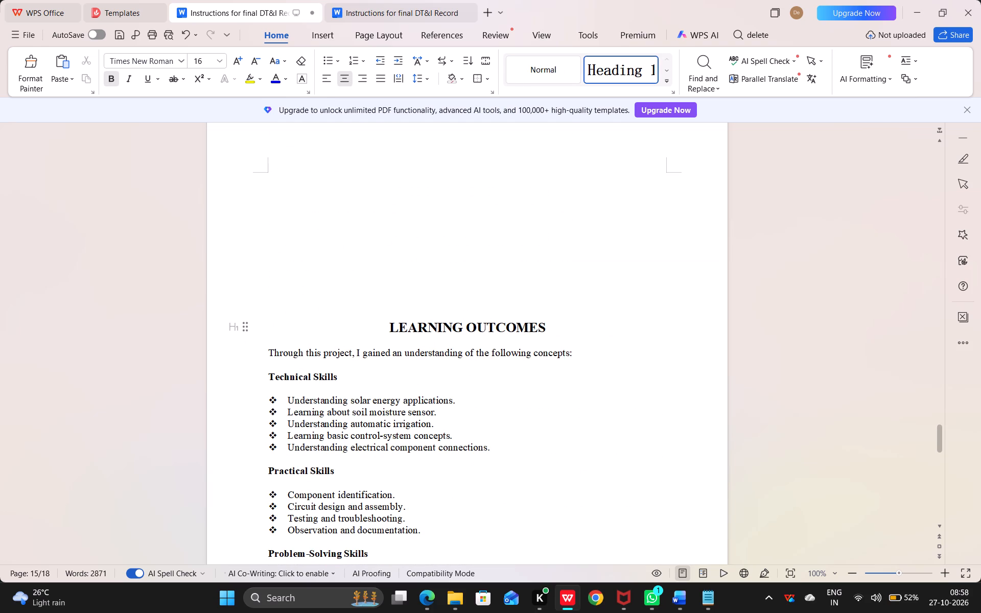
{"action": "key", "text": "BackSpace"}
{"action": "key", "text": "BackSpace"}
{"action": "key", "text": "BackSpace"}
{"action": "key", "text": "BackSpace"}
{"action": "key", "text": "BackSpace"}
{"action": "key", "text": "BackSpace"}
{"action": "key", "text": "BackSpace"}
{"action": "key", "text": "BackSpace"}
{"action": "key", "text": "BackSpace"}
{"action": "key", "text": "BackSpace"}
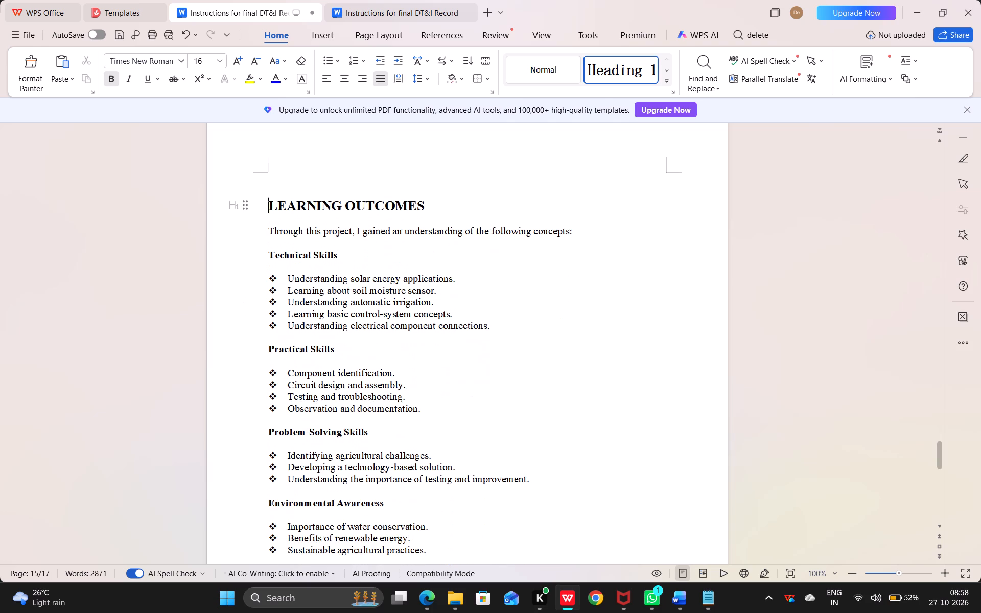
{"action": "scroll", "coordinate": [389, 328], "scroll_direction": "up", "scroll_amount": 4}
{"action": "key", "text": "BackSpace"}
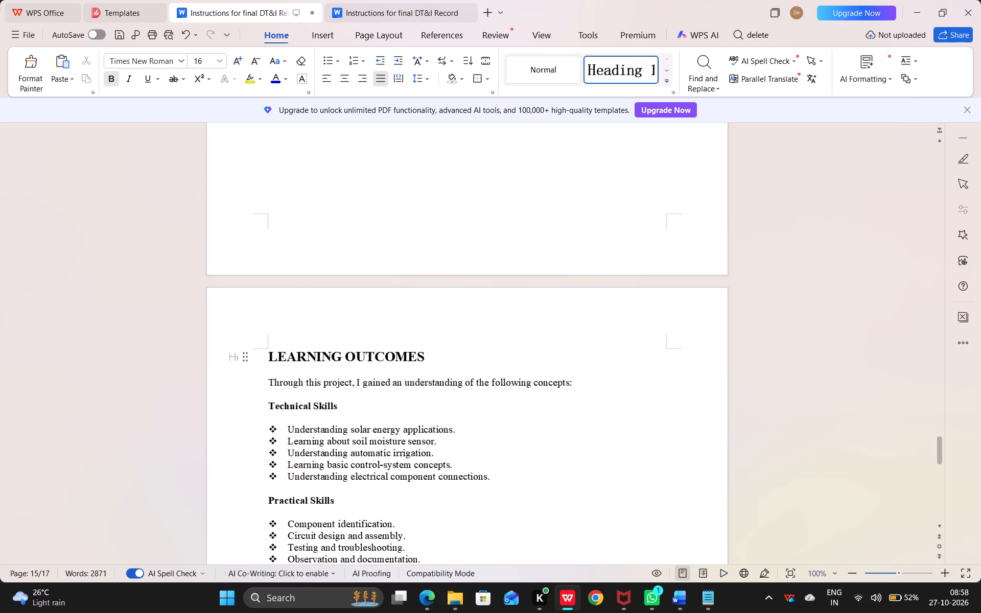
{"action": "key", "text": "BackSpace"}
{"action": "key", "text": "Return"}
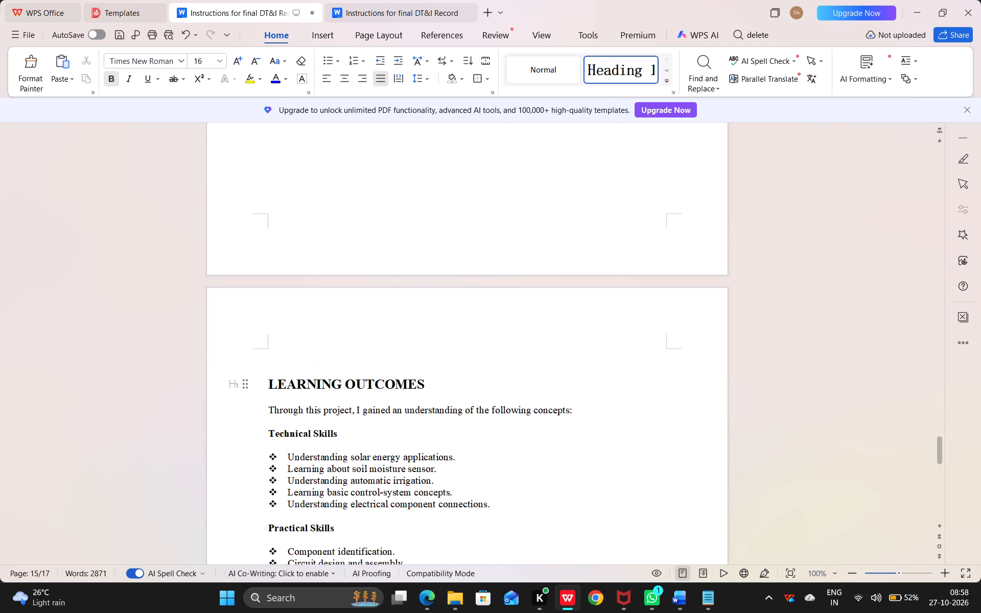
{"action": "key", "text": "BackSpace"}
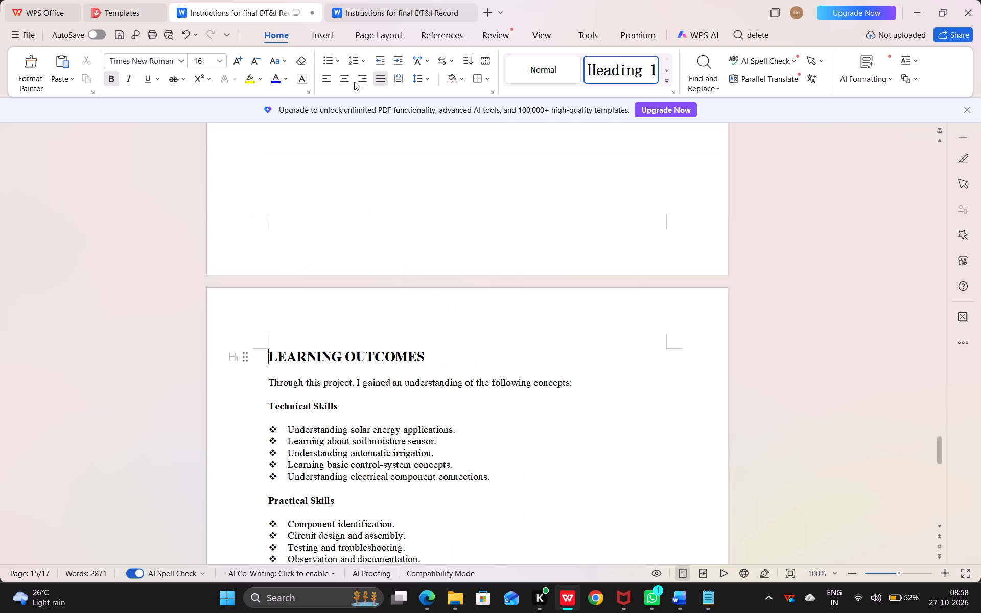
Center the LEARNING OUTCOMES heading.
{"action": "left_click", "coordinate": [349, 82]}
Insert five empty lines above the REFERENCES heading to move it to the top of the following page.
{"action": "scroll", "coordinate": [521, 400], "scroll_direction": "up", "scroll_amount": 6}
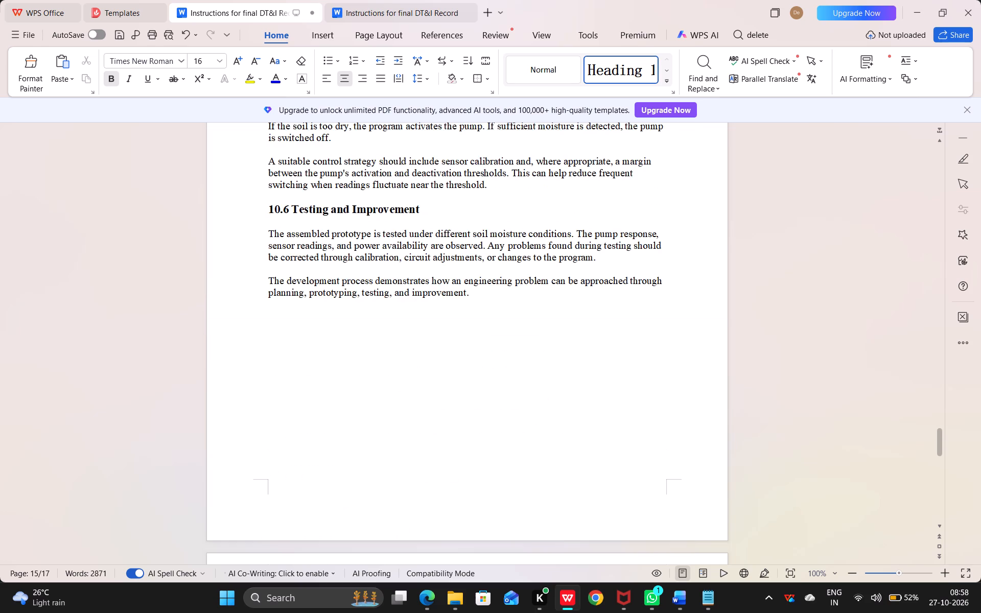
{"action": "scroll", "coordinate": [508, 400], "scroll_direction": "down", "scroll_amount": 20}
{"action": "scroll", "coordinate": [508, 400], "scroll_direction": "down", "scroll_amount": 8}
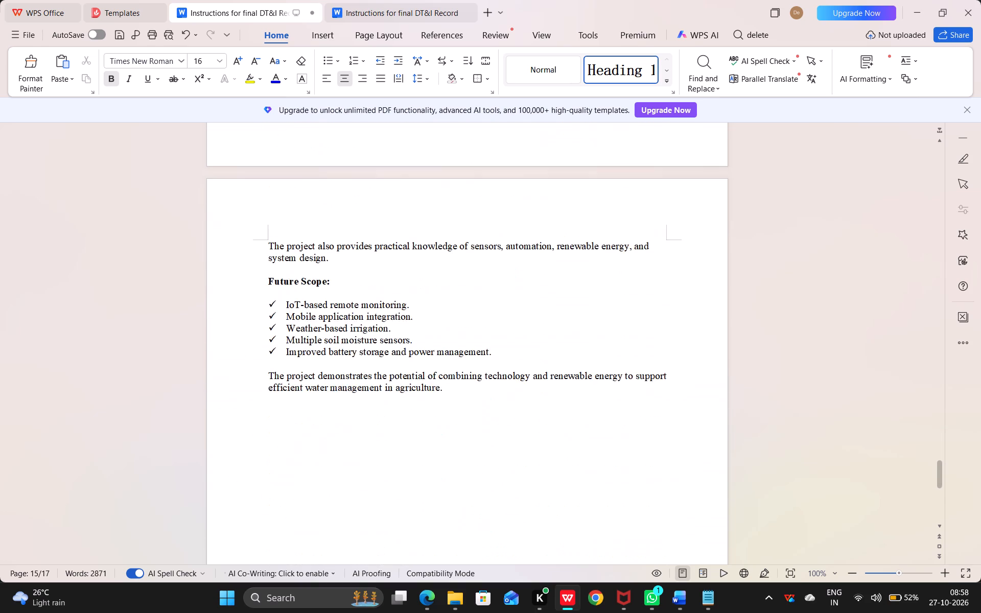
{"action": "scroll", "coordinate": [508, 400], "scroll_direction": "down", "scroll_amount": 8}
{"action": "left_click", "coordinate": [416, 305]}
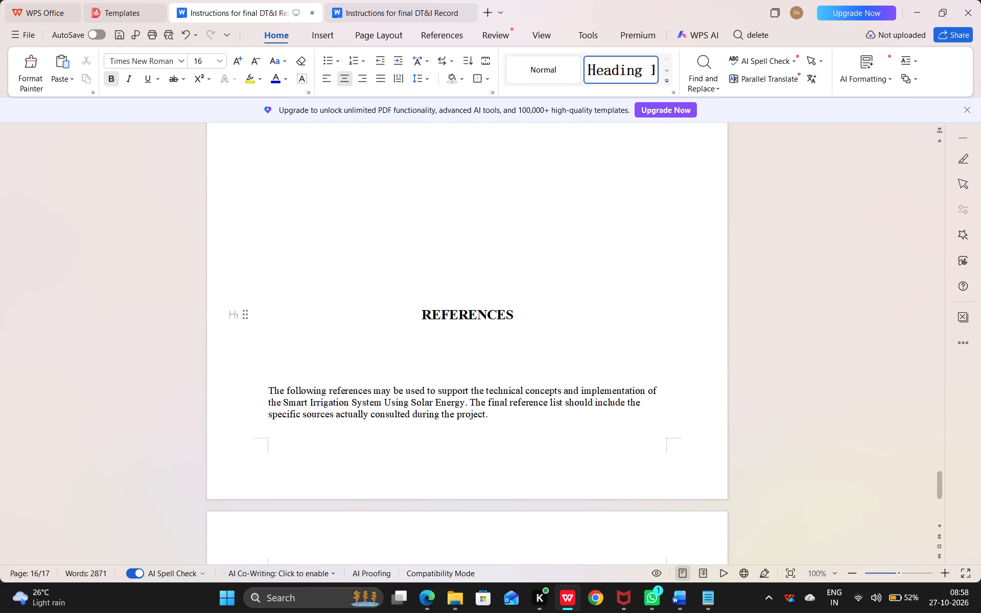
{"action": "key", "text": "Return"}
{"action": "key", "text": "Return"}
{"action": "key", "text": "Return"}
{"action": "key", "text": "Return"}
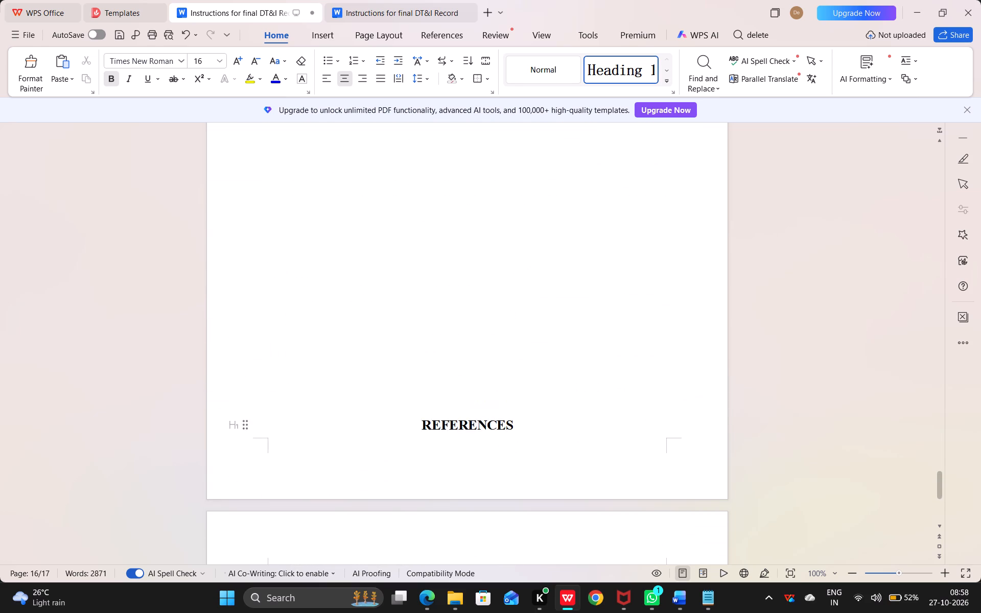
{"action": "key", "text": "Return"}
Delete the two empty lines between the REFERENCES heading and its introductory paragraph.
{"action": "scroll", "coordinate": [496, 337], "scroll_direction": "down", "scroll_amount": 10}
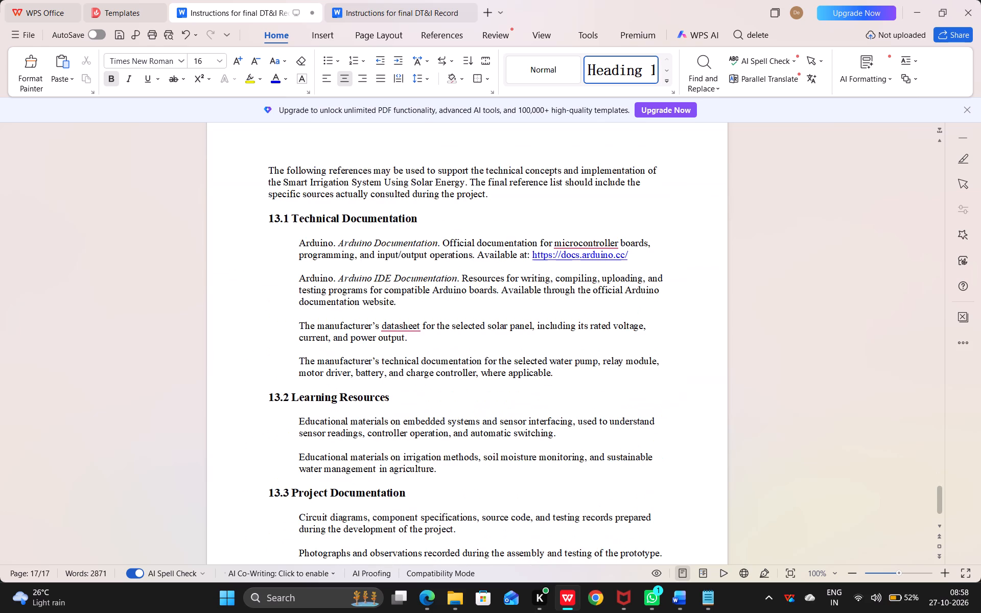
{"action": "scroll", "coordinate": [494, 339], "scroll_direction": "down", "scroll_amount": 8}
{"action": "scroll", "coordinate": [494, 339], "scroll_direction": "up", "scroll_amount": 6}
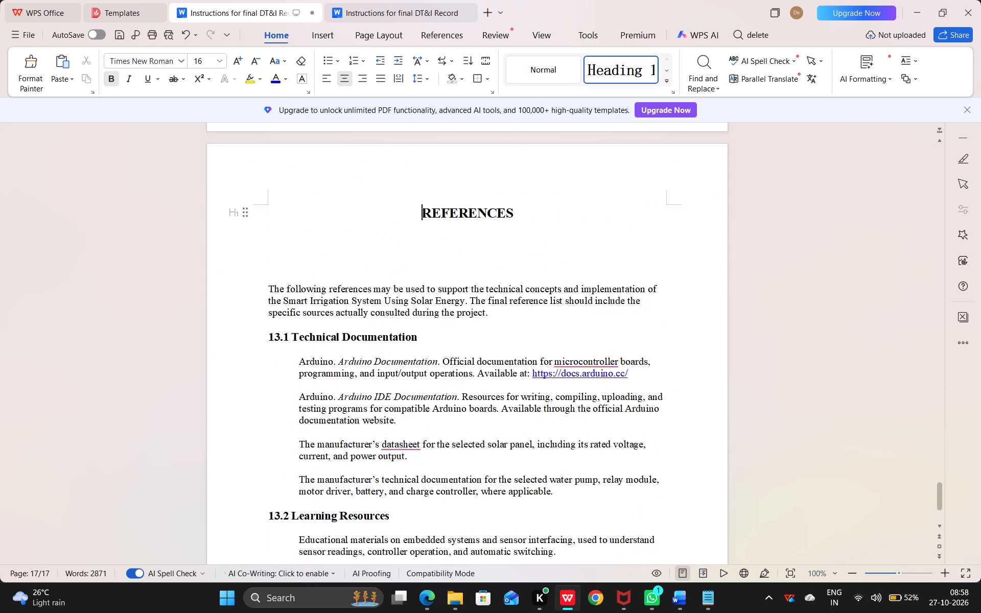
{"action": "scroll", "coordinate": [494, 339], "scroll_direction": "up", "scroll_amount": 1}
{"action": "left_click", "coordinate": [454, 323]}
{"action": "key", "text": "BackSpace"}
{"action": "key", "text": "BackSpace"}
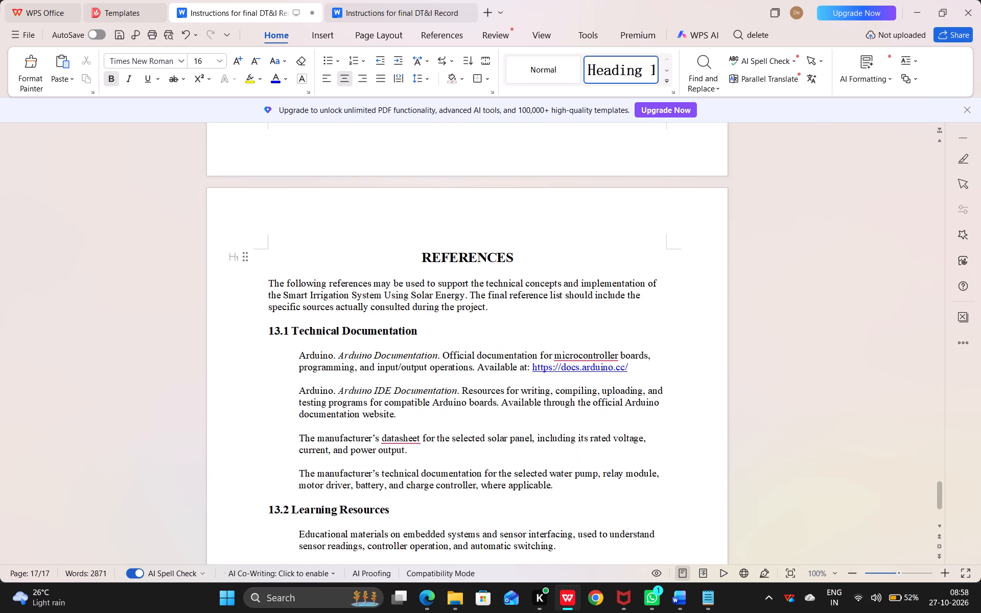
Insert four empty lines above the CONCLUSION heading so that it starts on a new page.
{"action": "scroll", "coordinate": [252, 356], "scroll_direction": "down", "scroll_amount": 6}
{"action": "scroll", "coordinate": [393, 385], "scroll_direction": "down", "scroll_amount": 8}
{"action": "scroll", "coordinate": [400, 380], "scroll_direction": "up", "scroll_amount": 2}
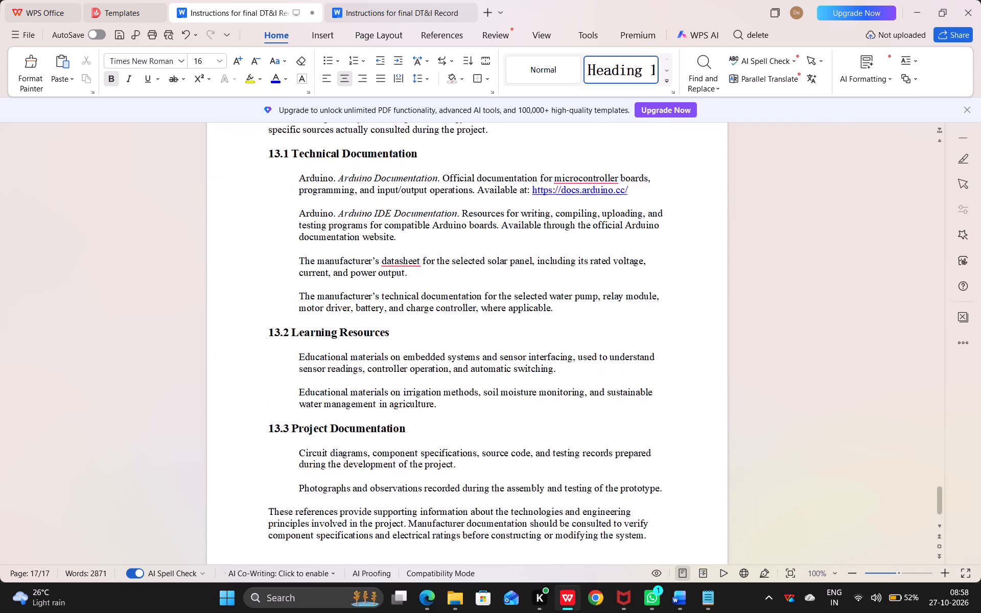
{"action": "scroll", "coordinate": [405, 370], "scroll_direction": "up", "scroll_amount": 20}
{"action": "scroll", "coordinate": [405, 370], "scroll_direction": "up", "scroll_amount": 8}
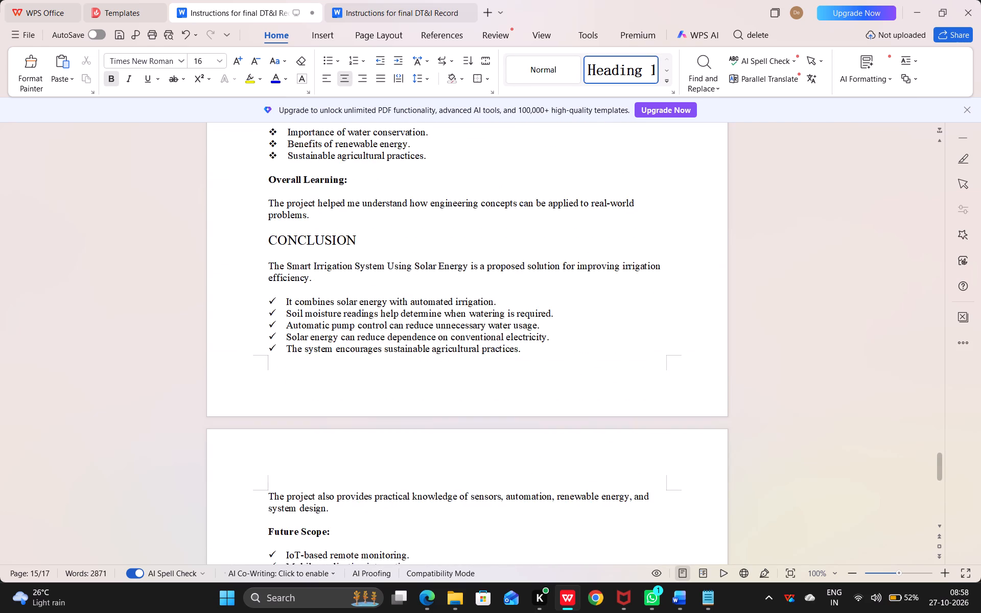
{"action": "scroll", "coordinate": [434, 342], "scroll_direction": "up", "scroll_amount": 4}
{"action": "left_click", "coordinate": [372, 422]}
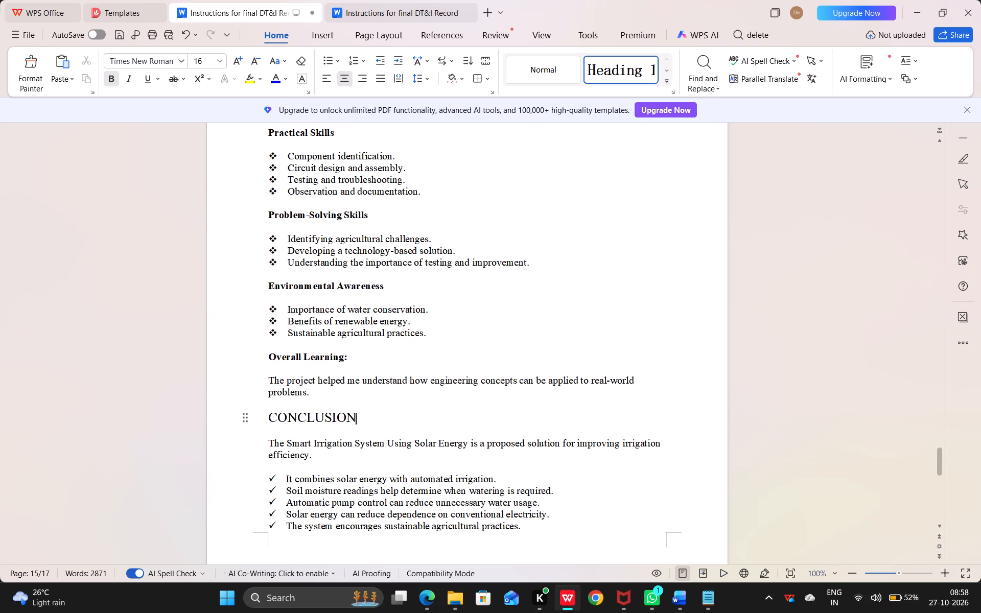
{"action": "left_click", "coordinate": [268, 422]}
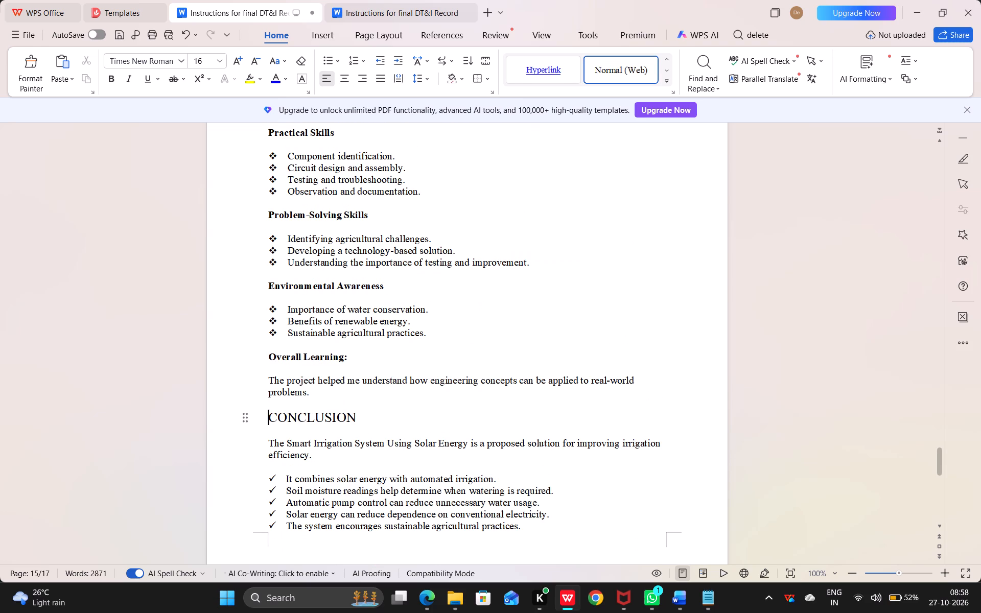
{"action": "key", "text": "Return"}
{"action": "key", "text": "Return"}
{"action": "key", "text": "Return"}
{"action": "key", "text": "Return"}
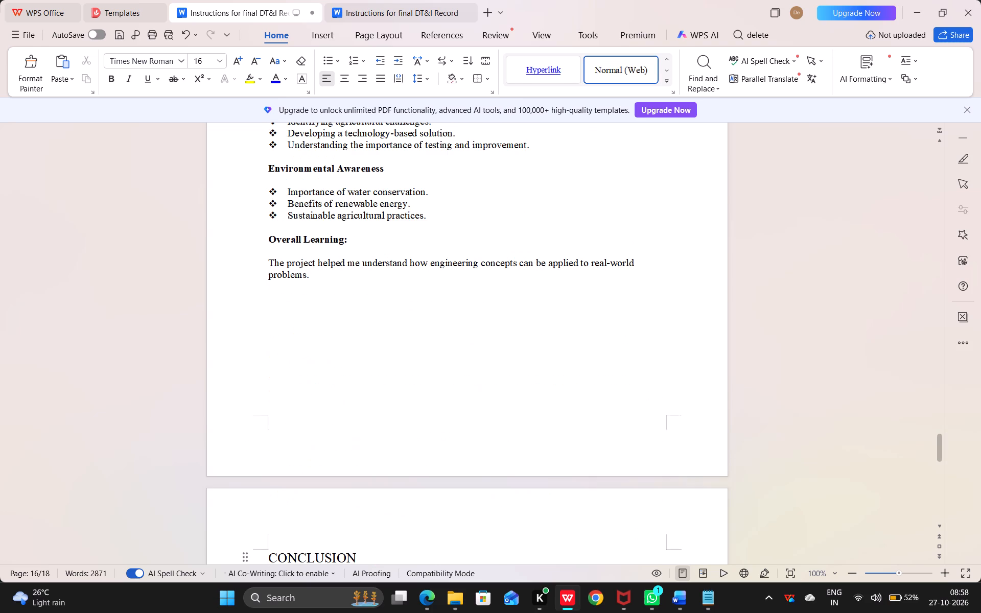
Set the CONCLUSION heading's font size to 16 and its font to Times New Roman.
{"action": "scroll", "coordinate": [274, 438], "scroll_direction": "down", "scroll_amount": 3}
{"action": "triple_click", "coordinate": [303, 428]}
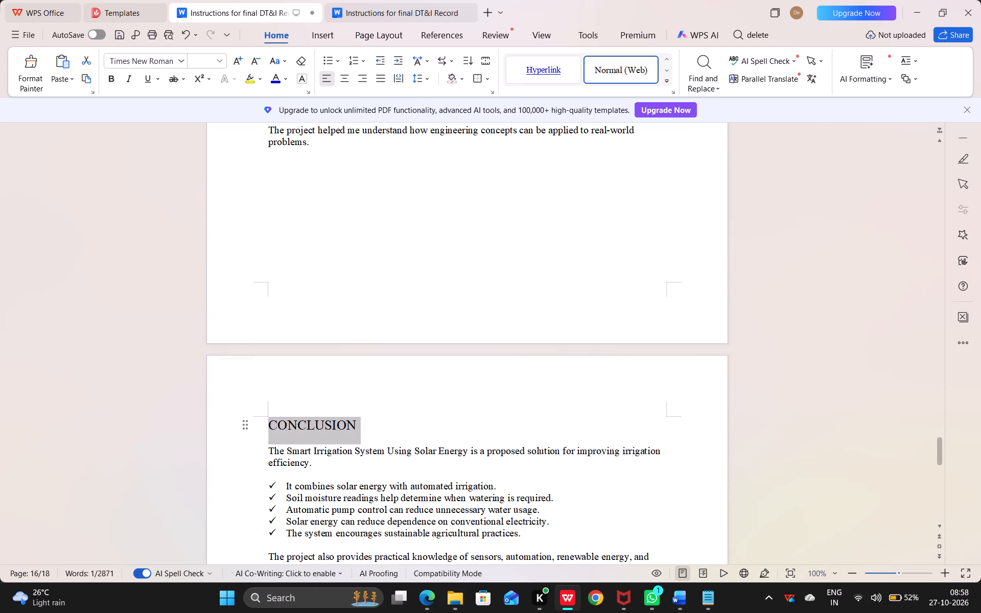
{"action": "left_click", "coordinate": [227, 61]}
{"action": "left_click", "coordinate": [223, 62]}
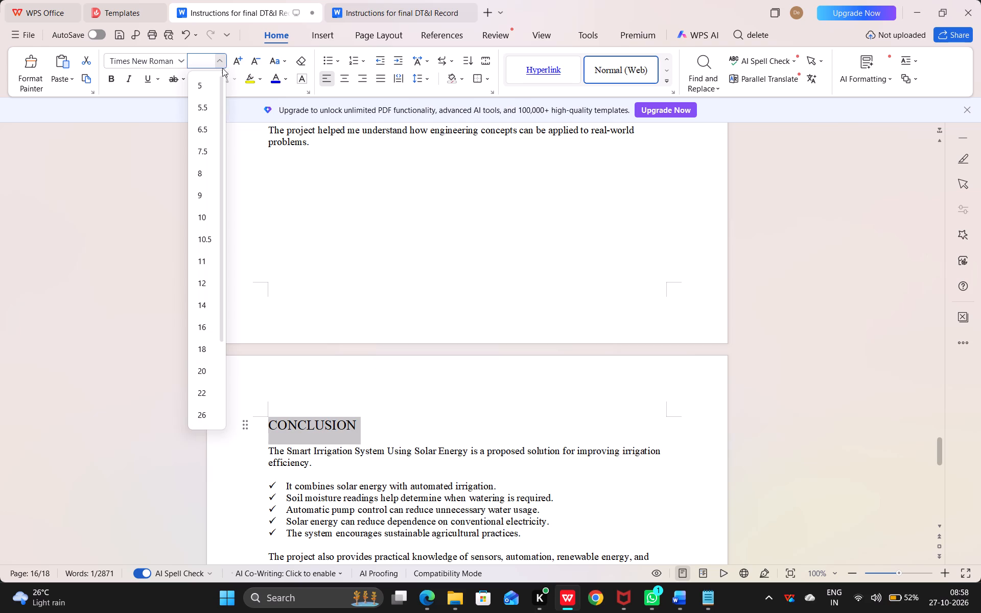
{"action": "left_click", "coordinate": [214, 329]}
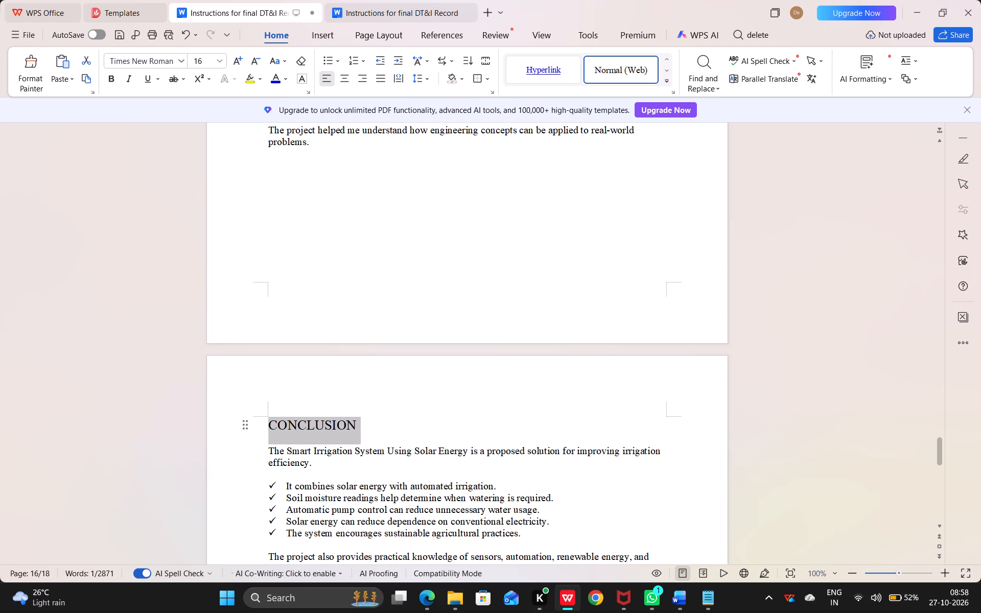
{"action": "left_click", "coordinate": [178, 63]}
{"action": "left_click", "coordinate": [175, 123]}
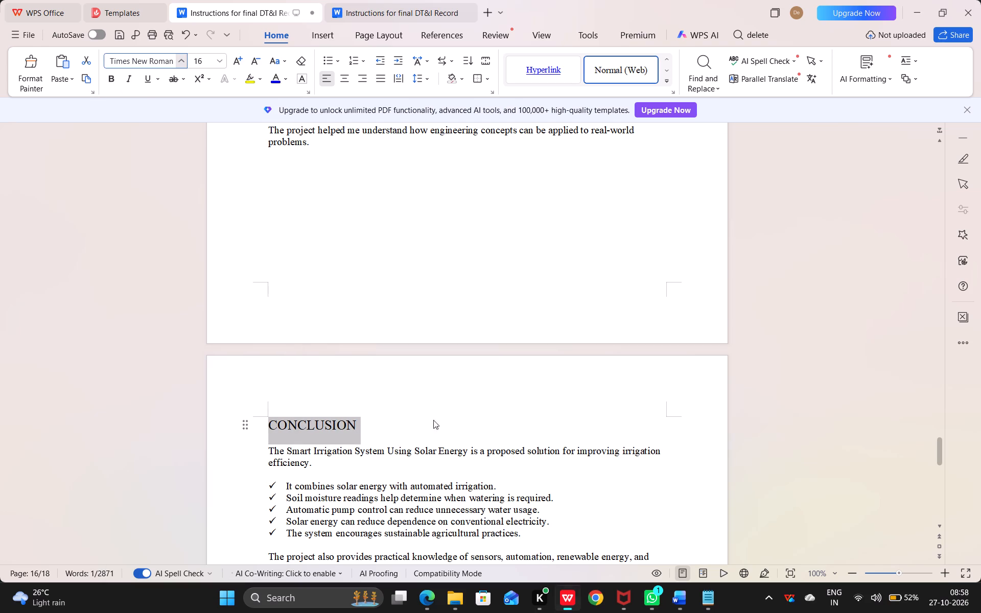
{"action": "left_click", "coordinate": [346, 418]}
{"action": "scroll", "coordinate": [372, 426], "scroll_direction": "up", "scroll_amount": 7}
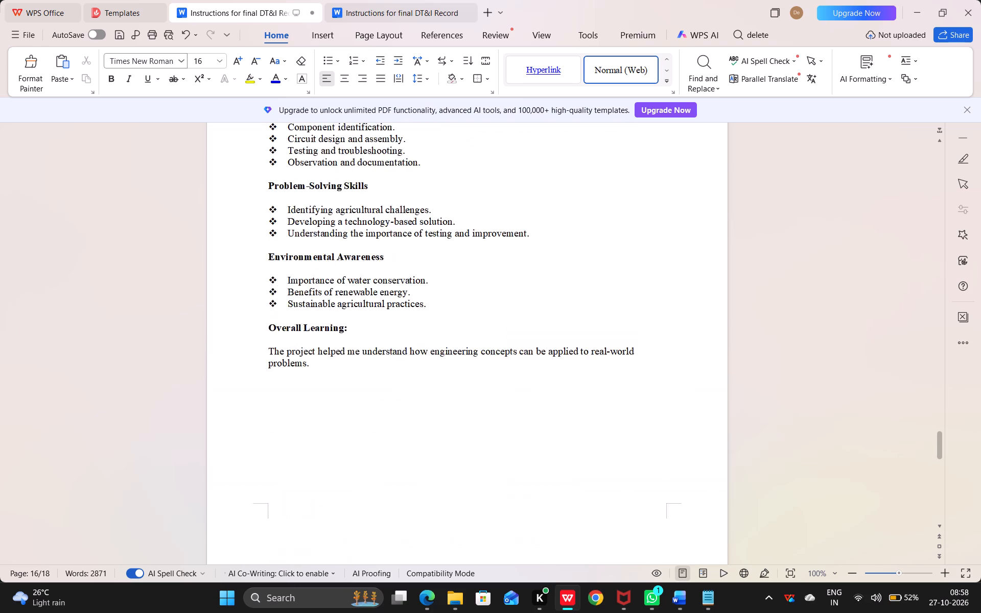
Make the CONCLUSION heading bold and centre it, matching the LEARNING OUTCOMES heading.
{"action": "scroll", "coordinate": [376, 421], "scroll_direction": "up", "scroll_amount": 4}
{"action": "left_click", "coordinate": [427, 223]}
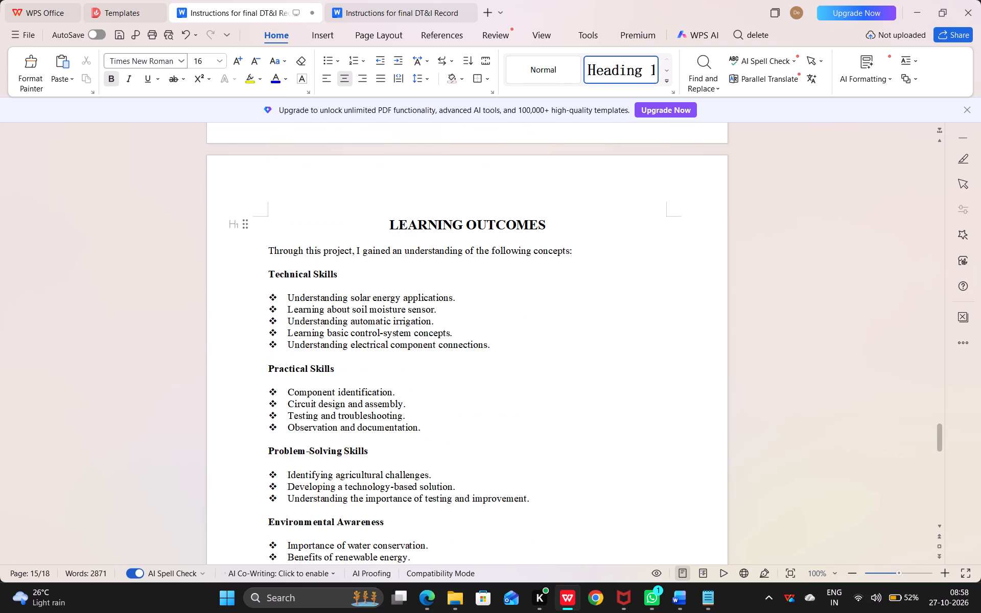
{"action": "scroll", "coordinate": [395, 404], "scroll_direction": "down", "scroll_amount": 14}
{"action": "left_click", "coordinate": [320, 371]}
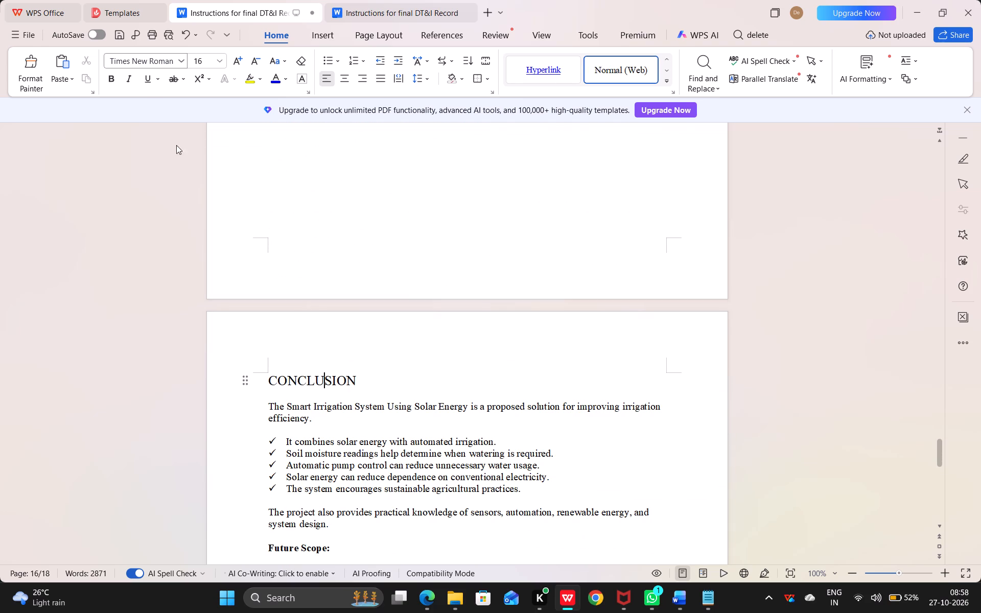
{"action": "left_click", "coordinate": [113, 81]}
{"action": "double_click", "coordinate": [295, 374]}
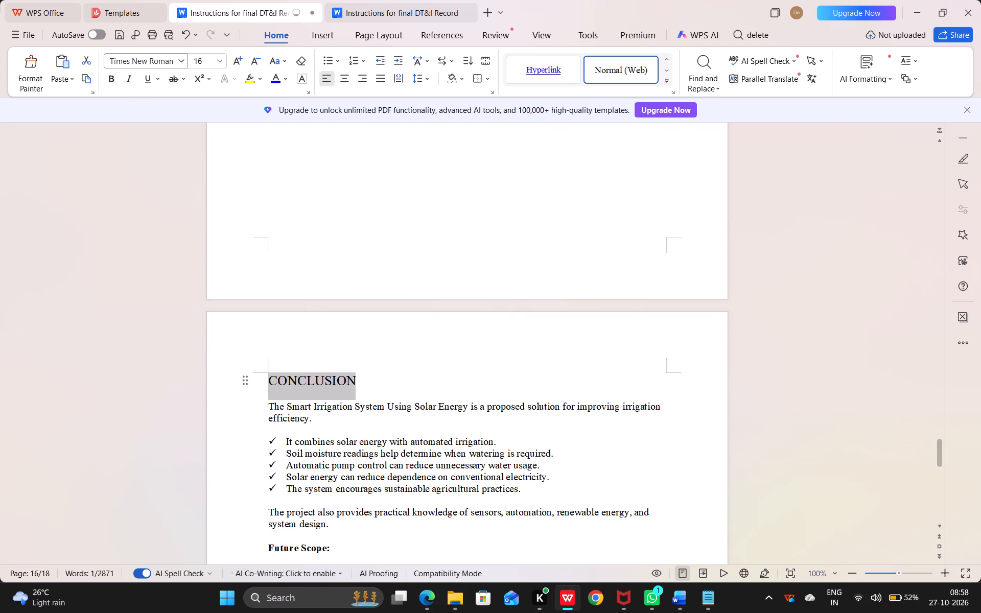
{"action": "left_click", "coordinate": [111, 83]}
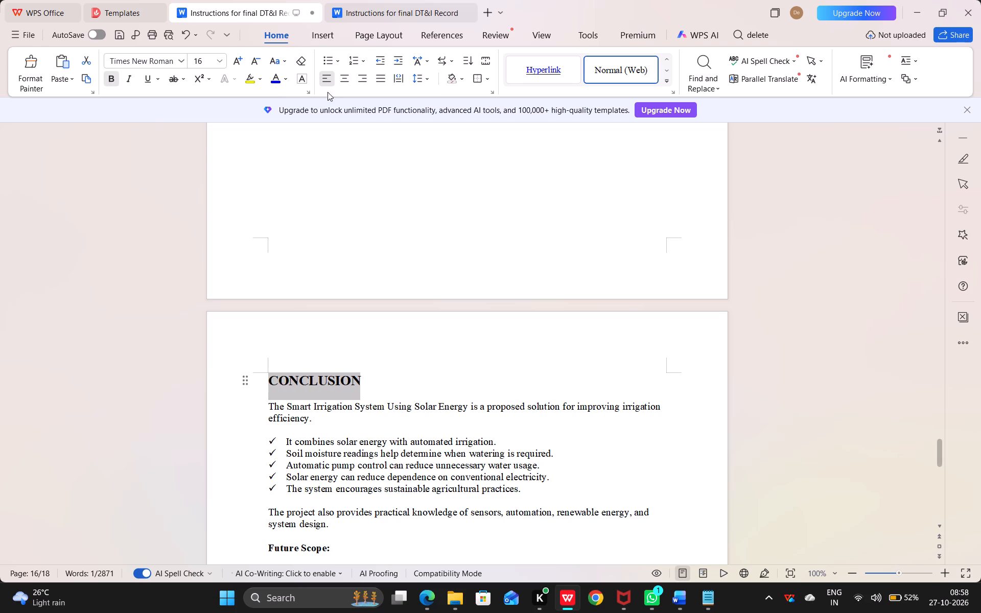
{"action": "left_click", "coordinate": [344, 82]}
Review the pages from the CONCLUSION chapter through to the end of the document.
{"action": "scroll", "coordinate": [411, 273], "scroll_direction": "down", "scroll_amount": 8}
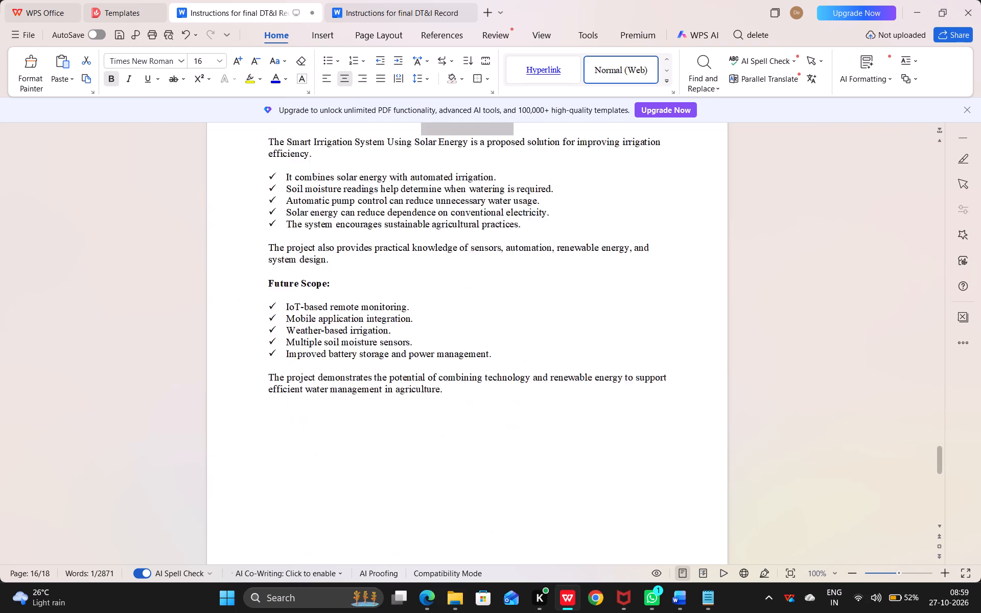
{"action": "scroll", "coordinate": [416, 296], "scroll_direction": "down", "scroll_amount": 5}
{"action": "scroll", "coordinate": [417, 298], "scroll_direction": "up", "scroll_amount": 8}
{"action": "scroll", "coordinate": [417, 298], "scroll_direction": "down", "scroll_amount": 5}
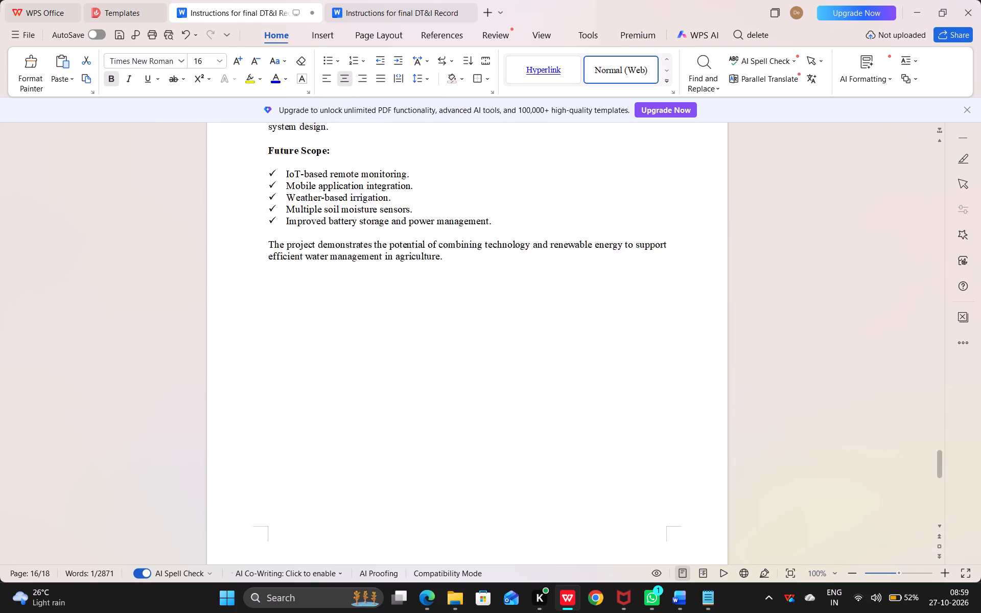
{"action": "scroll", "coordinate": [417, 298], "scroll_direction": "down", "scroll_amount": 14}
{"action": "scroll", "coordinate": [420, 293], "scroll_direction": "down", "scroll_amount": 20}
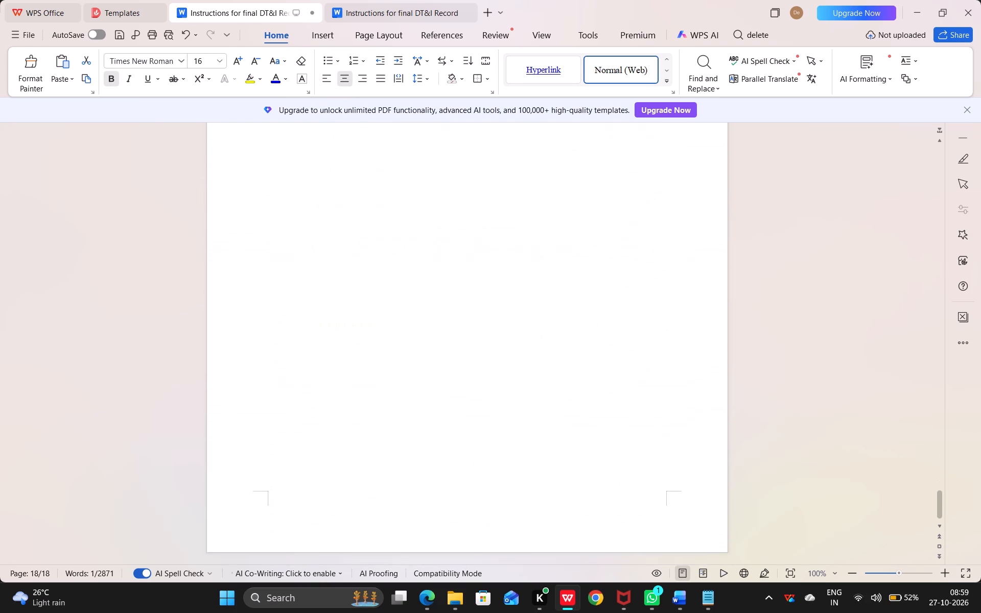
Delete the empty lines above the REFERENCES heading so it sits at the top of its page, and keep it centred.
{"action": "scroll", "coordinate": [421, 293], "scroll_direction": "up", "scroll_amount": 20}
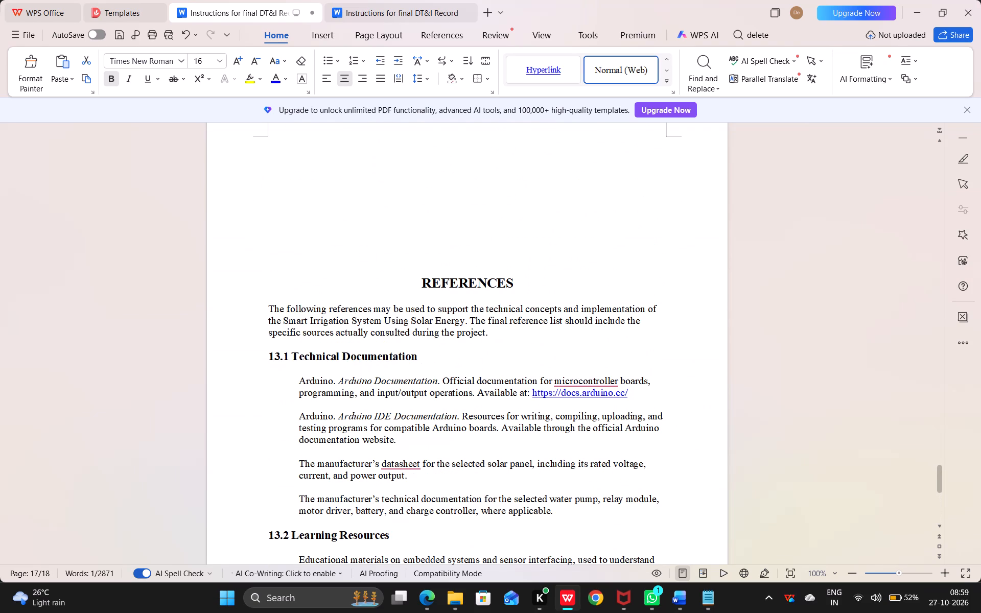
{"action": "left_click", "coordinate": [419, 279]}
{"action": "key", "text": "BackSpace"}
{"action": "key", "text": "BackSpace"}
{"action": "key", "text": "BackSpace"}
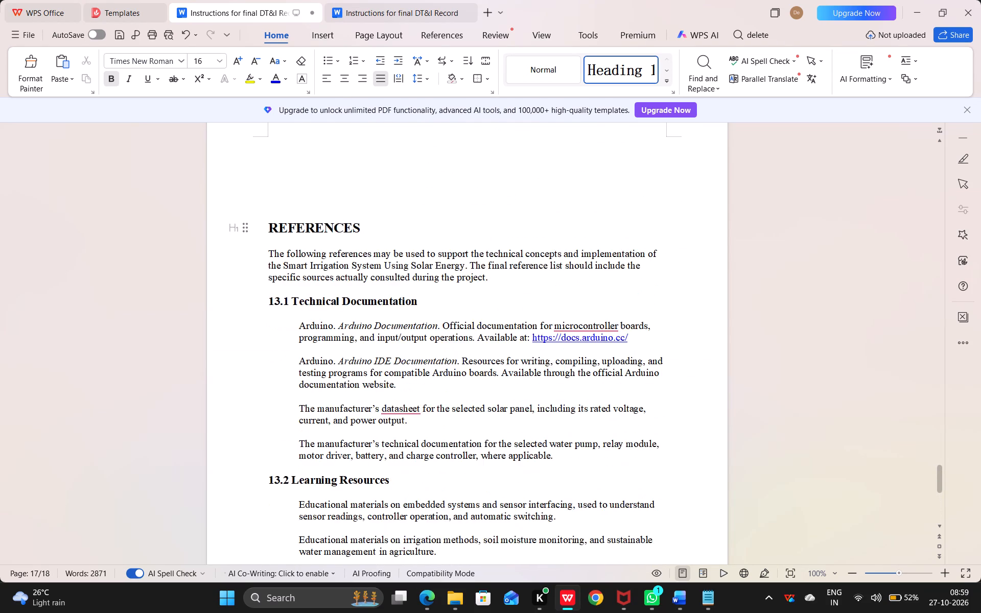
{"action": "key", "text": "BackSpace"}
{"action": "scroll", "coordinate": [433, 275], "scroll_direction": "up", "scroll_amount": 17}
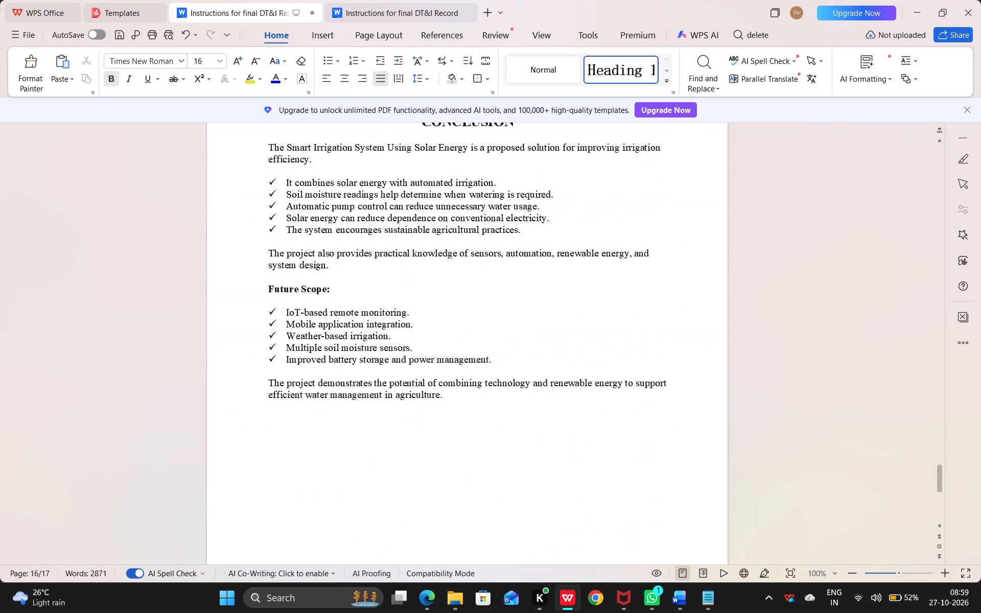
{"action": "scroll", "coordinate": [433, 275], "scroll_direction": "up", "scroll_amount": 3}
{"action": "scroll", "coordinate": [433, 275], "scroll_direction": "down", "scroll_amount": 15}
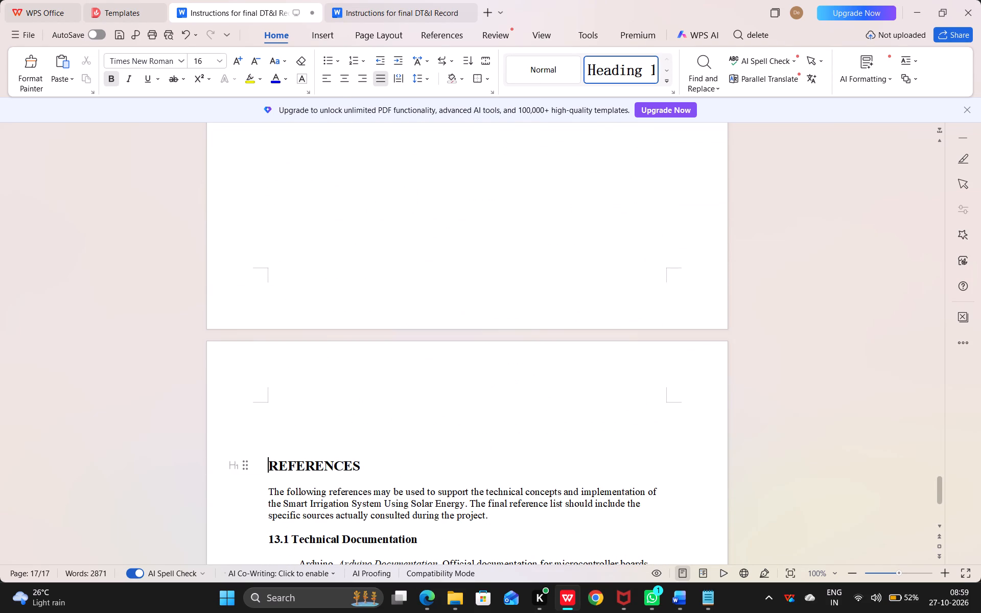
{"action": "key", "text": "BackSpace"}
{"action": "key", "text": "BackSpace"}
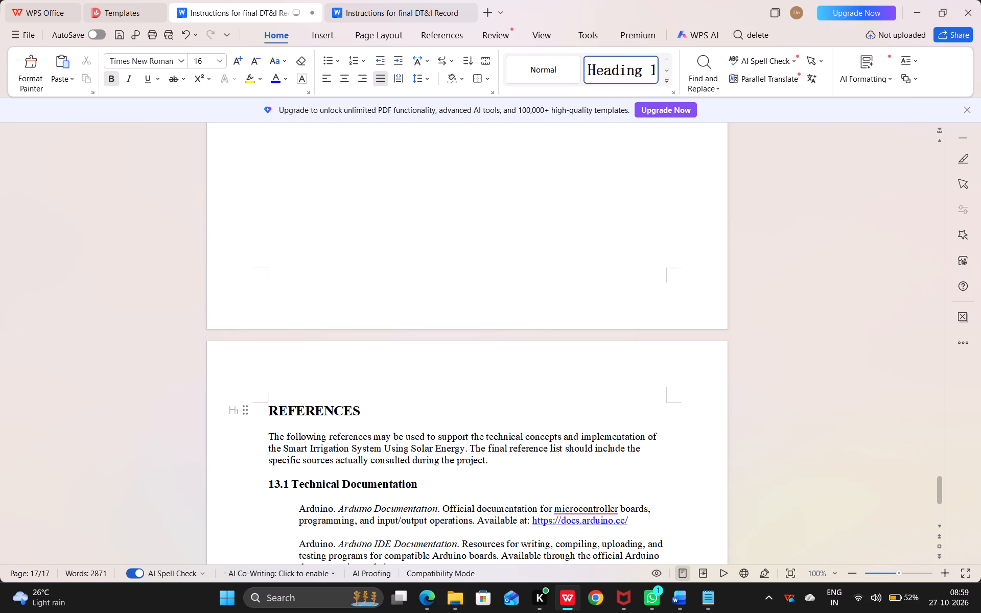
{"action": "left_click", "coordinate": [339, 79]}
Delete the empty lines above the PROJECT DEVELOPMENT heading so it sits at the top of its page, and keep it centred.
{"action": "scroll", "coordinate": [359, 423], "scroll_direction": "down", "scroll_amount": 4}
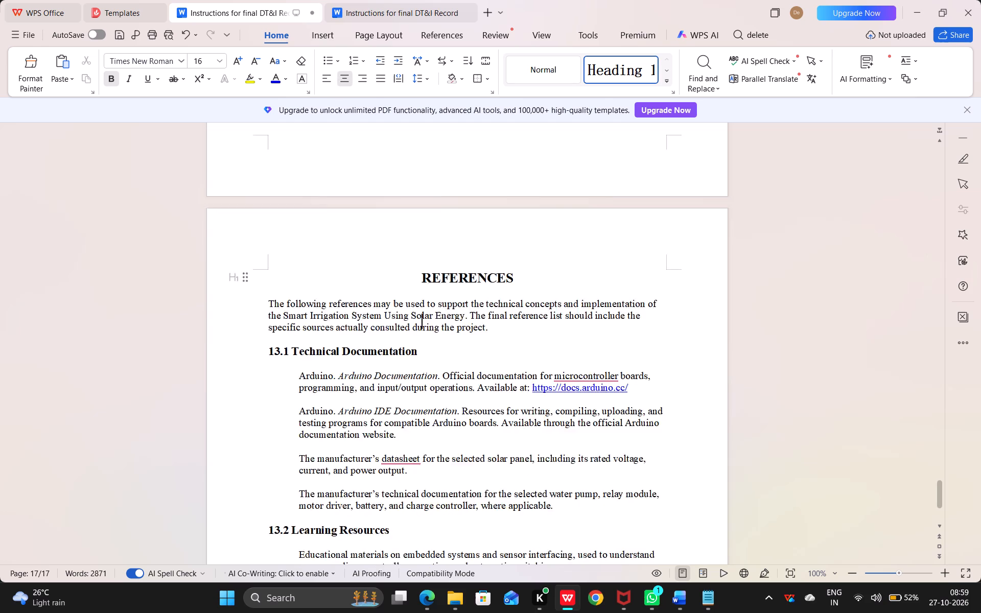
{"action": "scroll", "coordinate": [359, 423], "scroll_direction": "down", "scroll_amount": 12}
{"action": "scroll", "coordinate": [360, 411], "scroll_direction": "down", "scroll_amount": 9}
{"action": "scroll", "coordinate": [367, 408], "scroll_direction": "up", "scroll_amount": 18}
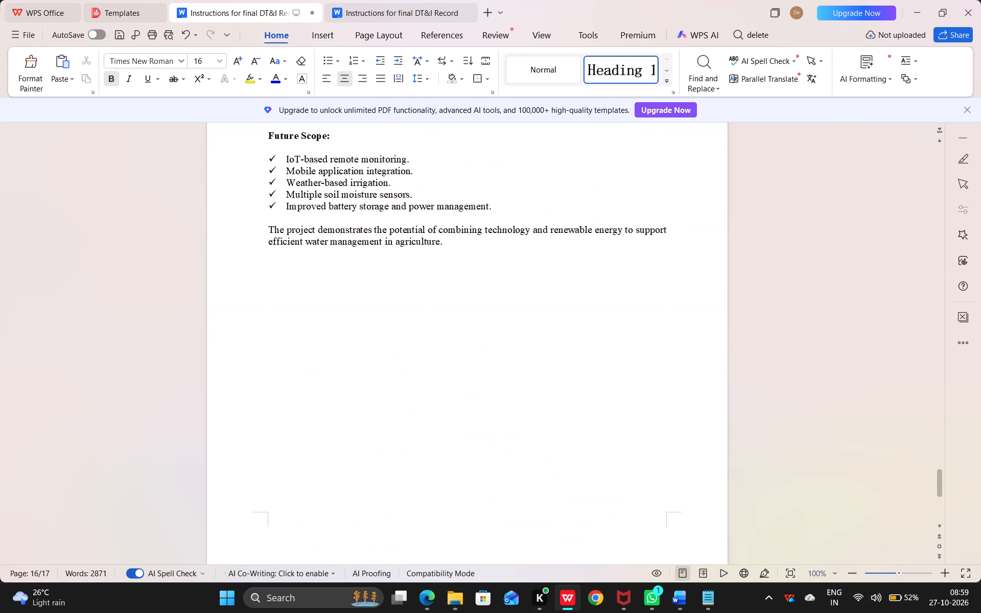
{"action": "scroll", "coordinate": [371, 402], "scroll_direction": "up", "scroll_amount": 5}
{"action": "scroll", "coordinate": [375, 400], "scroll_direction": "up", "scroll_amount": 20}
{"action": "scroll", "coordinate": [375, 400], "scroll_direction": "up", "scroll_amount": 4}
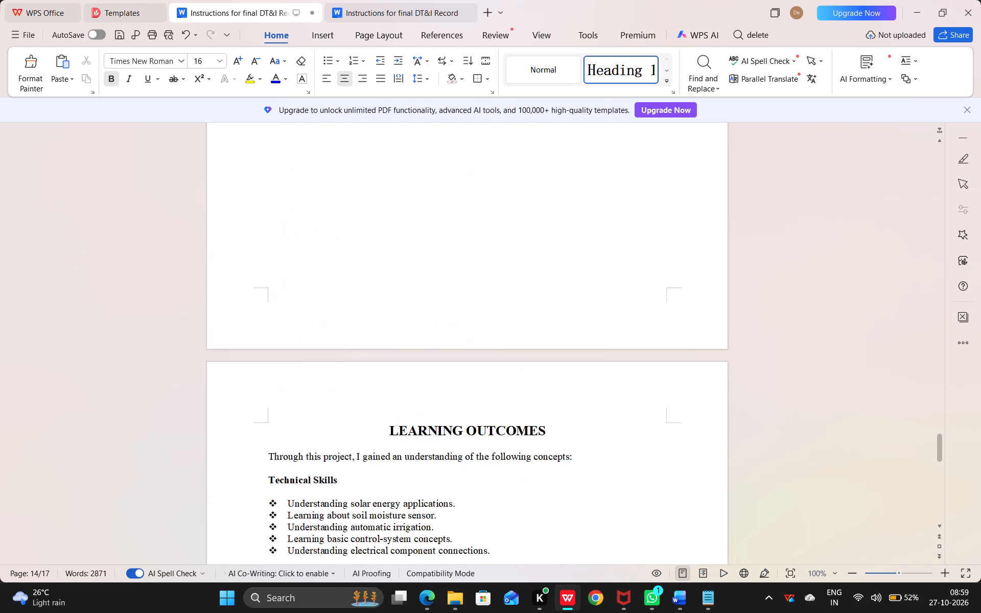
{"action": "scroll", "coordinate": [384, 397], "scroll_direction": "up", "scroll_amount": 20}
{"action": "scroll", "coordinate": [384, 397], "scroll_direction": "up", "scroll_amount": 13}
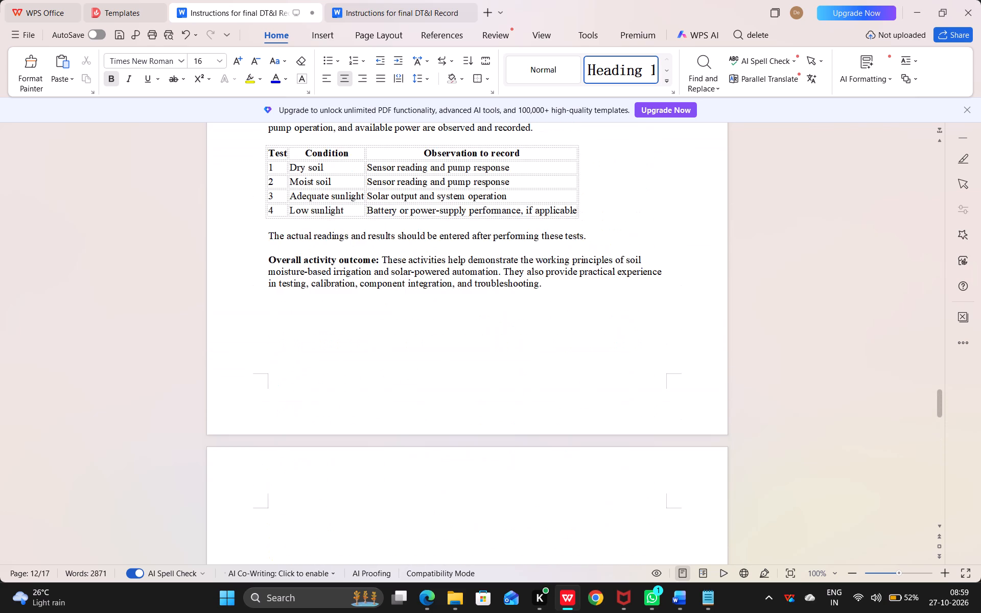
{"action": "scroll", "coordinate": [400, 452], "scroll_direction": "down", "scroll_amount": 5}
{"action": "left_click", "coordinate": [373, 409]}
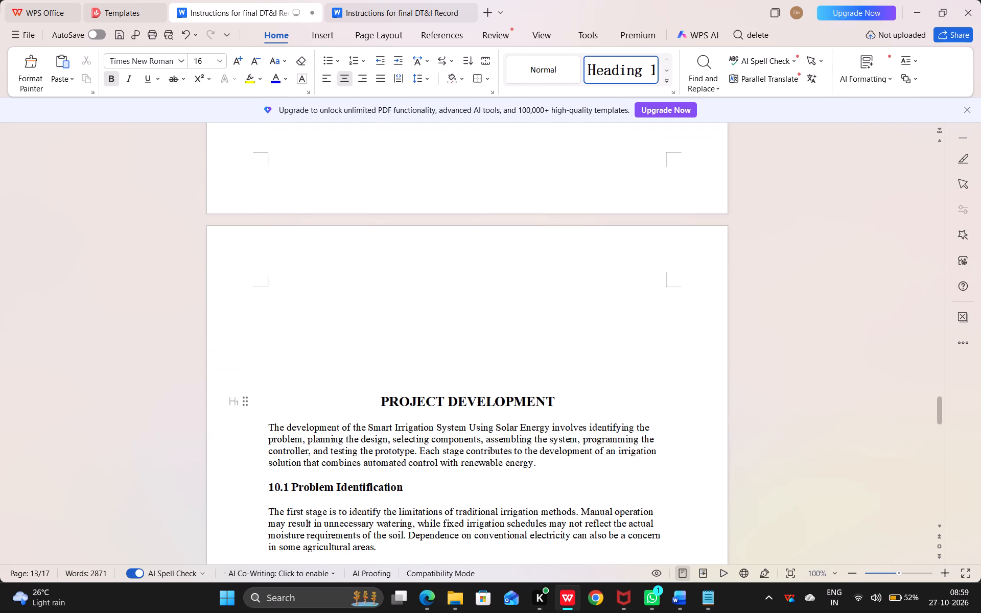
{"action": "key", "text": "BackSpace"}
{"action": "key", "text": "BackSpace"}
{"action": "key", "text": "BackSpace"}
{"action": "key", "text": "BackSpace"}
{"action": "key", "text": "BackSpace"}
{"action": "key", "text": "BackSpace"}
{"action": "key", "text": "BackSpace"}
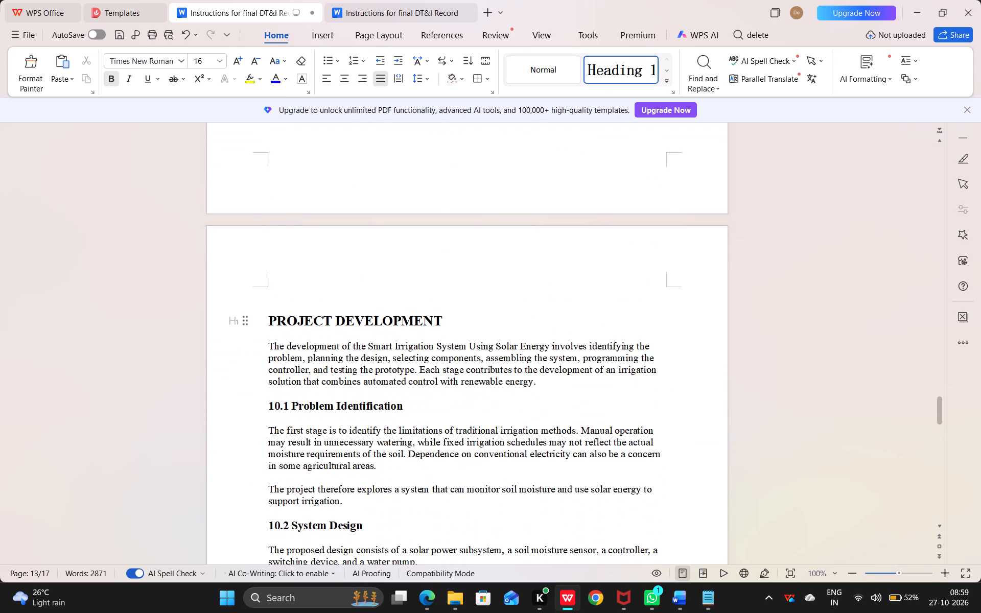
{"action": "key", "text": "BackSpace"}
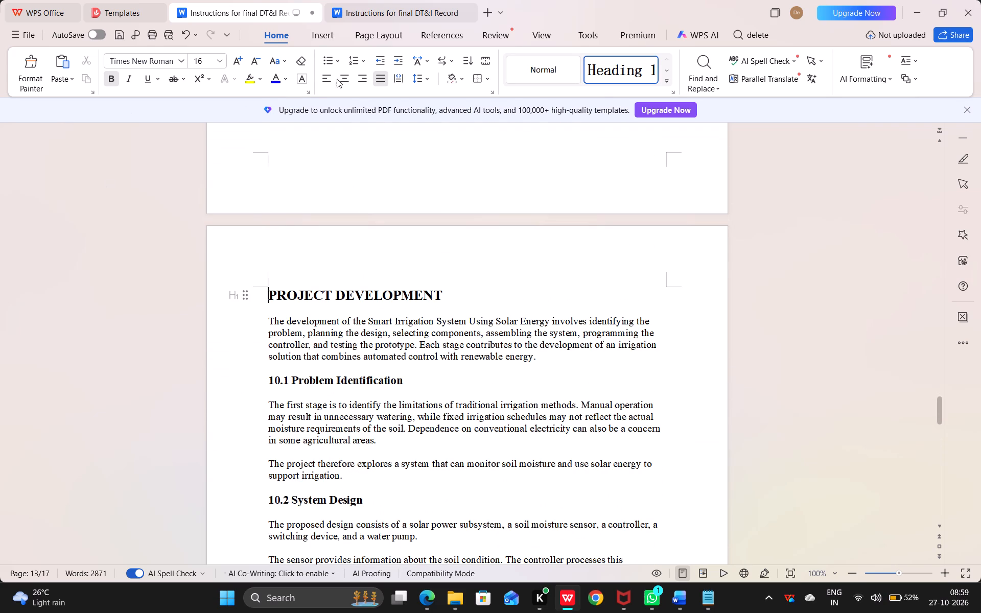
{"action": "left_click", "coordinate": [343, 79]}
Delete the empty lines above the EXPERIMENTS AND ACTIVITIES heading so it sits at the top of its page, and keep it centred.
{"action": "scroll", "coordinate": [423, 228], "scroll_direction": "up", "scroll_amount": 15}
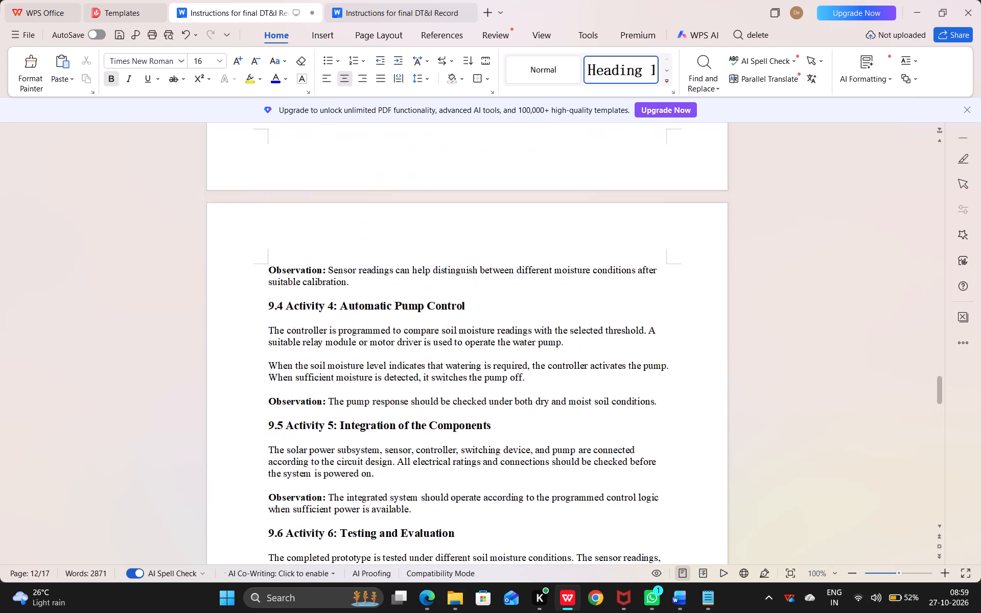
{"action": "scroll", "coordinate": [435, 209], "scroll_direction": "up", "scroll_amount": 16}
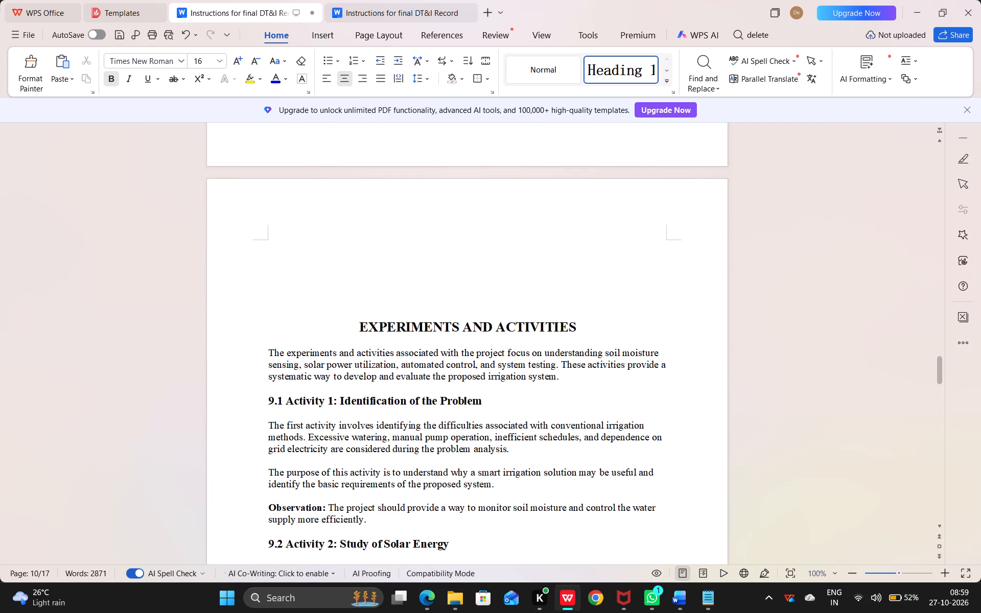
{"action": "left_click", "coordinate": [361, 321]}
{"action": "key", "text": "BackSpace"}
{"action": "key", "text": "BackSpace"}
{"action": "key", "text": "BackSpace"}
{"action": "key", "text": "BackSpace"}
{"action": "key", "text": "BackSpace"}
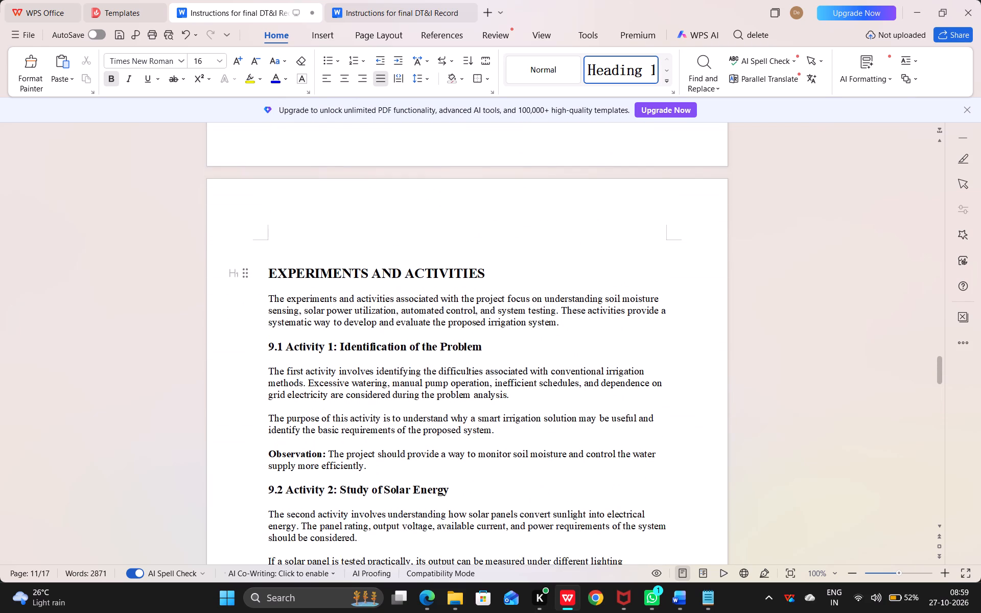
{"action": "key", "text": "BackSpace"}
{"action": "left_click", "coordinate": [351, 81]}
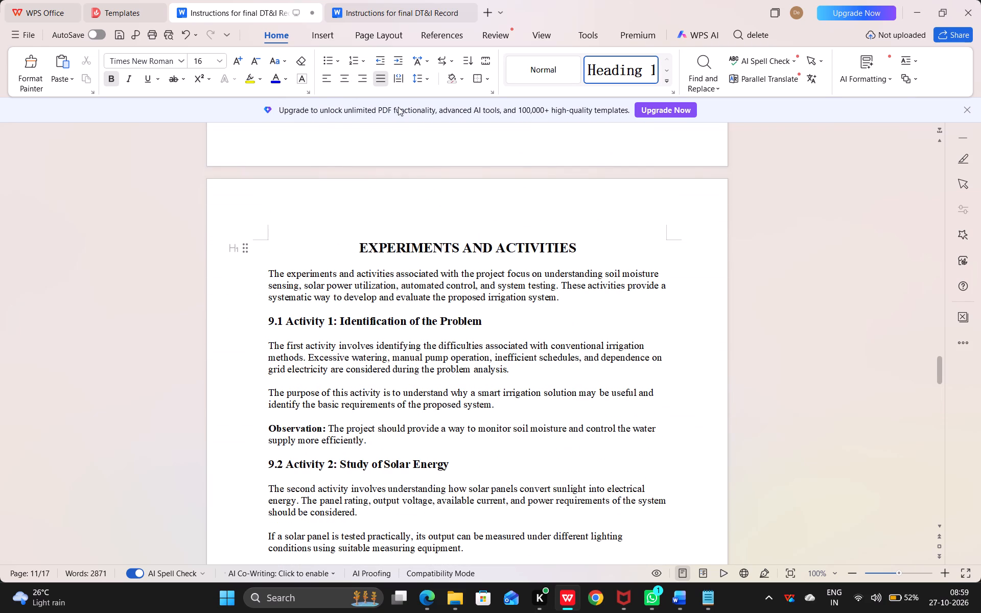
Remove the empty lines above and below the TOOLS AND TECHNOLOGIES heading, keeping it centred at the top of its page.
{"action": "scroll", "coordinate": [496, 239], "scroll_direction": "up", "scroll_amount": 20}
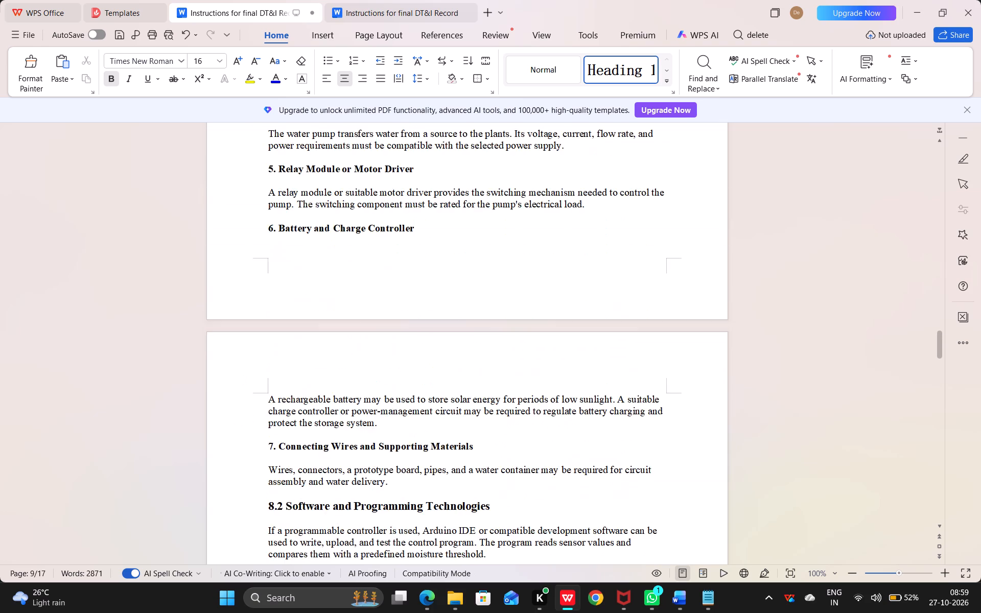
{"action": "scroll", "coordinate": [500, 222], "scroll_direction": "up", "scroll_amount": 10}
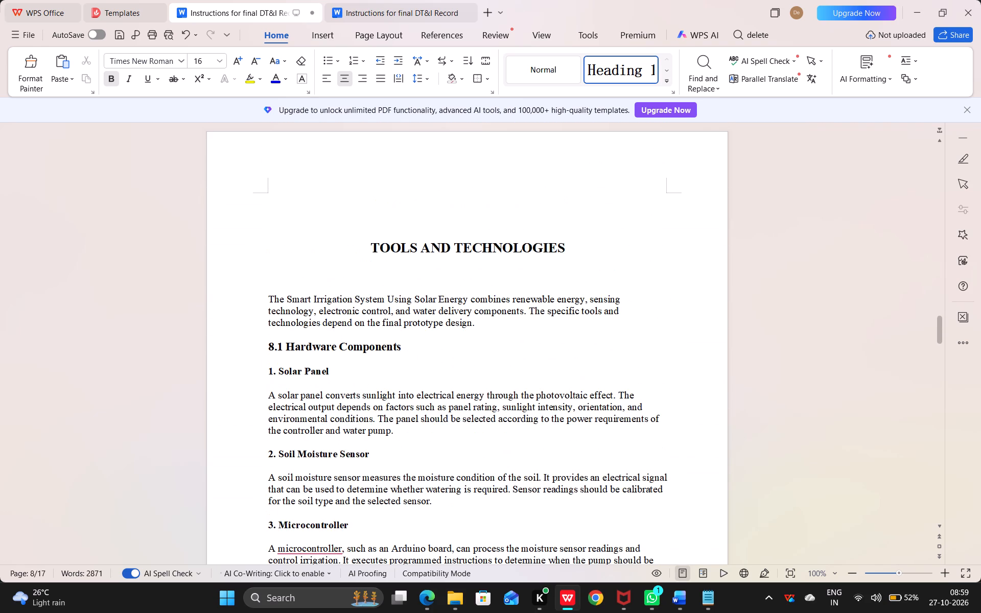
{"action": "left_click", "coordinate": [365, 248]}
{"action": "key", "text": "BackSpace"}
{"action": "key", "text": "BackSpace"}
{"action": "key", "text": "BackSpace"}
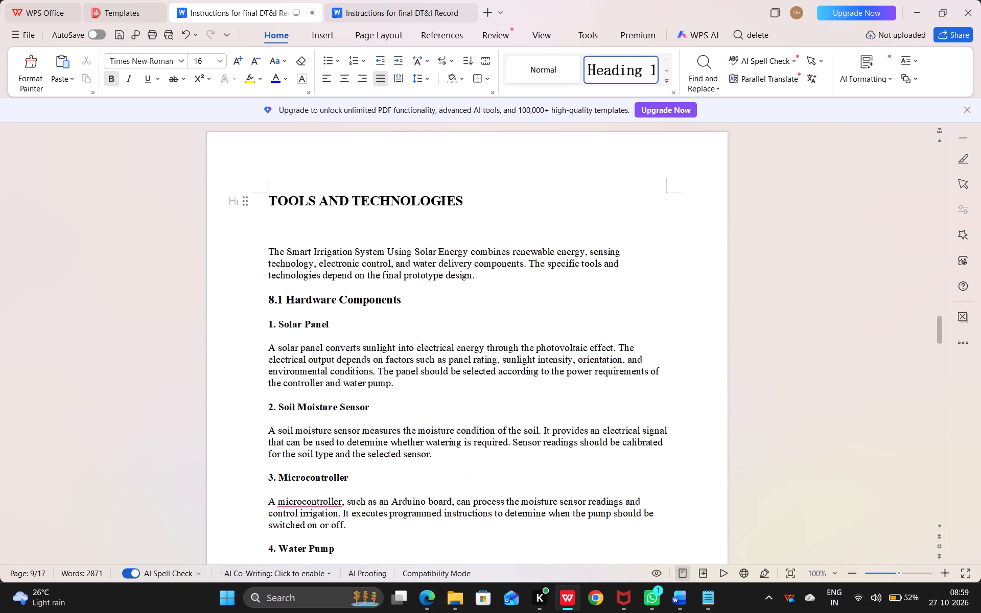
{"action": "left_click", "coordinate": [352, 240]}
{"action": "key", "text": "BackSpace"}
{"action": "key", "text": "BackSpace"}
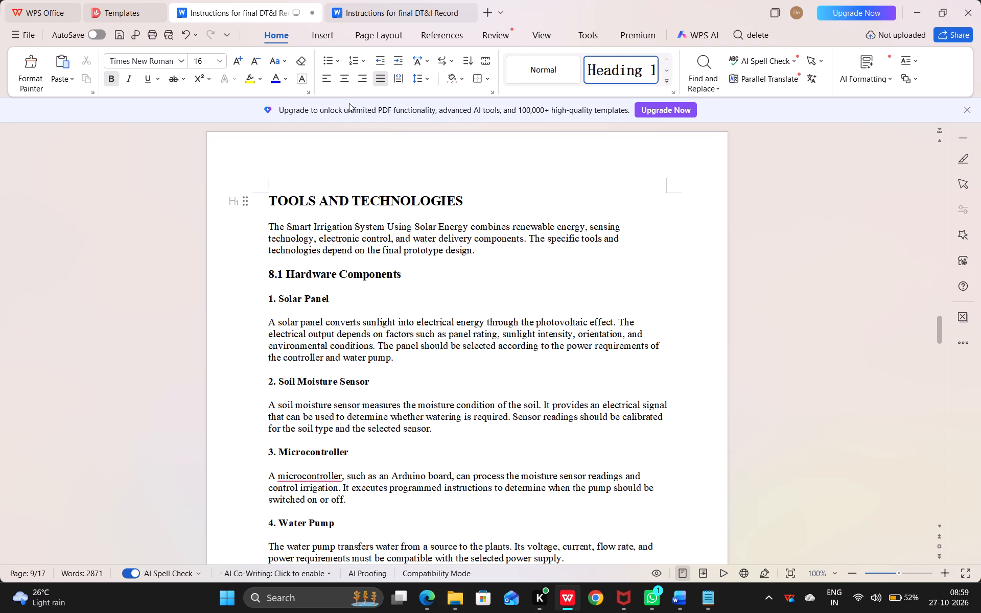
{"action": "left_click", "coordinate": [349, 77]}
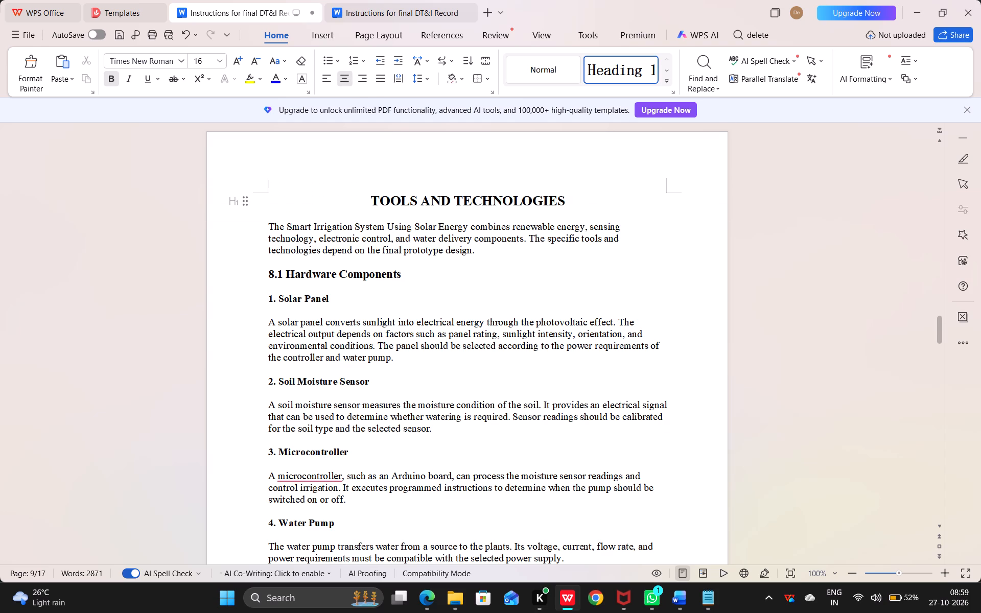
Remove the empty lines above and below the OBJECTIVES heading, keeping it centred at the top of its page.
{"action": "scroll", "coordinate": [371, 210], "scroll_direction": "up", "scroll_amount": 20}
{"action": "scroll", "coordinate": [371, 210], "scroll_direction": "up", "scroll_amount": 14}
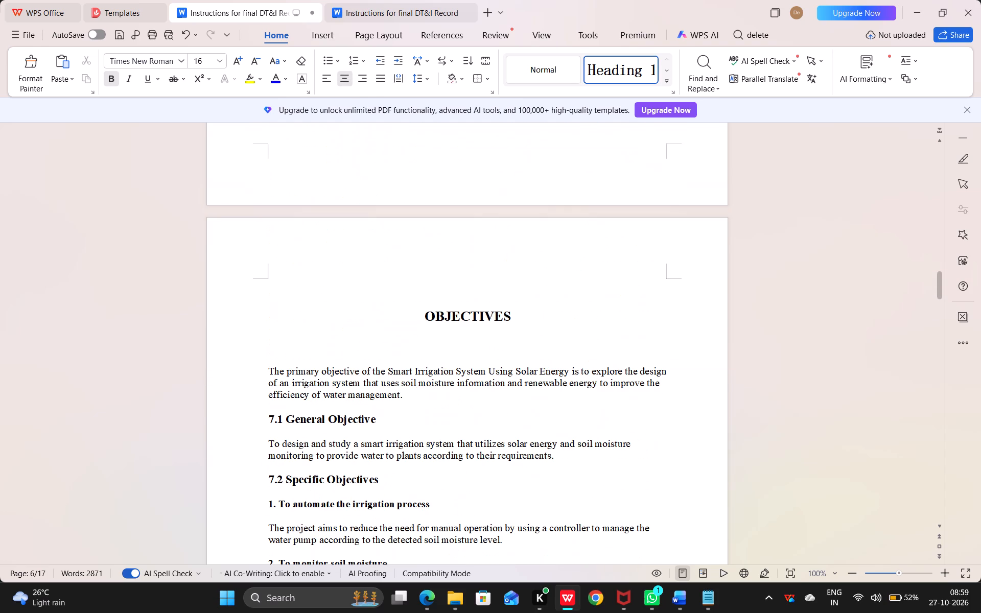
{"action": "left_click", "coordinate": [399, 309]}
{"action": "left_click", "coordinate": [397, 350]}
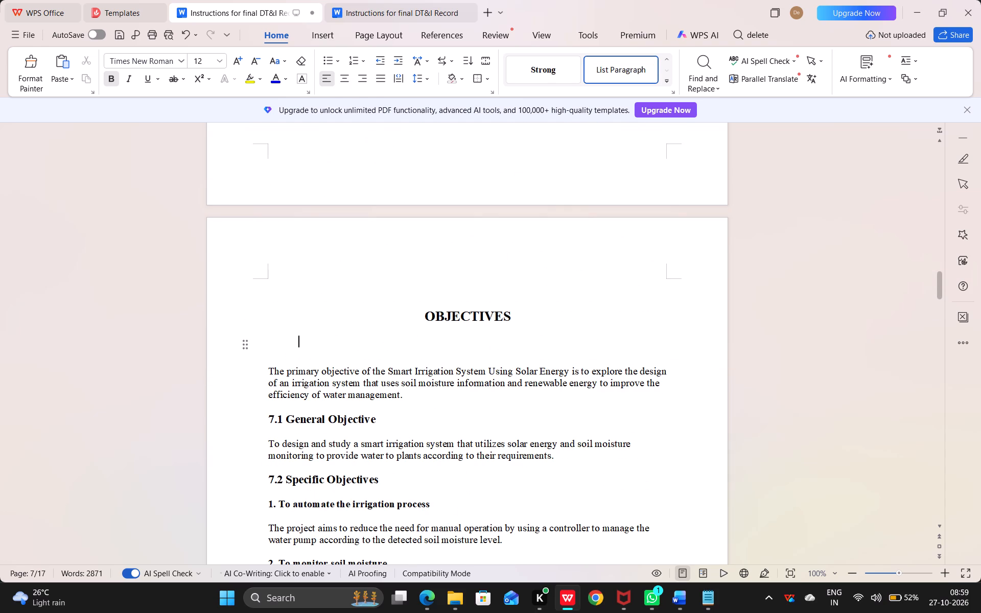
{"action": "key", "text": "BackSpace"}
{"action": "key", "text": "BackSpace"}
{"action": "key", "text": "Up"}
{"action": "key", "text": "BackSpace"}
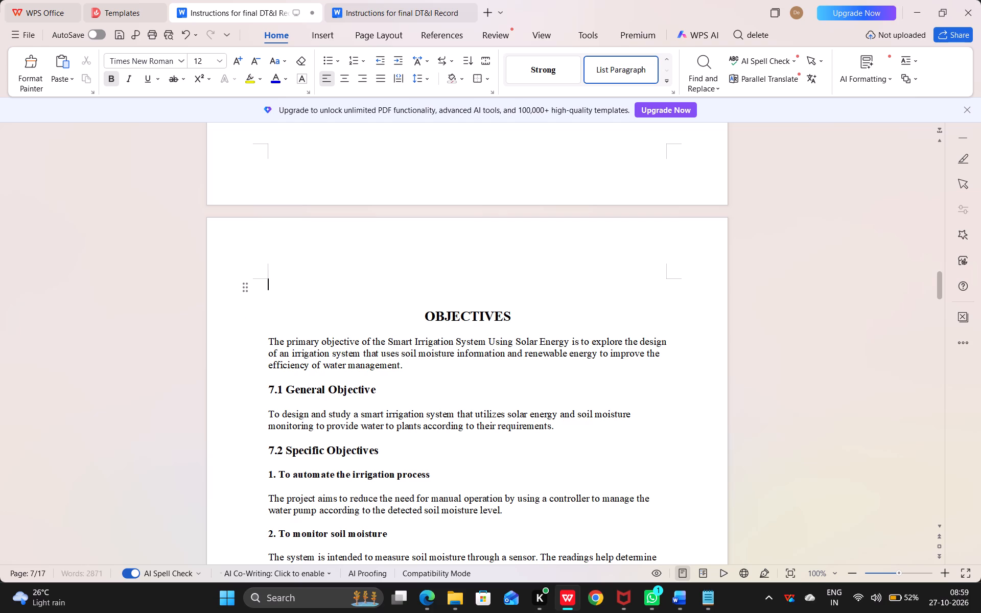
{"action": "key", "text": "BackSpace"}
{"action": "key", "text": "BackSpace"}
{"action": "key", "text": "Down"}
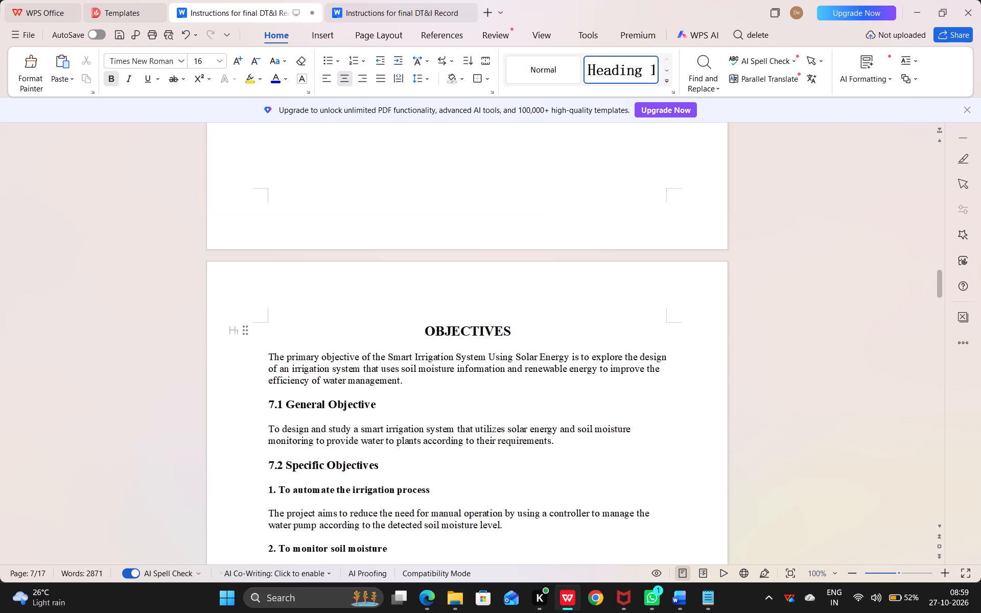
{"action": "key", "text": "BackSpace"}
{"action": "key", "text": "BackSpace"}
{"action": "key", "text": "Return"}
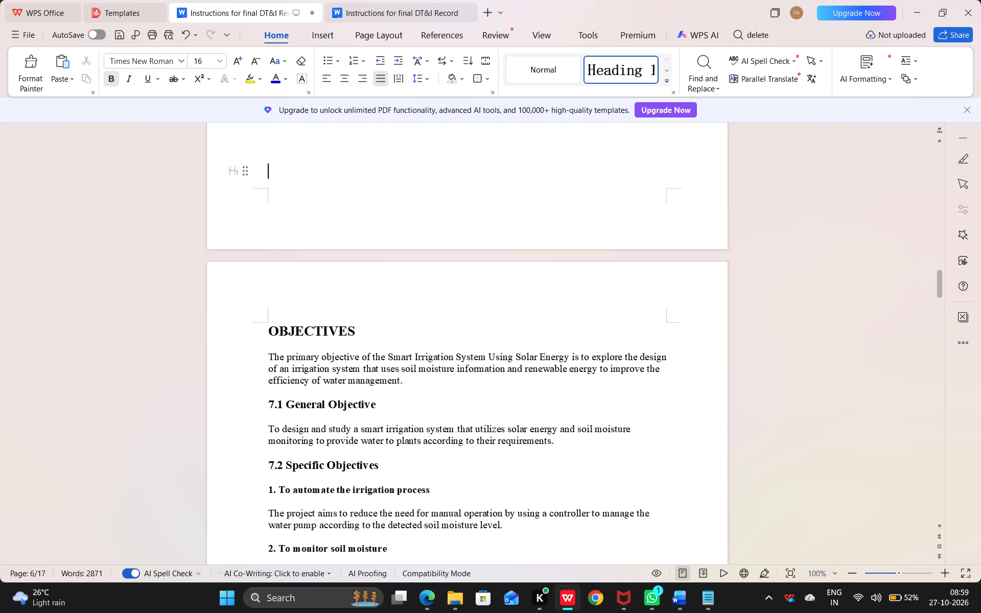
{"action": "left_click", "coordinate": [352, 77]}
Delete the empty lines above the INTRODUCTION heading so it sits at the top of its page, and keep it centred.
{"action": "scroll", "coordinate": [429, 453], "scroll_direction": "up", "scroll_amount": 2}
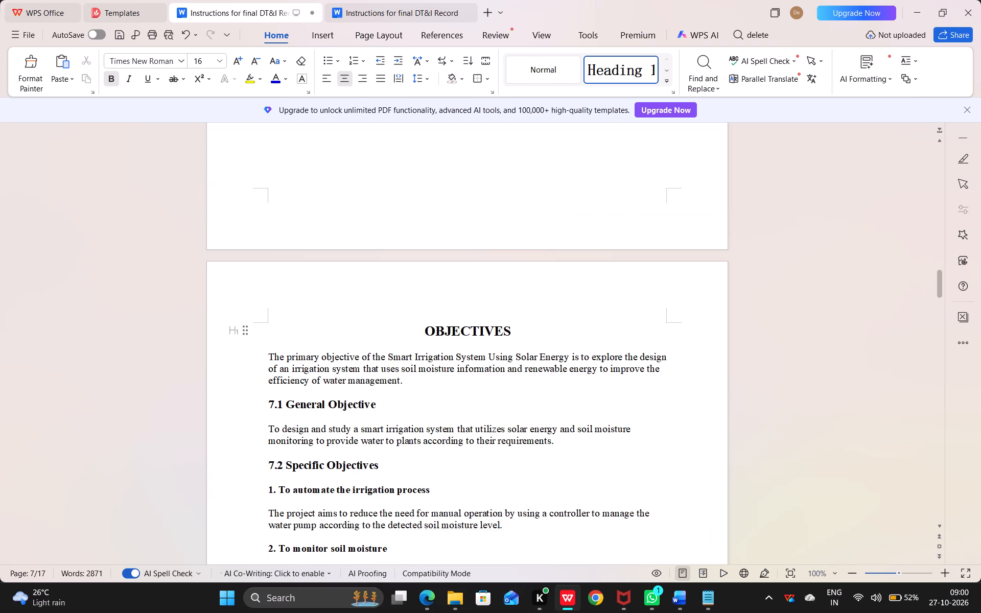
{"action": "scroll", "coordinate": [429, 453], "scroll_direction": "up", "scroll_amount": 14}
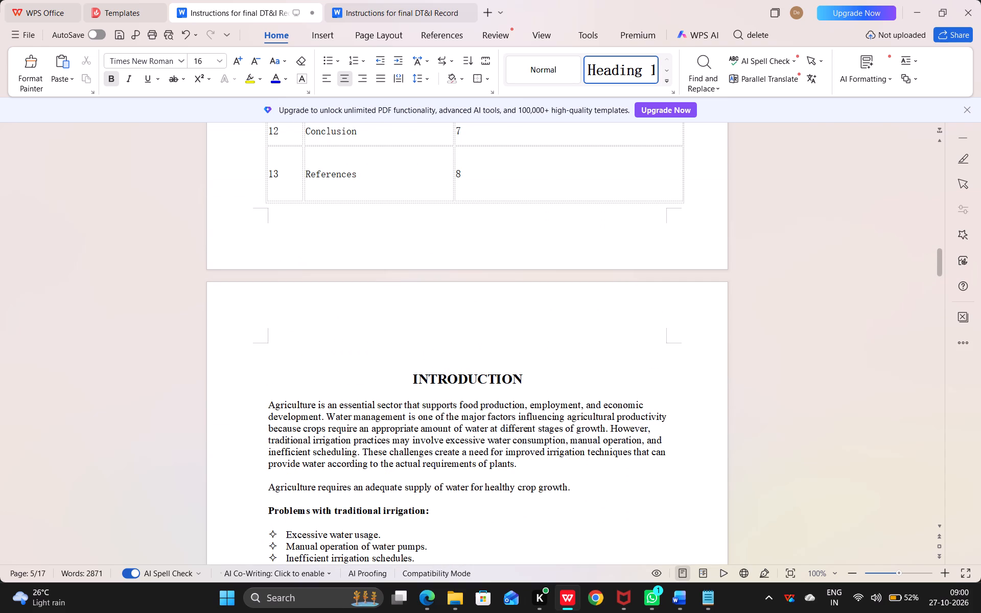
{"action": "left_click", "coordinate": [400, 381]}
{"action": "key", "text": "BackSpace"}
{"action": "key", "text": "BackSpace"}
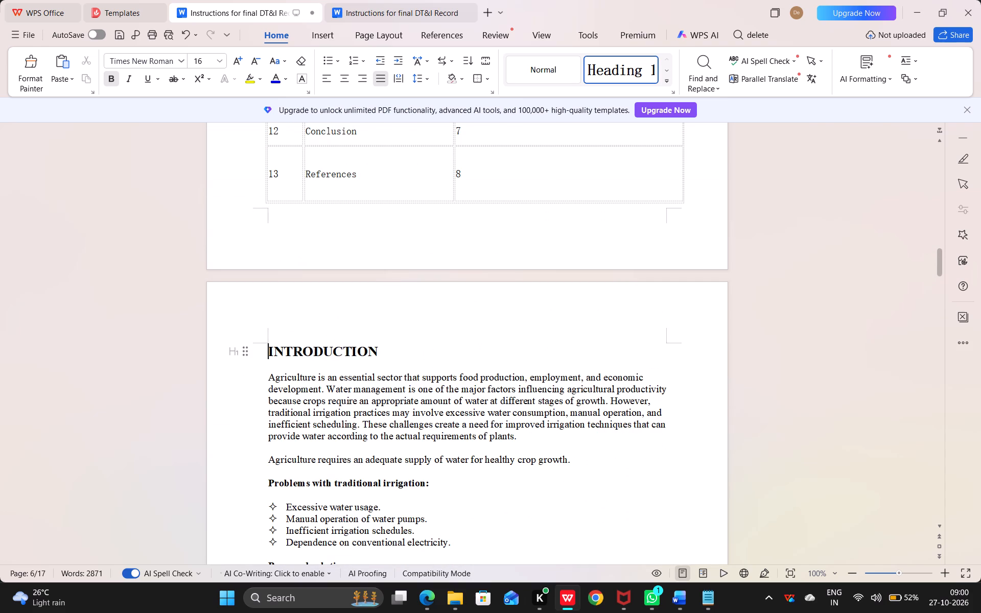
{"action": "left_click", "coordinate": [336, 79]}
{"action": "left_click", "coordinate": [344, 78]}
Delete the empty lines above the TABLE OF CONTENTS heading so it sits at the top of its page, and keep it centred.
{"action": "scroll", "coordinate": [404, 235], "scroll_direction": "up", "scroll_amount": 8}
{"action": "scroll", "coordinate": [435, 272], "scroll_direction": "up", "scroll_amount": 7}
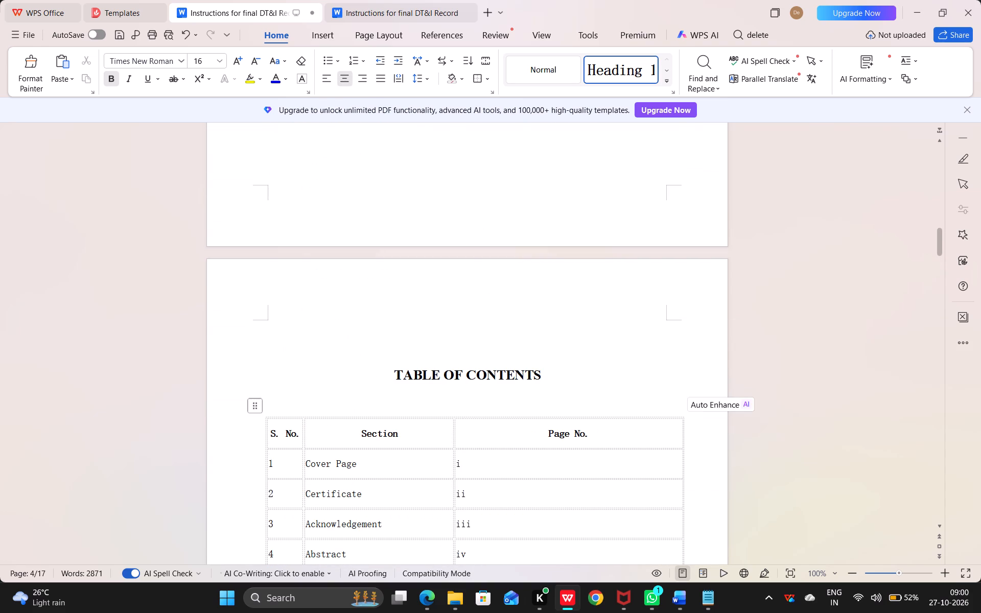
{"action": "left_click", "coordinate": [374, 376]}
{"action": "key", "text": "BackSpace"}
{"action": "key", "text": "BackSpace"}
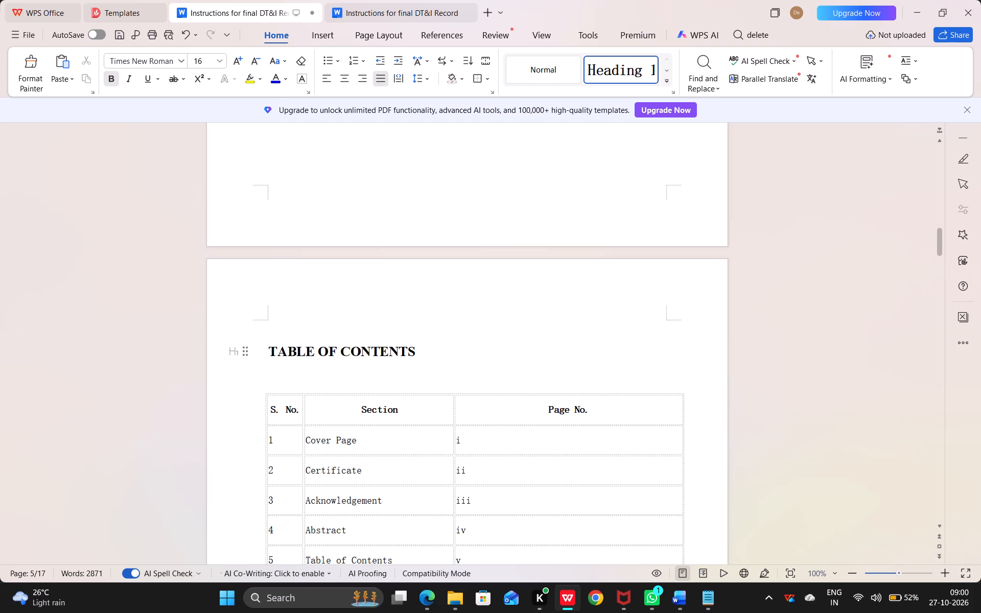
{"action": "key", "text": "BackSpace"}
{"action": "left_click", "coordinate": [339, 77]}
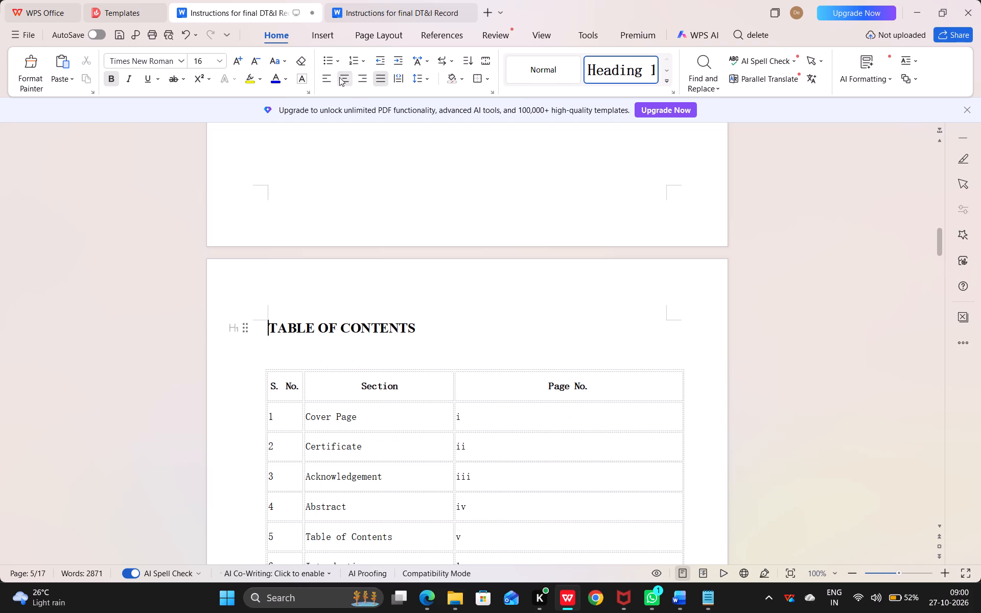
Delete the empty lines above the ABSTRACT heading so it sits at the top of its page, and keep it centred.
{"action": "scroll", "coordinate": [593, 412], "scroll_direction": "up", "scroll_amount": 16}
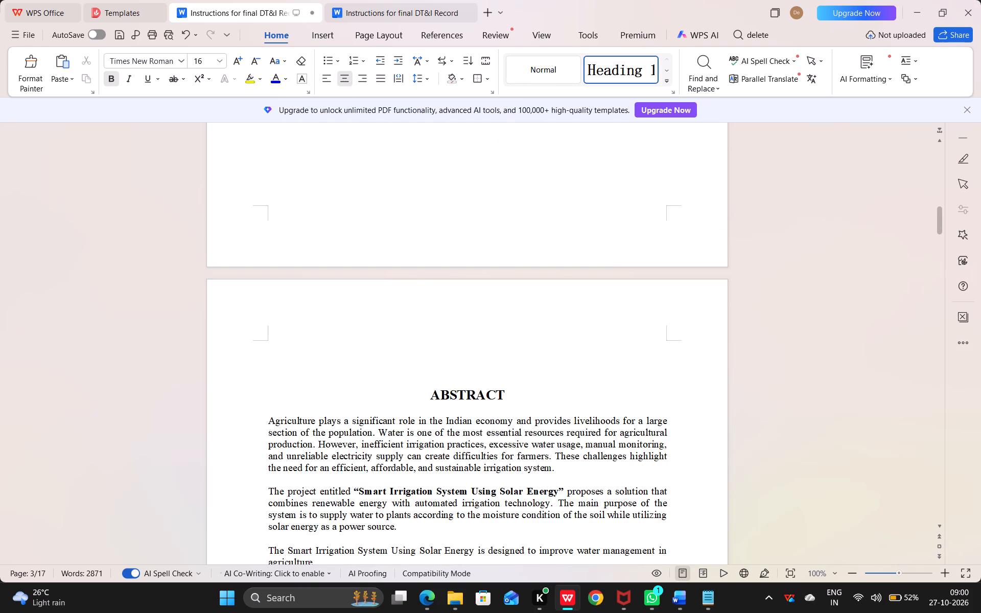
{"action": "left_click_drag", "start_coordinate": [403, 384], "coordinate": [404, 390]}
{"action": "key", "text": "BackSpace"}
{"action": "key", "text": "BackSpace"}
{"action": "key", "text": "BackSpace"}
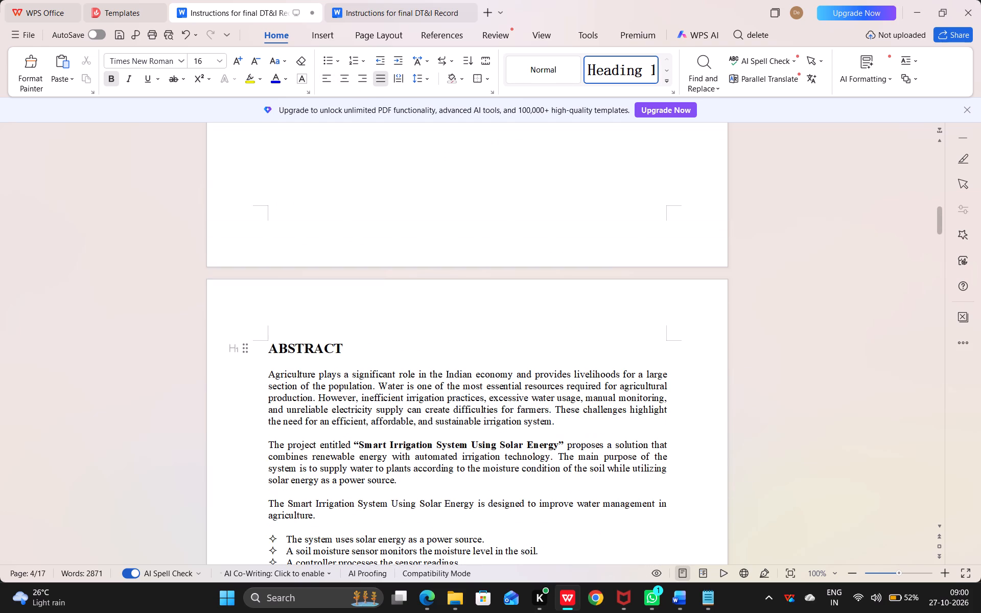
{"action": "left_click", "coordinate": [340, 80]}
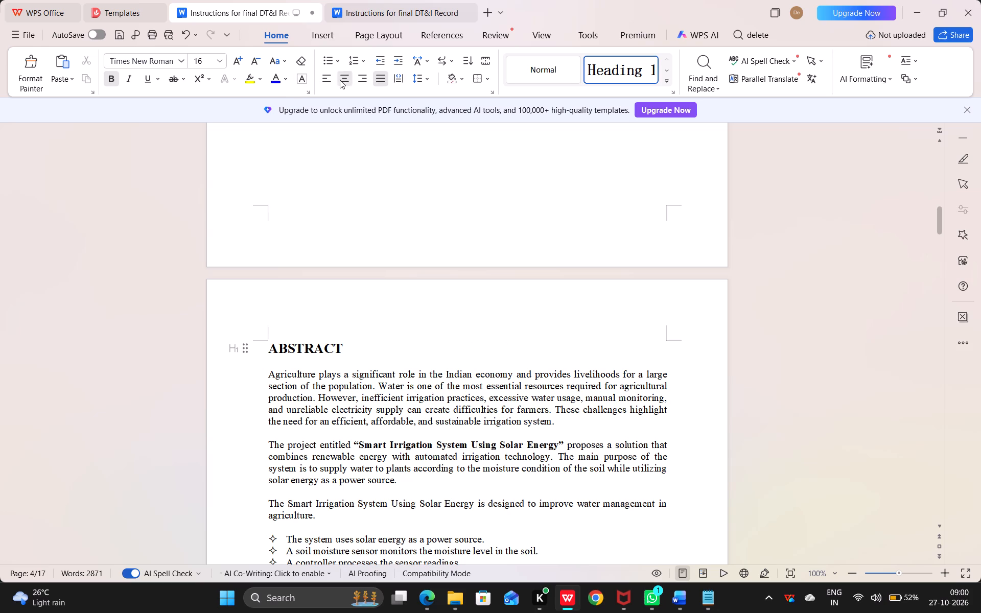
Remove the empty line between the ACKNOWLEDGEMENT heading and its first paragraph.
{"action": "scroll", "coordinate": [536, 436], "scroll_direction": "up", "scroll_amount": 13}
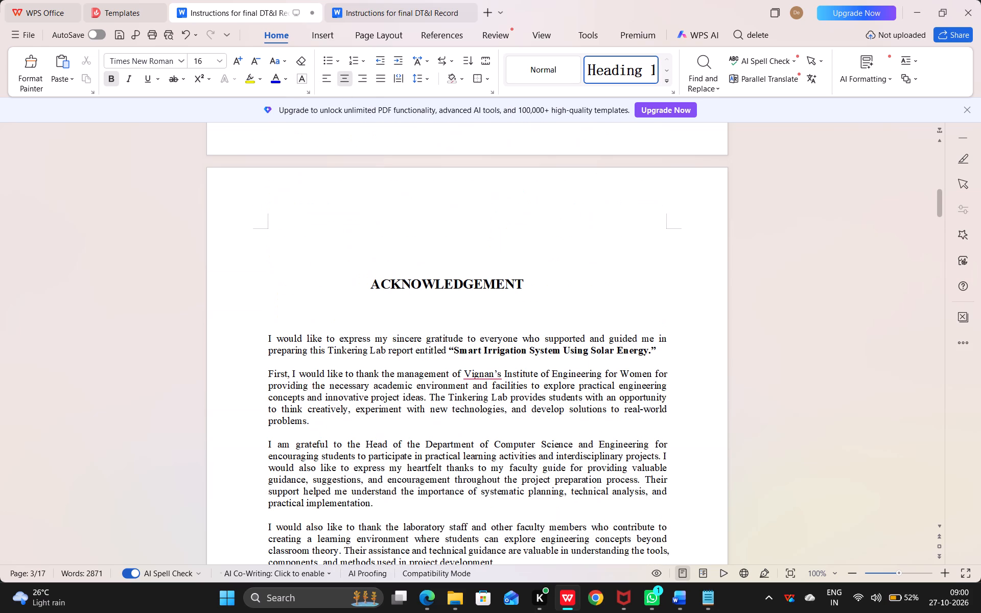
{"action": "left_click", "coordinate": [403, 308]}
{"action": "key", "text": "BackSpace"}
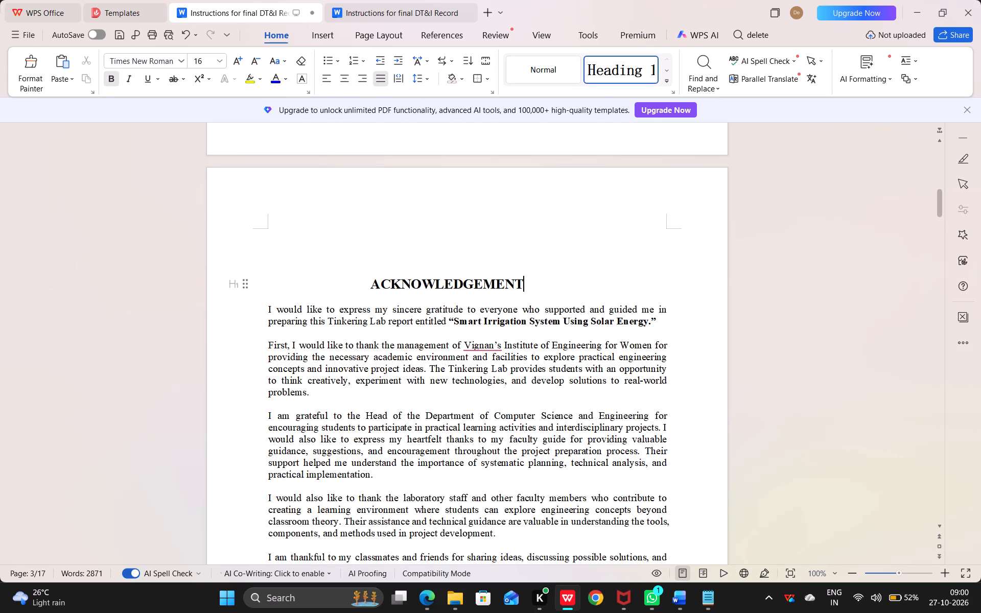
Delete the empty lines above the ACKNOWLEDGEMENT heading so it sits at the top of its page, and centre it.
{"action": "key", "text": "Up"}
{"action": "key", "text": "Up"}
{"action": "key", "text": "Down"}
{"action": "key", "text": "Down"}
{"action": "key", "text": "Down"}
{"action": "key", "text": "Left"}
{"action": "key", "text": "Left"}
{"action": "key", "text": "Left"}
{"action": "key", "text": "Left"}
{"action": "key", "text": "Left"}
{"action": "key", "text": "Left"}
{"action": "key", "text": "Left"}
{"action": "key", "text": "Left"}
{"action": "key", "text": "Left"}
{"action": "key", "text": "Left"}
{"action": "key", "text": "Left"}
{"action": "key", "text": "Left"}
{"action": "key", "text": "Left"}
{"action": "key", "text": "Left"}
{"action": "key", "text": "Left"}
{"action": "key", "text": "Left"}
{"action": "key", "text": "Left"}
{"action": "key", "text": "Left"}
{"action": "key", "text": "Left"}
{"action": "key", "text": "Left"}
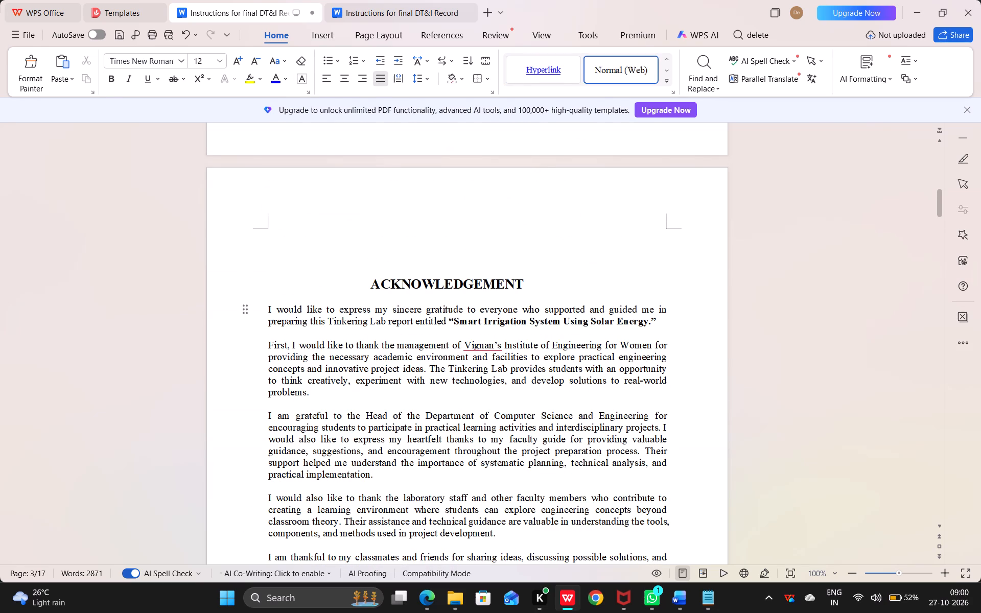
{"action": "key", "text": "Up"}
{"action": "key", "text": "Left"}
{"action": "key", "text": "Left"}
{"action": "key", "text": "Left"}
{"action": "key", "text": "Left"}
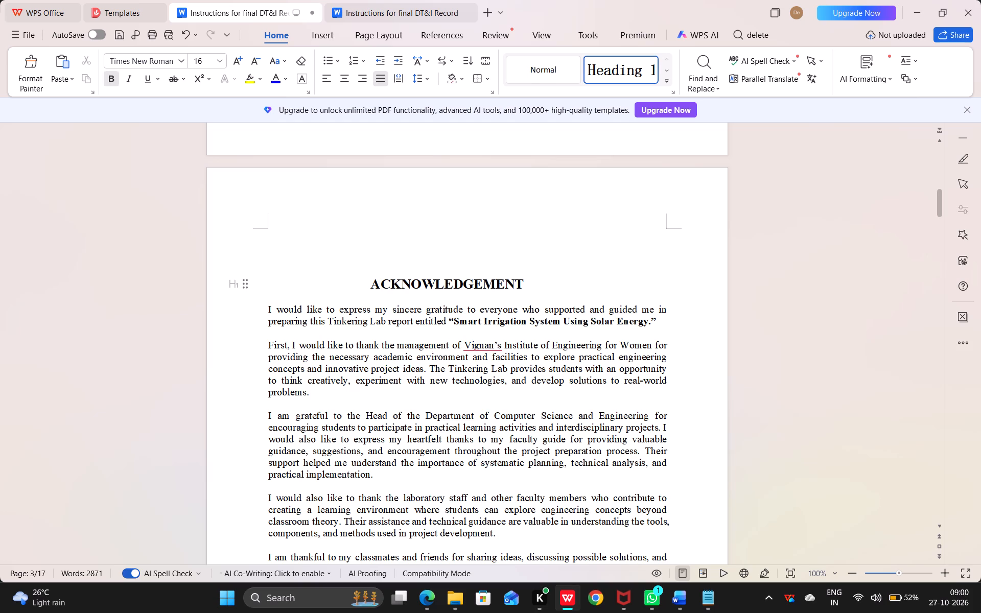
{"action": "key", "text": "Left"}
{"action": "key", "text": "BackSpace"}
{"action": "key", "text": "BackSpace"}
{"action": "key", "text": "BackSpace"}
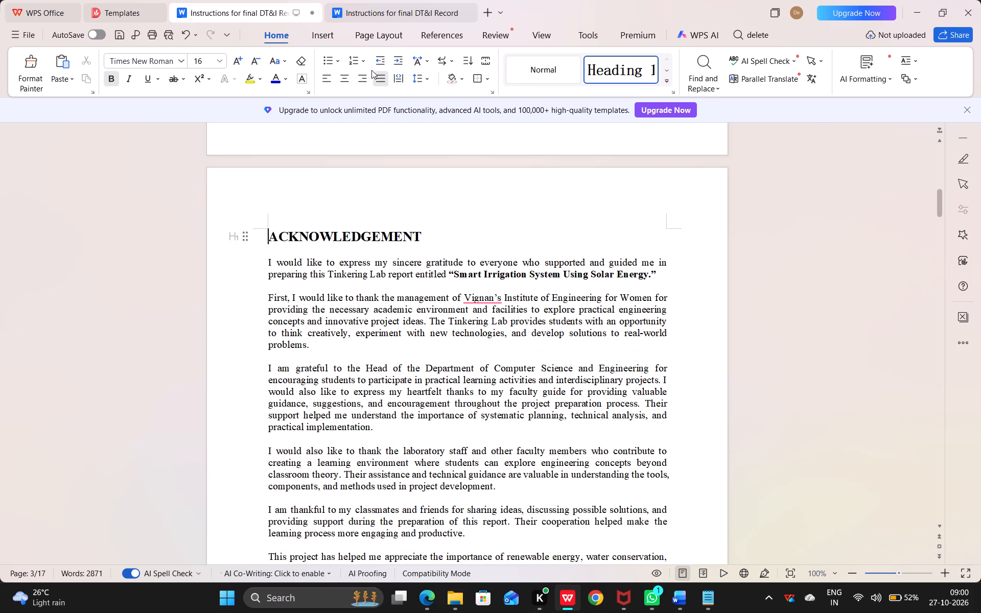
{"action": "left_click", "coordinate": [348, 76]}
Insert two empty lines before the ABSTRACT heading so it starts at the top of the following page.
{"action": "scroll", "coordinate": [458, 239], "scroll_direction": "up", "scroll_amount": 12}
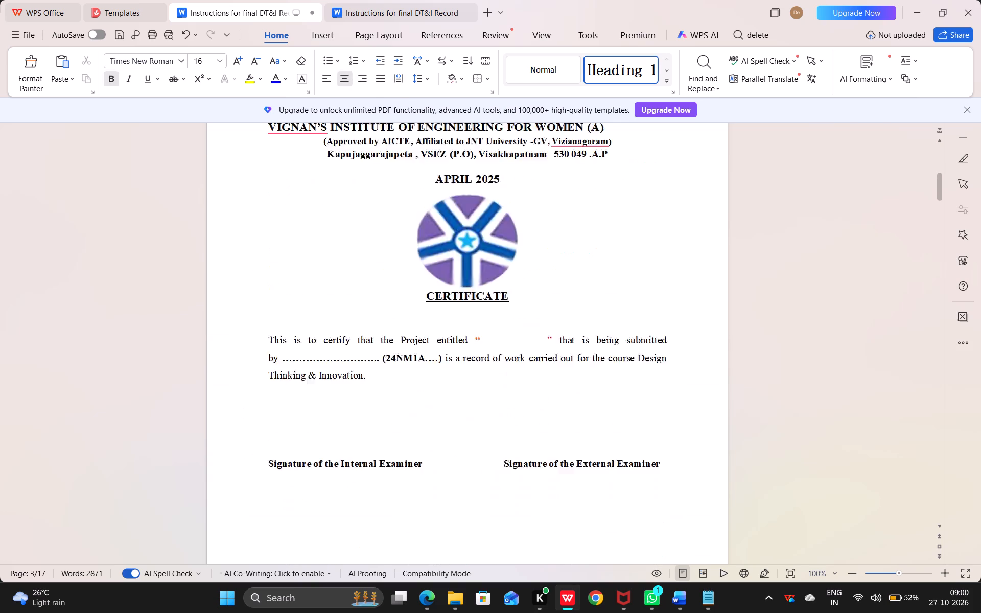
{"action": "scroll", "coordinate": [457, 250], "scroll_direction": "up", "scroll_amount": 2}
{"action": "scroll", "coordinate": [457, 250], "scroll_direction": "up", "scroll_amount": 19}
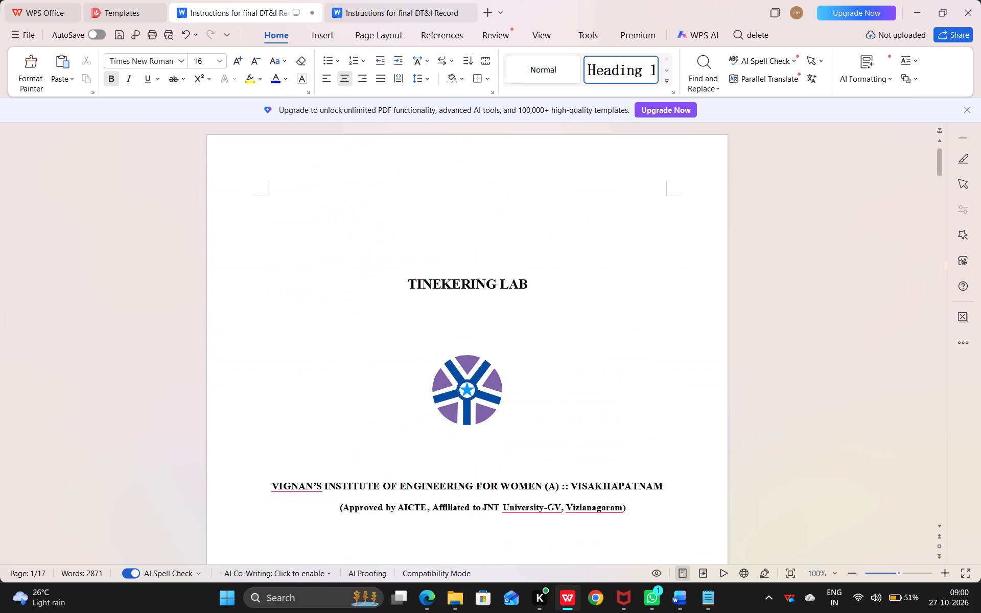
{"action": "scroll", "coordinate": [464, 289], "scroll_direction": "down", "scroll_amount": 7}
{"action": "scroll", "coordinate": [465, 295], "scroll_direction": "down", "scroll_amount": 20}
{"action": "scroll", "coordinate": [465, 295], "scroll_direction": "down", "scroll_amount": 5}
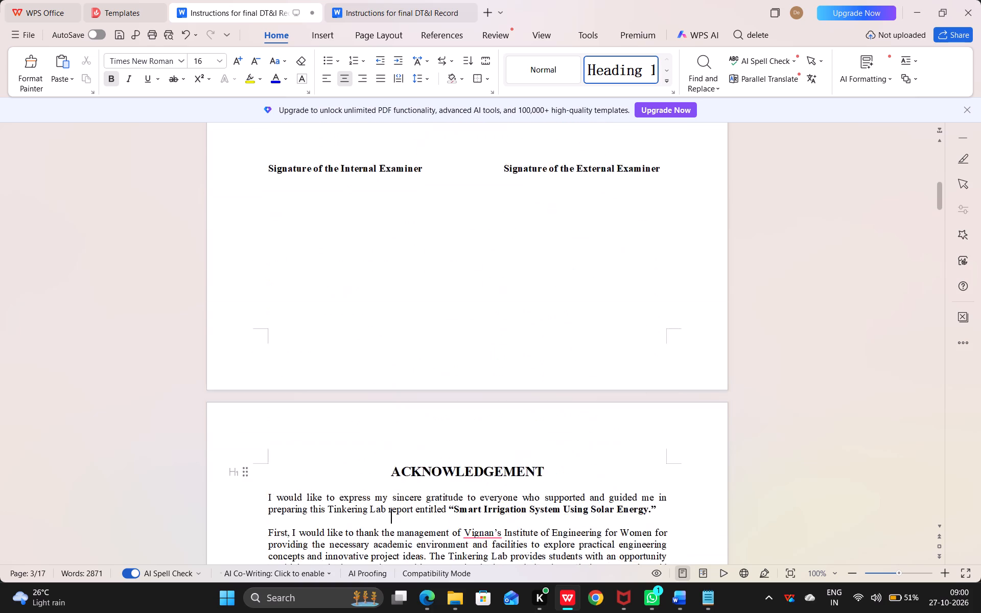
{"action": "scroll", "coordinate": [466, 295], "scroll_direction": "down", "scroll_amount": 17}
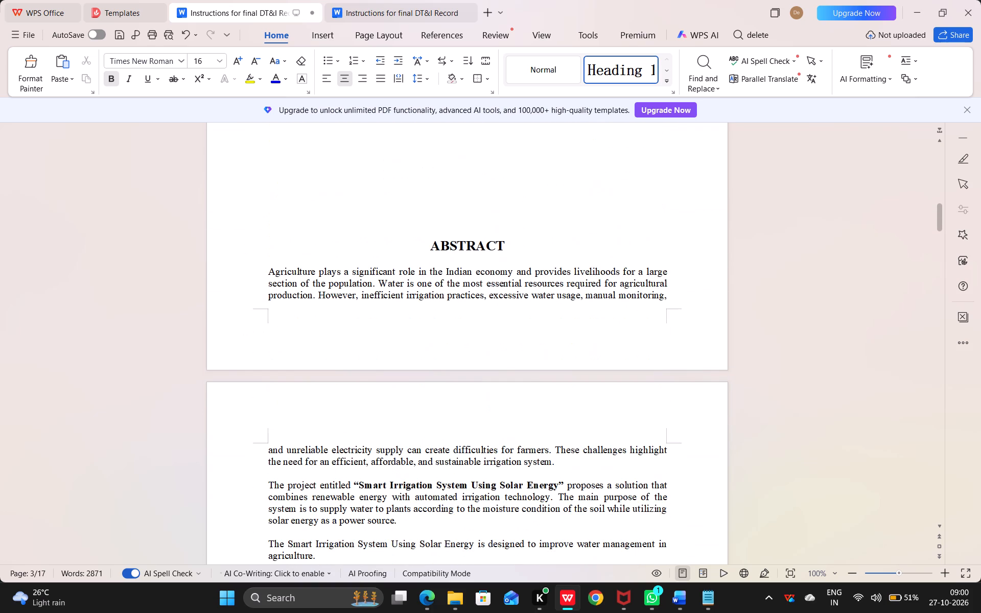
{"action": "left_click", "coordinate": [424, 244]}
{"action": "key", "text": "Return"}
{"action": "key", "text": "Return"}
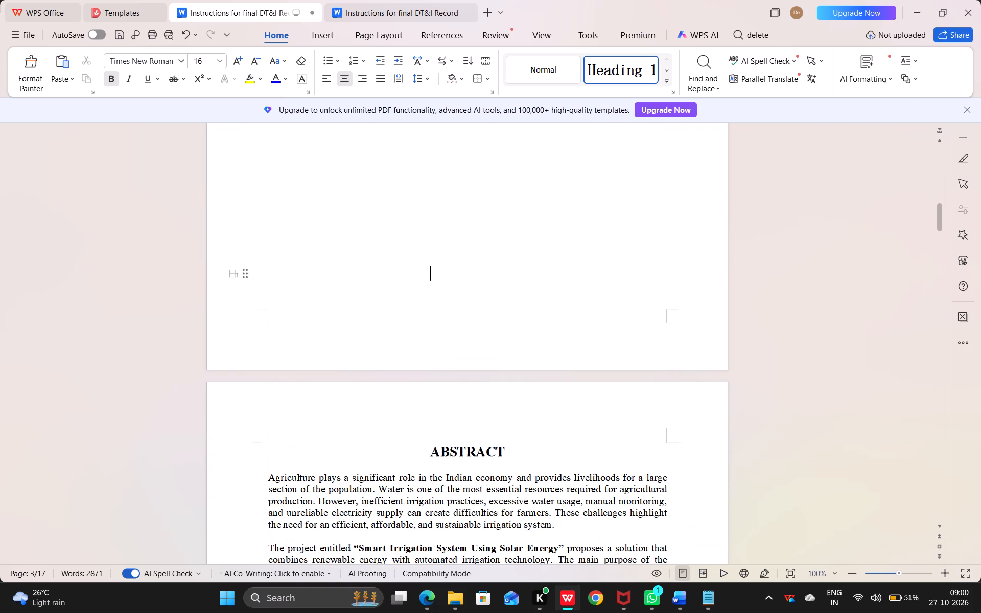
Move the TABLE OF CONTENTS heading to the top of the following page using empty lines above it, keeping it centred.
{"action": "scroll", "coordinate": [439, 341], "scroll_direction": "down", "scroll_amount": 13}
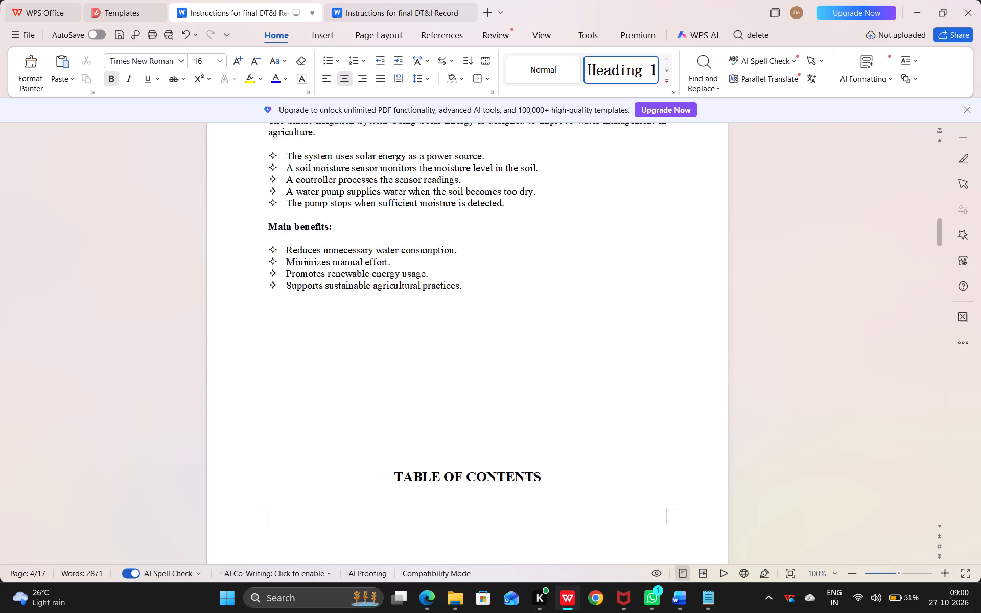
{"action": "scroll", "coordinate": [441, 358], "scroll_direction": "down", "scroll_amount": 7}
{"action": "left_click", "coordinate": [387, 252]}
{"action": "key", "text": "Return"}
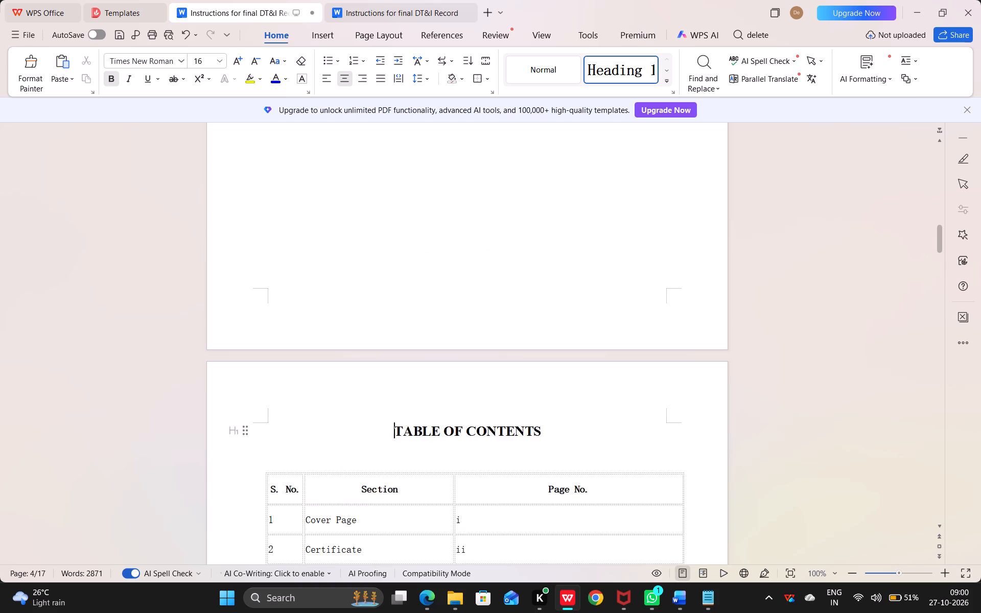
{"action": "key", "text": "Return"}
{"action": "key", "text": "BackSpace"}
{"action": "key", "text": "BackSpace"}
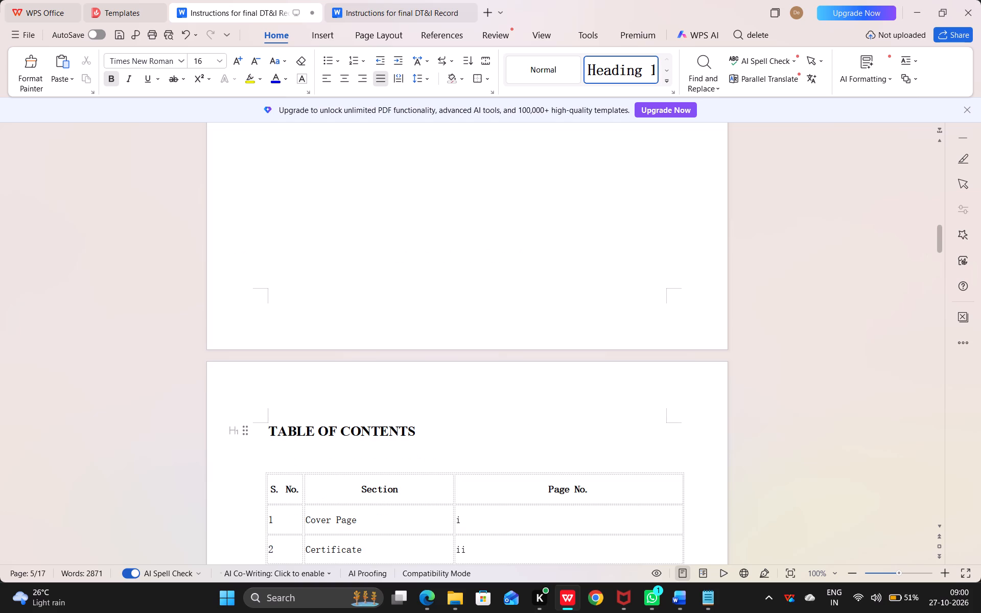
{"action": "left_click", "coordinate": [342, 83]}
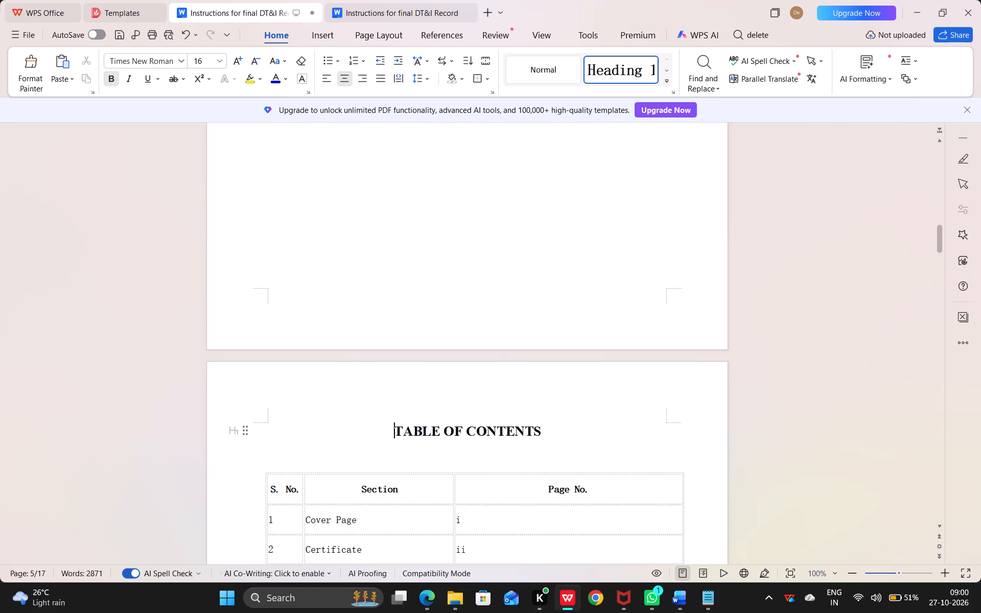
Insert an empty line before the INTRODUCTION heading so it starts at the top of the page after the contents table.
{"action": "scroll", "coordinate": [529, 461], "scroll_direction": "up", "scroll_amount": 16}
{"action": "scroll", "coordinate": [542, 467], "scroll_direction": "down", "scroll_amount": 8}
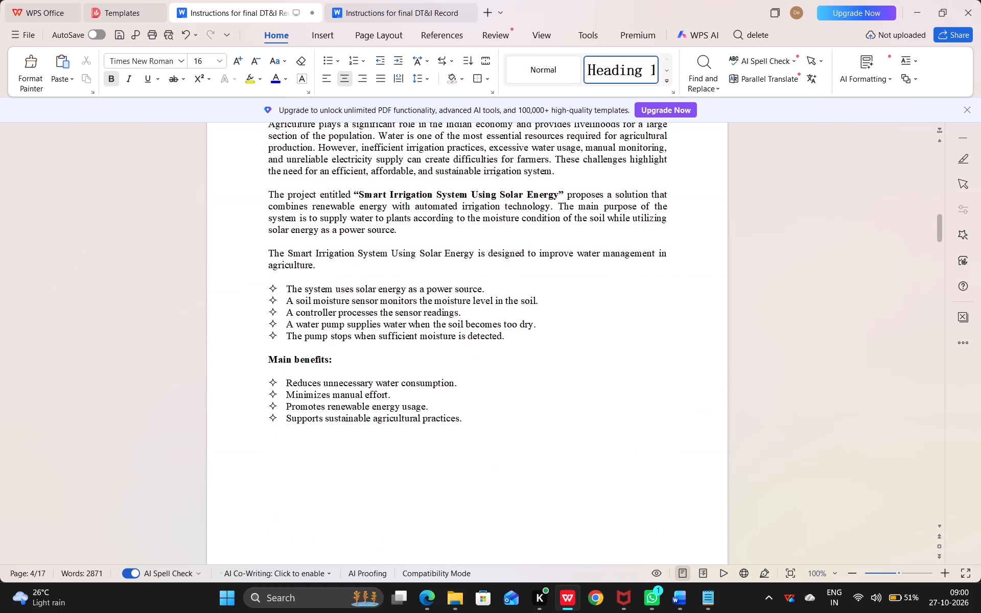
{"action": "scroll", "coordinate": [542, 467], "scroll_direction": "down", "scroll_amount": 11}
{"action": "scroll", "coordinate": [542, 462], "scroll_direction": "down", "scroll_amount": 16}
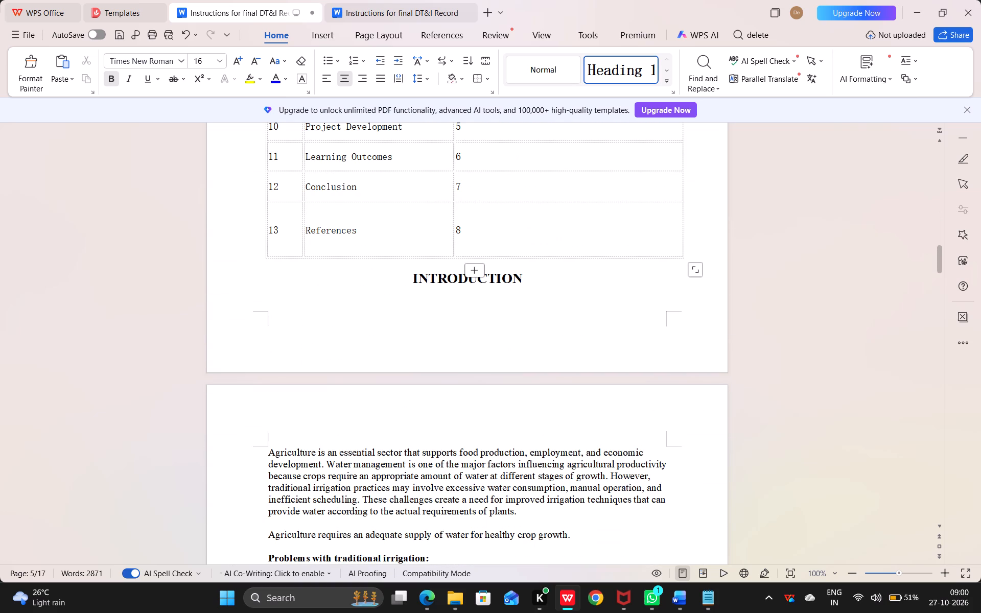
{"action": "left_click", "coordinate": [409, 277]}
{"action": "key", "text": "Return"}
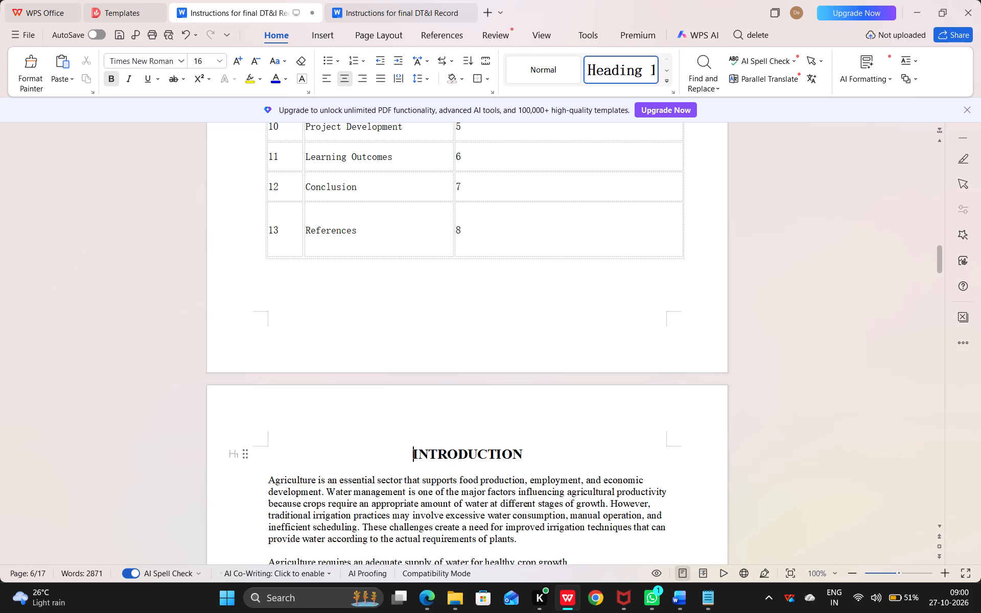
Insert an empty line before the OBJECTIVES heading so it starts at the top of the following page.
{"action": "scroll", "coordinate": [487, 401], "scroll_direction": "down", "scroll_amount": 17}
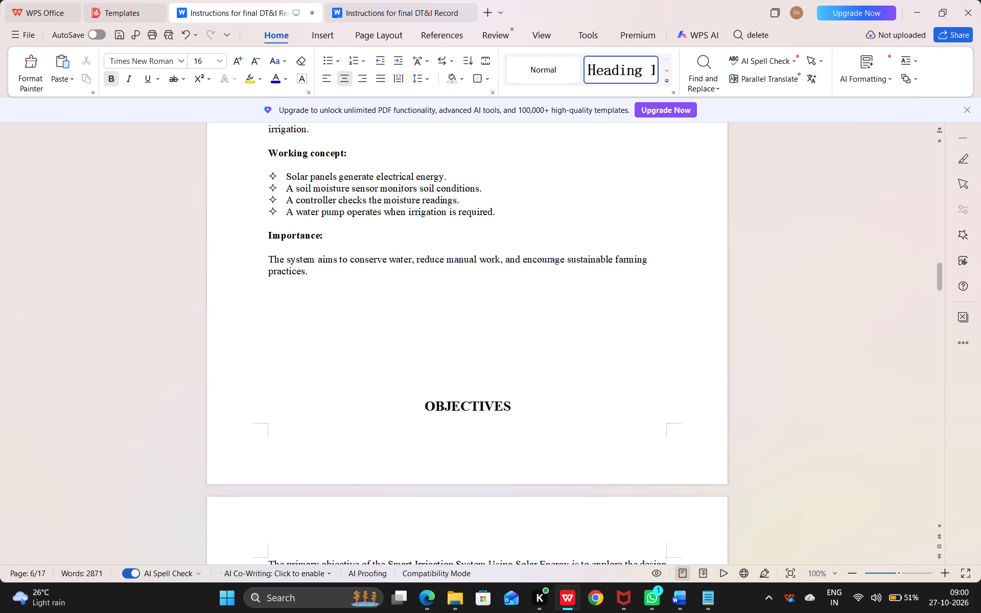
{"action": "left_click", "coordinate": [424, 412]}
{"action": "key", "text": "Return"}
Insert two empty lines before the TOOLS AND TECHNOLOGIES heading so it starts at the top of the following page.
{"action": "scroll", "coordinate": [442, 438], "scroll_direction": "down", "scroll_amount": 14}
{"action": "scroll", "coordinate": [448, 458], "scroll_direction": "down", "scroll_amount": 7}
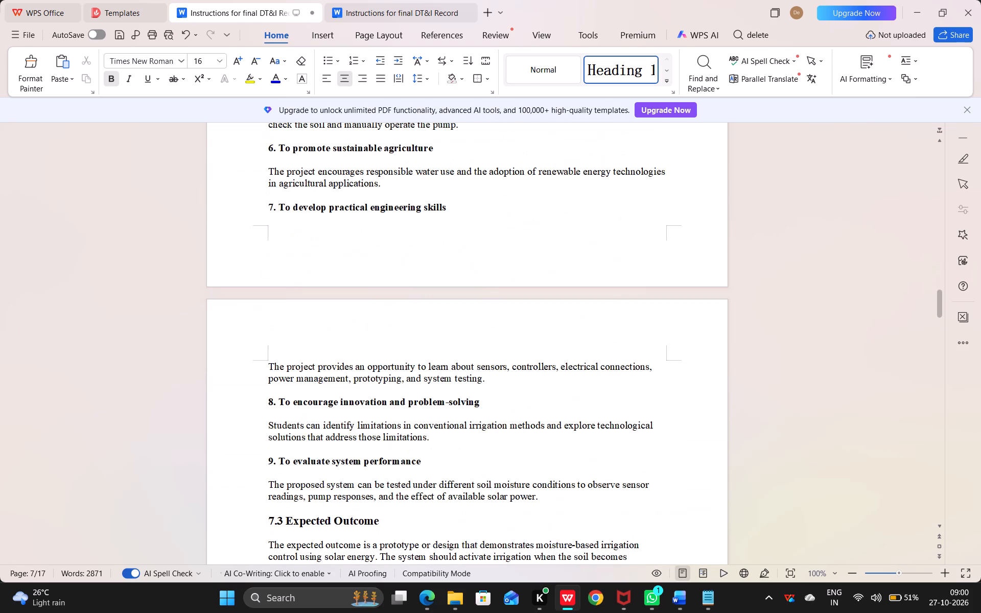
{"action": "scroll", "coordinate": [453, 455], "scroll_direction": "down", "scroll_amount": 13}
{"action": "left_click", "coordinate": [375, 383]}
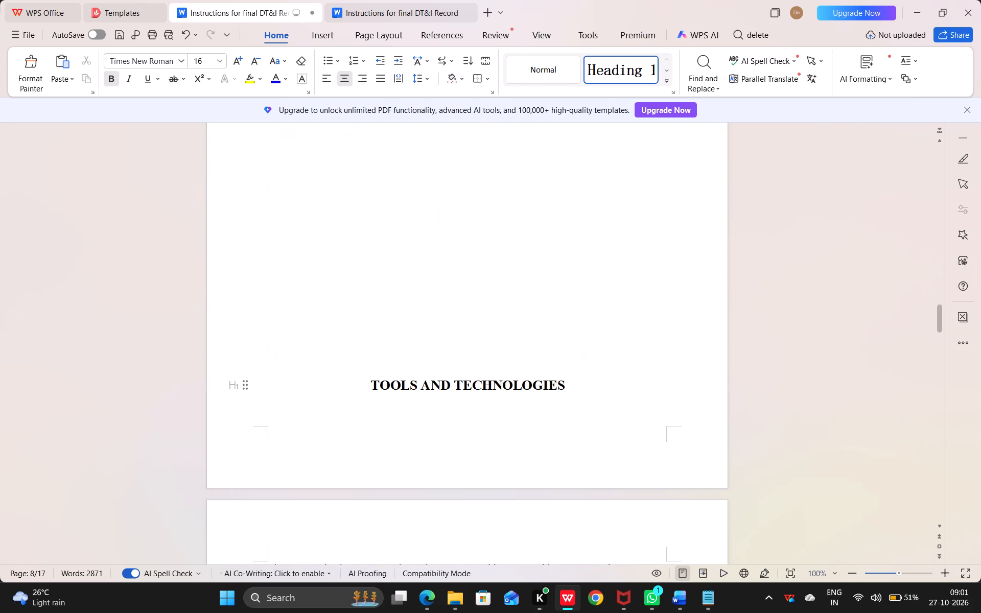
{"action": "key", "text": "Left"}
{"action": "key", "text": "Return"}
{"action": "key", "text": "Return"}
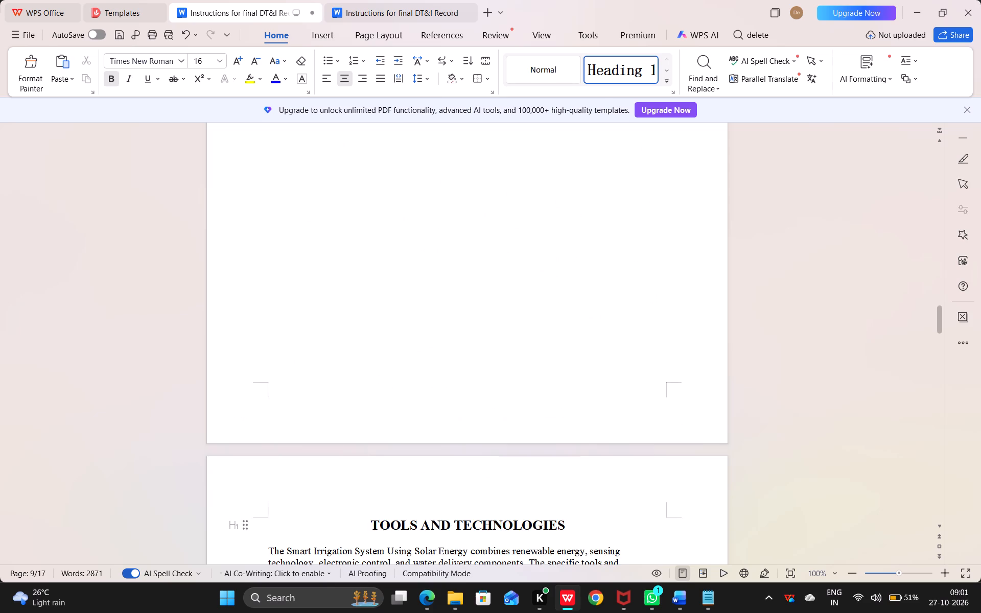
Move the EXPERIMENTS AND ACTIVITIES heading to the top of the following page using empty lines above it, keeping it centred.
{"action": "scroll", "coordinate": [488, 383], "scroll_direction": "down", "scroll_amount": 20}
{"action": "scroll", "coordinate": [488, 398], "scroll_direction": "down", "scroll_amount": 7}
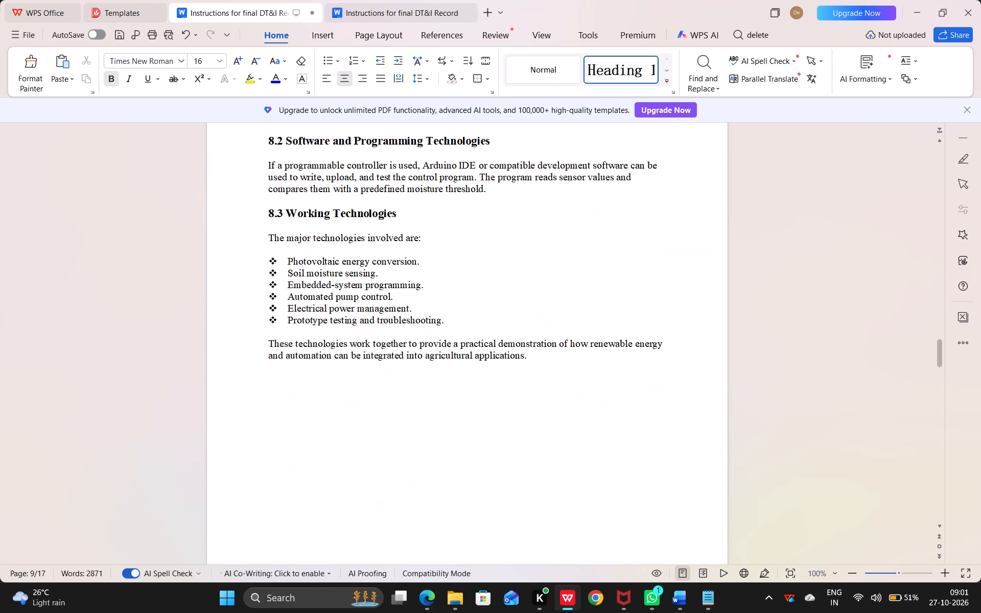
{"action": "scroll", "coordinate": [488, 400], "scroll_direction": "down", "scroll_amount": 4}
{"action": "left_click", "coordinate": [358, 425]}
{"action": "key", "text": "Return"}
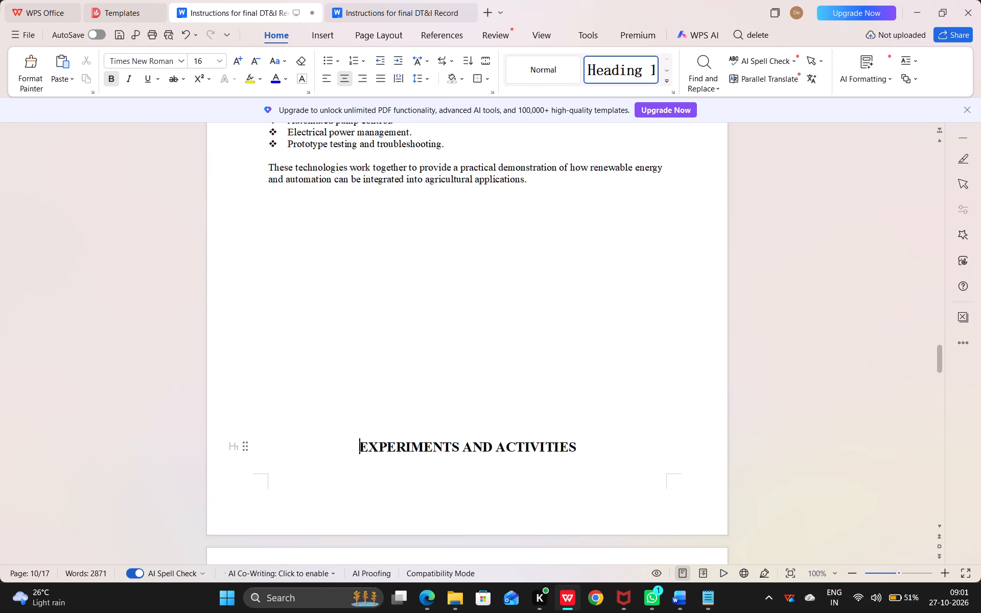
{"action": "key", "text": "Return"}
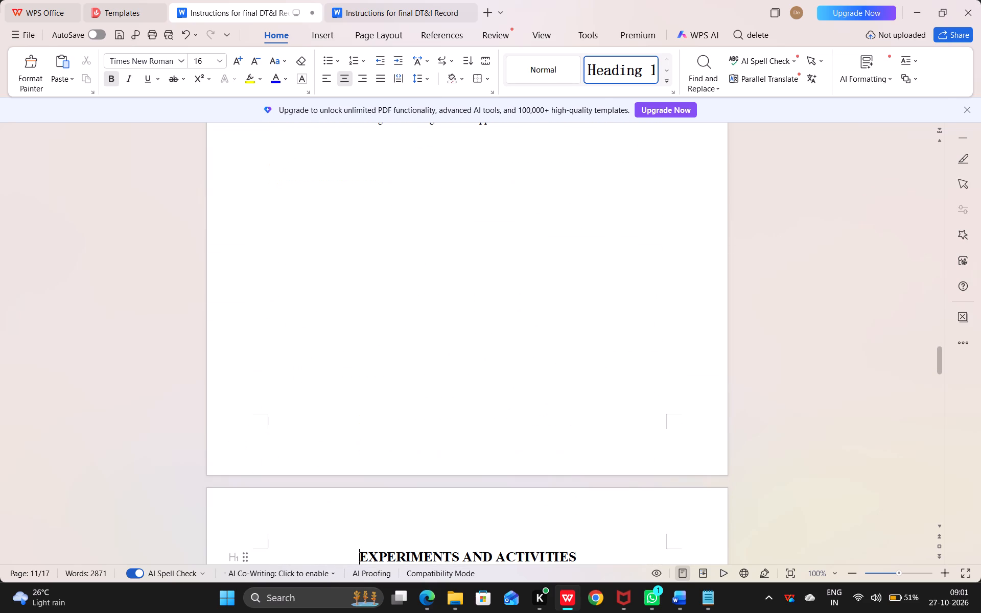
{"action": "key", "text": "BackSpace"}
{"action": "key", "text": "BackSpace"}
{"action": "key", "text": "Return"}
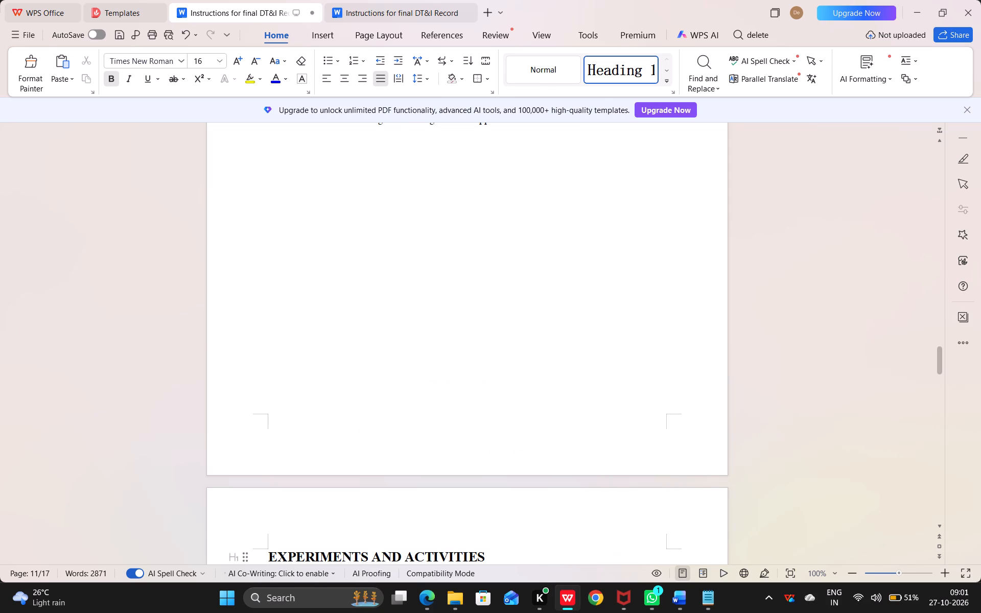
{"action": "left_click", "coordinate": [348, 82]}
Insert three empty lines before the PROJECT DEVELOPMENT heading so it starts at the top of the following page.
{"action": "scroll", "coordinate": [525, 432], "scroll_direction": "down", "scroll_amount": 6}
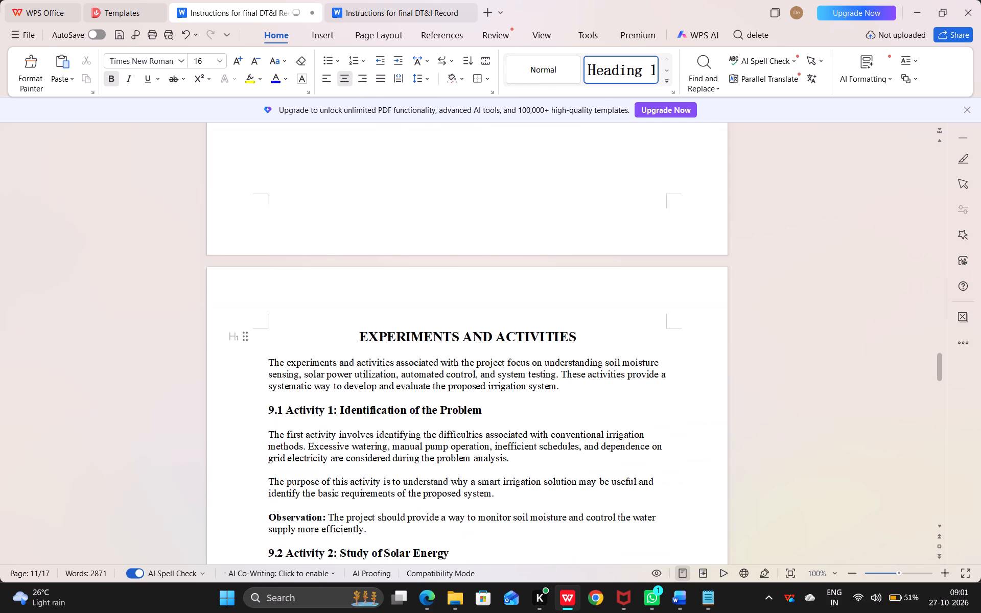
{"action": "scroll", "coordinate": [526, 442], "scroll_direction": "down", "scroll_amount": 20}
{"action": "scroll", "coordinate": [526, 442], "scroll_direction": "down", "scroll_amount": 14}
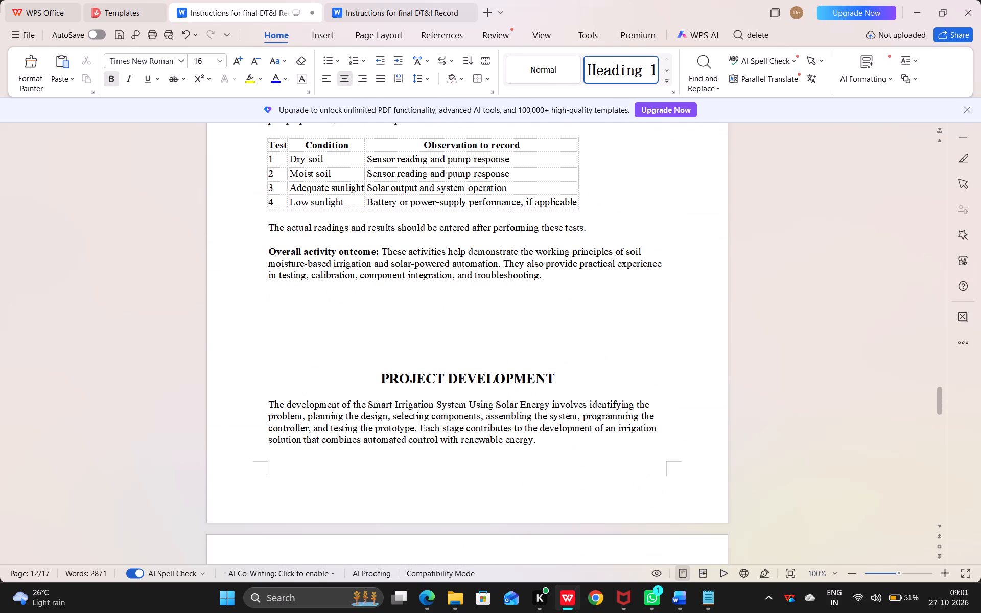
{"action": "left_click", "coordinate": [375, 378]}
{"action": "key", "text": "Return"}
{"action": "key", "text": "Return"}
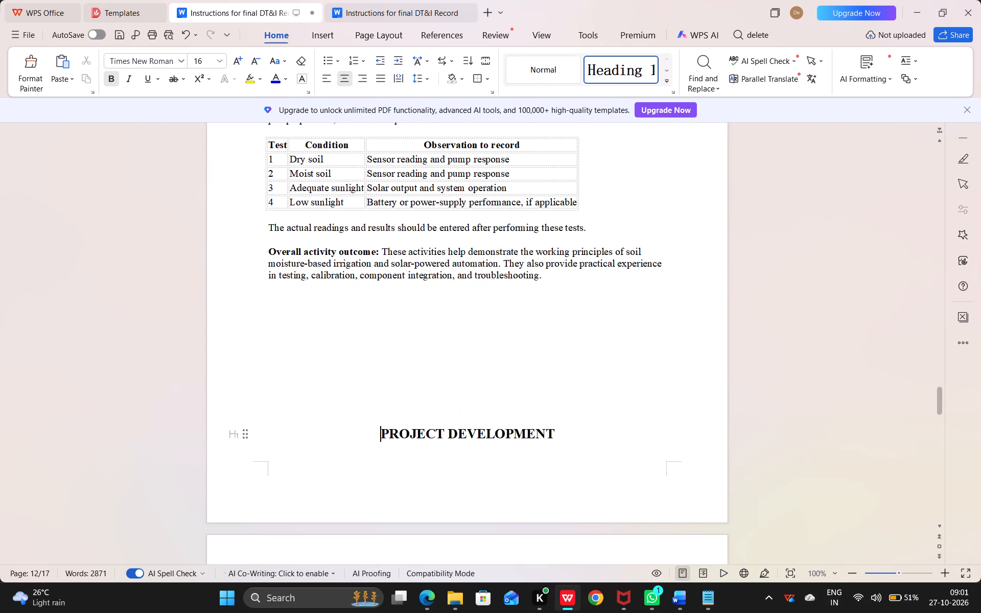
{"action": "key", "text": "Return"}
Insert four empty lines before the LEARNING OUTCOMES heading so it starts at the top of the following page.
{"action": "scroll", "coordinate": [386, 377], "scroll_direction": "down", "scroll_amount": 20}
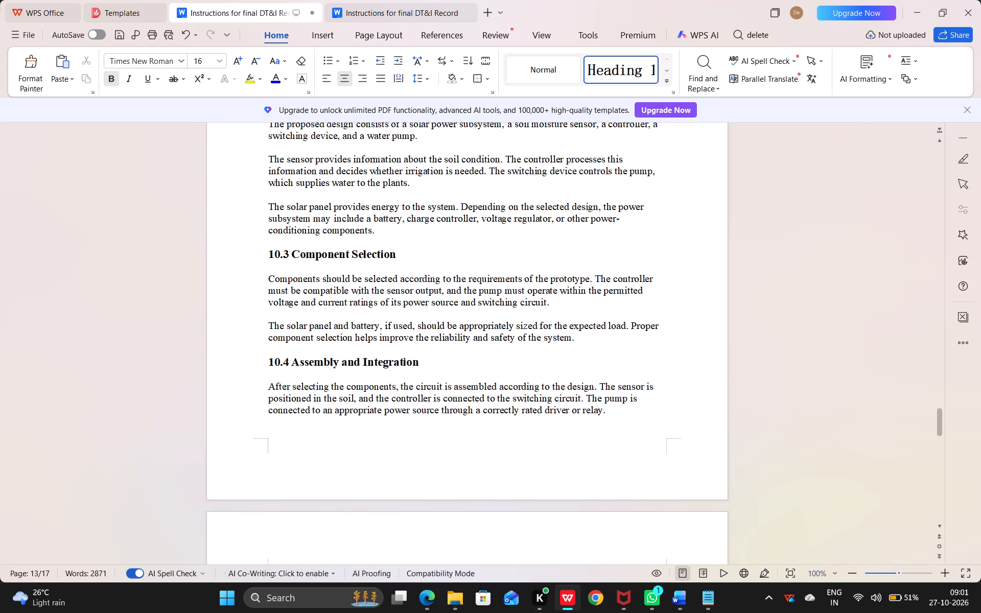
{"action": "scroll", "coordinate": [412, 429], "scroll_direction": "down", "scroll_amount": 10}
{"action": "left_click", "coordinate": [389, 444]}
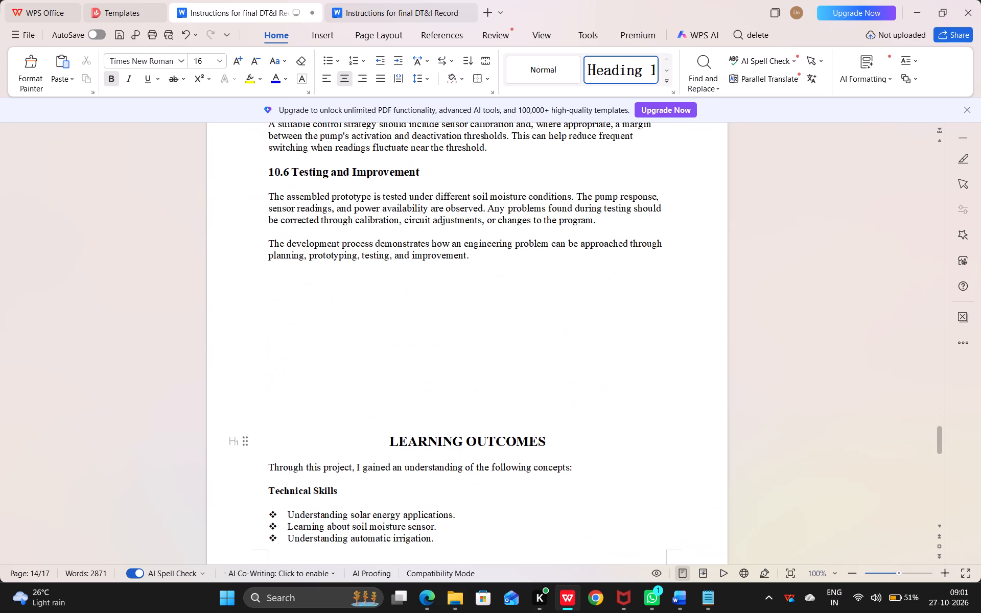
{"action": "key", "text": "Return"}
{"action": "key", "text": "Return"}
{"action": "key", "text": "Return"}
{"action": "key", "text": "Return"}
Review the remaining chapters through the end of the report and back to the contents table, checking where each heading starts.
{"action": "scroll", "coordinate": [456, 440], "scroll_direction": "down", "scroll_amount": 3}
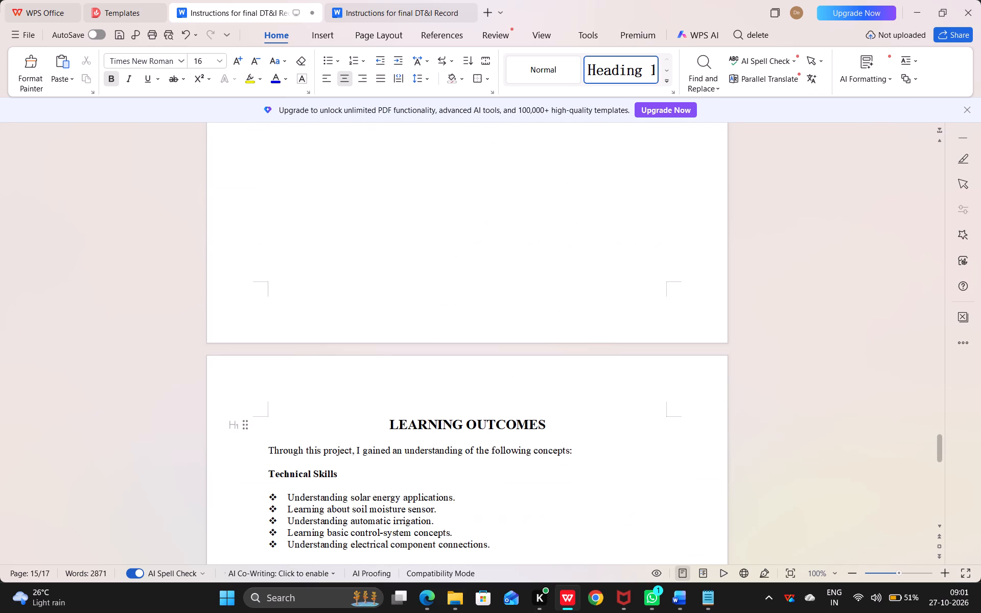
{"action": "scroll", "coordinate": [457, 429], "scroll_direction": "down", "scroll_amount": 2}
{"action": "scroll", "coordinate": [463, 525], "scroll_direction": "down", "scroll_amount": 7}
{"action": "scroll", "coordinate": [448, 412], "scroll_direction": "down", "scroll_amount": 9}
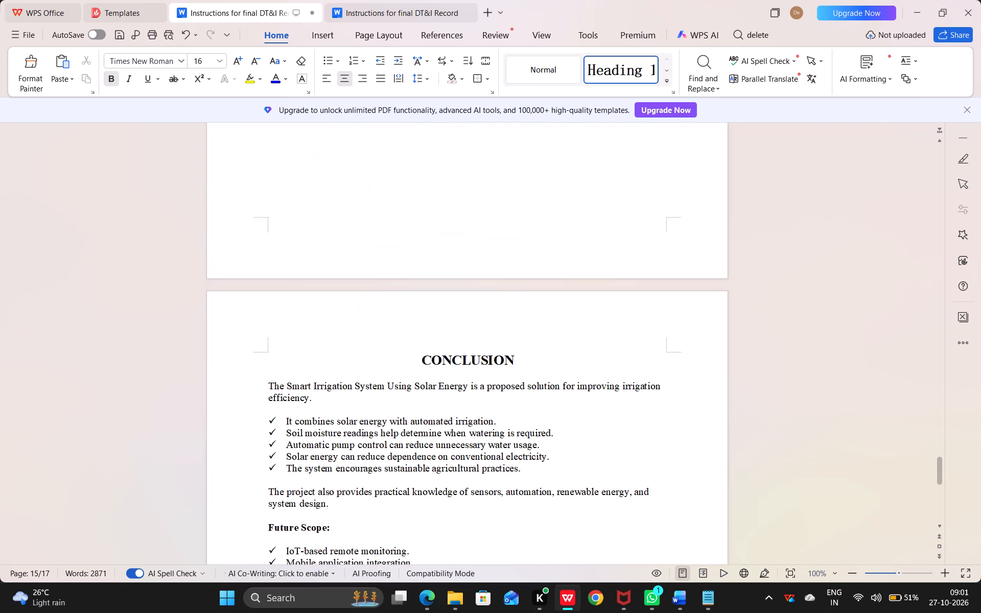
{"action": "scroll", "coordinate": [427, 406], "scroll_direction": "down", "scroll_amount": 6}
{"action": "scroll", "coordinate": [427, 406], "scroll_direction": "down", "scroll_amount": 18}
{"action": "scroll", "coordinate": [428, 405], "scroll_direction": "down", "scroll_amount": 6}
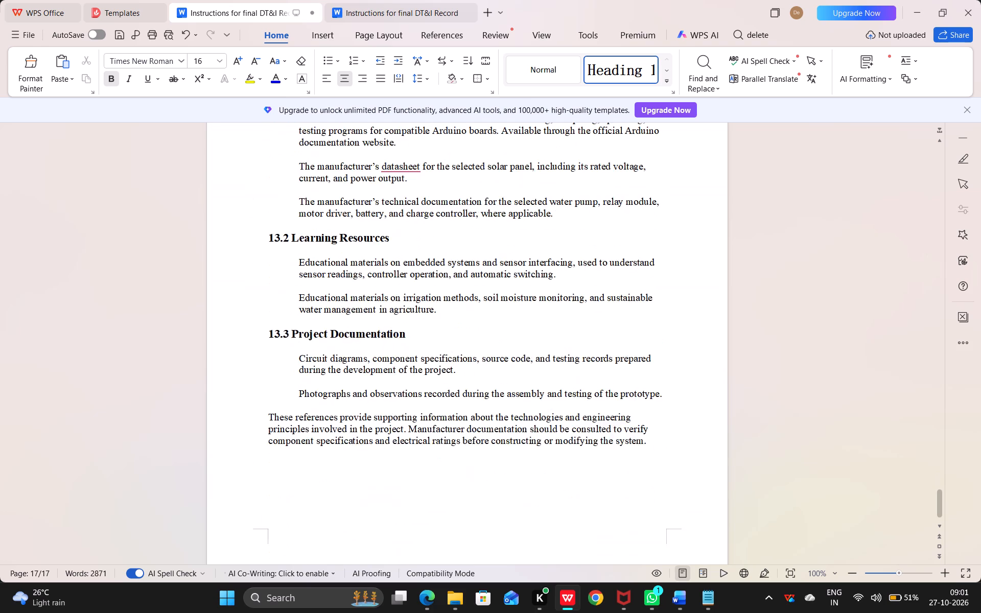
{"action": "scroll", "coordinate": [435, 396], "scroll_direction": "down", "scroll_amount": 13}
{"action": "scroll", "coordinate": [443, 389], "scroll_direction": "up", "scroll_amount": 20}
{"action": "scroll", "coordinate": [443, 389], "scroll_direction": "up", "scroll_amount": 12}
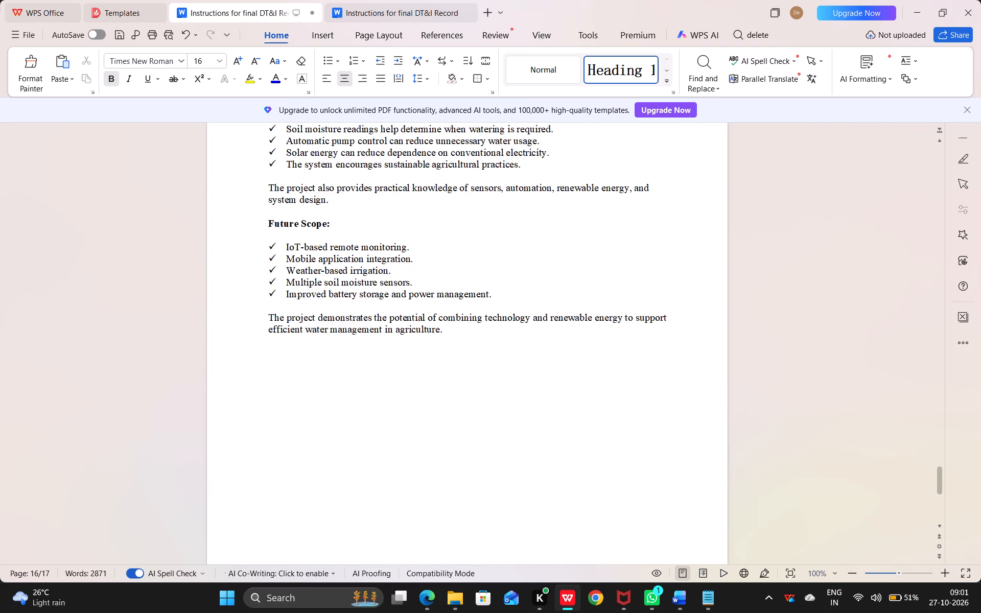
{"action": "scroll", "coordinate": [466, 366], "scroll_direction": "up", "scroll_amount": 20}
{"action": "scroll", "coordinate": [466, 366], "scroll_direction": "up", "scroll_amount": 20}
{"action": "scroll", "coordinate": [466, 366], "scroll_direction": "up", "scroll_amount": 20}
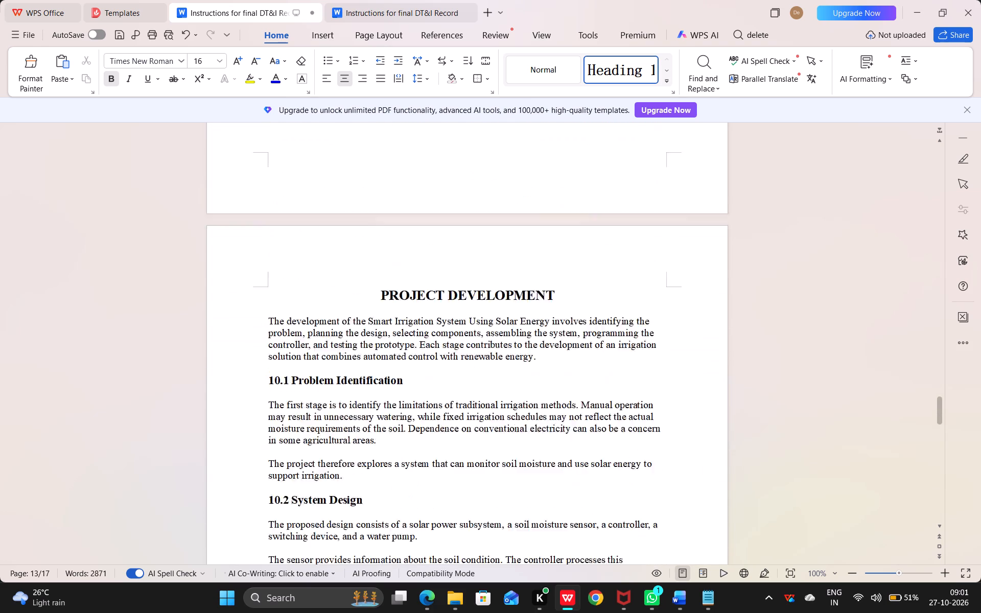
{"action": "scroll", "coordinate": [466, 364], "scroll_direction": "up", "scroll_amount": 20}
{"action": "scroll", "coordinate": [466, 364], "scroll_direction": "up", "scroll_amount": 20}
{"action": "scroll", "coordinate": [466, 364], "scroll_direction": "up", "scroll_amount": 20}
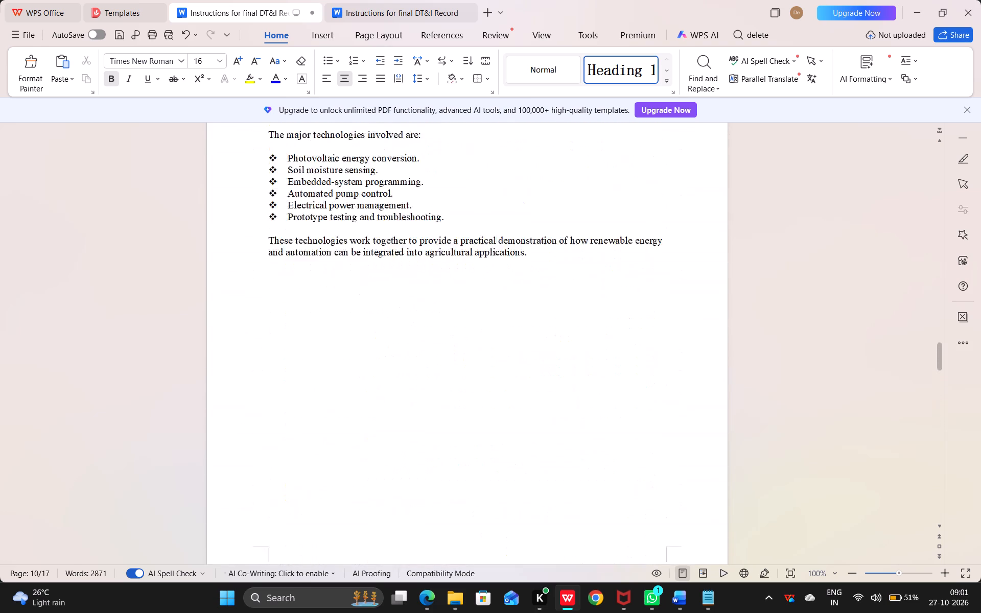
{"action": "scroll", "coordinate": [467, 364], "scroll_direction": "up", "scroll_amount": 3}
{"action": "scroll", "coordinate": [467, 364], "scroll_direction": "down", "scroll_amount": 2}
{"action": "scroll", "coordinate": [467, 364], "scroll_direction": "up", "scroll_amount": 20}
{"action": "scroll", "coordinate": [467, 364], "scroll_direction": "up", "scroll_amount": 20}
{"action": "scroll", "coordinate": [467, 364], "scroll_direction": "up", "scroll_amount": 9}
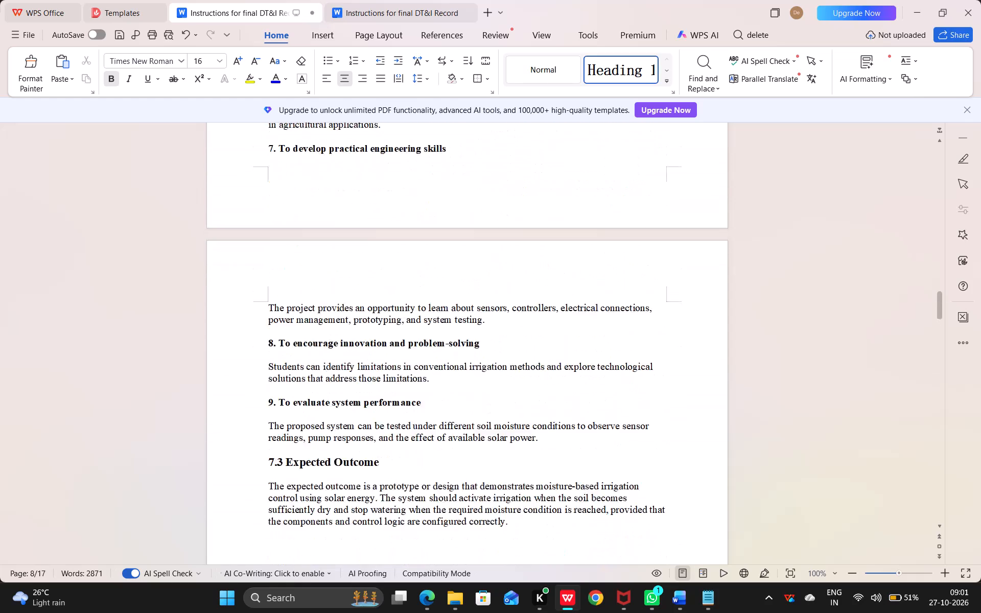
{"action": "scroll", "coordinate": [467, 364], "scroll_direction": "up", "scroll_amount": 20}
{"action": "scroll", "coordinate": [467, 364], "scroll_direction": "up", "scroll_amount": 20}
{"action": "scroll", "coordinate": [467, 364], "scroll_direction": "up", "scroll_amount": 18}
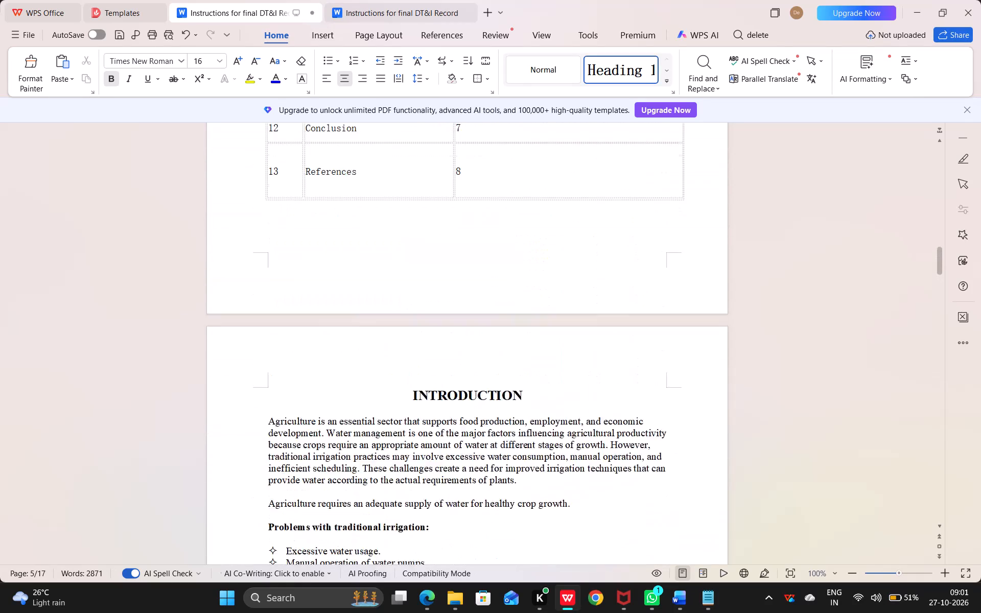
{"action": "scroll", "coordinate": [468, 363], "scroll_direction": "up", "scroll_amount": 19}
{"action": "scroll", "coordinate": [472, 364], "scroll_direction": "up", "scroll_amount": 3}
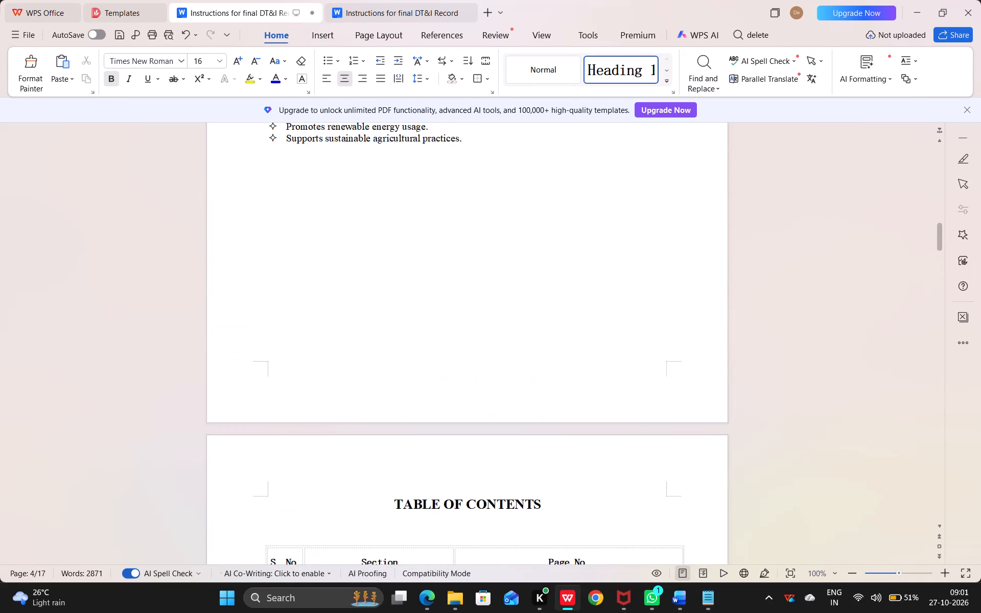
Clear the page numbers for Cover Page, Certificate and Acknowledgement in the table of contents.
{"action": "scroll", "coordinate": [478, 370], "scroll_direction": "down", "scroll_amount": 6}
{"action": "left_click", "coordinate": [472, 379]}
{"action": "key", "text": "BackSpace"}
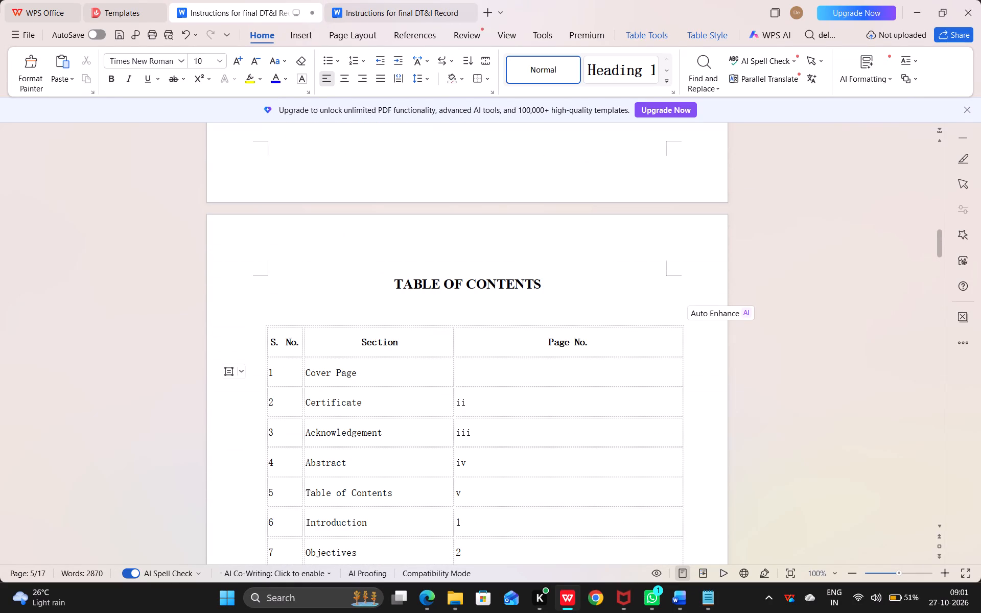
{"action": "left_click", "coordinate": [468, 405]}
{"action": "key", "text": "BackSpace"}
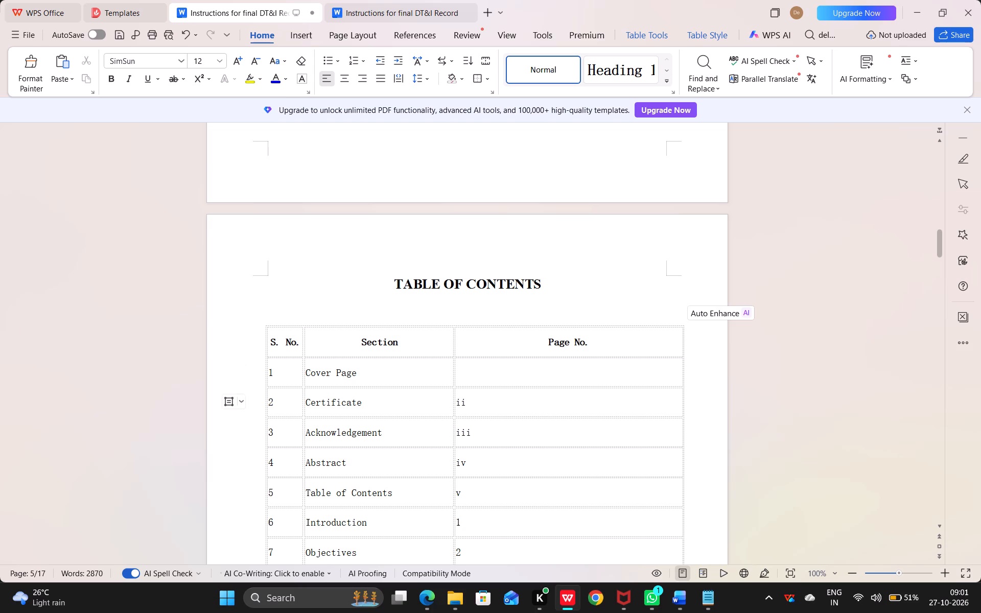
{"action": "key", "text": "BackSpace"}
{"action": "left_click", "coordinate": [510, 427]}
{"action": "key", "text": "BackSpace"}
{"action": "key", "text": "BackSpace"}
{"action": "key", "text": "BackSpace"}
Clear the page numbers for Abstract, Table of Contents, Introduction and Objectives in the contents table.
{"action": "key", "text": "Down"}
{"action": "key", "text": "Right"}
{"action": "key", "text": "Right"}
{"action": "key", "text": "BackSpace"}
{"action": "key", "text": "BackSpace"}
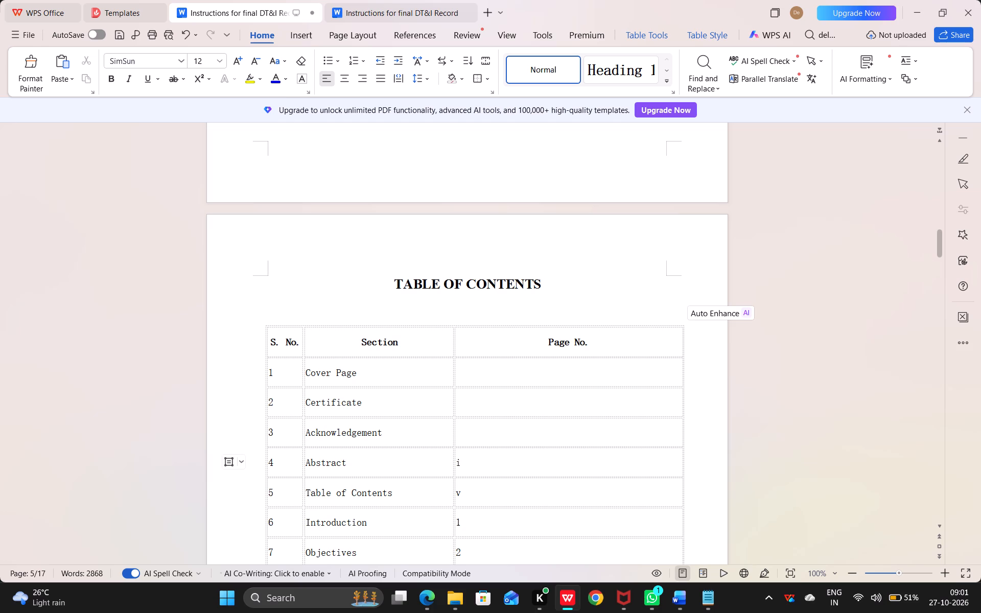
{"action": "key", "text": "Down"}
{"action": "key", "text": "Right"}
{"action": "key", "text": "BackSpace"}
{"action": "key", "text": "Down"}
{"action": "key", "text": "Down"}
{"action": "key", "text": "Right"}
{"action": "key", "text": "BackSpace"}
{"action": "key", "text": "Up"}
{"action": "key", "text": "Right"}
{"action": "key", "text": "BackSpace"}
Clear the page numbers for Tools and Technologies, Project Development, Learning Outcomes and Conclusion in the contents table.
{"action": "scroll", "coordinate": [541, 450], "scroll_direction": "down", "scroll_amount": 3}
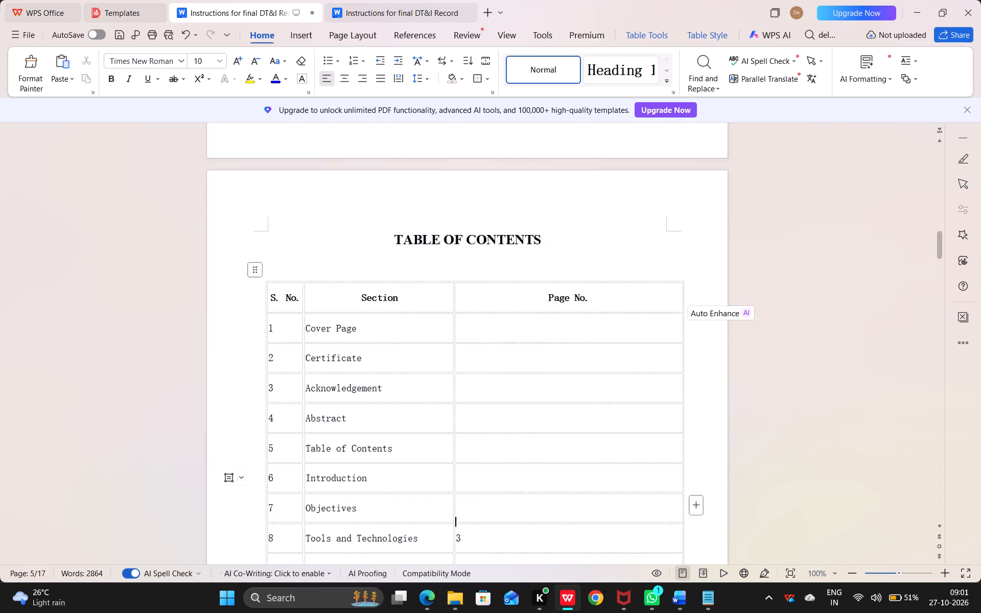
{"action": "scroll", "coordinate": [541, 450], "scroll_direction": "down", "scroll_amount": 5}
{"action": "key", "text": "Down"}
{"action": "key", "text": "Down"}
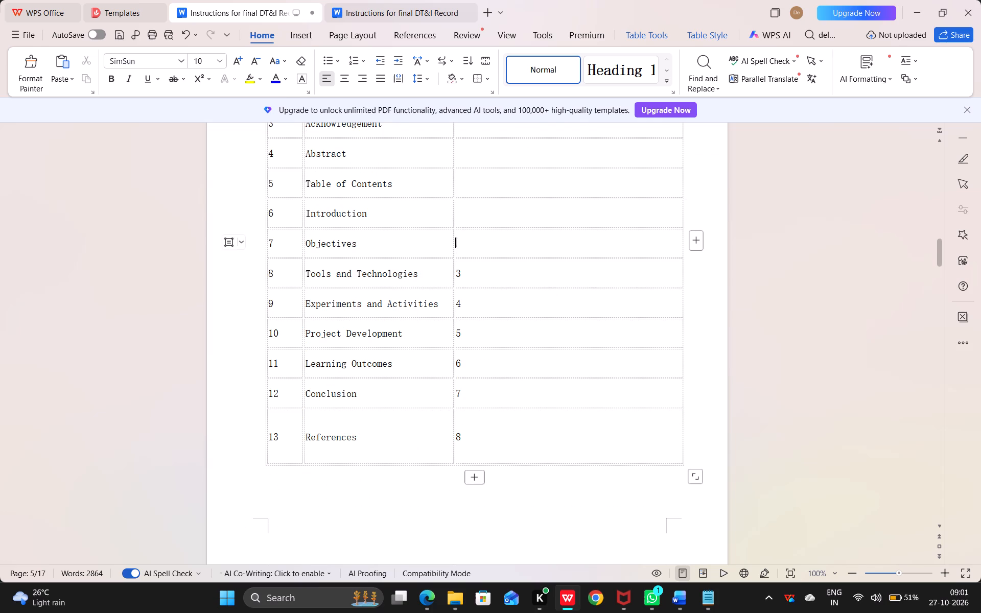
{"action": "key", "text": "Right"}
{"action": "key", "text": "BackSpace"}
{"action": "key", "text": "Down"}
{"action": "key", "text": "Down"}
{"action": "key", "text": "Right"}
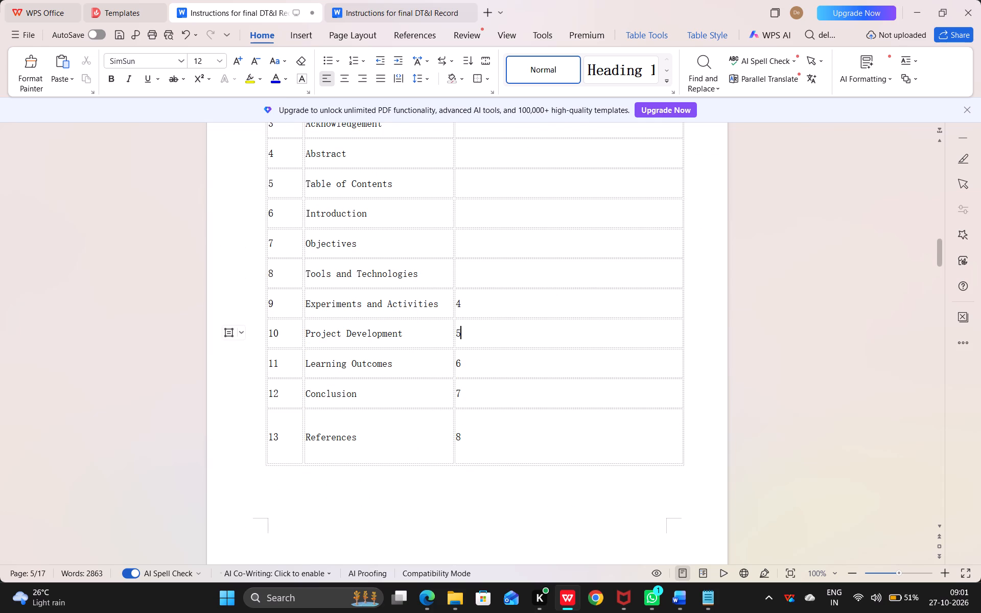
{"action": "key", "text": "BackSpace"}
{"action": "key", "text": "Down"}
{"action": "key", "text": "Down"}
{"action": "key", "text": "Right"}
{"action": "key", "text": "BackSpace"}
{"action": "key", "text": "Up"}
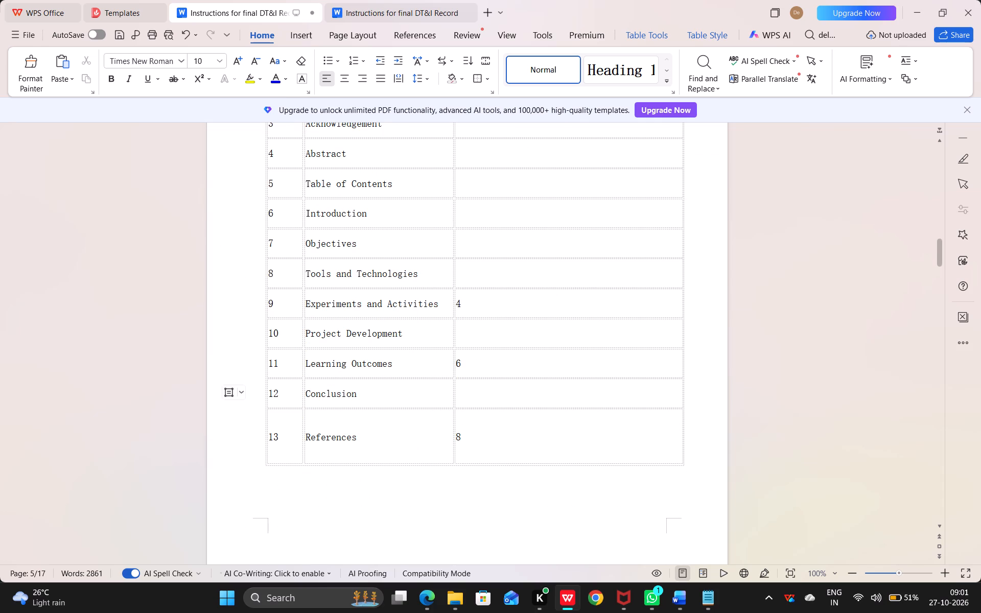
{"action": "key", "text": "Right"}
{"action": "key", "text": "BackSpace"}
Clear the page numbers for Experiments and Activities and References in the contents table.
{"action": "key", "text": "Up"}
{"action": "key", "text": "Up"}
{"action": "key", "text": "Up"}
{"action": "key", "text": "Right"}
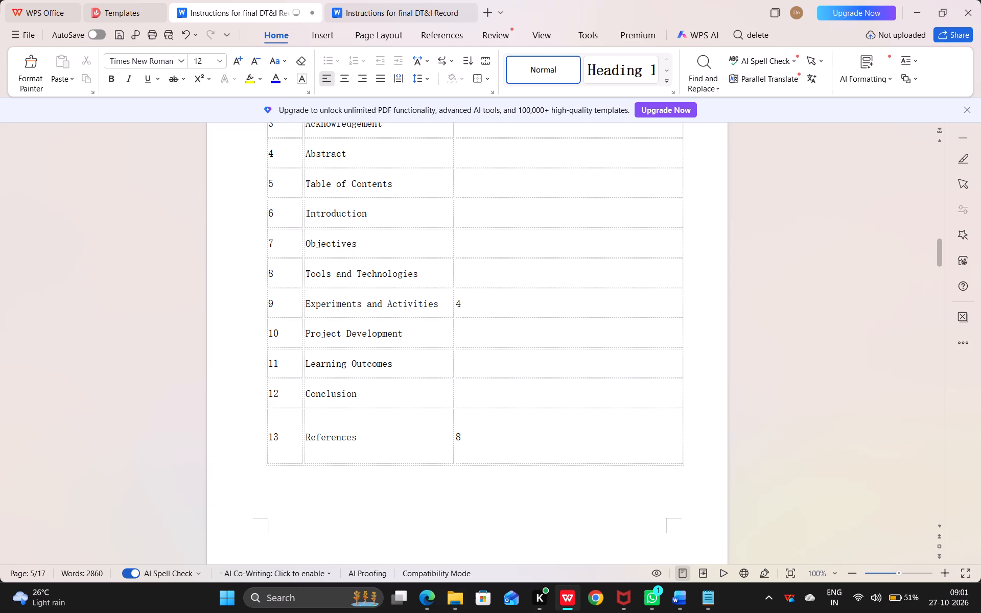
{"action": "key", "text": "Down"}
{"action": "key", "text": "Down"}
{"action": "key", "text": "Down"}
{"action": "left_click", "coordinate": [519, 308]}
{"action": "key", "text": "BackSpace"}
{"action": "key", "text": "Down"}
{"action": "key", "text": "Down"}
{"action": "key", "text": "Down"}
{"action": "key", "text": "Down"}
{"action": "key", "text": "Down"}
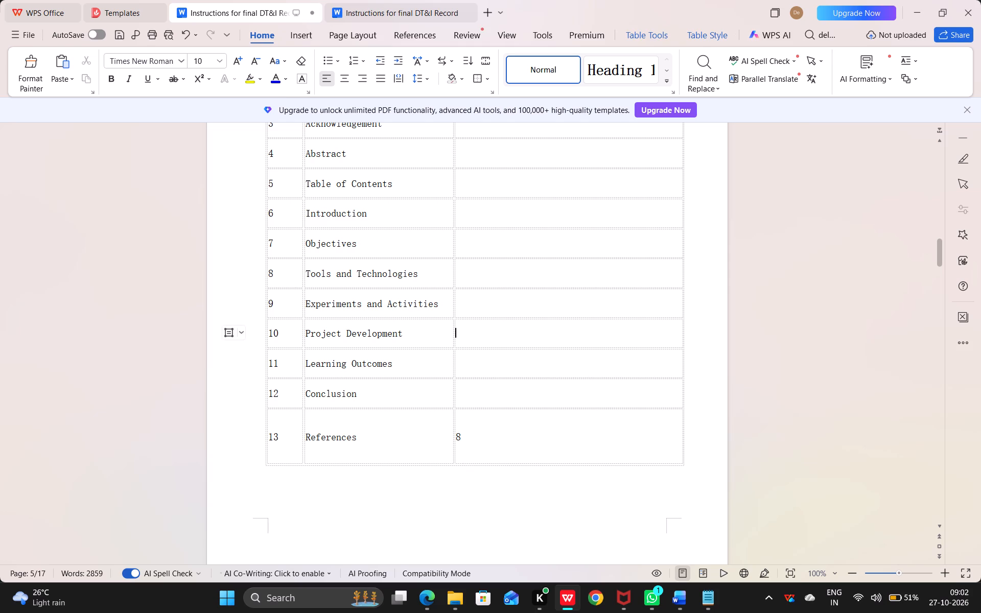
{"action": "key", "text": "Down"}
{"action": "key", "text": "Up"}
{"action": "key", "text": "Up"}
{"action": "key", "text": "Right"}
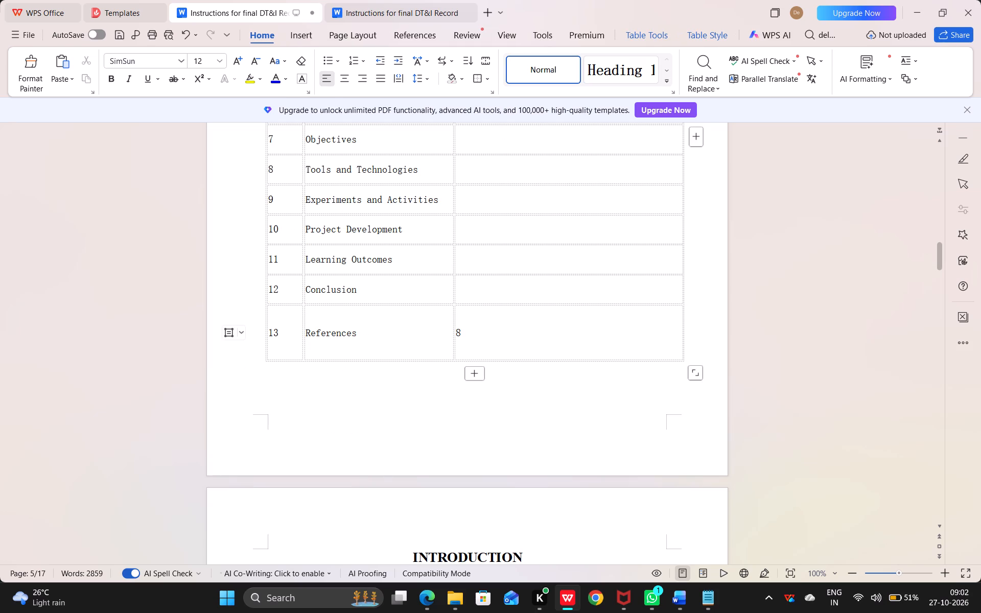
{"action": "key", "text": "BackSpace"}
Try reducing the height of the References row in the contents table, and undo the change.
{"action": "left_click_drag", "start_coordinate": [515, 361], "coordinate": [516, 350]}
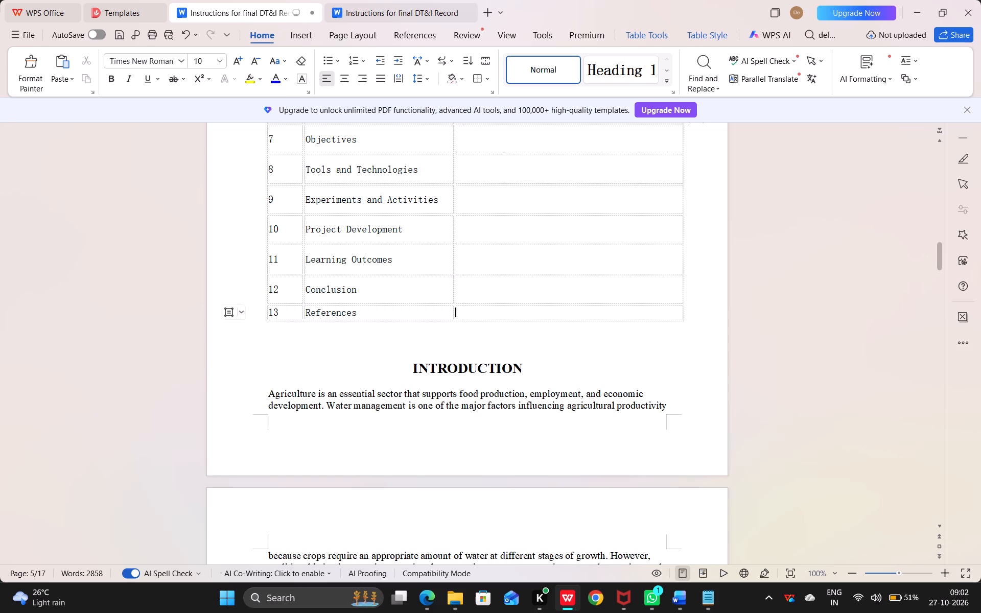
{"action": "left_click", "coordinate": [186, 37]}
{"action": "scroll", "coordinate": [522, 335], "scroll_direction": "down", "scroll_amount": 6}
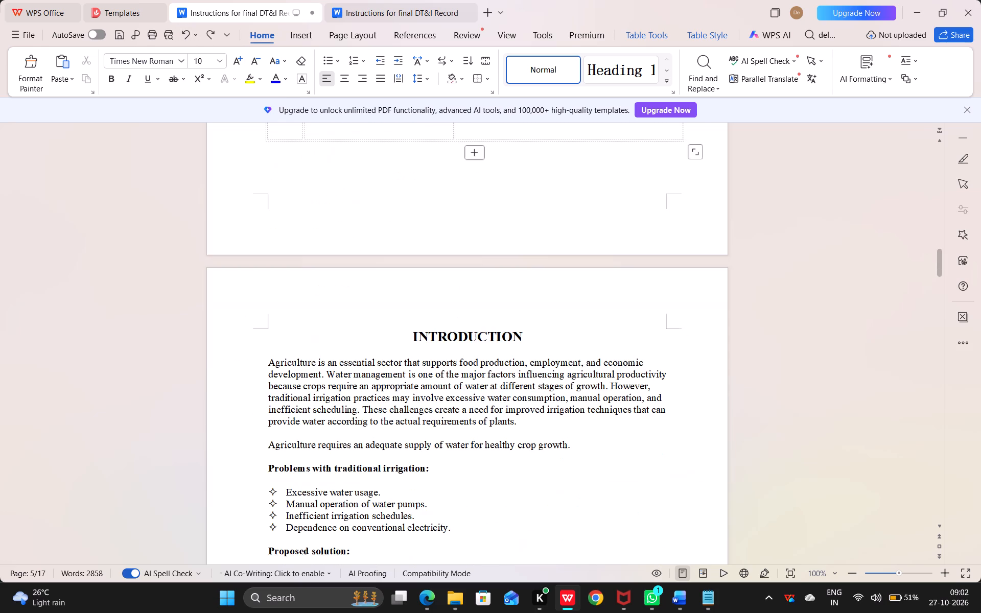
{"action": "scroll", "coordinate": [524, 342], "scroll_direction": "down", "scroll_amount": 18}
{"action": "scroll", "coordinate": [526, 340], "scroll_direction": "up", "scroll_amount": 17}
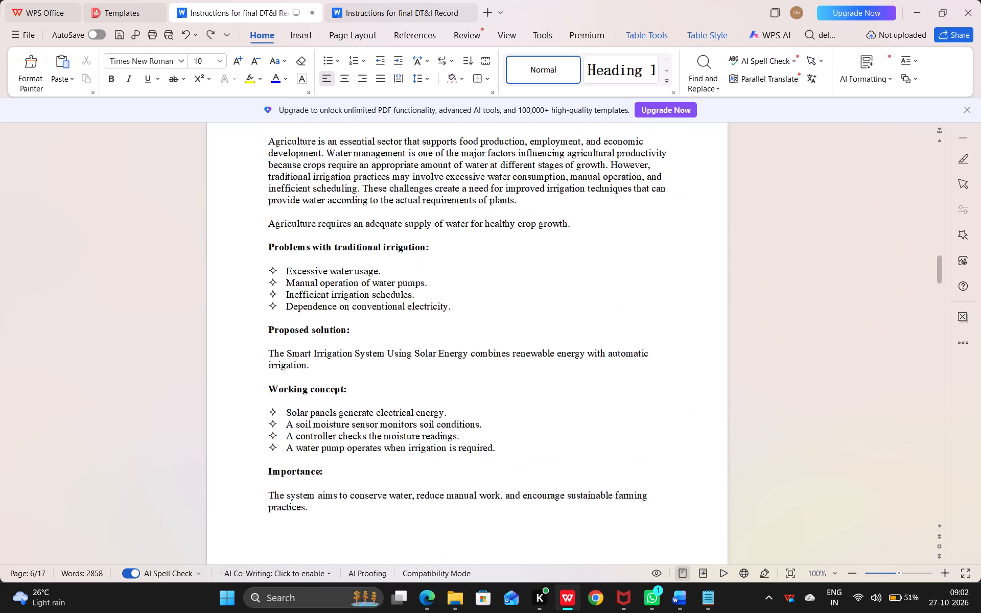
Review the report's pages from the title page through the Tools and Technologies chapter.
{"action": "scroll", "coordinate": [532, 313], "scroll_direction": "up", "scroll_amount": 20}
{"action": "scroll", "coordinate": [532, 313], "scroll_direction": "up", "scroll_amount": 20}
{"action": "scroll", "coordinate": [532, 313], "scroll_direction": "up", "scroll_amount": 19}
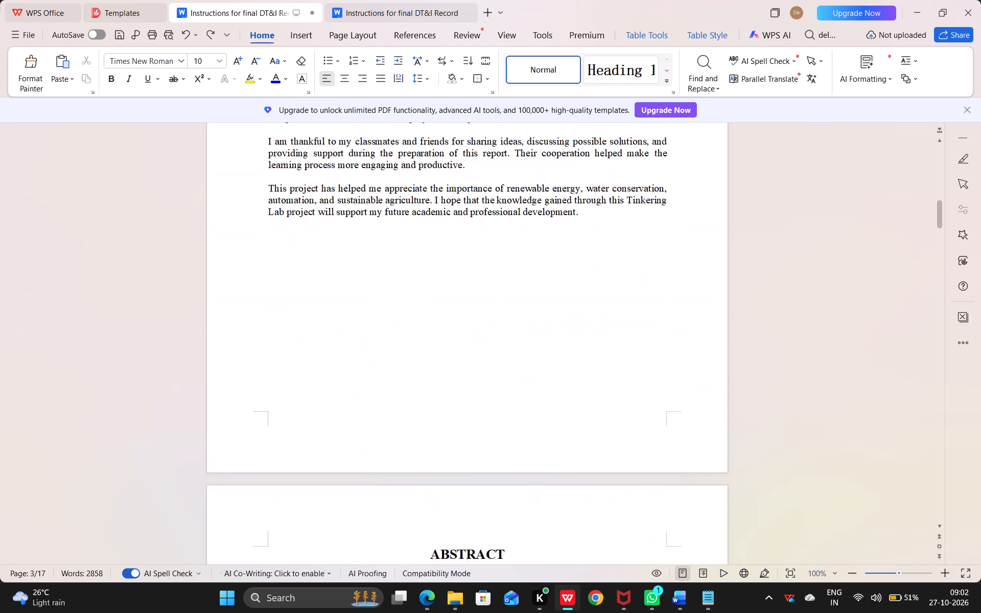
{"action": "scroll", "coordinate": [534, 312], "scroll_direction": "up", "scroll_amount": 20}
{"action": "scroll", "coordinate": [534, 312], "scroll_direction": "up", "scroll_amount": 20}
{"action": "scroll", "coordinate": [534, 312], "scroll_direction": "up", "scroll_amount": 5}
{"action": "scroll", "coordinate": [536, 309], "scroll_direction": "down", "scroll_amount": 2}
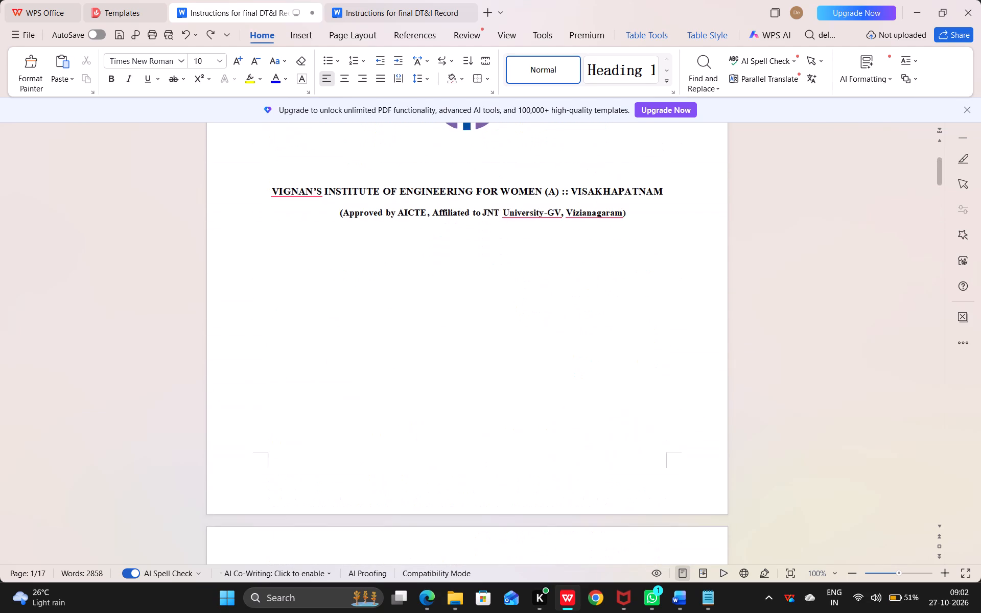
{"action": "scroll", "coordinate": [536, 309], "scroll_direction": "down", "scroll_amount": 20}
{"action": "scroll", "coordinate": [536, 309], "scroll_direction": "down", "scroll_amount": 14}
{"action": "scroll", "coordinate": [551, 220], "scroll_direction": "down", "scroll_amount": 4}
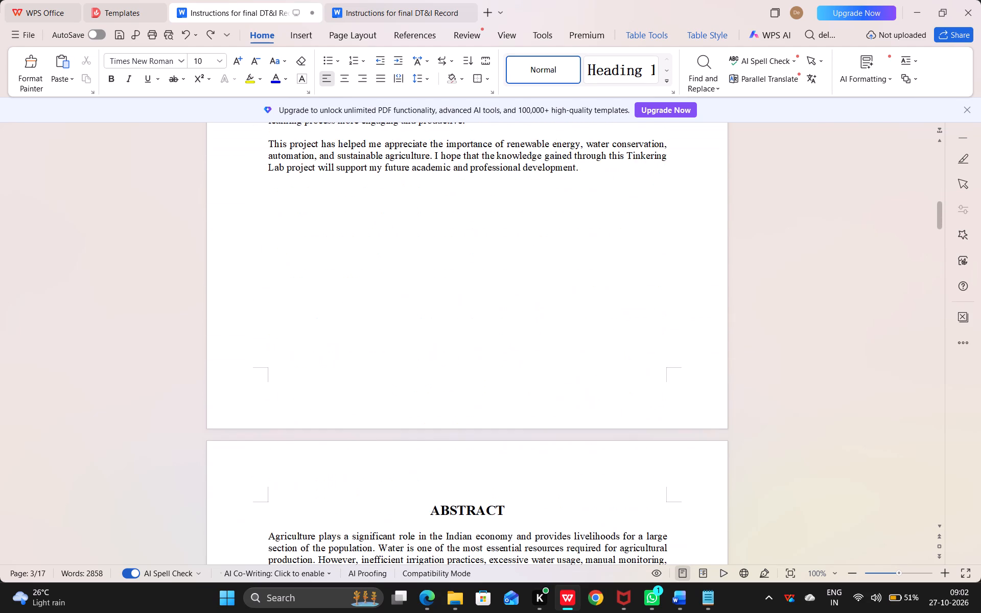
{"action": "scroll", "coordinate": [551, 220], "scroll_direction": "down", "scroll_amount": 17}
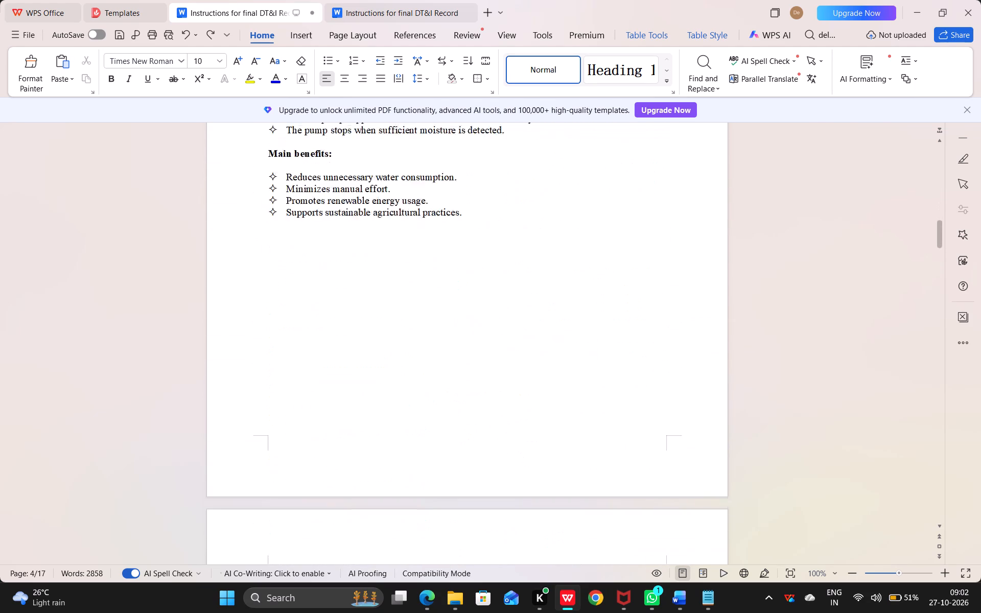
{"action": "scroll", "coordinate": [548, 234], "scroll_direction": "down", "scroll_amount": 20}
{"action": "scroll", "coordinate": [548, 234], "scroll_direction": "down", "scroll_amount": 20}
{"action": "scroll", "coordinate": [548, 234], "scroll_direction": "down", "scroll_amount": 7}
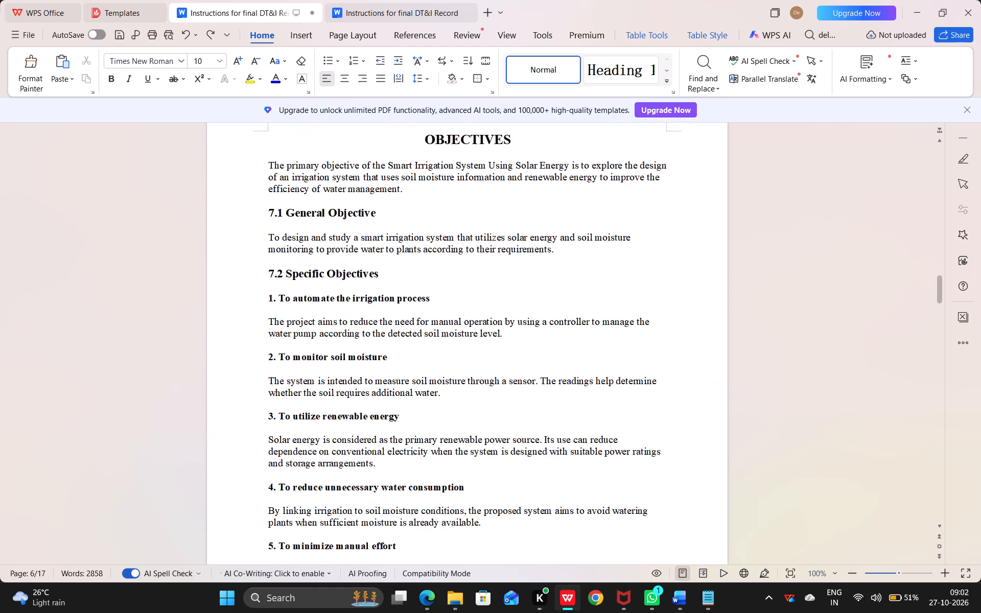
{"action": "scroll", "coordinate": [543, 257], "scroll_direction": "down", "scroll_amount": 20}
{"action": "scroll", "coordinate": [543, 257], "scroll_direction": "down", "scroll_amount": 18}
{"action": "scroll", "coordinate": [543, 258], "scroll_direction": "down", "scroll_amount": 3}
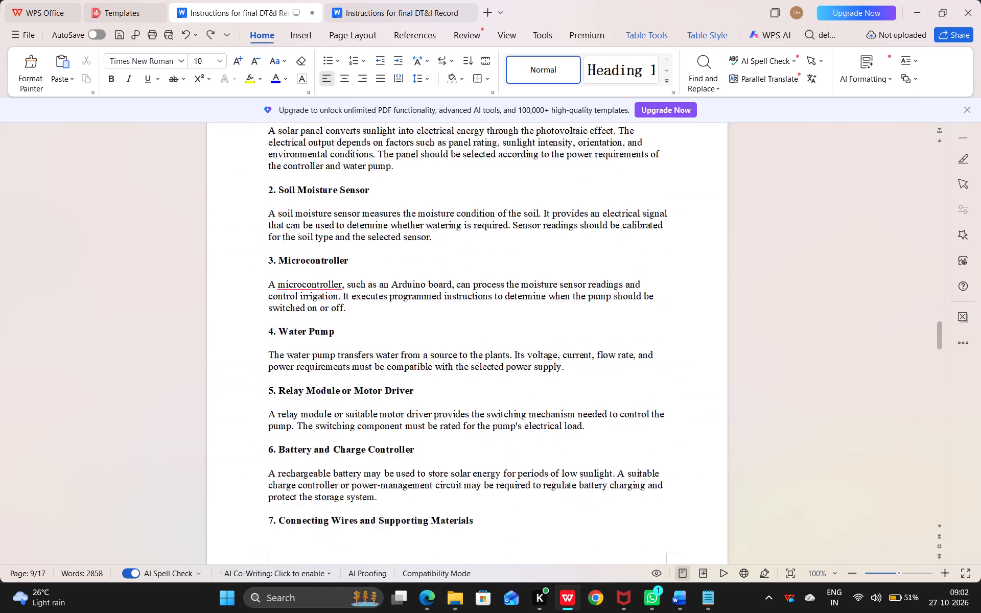
{"action": "scroll", "coordinate": [543, 258], "scroll_direction": "down", "scroll_amount": 20}
{"action": "scroll", "coordinate": [543, 259], "scroll_direction": "up", "scroll_amount": 2}
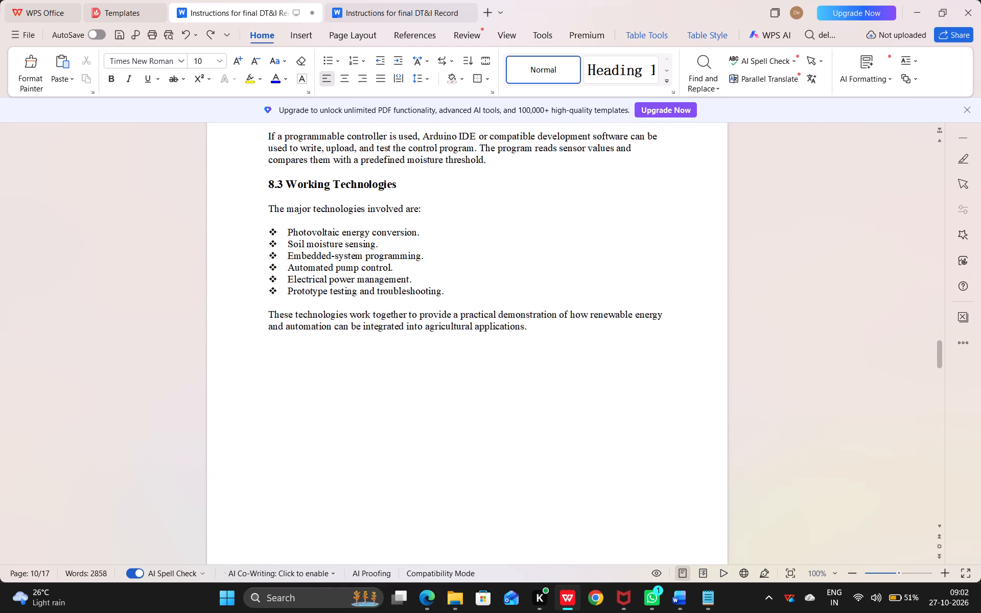
Change the bullets of the major technologies list under 8.3 Working Technologies to the four-pointed star outline style.
{"action": "left_click_drag", "start_coordinate": [458, 290], "coordinate": [279, 232]}
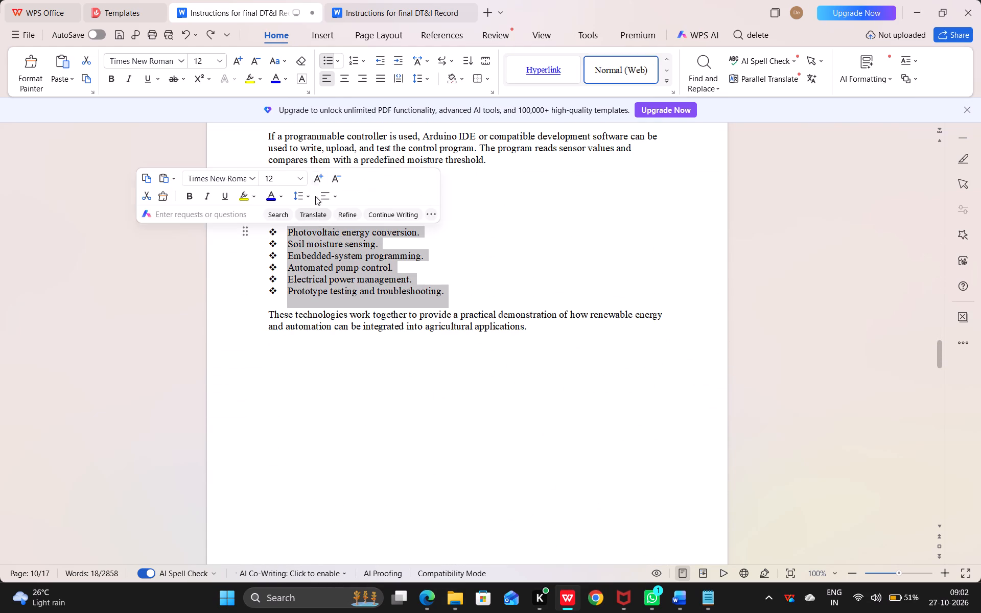
{"action": "left_click", "coordinate": [335, 67]}
{"action": "left_click", "coordinate": [466, 187]}
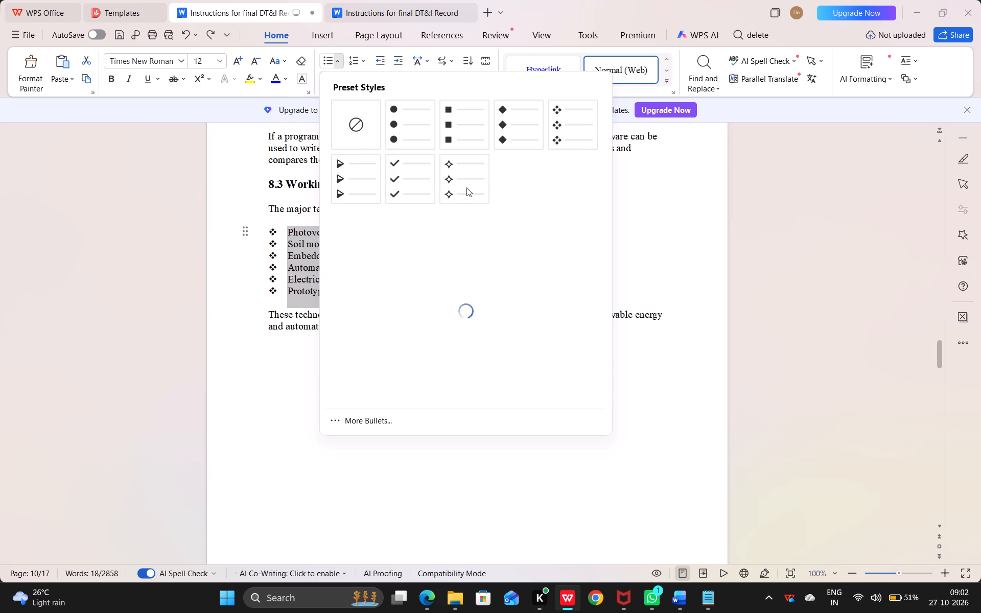
{"action": "left_click", "coordinate": [489, 276]}
Review the remaining chapters from Experiments and Activities through References for formatting.
{"action": "scroll", "coordinate": [490, 278], "scroll_direction": "down", "scroll_amount": 20}
{"action": "scroll", "coordinate": [490, 278], "scroll_direction": "down", "scroll_amount": 4}
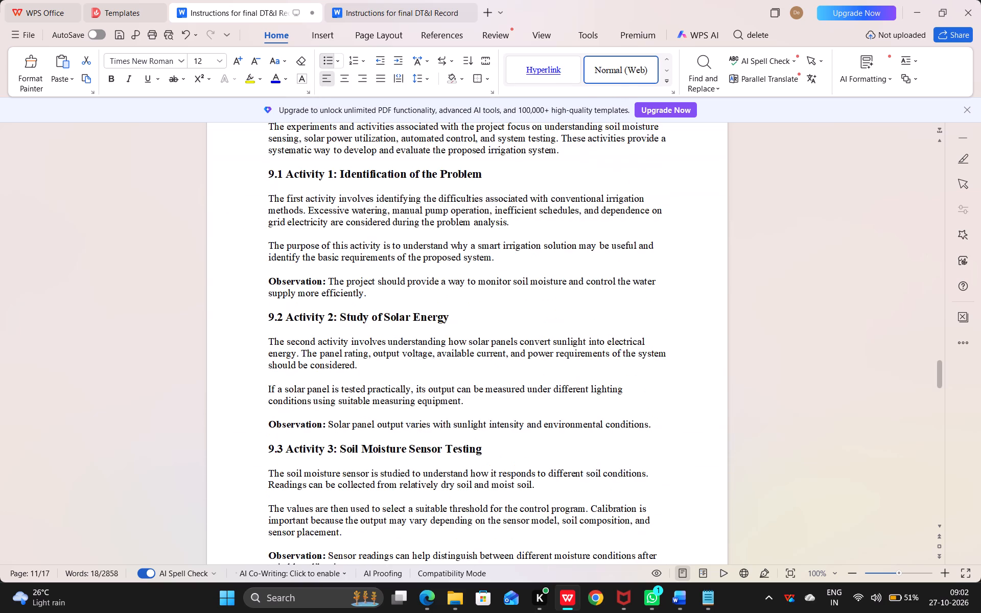
{"action": "scroll", "coordinate": [486, 295], "scroll_direction": "down", "scroll_amount": 20}
{"action": "scroll", "coordinate": [486, 295], "scroll_direction": "down", "scroll_amount": 20}
{"action": "scroll", "coordinate": [486, 295], "scroll_direction": "down", "scroll_amount": 6}
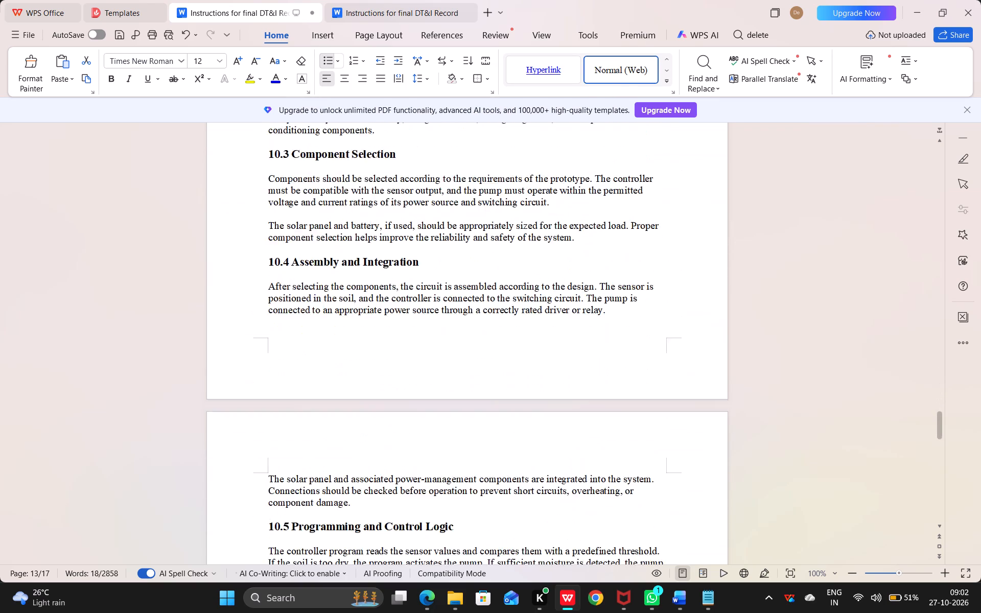
{"action": "scroll", "coordinate": [483, 293], "scroll_direction": "down", "scroll_amount": 20}
{"action": "scroll", "coordinate": [483, 293], "scroll_direction": "down", "scroll_amount": 12}
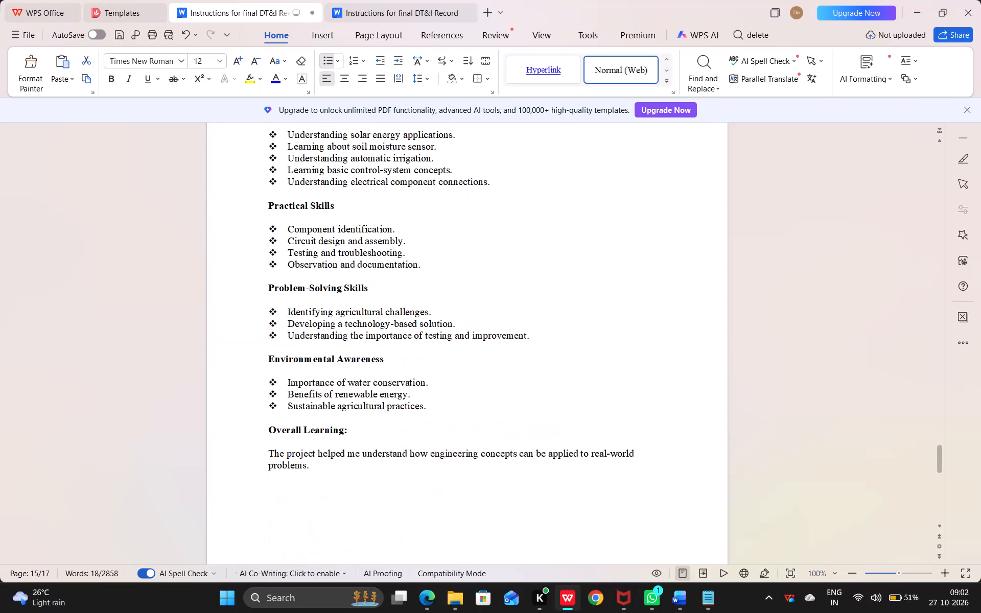
{"action": "scroll", "coordinate": [447, 274], "scroll_direction": "up", "scroll_amount": 4}
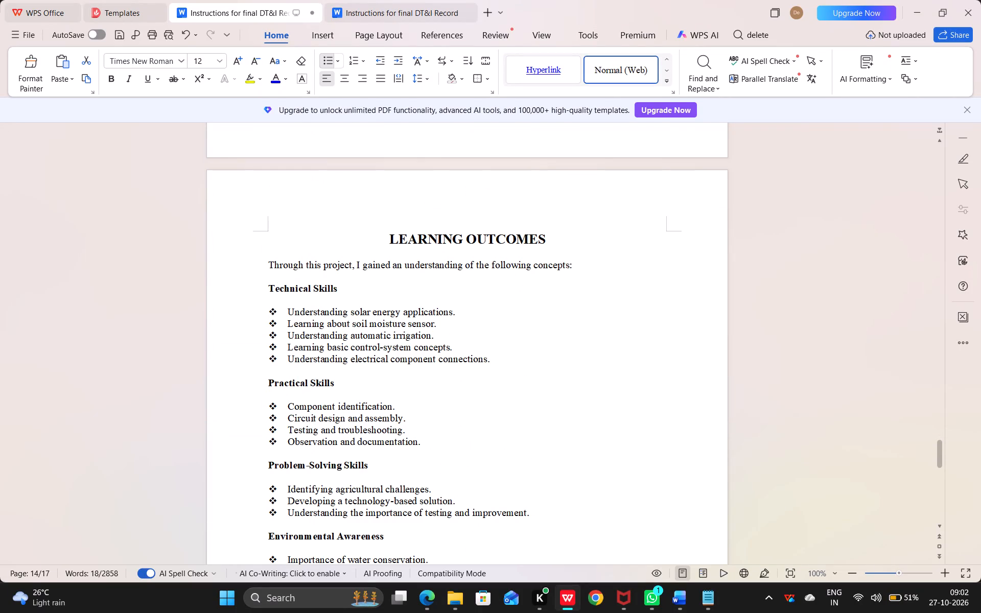
{"action": "scroll", "coordinate": [319, 321], "scroll_direction": "down", "scroll_amount": 2}
{"action": "scroll", "coordinate": [581, 273], "scroll_direction": "up", "scroll_amount": 3}
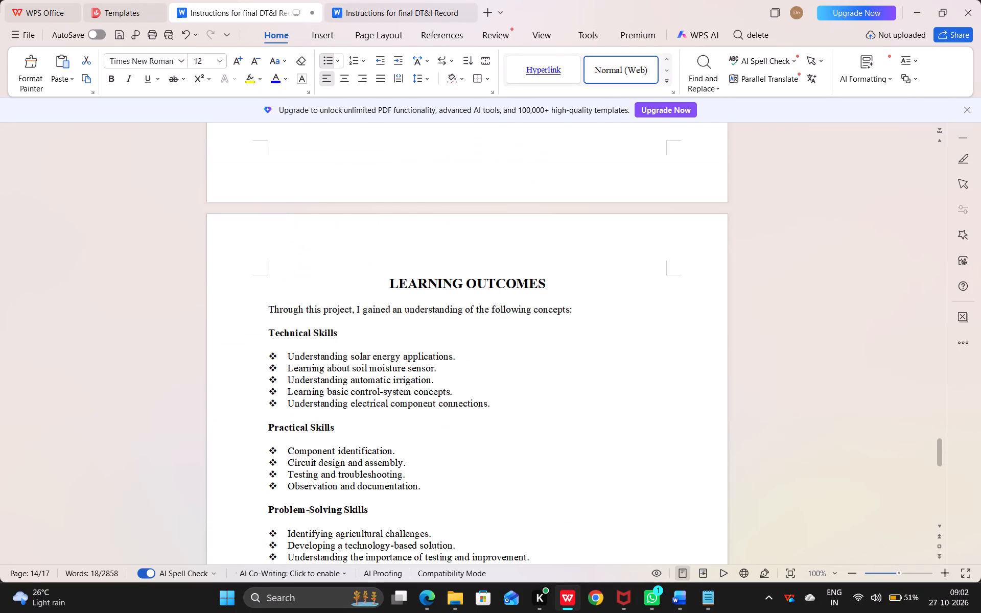
{"action": "scroll", "coordinate": [581, 278], "scroll_direction": "down", "scroll_amount": 20}
{"action": "scroll", "coordinate": [581, 278], "scroll_direction": "down", "scroll_amount": 19}
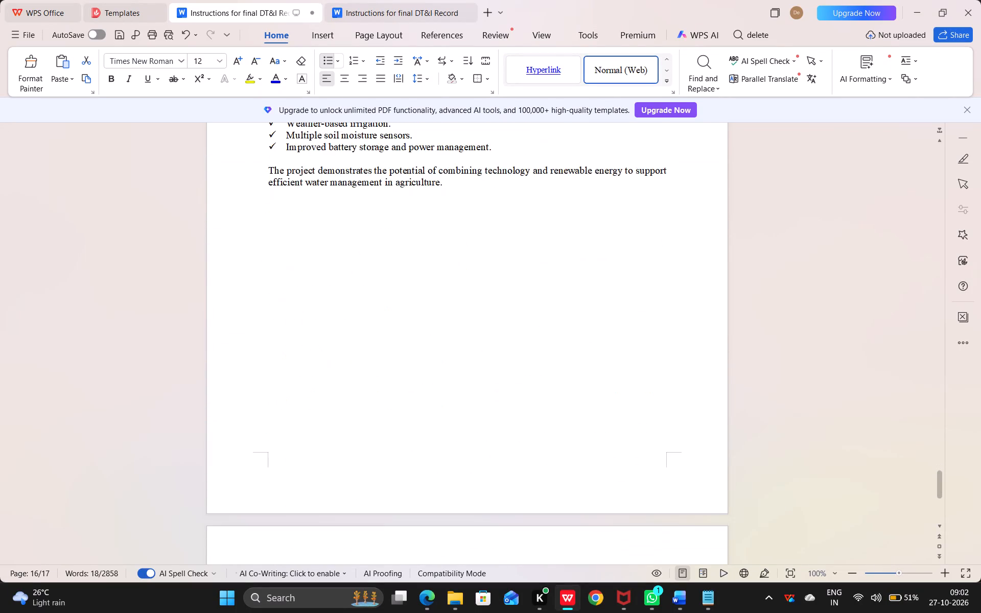
{"action": "scroll", "coordinate": [586, 273], "scroll_direction": "down", "scroll_amount": 7}
{"action": "scroll", "coordinate": [586, 273], "scroll_direction": "up", "scroll_amount": 2}
{"action": "scroll", "coordinate": [586, 273], "scroll_direction": "down", "scroll_amount": 20}
{"action": "scroll", "coordinate": [586, 273], "scroll_direction": "down", "scroll_amount": 10}
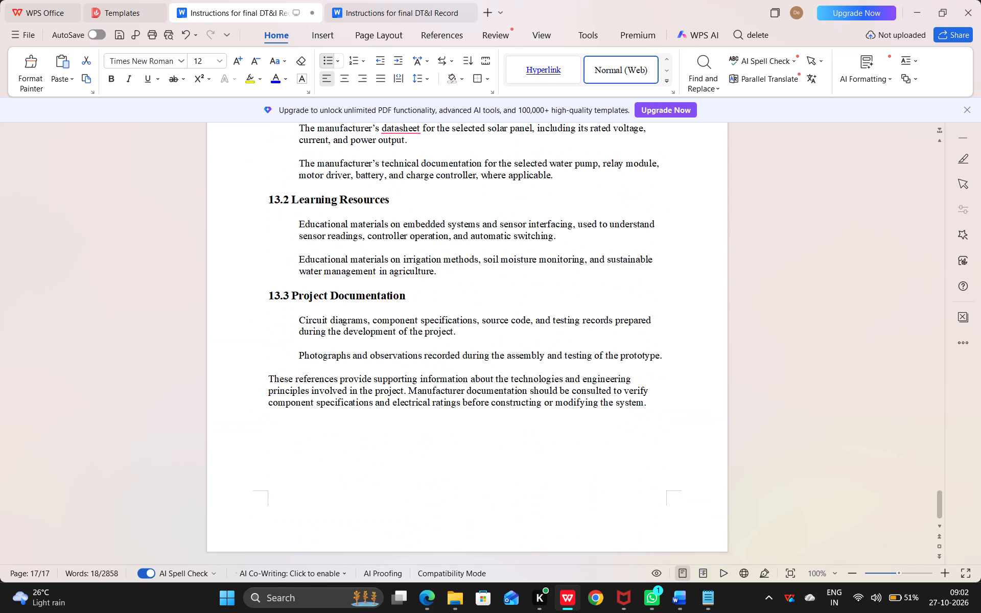
Justify all the text below the REFERENCES heading, from the opening paragraph to the closing paragraph.
{"action": "scroll", "coordinate": [587, 272], "scroll_direction": "up", "scroll_amount": 2}
{"action": "left_click_drag", "start_coordinate": [648, 496], "coordinate": [282, 185]}
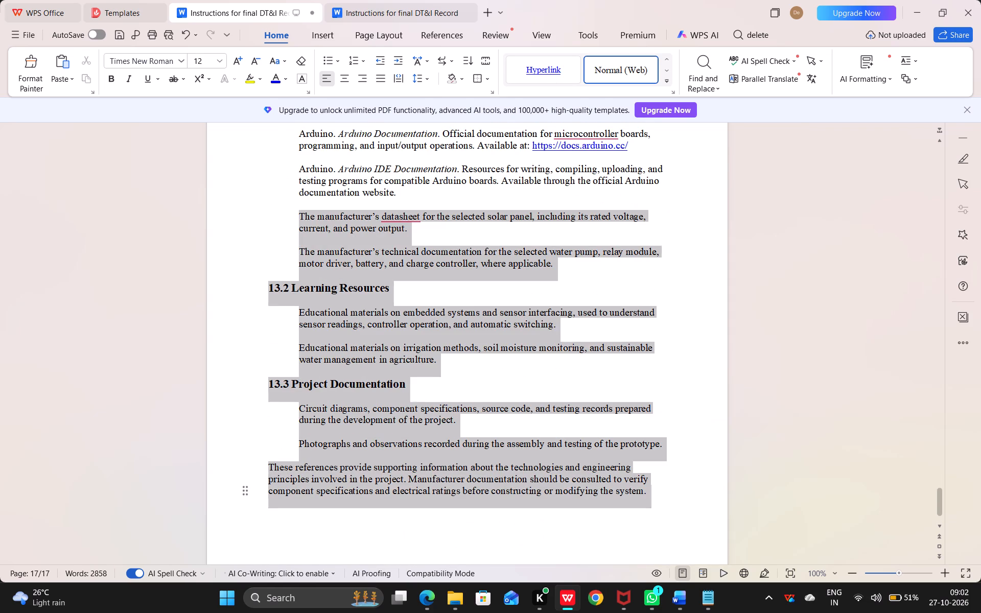
{"action": "left_click_drag", "start_coordinate": [282, 185], "coordinate": [263, 199]}
{"action": "scroll", "coordinate": [283, 181], "scroll_direction": "up", "scroll_amount": 3}
{"action": "left_click", "coordinate": [375, 81]}
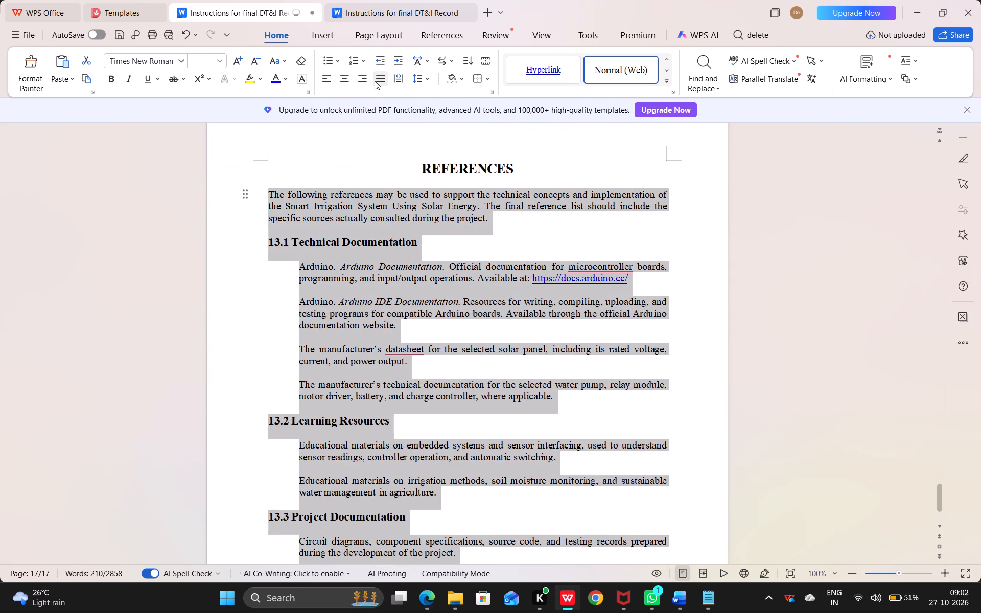
{"action": "left_click", "coordinate": [757, 269]}
{"action": "scroll", "coordinate": [441, 347], "scroll_direction": "down", "scroll_amount": 3}
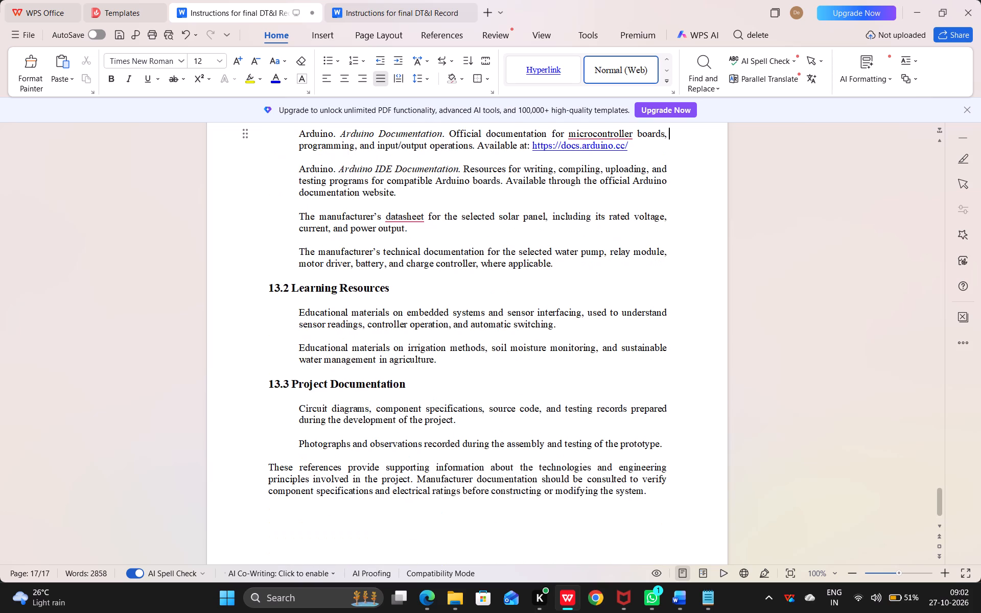
Justify all the text below the CONCLUSION heading, including the bullet lists and Future Scope.
{"action": "scroll", "coordinate": [591, 317], "scroll_direction": "up", "scroll_amount": 16}
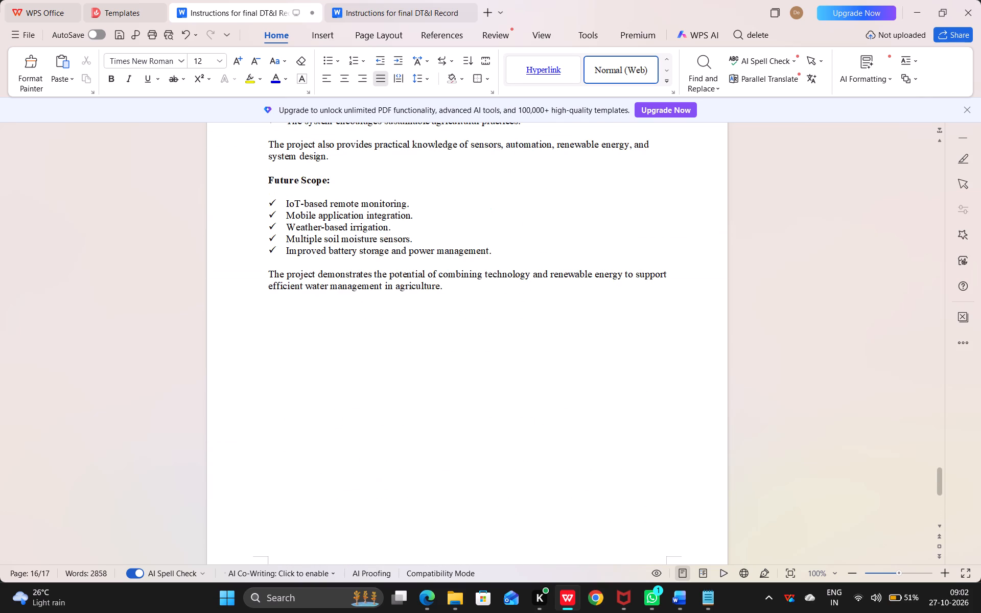
{"action": "left_click_drag", "start_coordinate": [454, 292], "coordinate": [281, 226]}
{"action": "scroll", "coordinate": [305, 247], "scroll_direction": "up", "scroll_amount": 4}
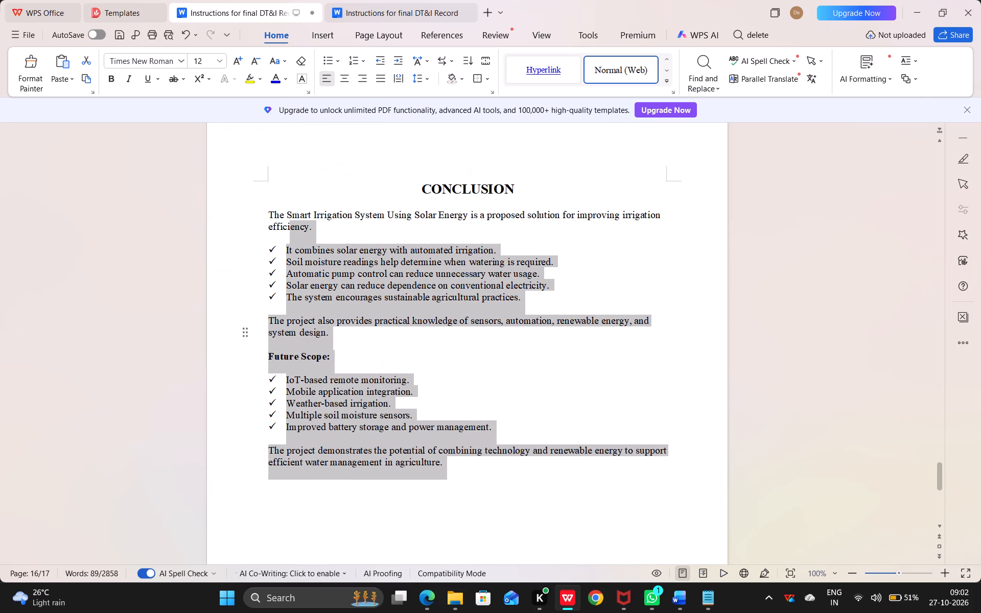
{"action": "left_click_drag", "start_coordinate": [281, 226], "coordinate": [270, 217]}
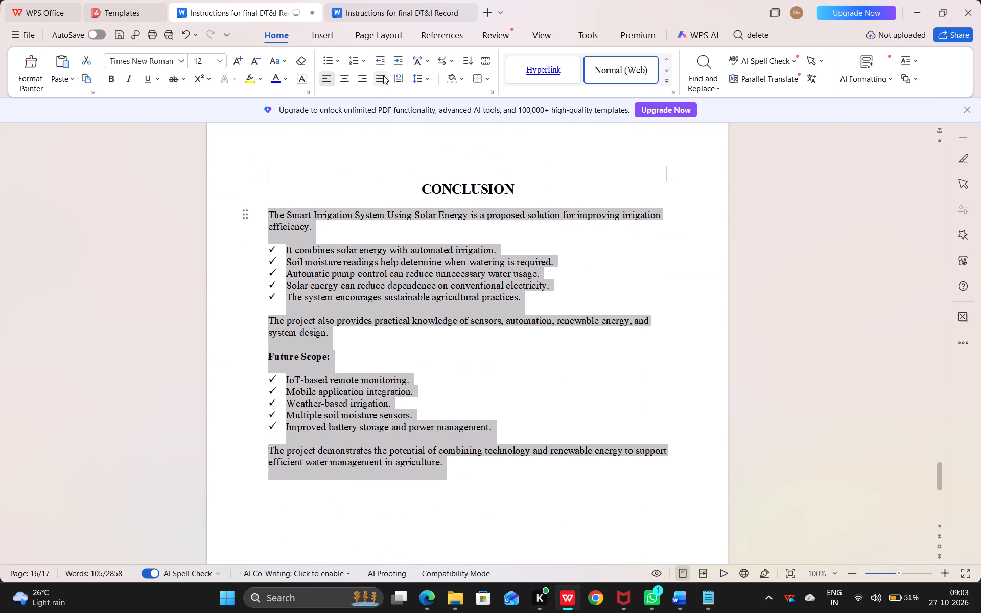
{"action": "left_click", "coordinate": [383, 75]}
{"action": "left_click", "coordinate": [566, 261]}
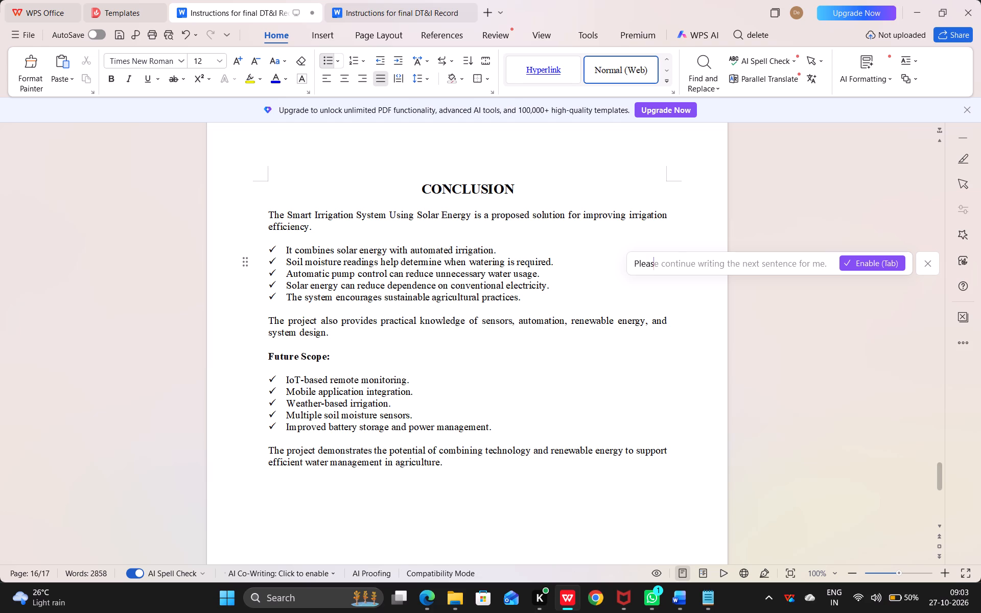
Justify all the text below the LEARNING OUTCOMES heading, through the Overall Learning paragraph.
{"action": "scroll", "coordinate": [588, 197], "scroll_direction": "up", "scroll_amount": 3}
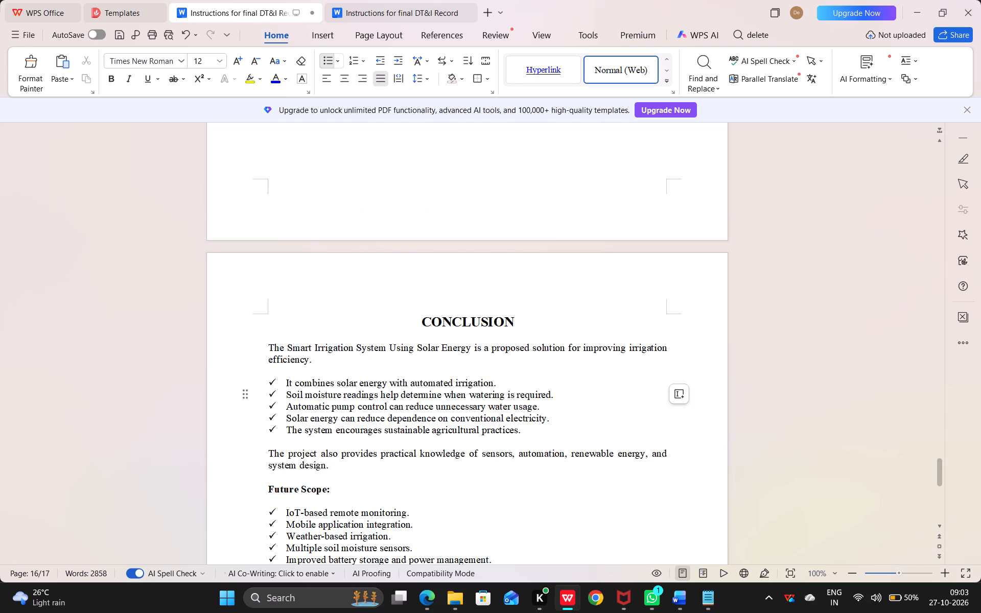
{"action": "scroll", "coordinate": [609, 278], "scroll_direction": "down", "scroll_amount": 3}
{"action": "scroll", "coordinate": [609, 279], "scroll_direction": "up", "scroll_amount": 9}
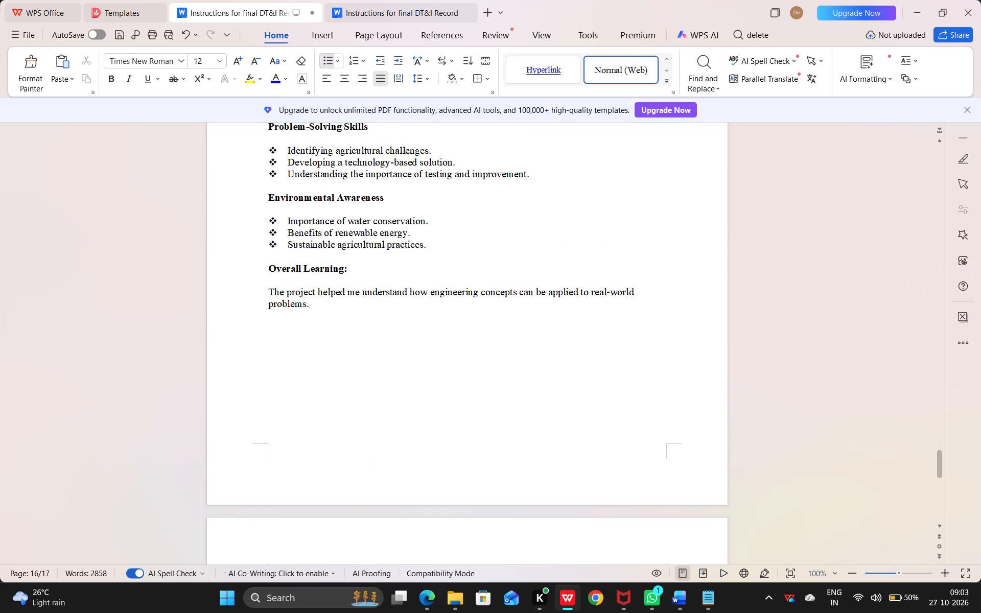
{"action": "left_click", "coordinate": [306, 304]}
{"action": "left_click_drag", "start_coordinate": [309, 306], "coordinate": [261, 248]}
{"action": "scroll", "coordinate": [261, 249], "scroll_direction": "up", "scroll_amount": 3}
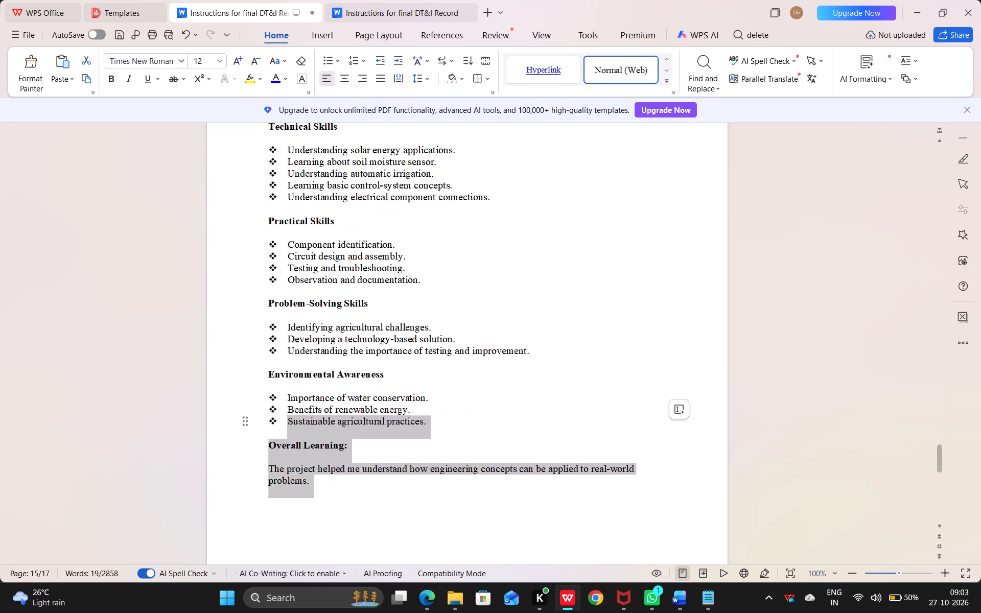
{"action": "scroll", "coordinate": [261, 248], "scroll_direction": "up", "scroll_amount": 3}
{"action": "left_click_drag", "start_coordinate": [261, 248], "coordinate": [249, 200]}
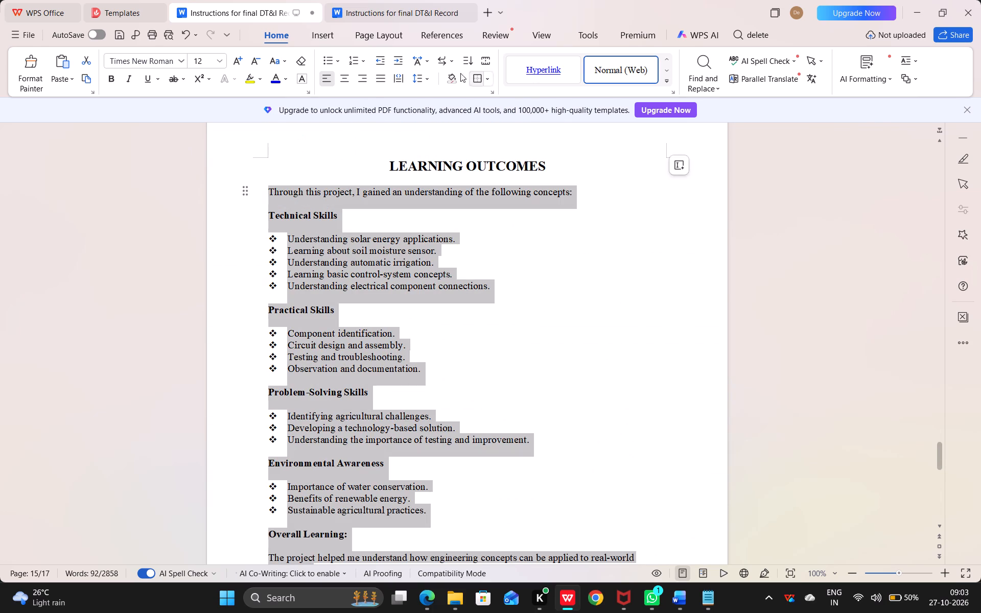
{"action": "left_click", "coordinate": [386, 79]}
{"action": "left_click", "coordinate": [692, 298]}
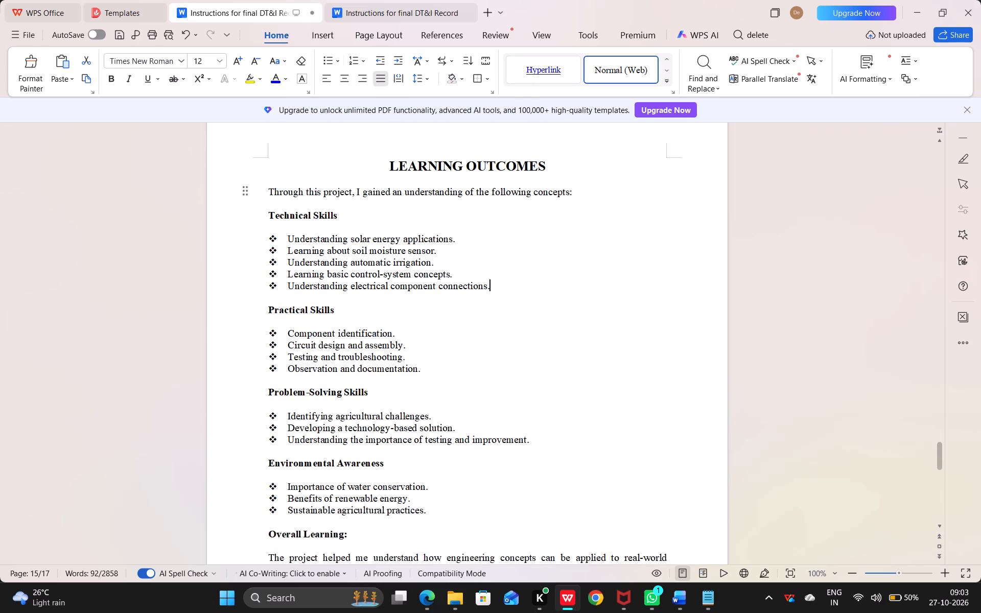
Justify the Project Development chapter's last page, from the solar panel integration paragraph through section 10.6 Testing and Improvement.
{"action": "scroll", "coordinate": [693, 300], "scroll_direction": "down", "scroll_amount": 3}
{"action": "scroll", "coordinate": [694, 300], "scroll_direction": "up", "scroll_amount": 20}
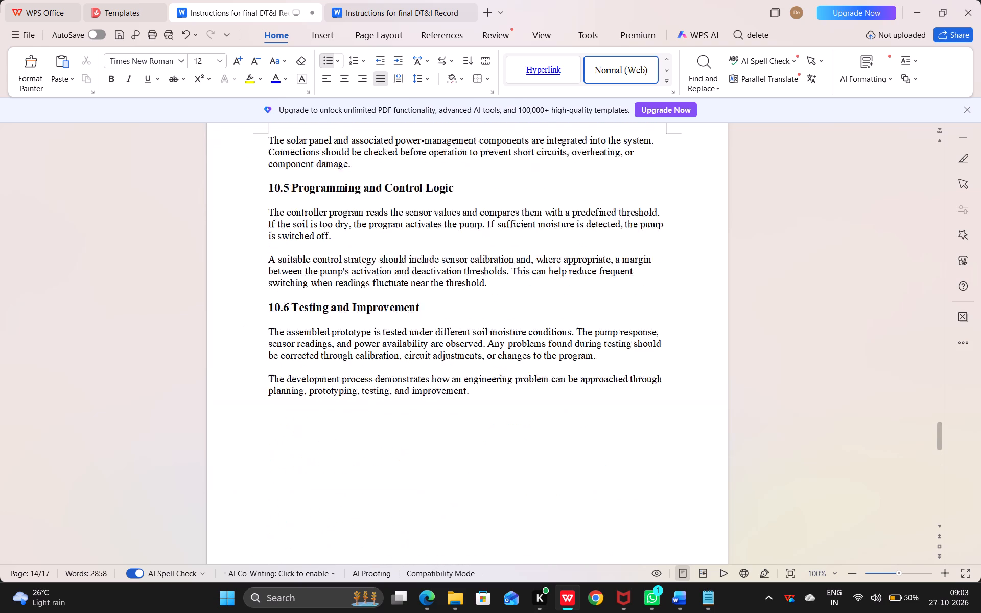
{"action": "scroll", "coordinate": [694, 300], "scroll_direction": "up", "scroll_amount": 2}
{"action": "left_click_drag", "start_coordinate": [475, 484], "coordinate": [286, 215]}
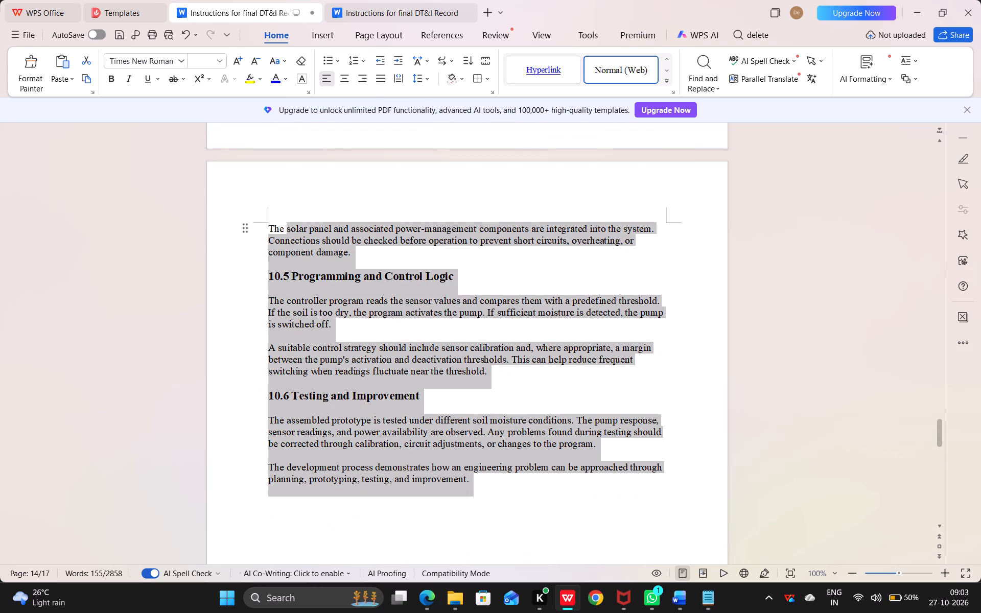
{"action": "left_click_drag", "start_coordinate": [286, 215], "coordinate": [264, 214]}
{"action": "left_click", "coordinate": [375, 80]}
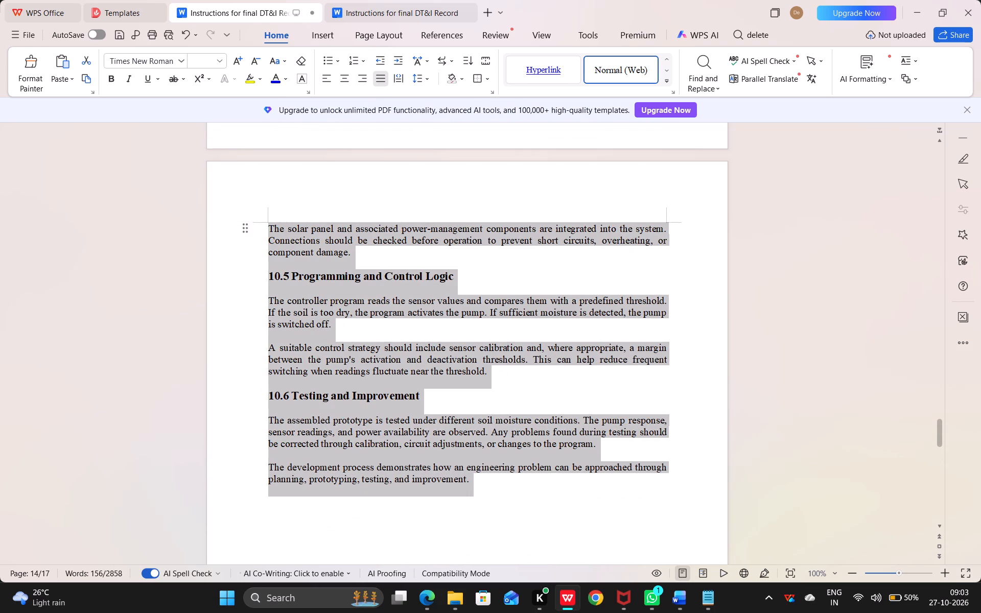
{"action": "left_click", "coordinate": [592, 270]}
Justify the Project Development chapter's first page, from the opening paragraph through section 10.4 Assembly and Integration.
{"action": "scroll", "coordinate": [593, 273], "scroll_direction": "up", "scroll_amount": 7}
{"action": "left_click_drag", "start_coordinate": [606, 332], "coordinate": [437, 285]}
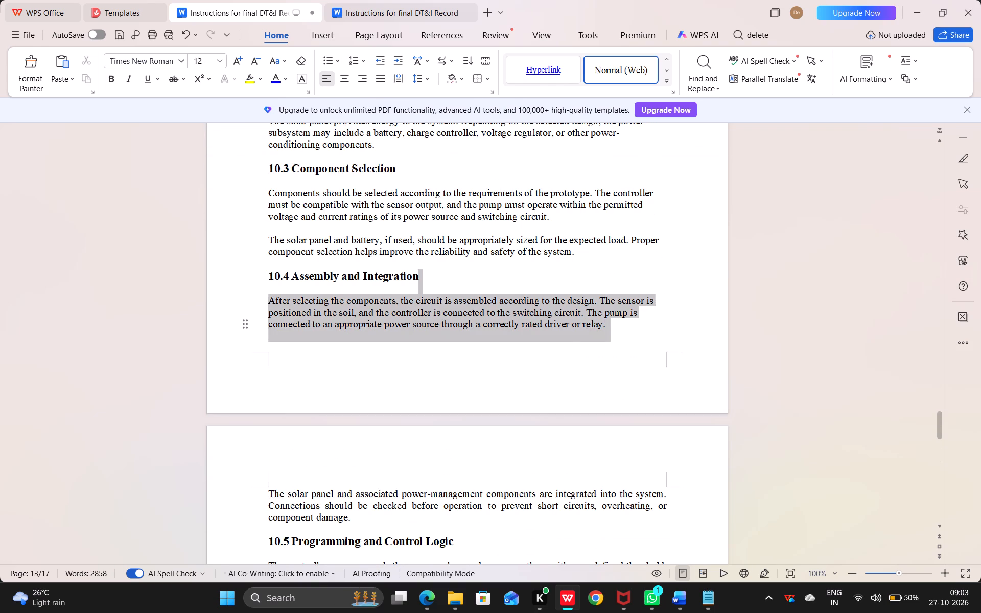
{"action": "left_click_drag", "start_coordinate": [437, 285], "coordinate": [248, 125]}
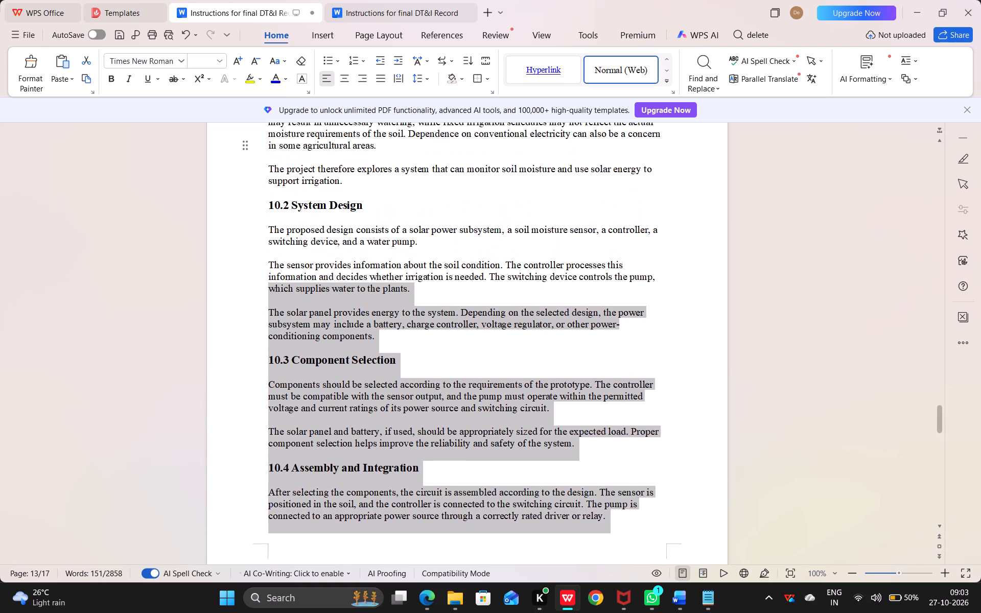
{"action": "left_click_drag", "start_coordinate": [248, 125], "coordinate": [267, 195]}
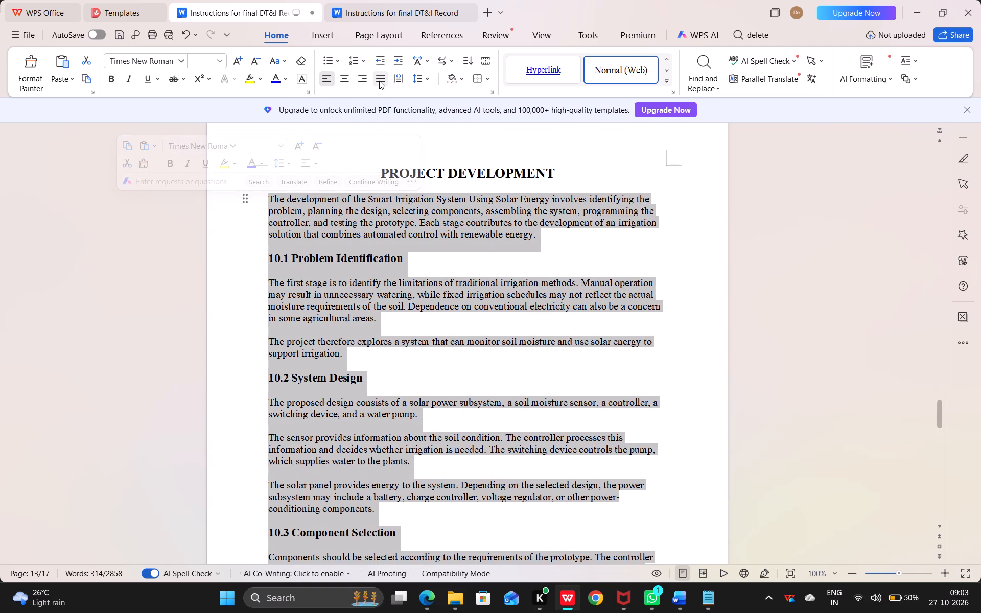
{"action": "left_click", "coordinate": [379, 81]}
{"action": "left_click", "coordinate": [532, 273]}
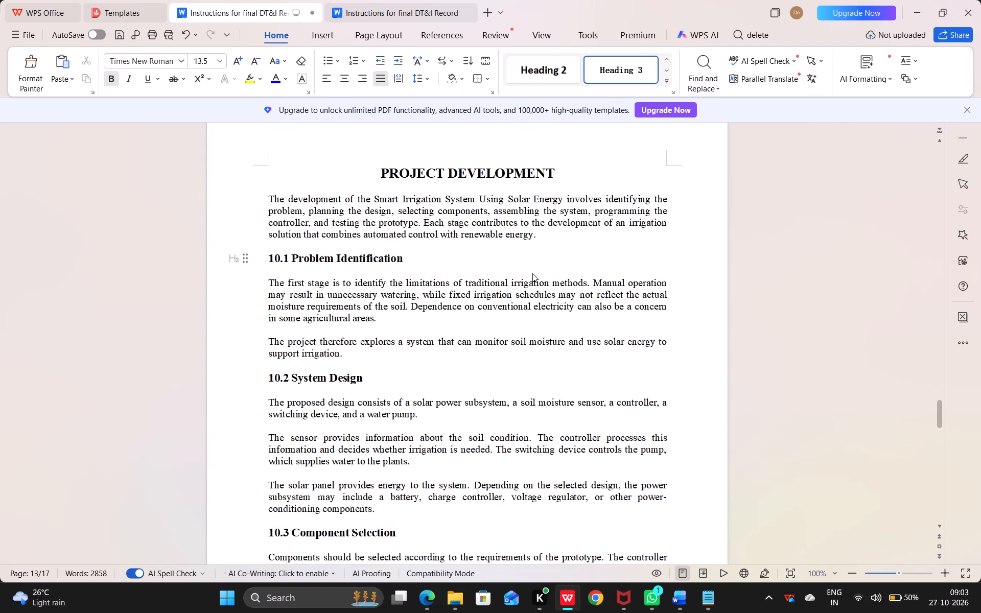
Justify the two paragraphs below the test table in section 9.6, including the Overall activity outcome paragraph.
{"action": "scroll", "coordinate": [533, 273], "scroll_direction": "up", "scroll_amount": 13}
{"action": "left_click_drag", "start_coordinate": [556, 340], "coordinate": [520, 328]}
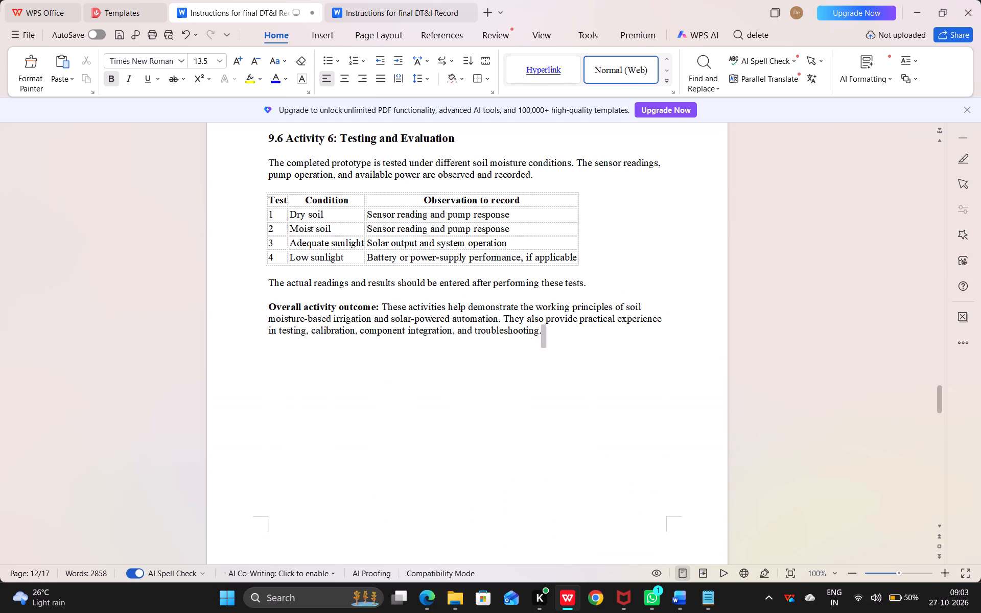
{"action": "left_click_drag", "start_coordinate": [520, 328], "coordinate": [268, 279]}
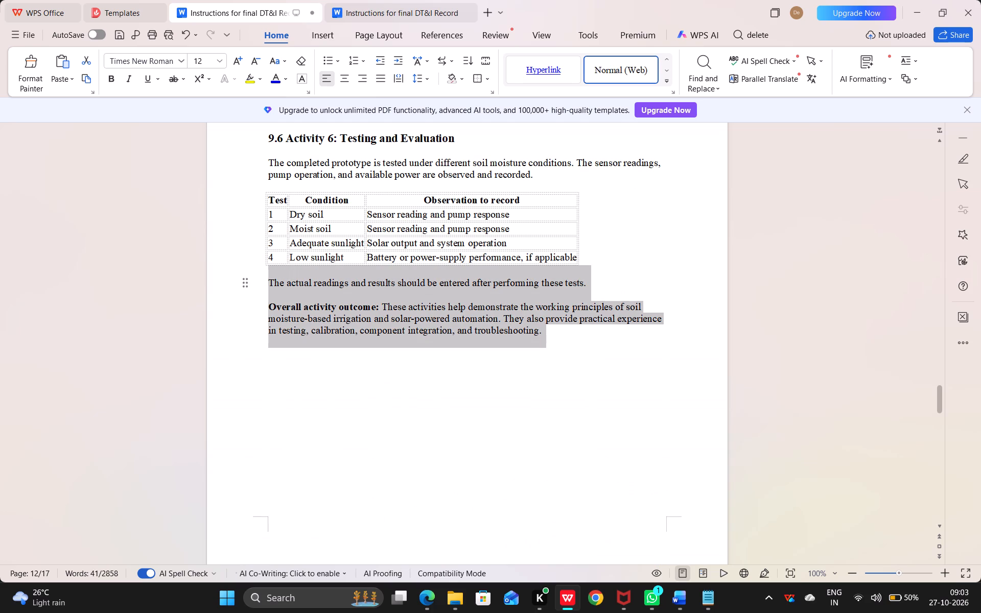
{"action": "left_click", "coordinate": [388, 80]}
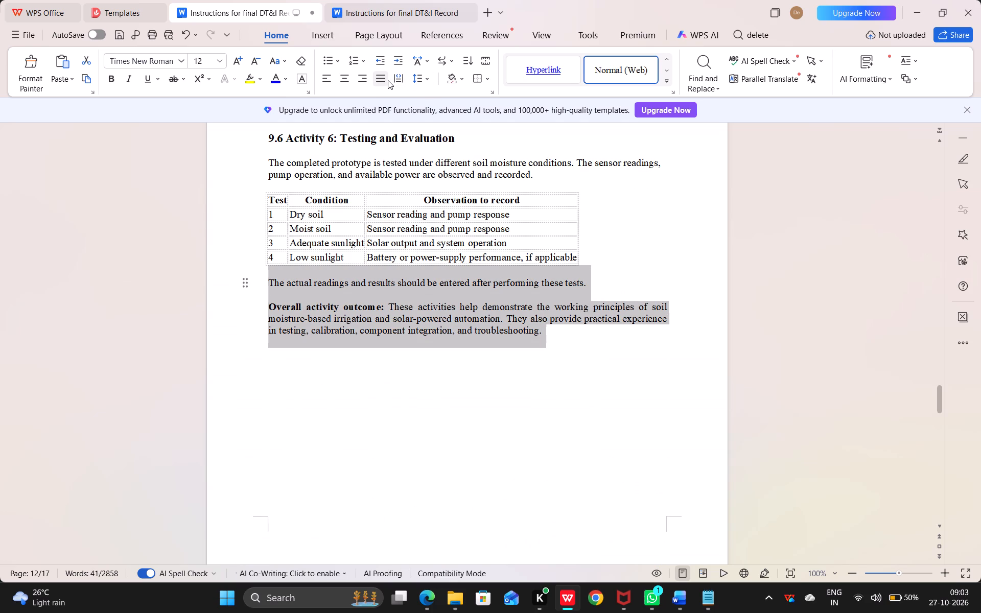
{"action": "left_click", "coordinate": [566, 384]}
Justify the Experiments and Activities chapter from its opening paragraph through the section 9.6 paragraph above the test table.
{"action": "scroll", "coordinate": [619, 247], "scroll_direction": "up", "scroll_amount": 3}
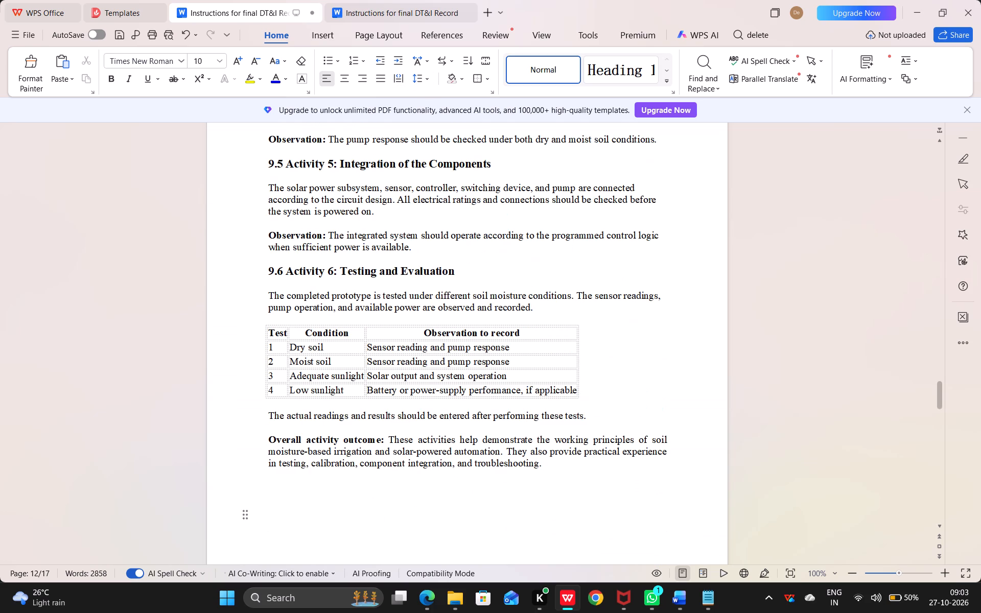
{"action": "left_click_drag", "start_coordinate": [536, 314], "coordinate": [315, 213]}
{"action": "scroll", "coordinate": [352, 234], "scroll_direction": "up", "scroll_amount": 4}
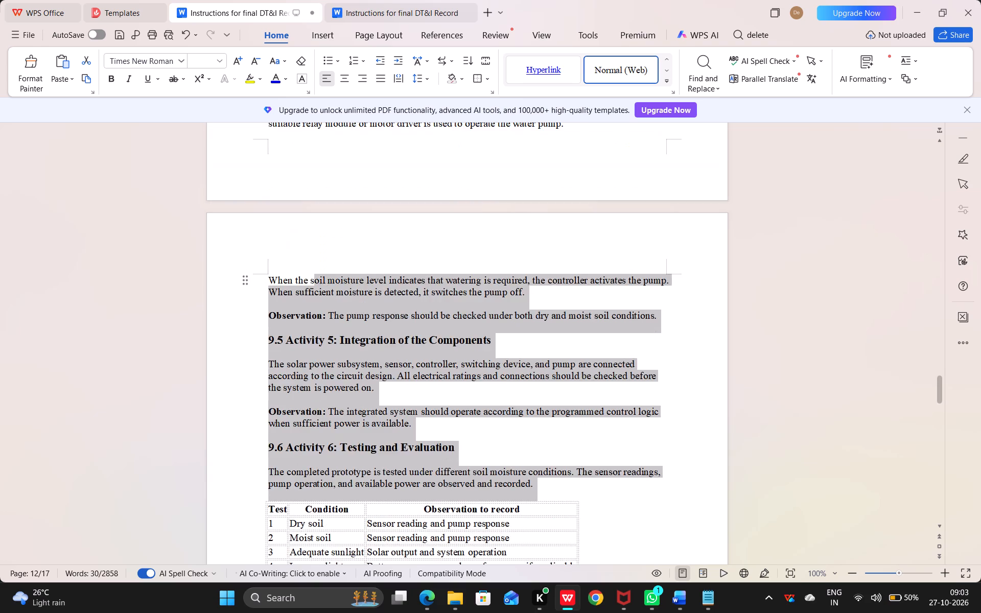
{"action": "left_click_drag", "start_coordinate": [315, 213], "coordinate": [273, 212]}
{"action": "scroll", "coordinate": [314, 213], "scroll_direction": "up", "scroll_amount": 12}
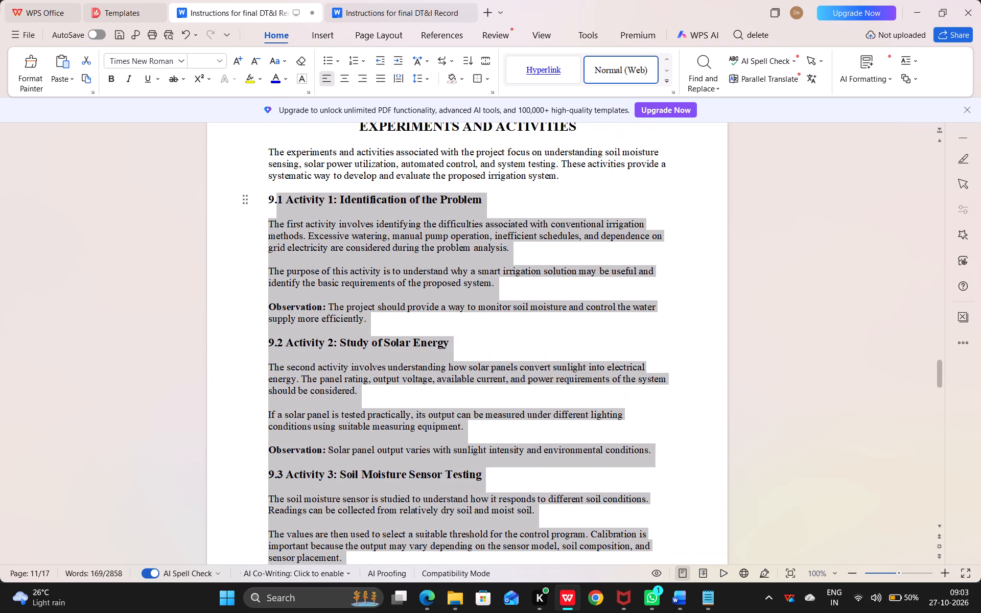
{"action": "left_click_drag", "start_coordinate": [273, 212], "coordinate": [270, 155]}
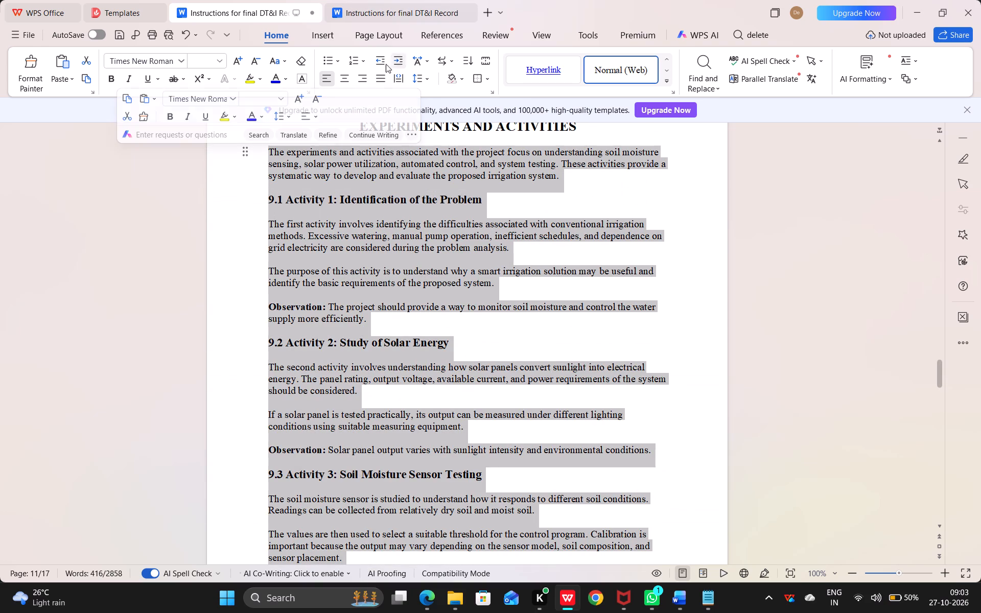
{"action": "left_click", "coordinate": [385, 77]}
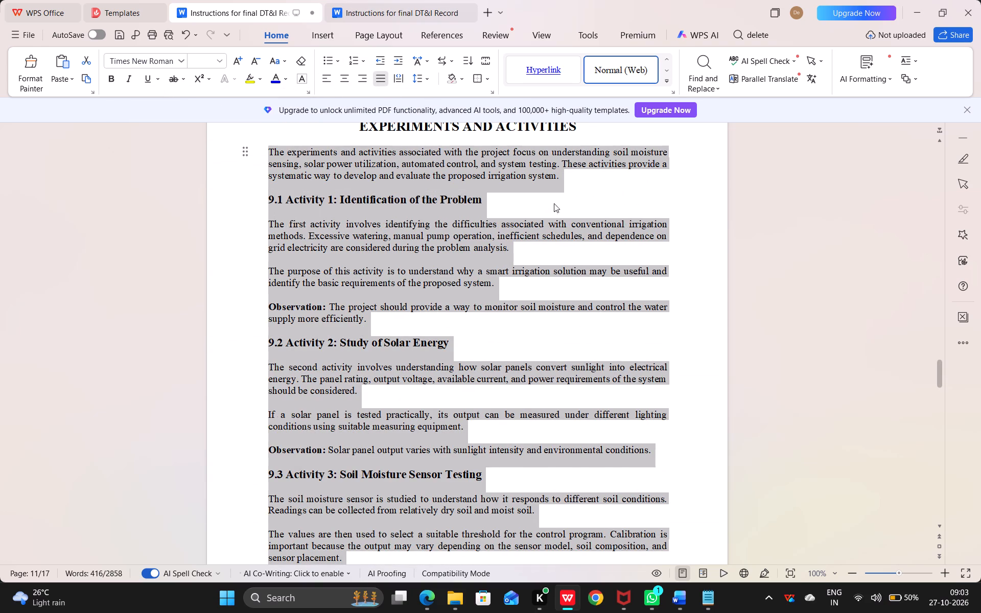
{"action": "left_click", "coordinate": [569, 193]}
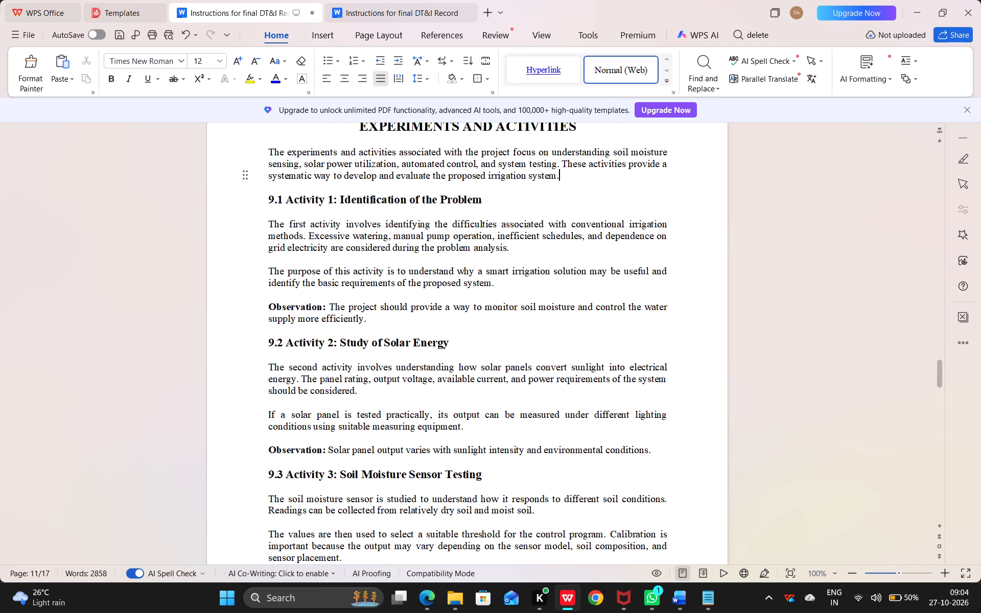
Justify all the text below the TOOLS AND TECHNOLOGIES heading, through the closing paragraph of section 8.3.
{"action": "scroll", "coordinate": [623, 222], "scroll_direction": "up", "scroll_amount": 18}
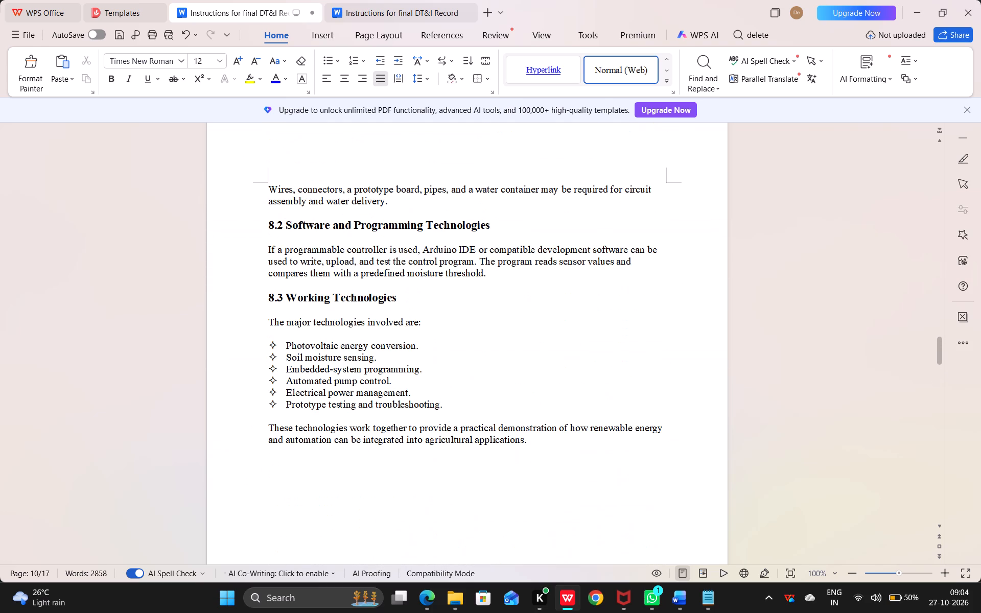
{"action": "left_click_drag", "start_coordinate": [523, 465], "coordinate": [271, 209]}
{"action": "scroll", "coordinate": [275, 214], "scroll_direction": "up", "scroll_amount": 5}
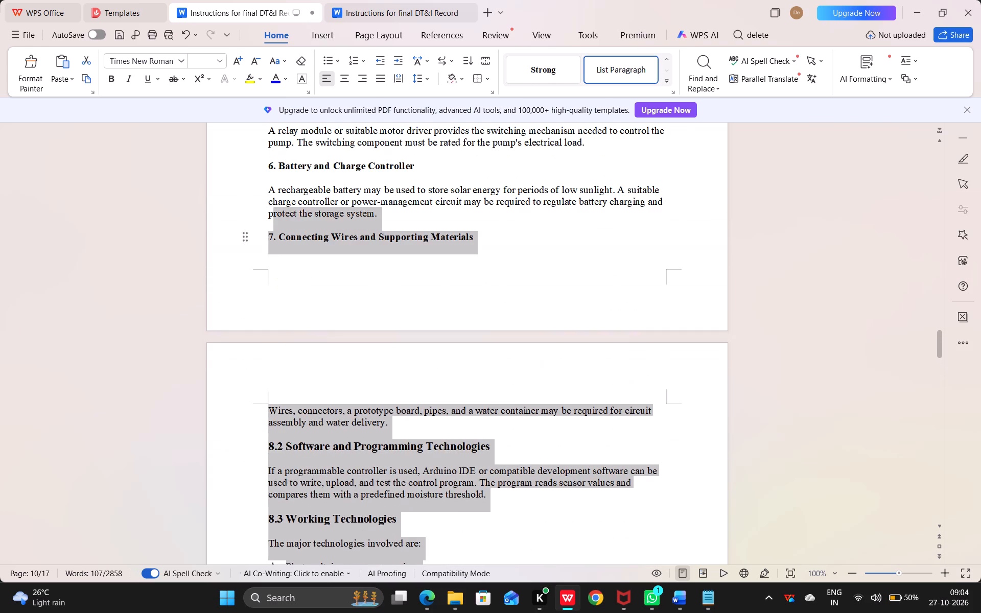
{"action": "left_click_drag", "start_coordinate": [271, 209], "coordinate": [269, 204]}
{"action": "scroll", "coordinate": [271, 208], "scroll_direction": "up", "scroll_amount": 10}
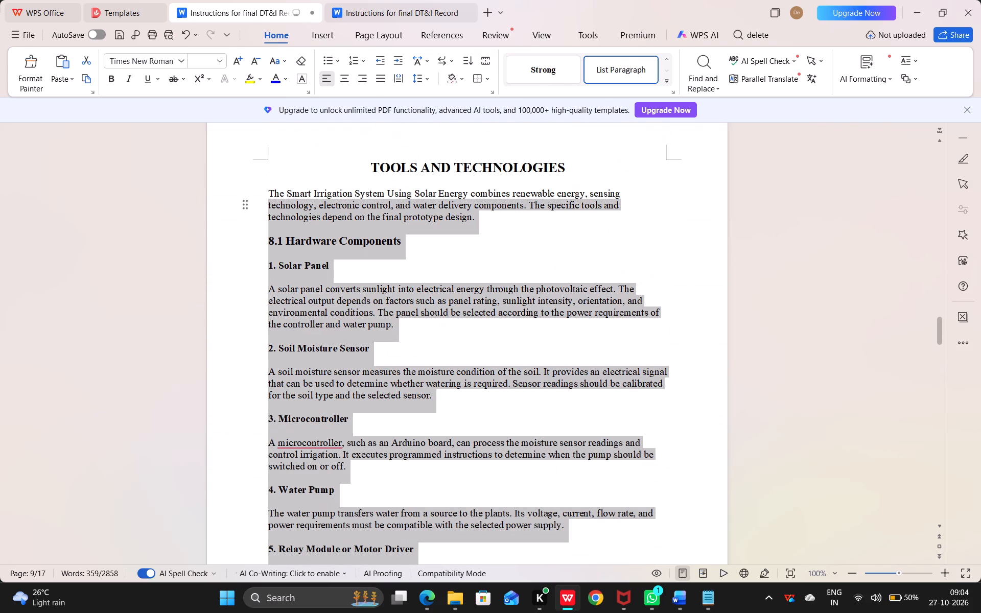
{"action": "left_click_drag", "start_coordinate": [269, 204], "coordinate": [264, 197]}
{"action": "left_click", "coordinate": [385, 81]}
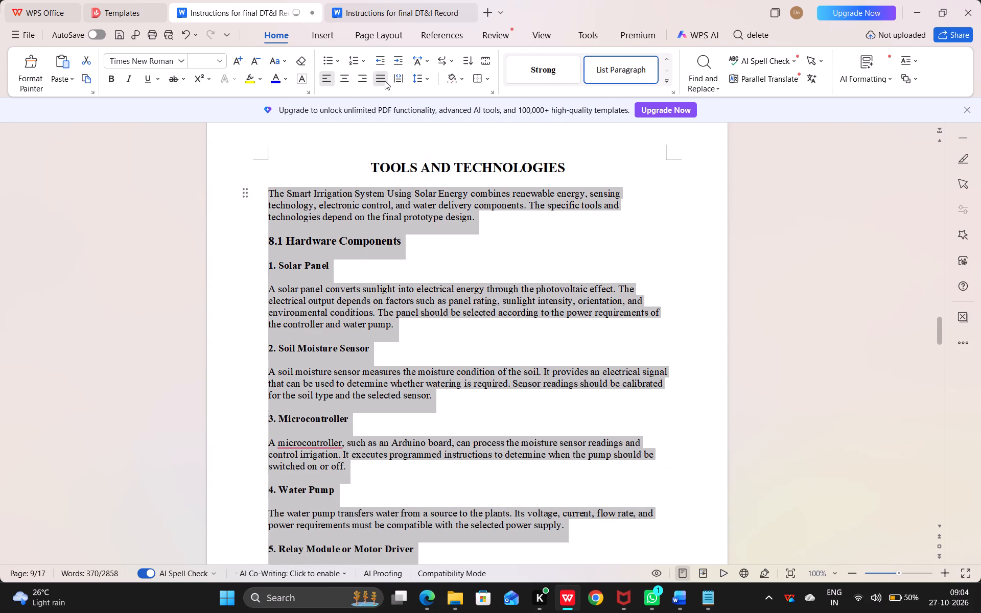
{"action": "scroll", "coordinate": [512, 349], "scroll_direction": "up", "scroll_amount": 8}
{"action": "left_click", "coordinate": [514, 344]}
Justify all the text below the OBJECTIVES heading, through the section 7.3 Expected Outcome paragraph.
{"action": "scroll", "coordinate": [516, 343], "scroll_direction": "up", "scroll_amount": 6}
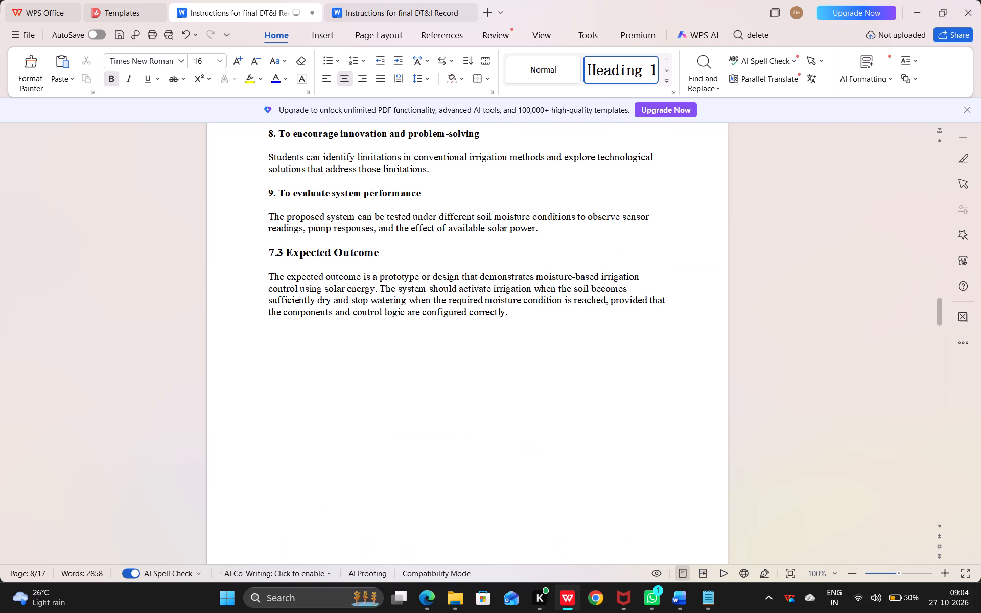
{"action": "left_click_drag", "start_coordinate": [518, 321], "coordinate": [309, 266]}
{"action": "scroll", "coordinate": [318, 273], "scroll_direction": "up", "scroll_amount": 10}
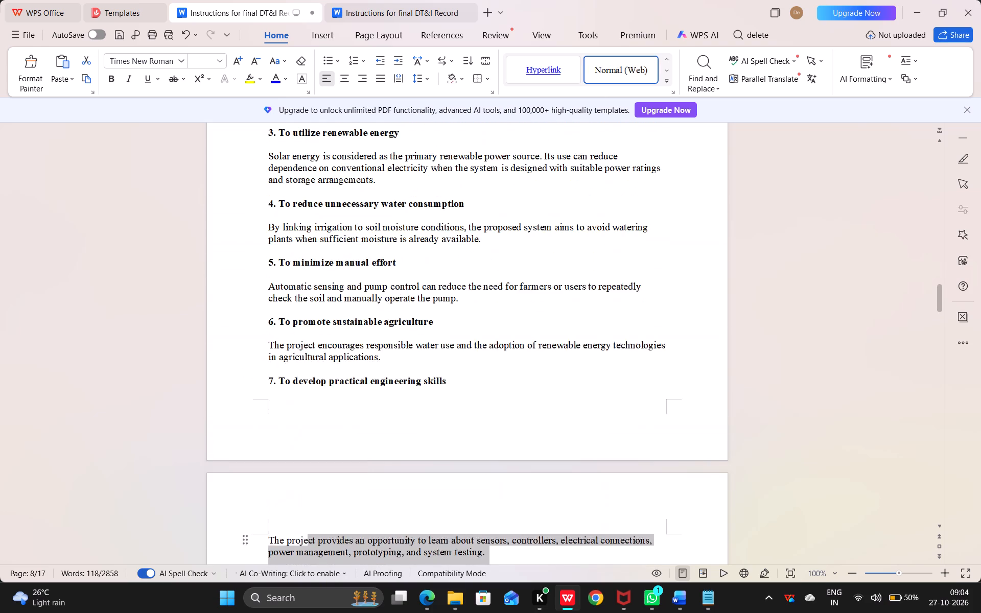
{"action": "left_click_drag", "start_coordinate": [309, 266], "coordinate": [260, 278]}
{"action": "scroll", "coordinate": [308, 265], "scroll_direction": "up", "scroll_amount": 9}
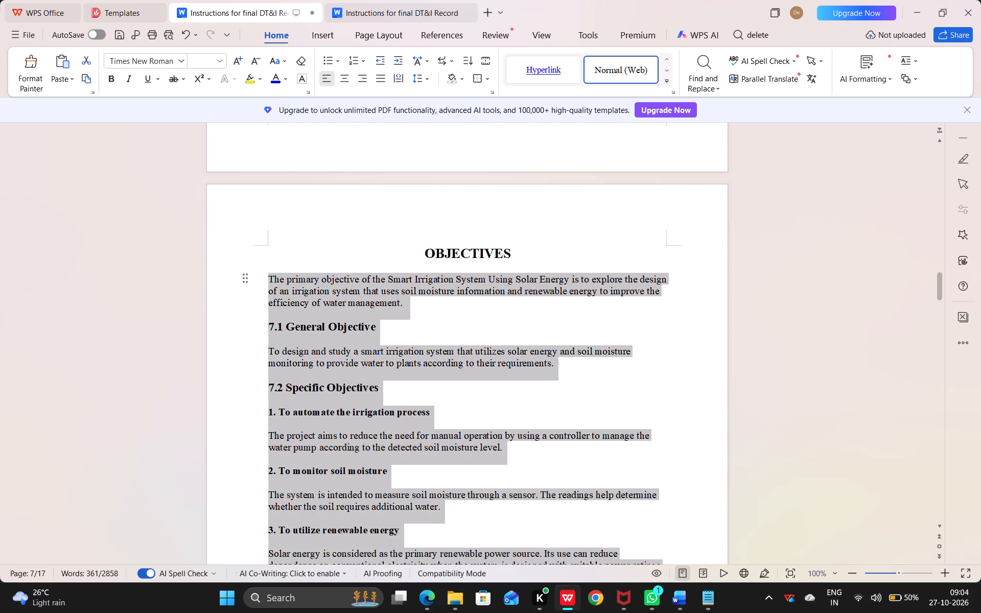
{"action": "left_click_drag", "start_coordinate": [260, 278], "coordinate": [260, 278]}
{"action": "left_click", "coordinate": [382, 83]}
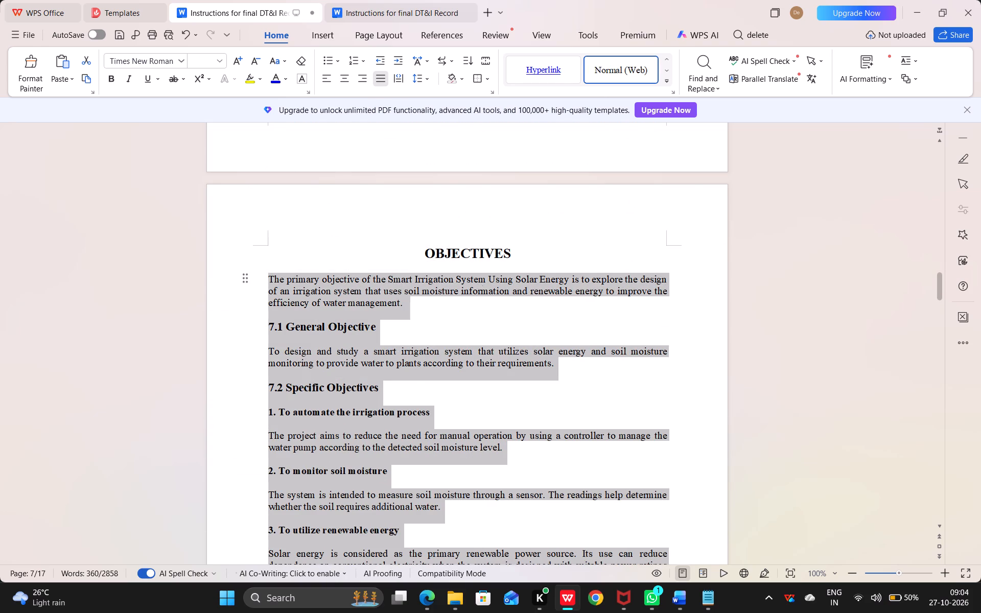
{"action": "left_click", "coordinate": [485, 321]}
Justify all the text below the INTRODUCTION heading, including the Working concept list and the Importance paragraph.
{"action": "scroll", "coordinate": [485, 321], "scroll_direction": "up", "scroll_amount": 7}
{"action": "left_click_drag", "start_coordinate": [393, 299], "coordinate": [263, 269]}
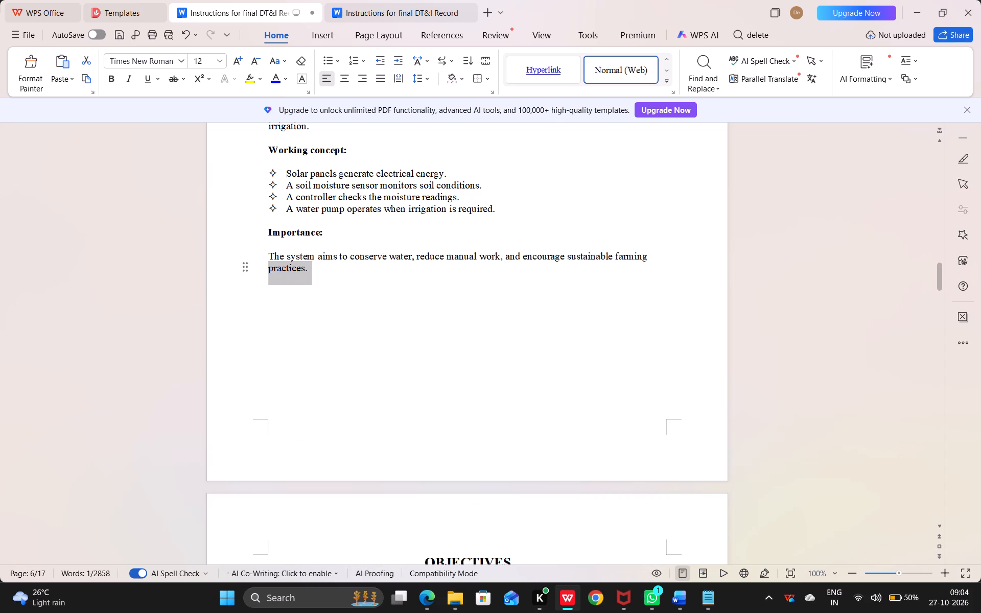
{"action": "left_click_drag", "start_coordinate": [263, 269], "coordinate": [259, 473]}
{"action": "scroll", "coordinate": [254, 266], "scroll_direction": "up", "scroll_amount": 13}
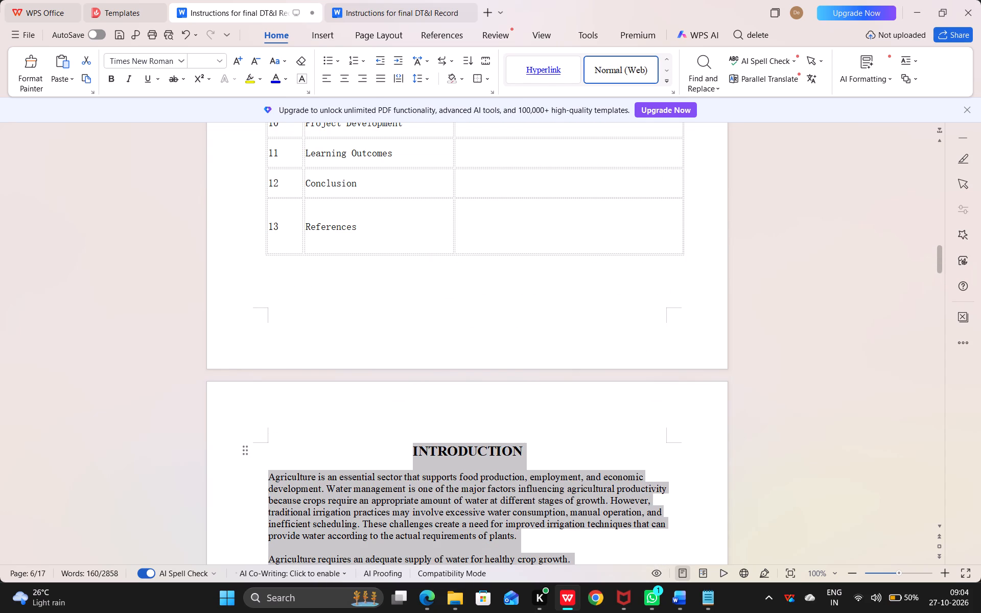
{"action": "left_click_drag", "start_coordinate": [259, 473], "coordinate": [263, 480]}
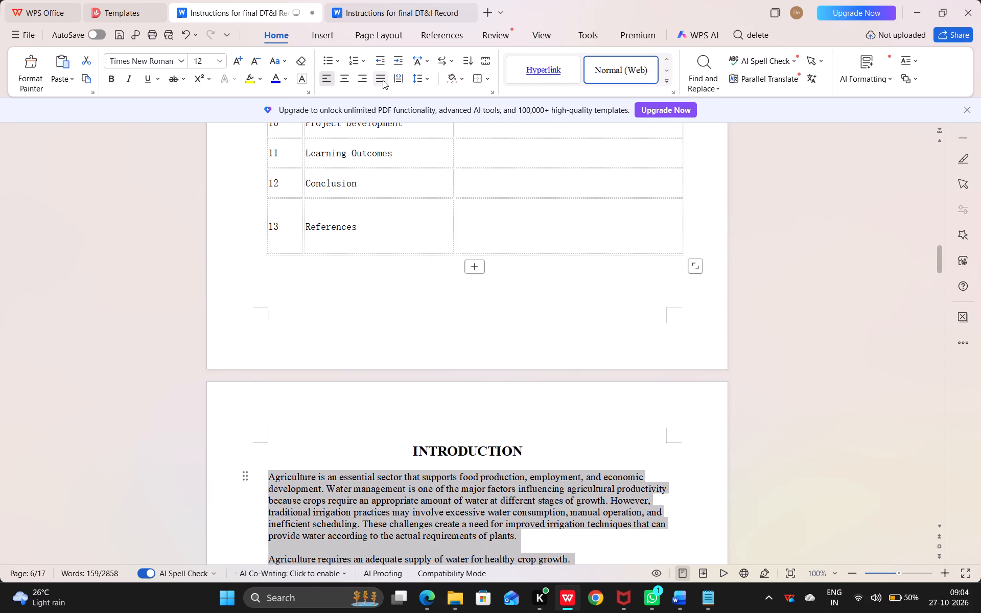
{"action": "left_click", "coordinate": [383, 80]}
{"action": "left_click", "coordinate": [506, 290]}
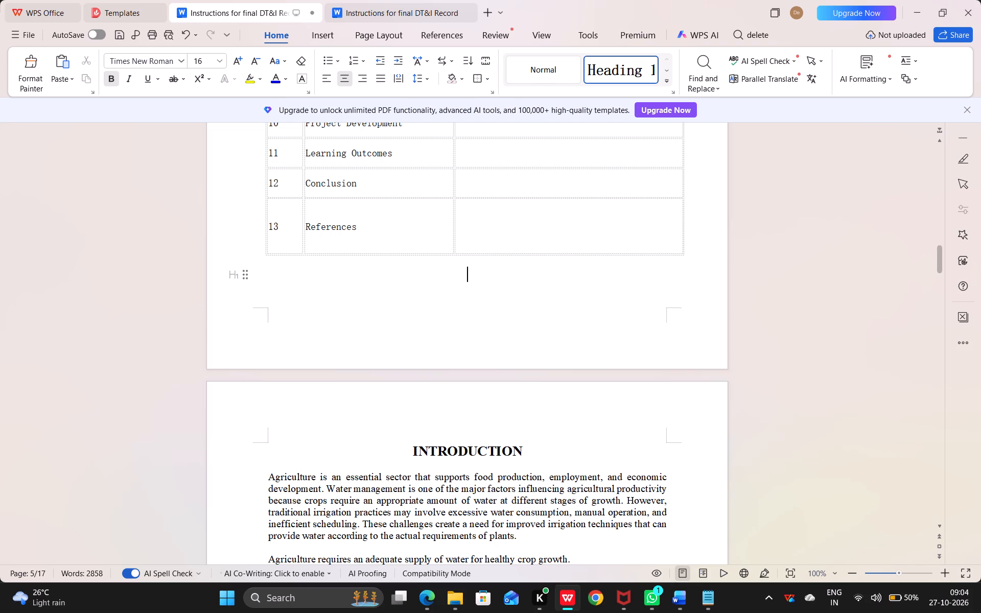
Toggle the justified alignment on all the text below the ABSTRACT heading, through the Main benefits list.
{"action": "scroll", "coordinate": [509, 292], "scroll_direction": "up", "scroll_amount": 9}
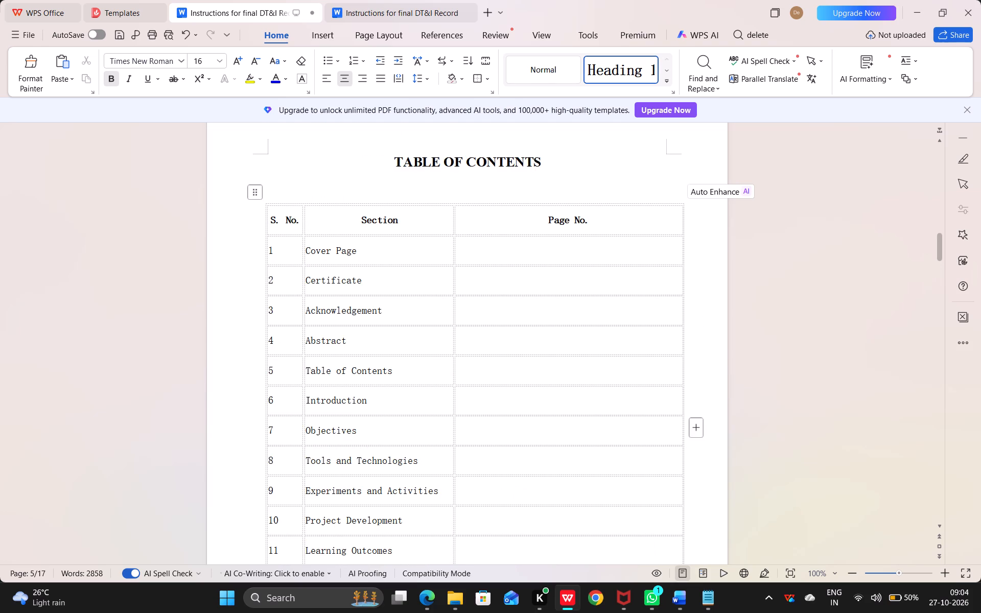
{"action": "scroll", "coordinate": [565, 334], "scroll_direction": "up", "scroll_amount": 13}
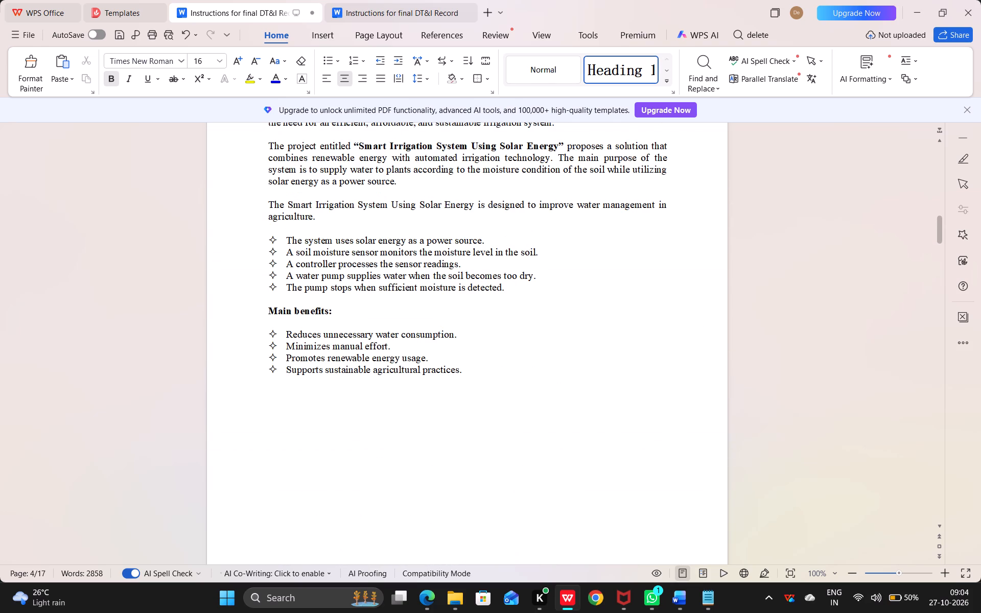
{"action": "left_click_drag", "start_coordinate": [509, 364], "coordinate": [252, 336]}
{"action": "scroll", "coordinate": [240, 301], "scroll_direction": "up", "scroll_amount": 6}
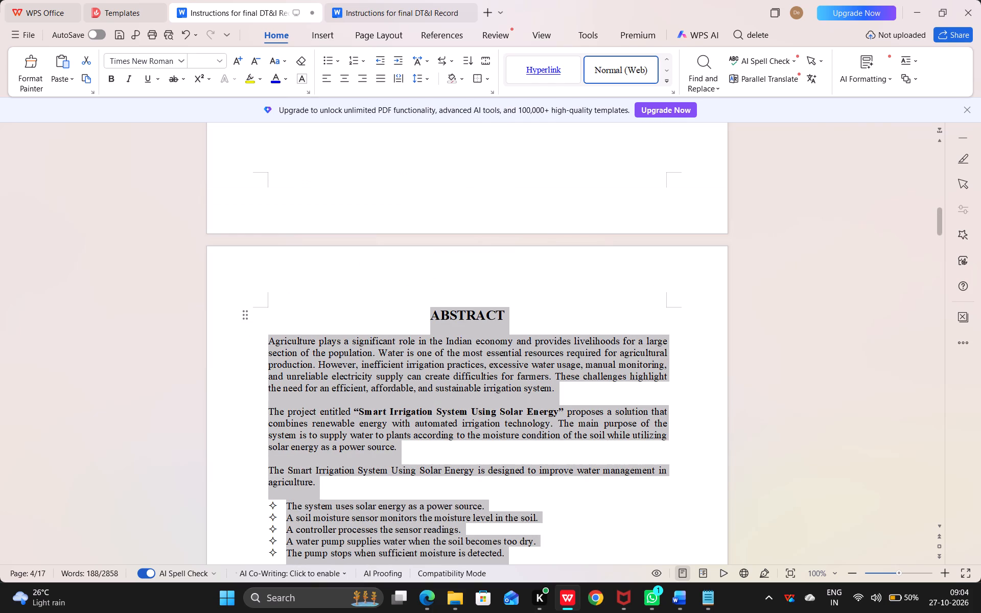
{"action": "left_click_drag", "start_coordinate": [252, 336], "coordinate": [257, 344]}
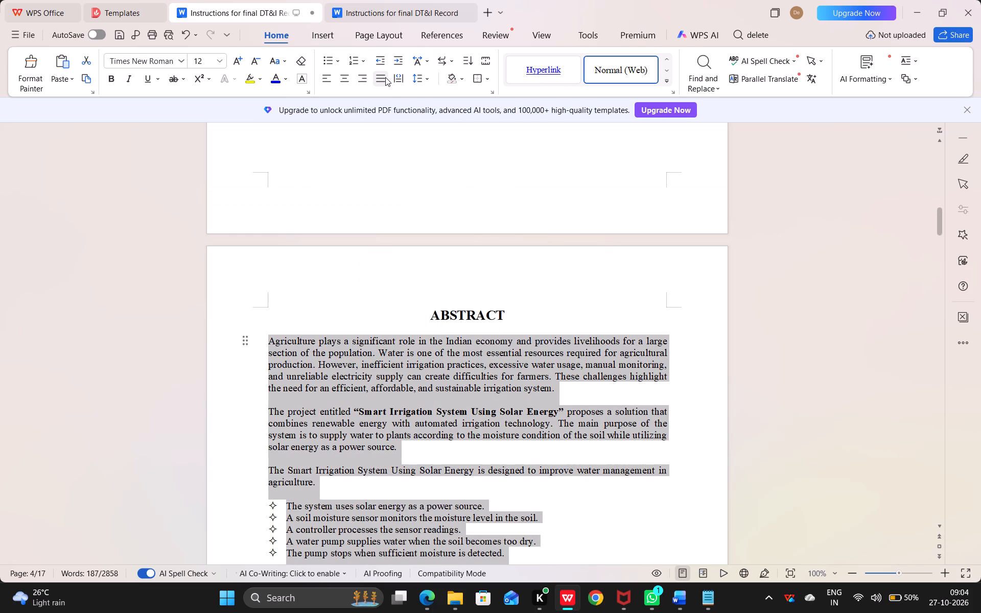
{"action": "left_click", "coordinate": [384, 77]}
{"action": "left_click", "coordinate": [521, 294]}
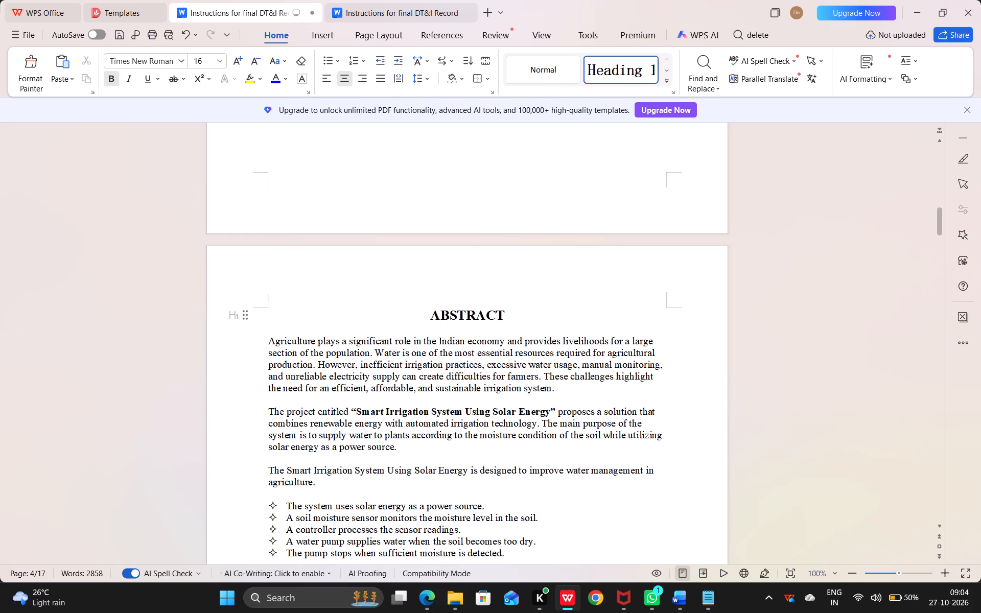
Justify all the text below the ABSTRACT heading, from the opening paragraph through the Main benefits list.
{"action": "scroll", "coordinate": [524, 322], "scroll_direction": "down", "scroll_amount": 4}
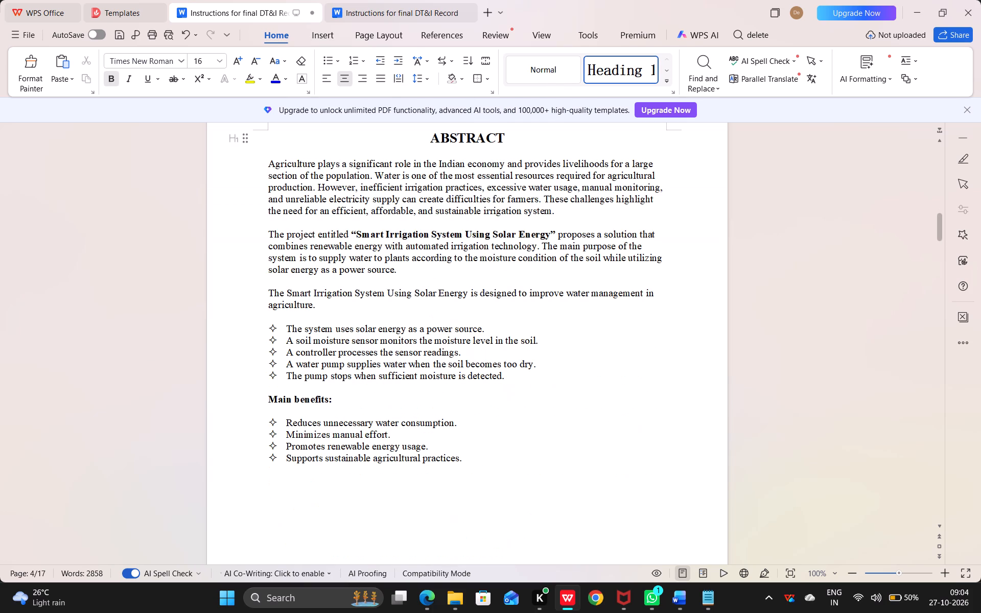
{"action": "left_click_drag", "start_coordinate": [504, 464], "coordinate": [242, 175]}
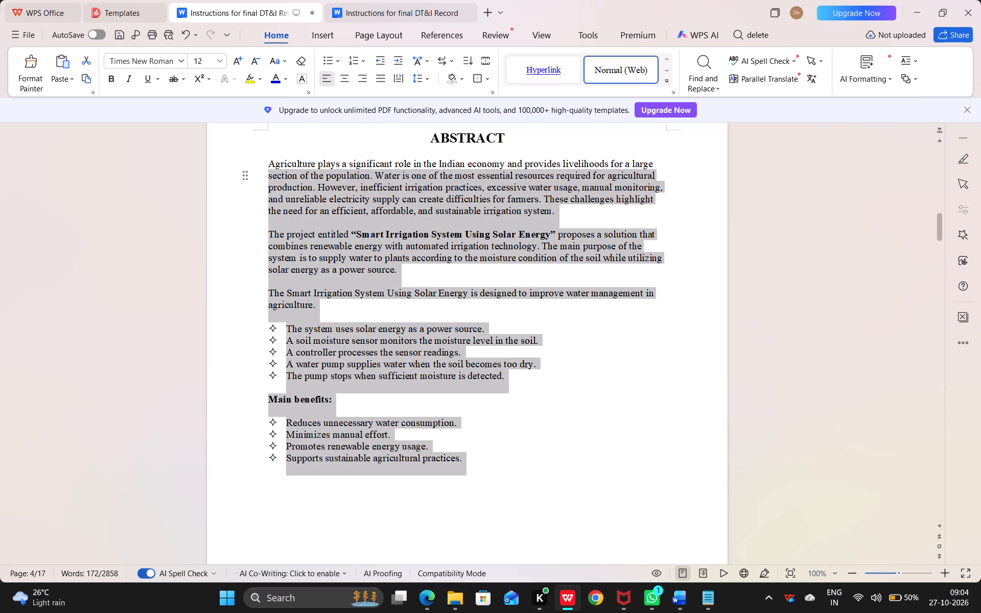
{"action": "left_click_drag", "start_coordinate": [242, 175], "coordinate": [243, 174]}
{"action": "left_click", "coordinate": [250, 174]}
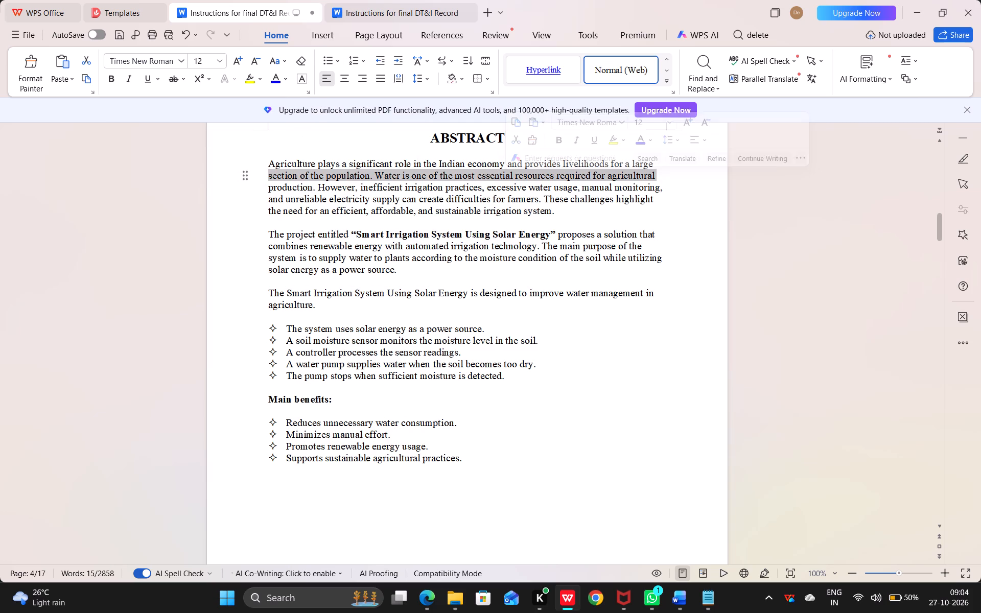
{"action": "left_click", "coordinate": [273, 177]}
{"action": "left_click_drag", "start_coordinate": [268, 166], "coordinate": [466, 459]}
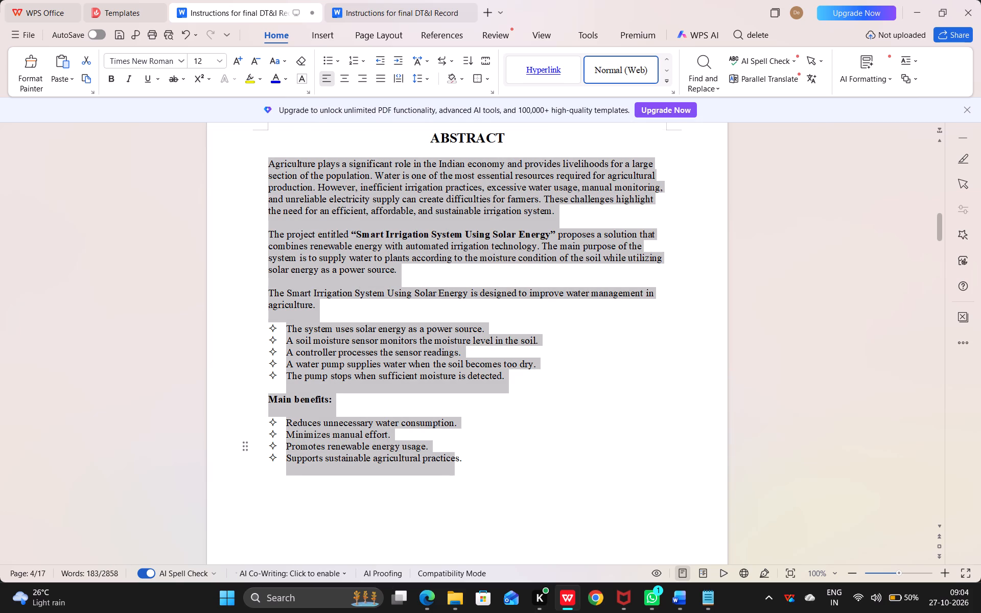
{"action": "left_click_drag", "start_coordinate": [466, 459], "coordinate": [469, 459]}
{"action": "left_click", "coordinate": [386, 79]}
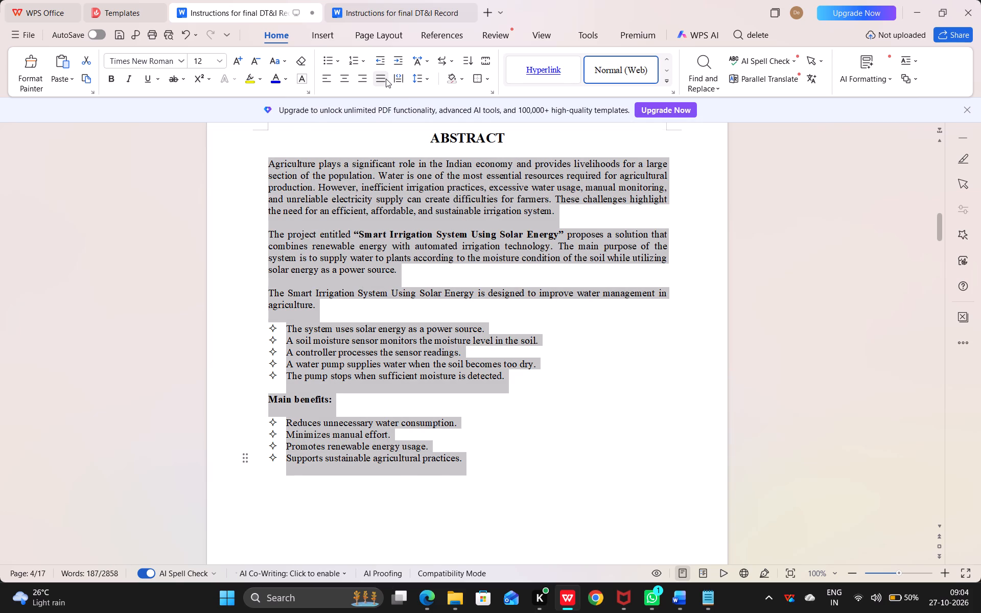
{"action": "left_click", "coordinate": [554, 369]}
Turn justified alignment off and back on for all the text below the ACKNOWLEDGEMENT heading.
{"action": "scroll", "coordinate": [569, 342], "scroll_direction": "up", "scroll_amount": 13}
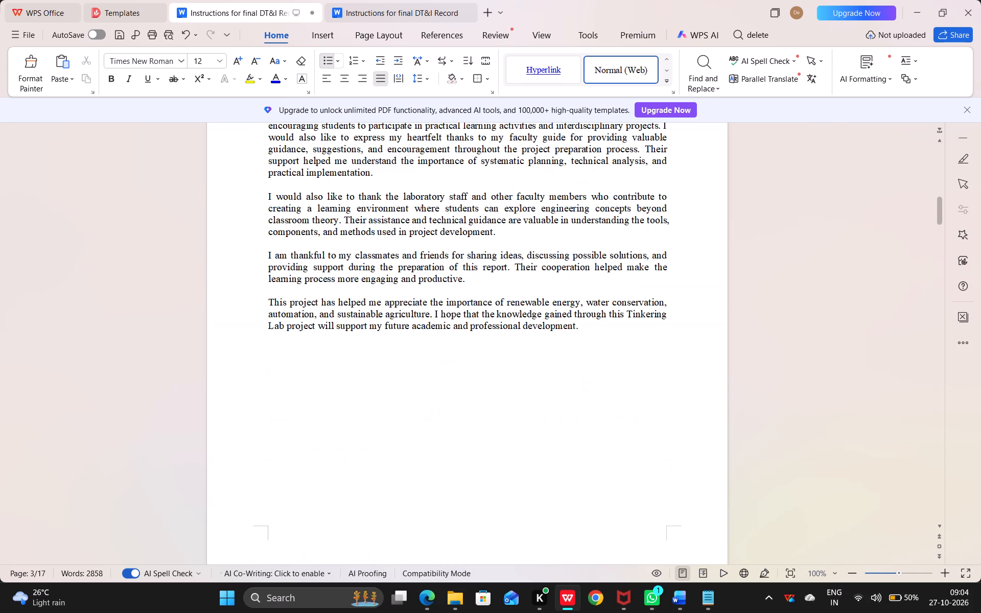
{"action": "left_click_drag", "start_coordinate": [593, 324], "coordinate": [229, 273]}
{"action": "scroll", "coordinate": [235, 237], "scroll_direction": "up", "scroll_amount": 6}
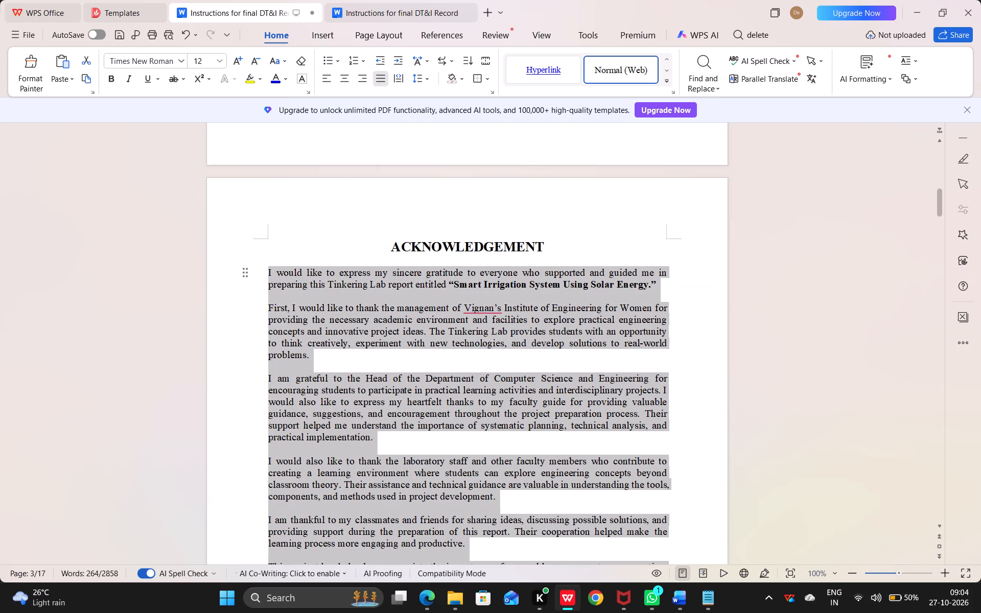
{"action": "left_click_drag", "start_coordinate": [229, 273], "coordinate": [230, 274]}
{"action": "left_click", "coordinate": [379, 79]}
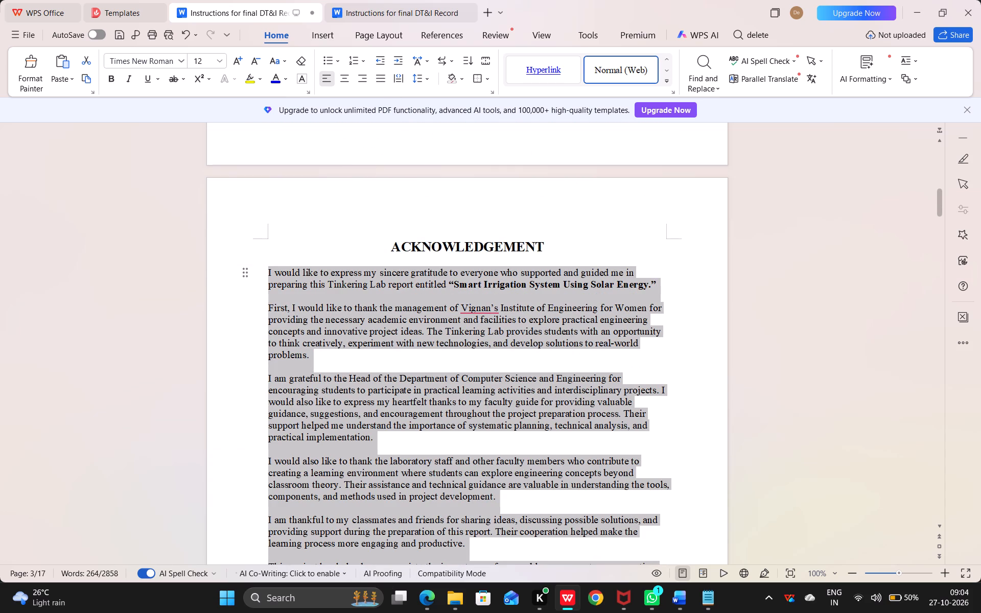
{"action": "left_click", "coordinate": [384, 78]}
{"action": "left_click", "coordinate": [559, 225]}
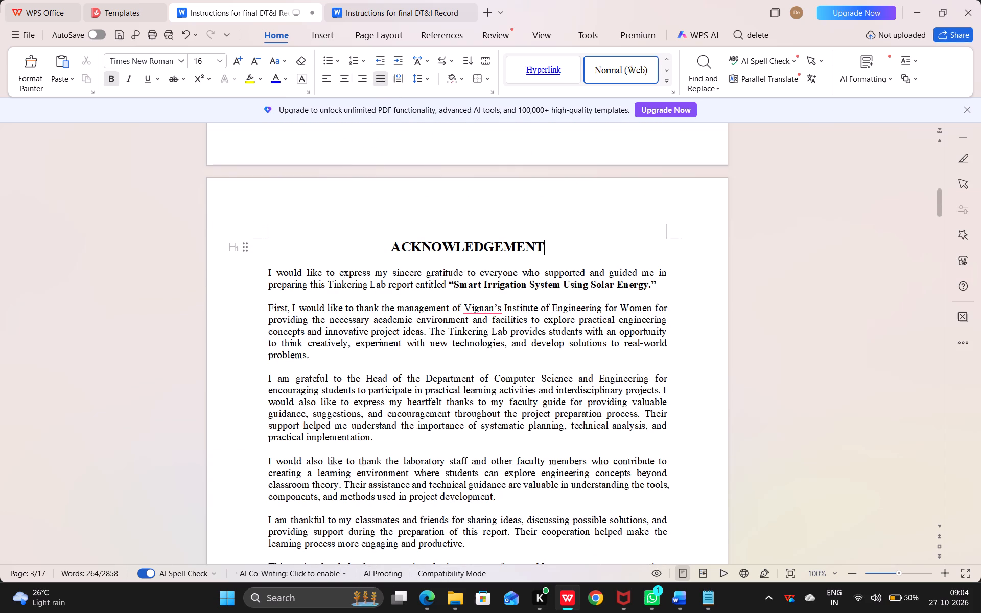
Review the layout of the report's front pages, from the acknowledgement and abstract back to the cover and certificate.
{"action": "scroll", "coordinate": [587, 287], "scroll_direction": "down", "scroll_amount": 16}
{"action": "scroll", "coordinate": [588, 293], "scroll_direction": "down", "scroll_amount": 10}
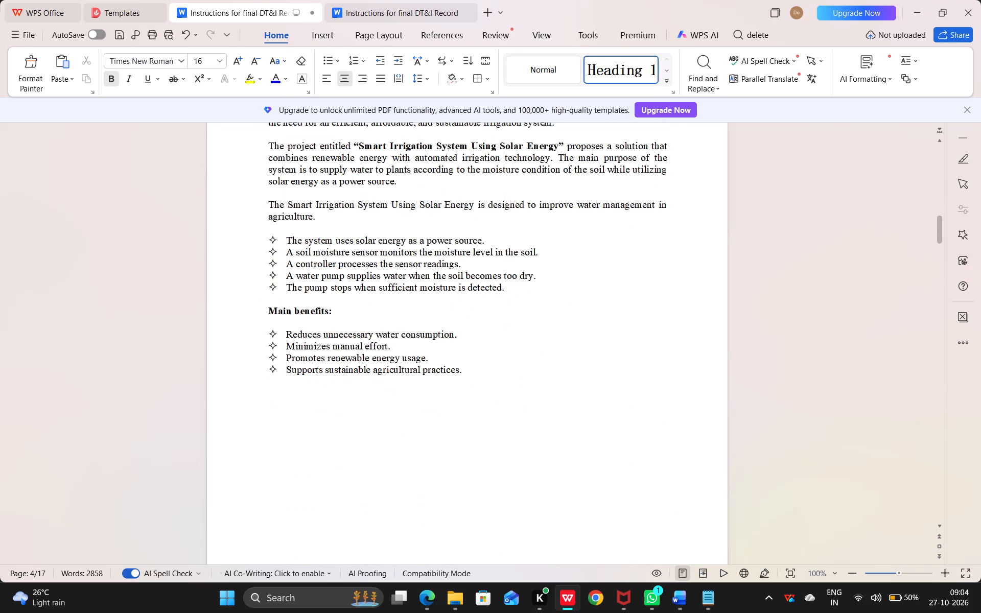
{"action": "scroll", "coordinate": [588, 292], "scroll_direction": "down", "scroll_amount": 11}
{"action": "scroll", "coordinate": [589, 290], "scroll_direction": "up", "scroll_amount": 20}
{"action": "scroll", "coordinate": [589, 290], "scroll_direction": "up", "scroll_amount": 1}
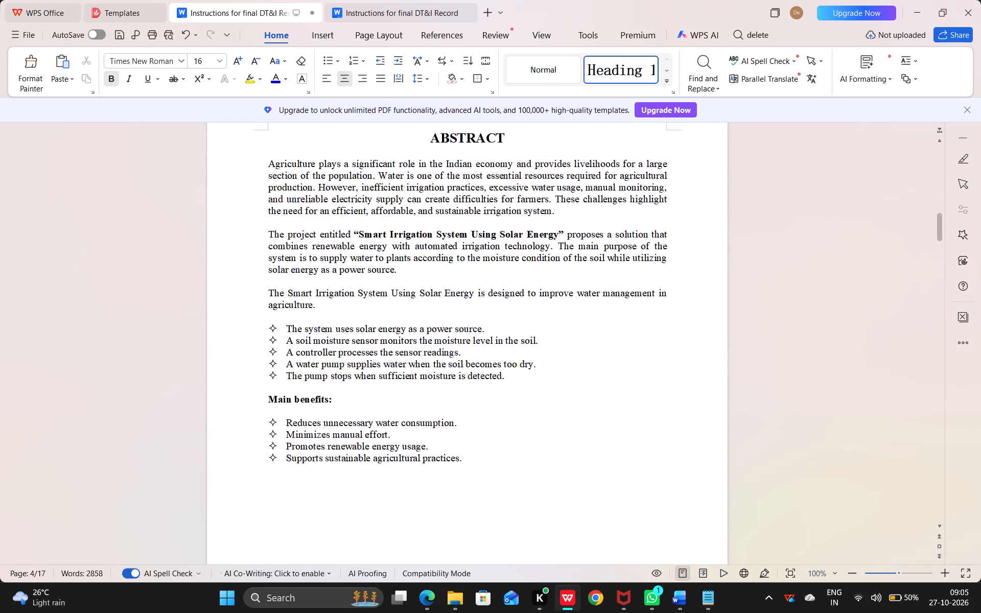
{"action": "scroll", "coordinate": [600, 273], "scroll_direction": "up", "scroll_amount": 20}
{"action": "scroll", "coordinate": [600, 273], "scroll_direction": "up", "scroll_amount": 11}
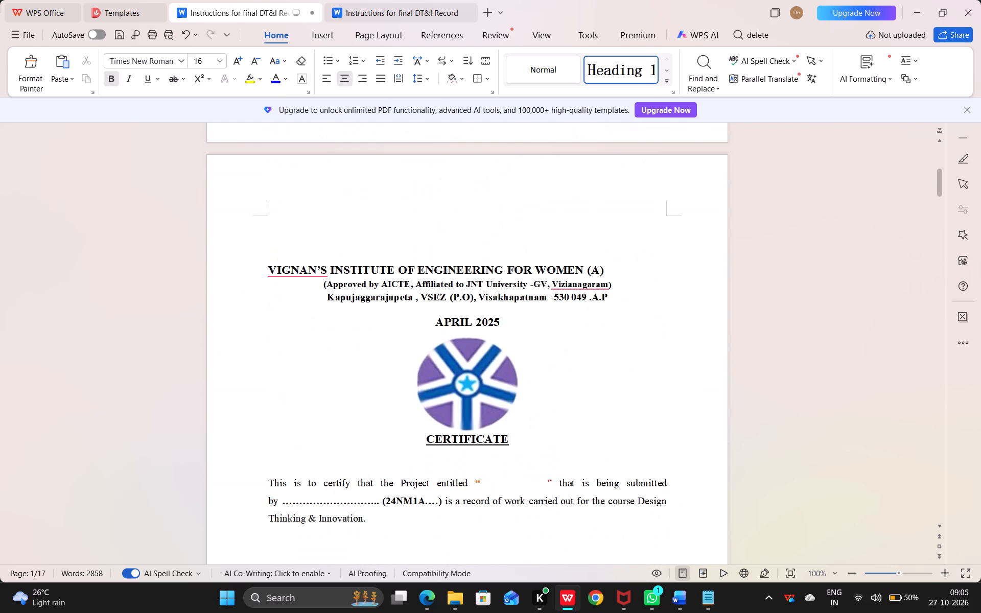
{"action": "scroll", "coordinate": [627, 312], "scroll_direction": "down", "scroll_amount": 4}
{"action": "scroll", "coordinate": [456, 354], "scroll_direction": "up", "scroll_amount": 14}
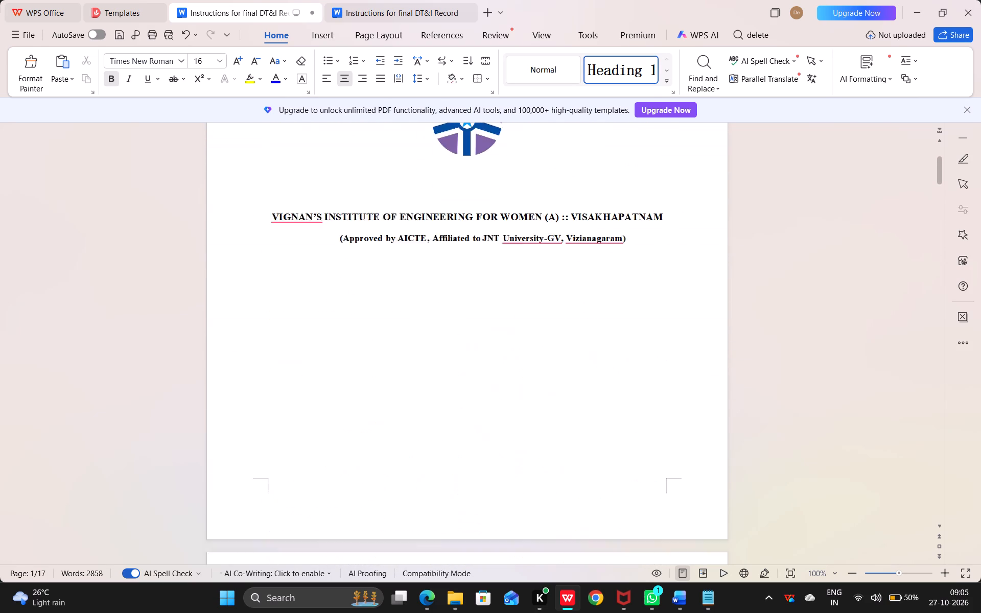
{"action": "scroll", "coordinate": [456, 312], "scroll_direction": "up", "scroll_amount": 13}
{"action": "scroll", "coordinate": [463, 314], "scroll_direction": "down", "scroll_amount": 20}
{"action": "scroll", "coordinate": [463, 314], "scroll_direction": "down", "scroll_amount": 4}
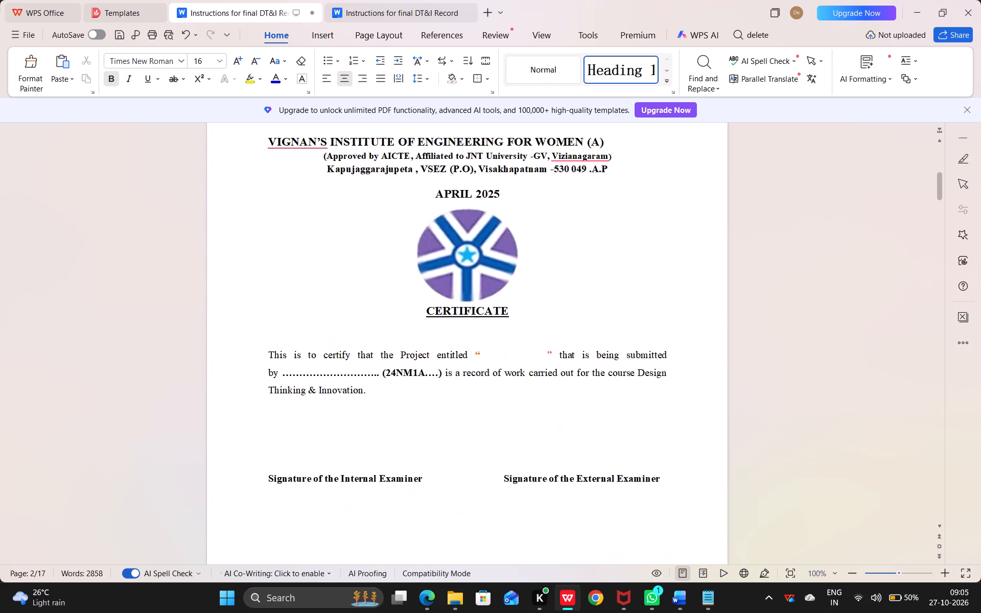
Delete "Using Solar Energy" from the bold project title in the second paragraph of the ABSTRACT.
{"action": "scroll", "coordinate": [464, 300], "scroll_direction": "down", "scroll_amount": 20}
{"action": "scroll", "coordinate": [464, 300], "scroll_direction": "down", "scroll_amount": 20}
{"action": "scroll", "coordinate": [464, 300], "scroll_direction": "down", "scroll_amount": 8}
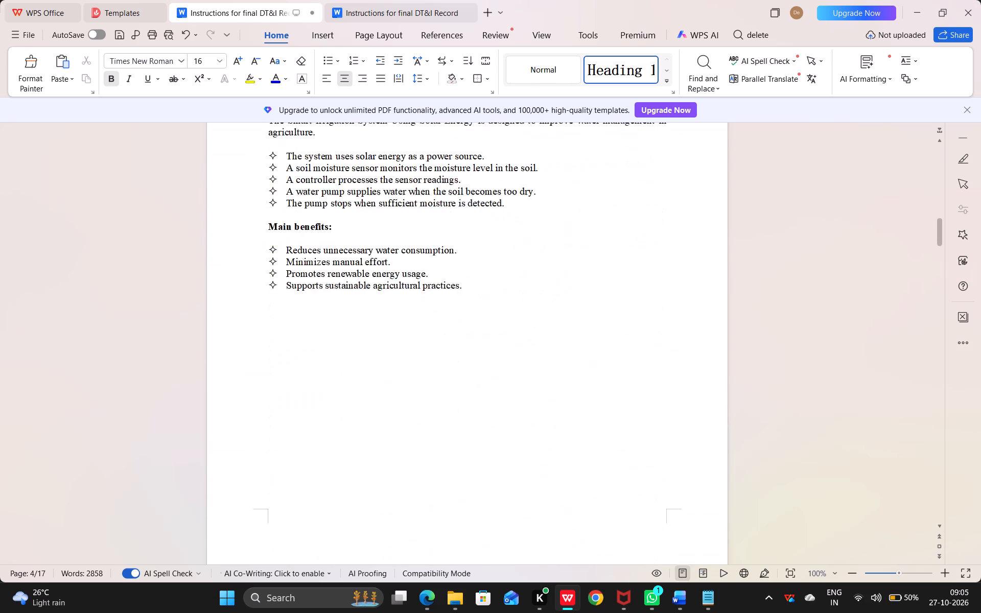
{"action": "scroll", "coordinate": [464, 298], "scroll_direction": "down", "scroll_amount": 14}
{"action": "scroll", "coordinate": [464, 298], "scroll_direction": "up", "scroll_amount": 20}
{"action": "scroll", "coordinate": [464, 298], "scroll_direction": "up", "scroll_amount": 3}
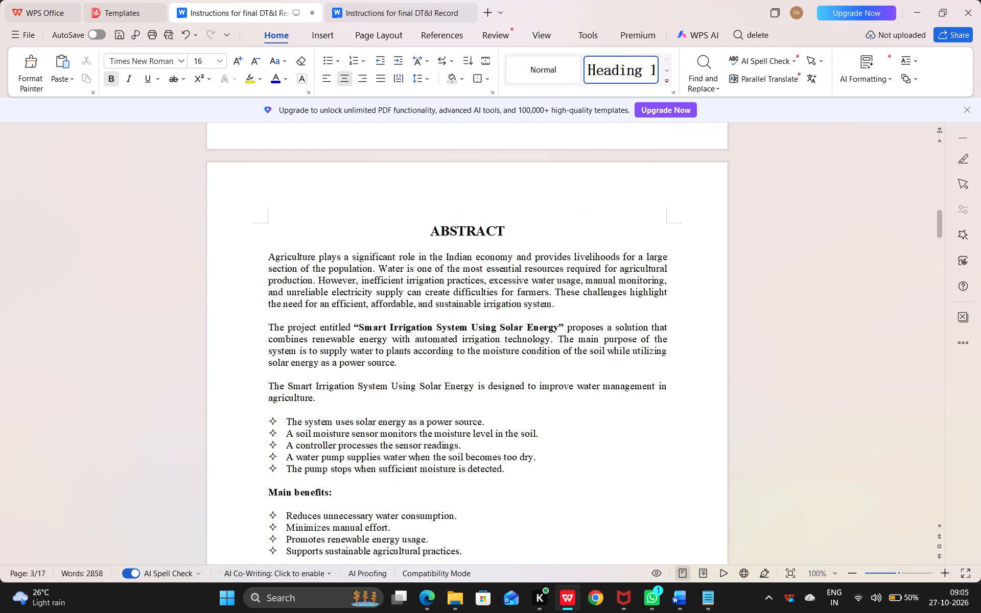
{"action": "left_click_drag", "start_coordinate": [558, 330], "coordinate": [558, 329]}
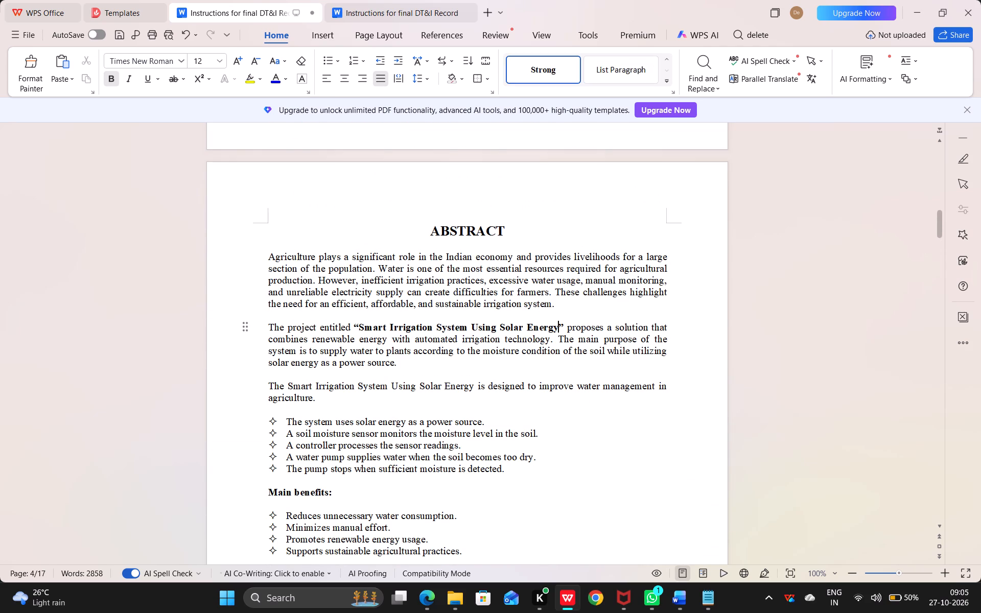
{"action": "left_click_drag", "start_coordinate": [558, 329], "coordinate": [470, 332]}
{"action": "key", "text": "backslash"}
{"action": "key", "text": "BackSpace"}
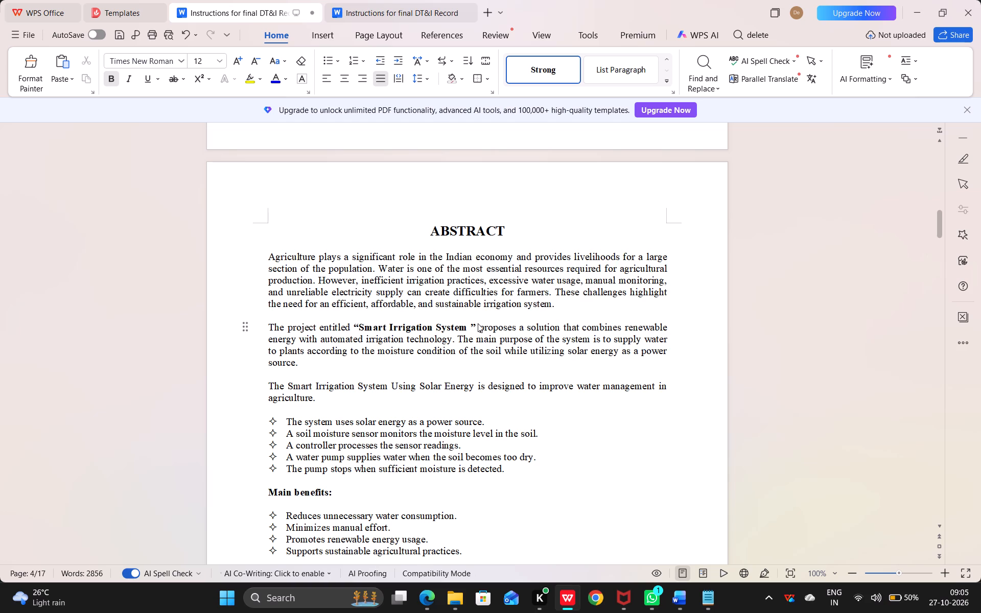
Check the report's formatting from the table of contents through the end of Activity 6: Testing and Evaluation.
{"action": "scroll", "coordinate": [635, 458], "scroll_direction": "down", "scroll_amount": 4}
{"action": "scroll", "coordinate": [469, 475], "scroll_direction": "down", "scroll_amount": 18}
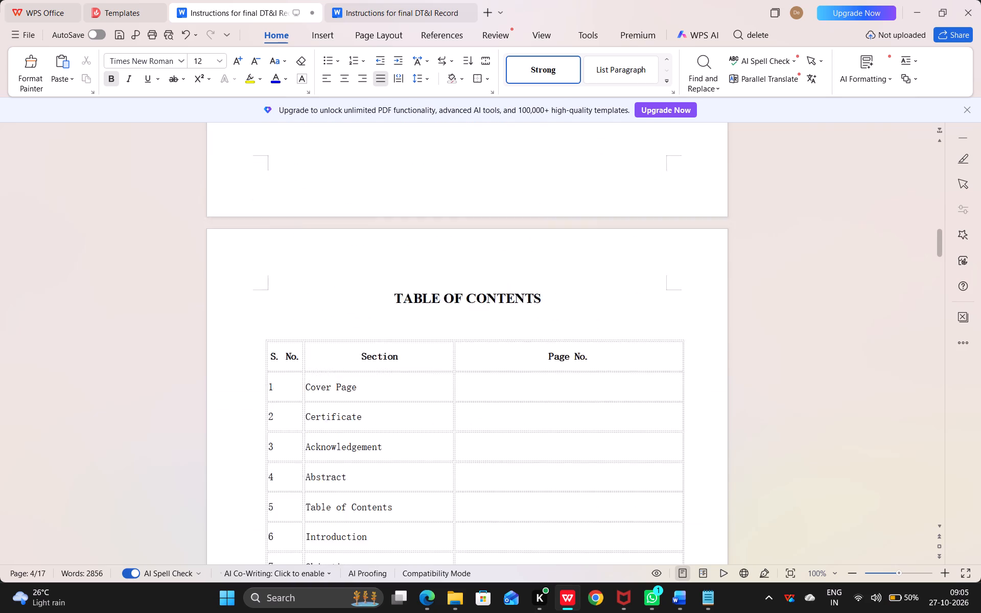
{"action": "scroll", "coordinate": [469, 475], "scroll_direction": "down", "scroll_amount": 15}
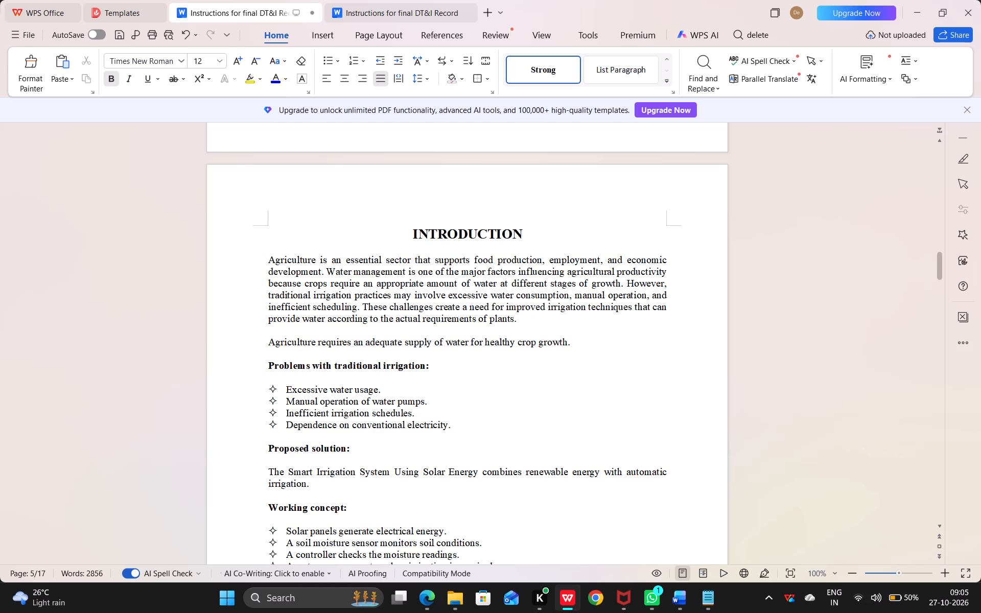
{"action": "scroll", "coordinate": [382, 486], "scroll_direction": "down", "scroll_amount": 15}
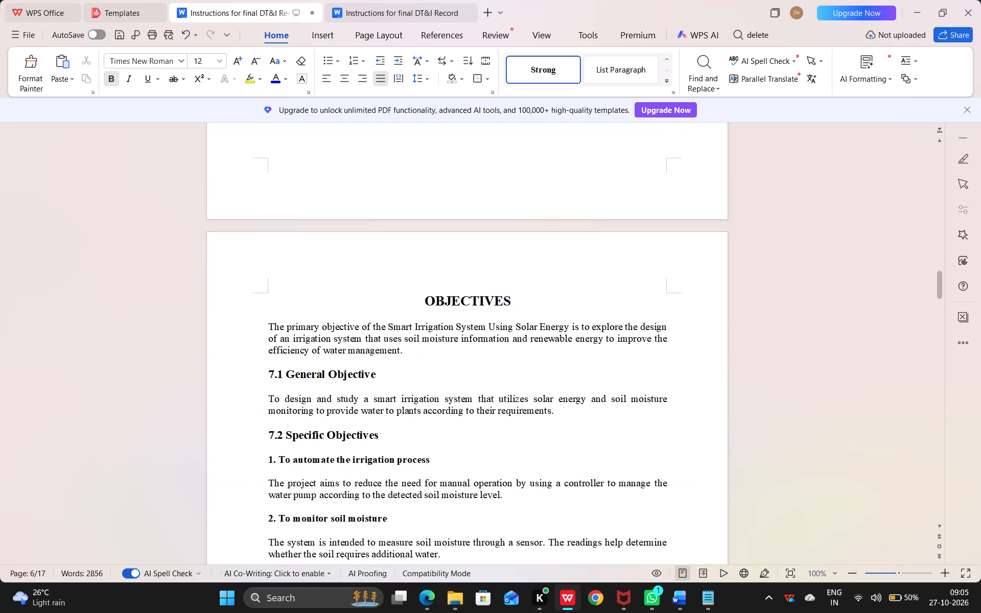
{"action": "scroll", "coordinate": [557, 369], "scroll_direction": "down", "scroll_amount": 15}
{"action": "scroll", "coordinate": [558, 370], "scroll_direction": "down", "scroll_amount": 13}
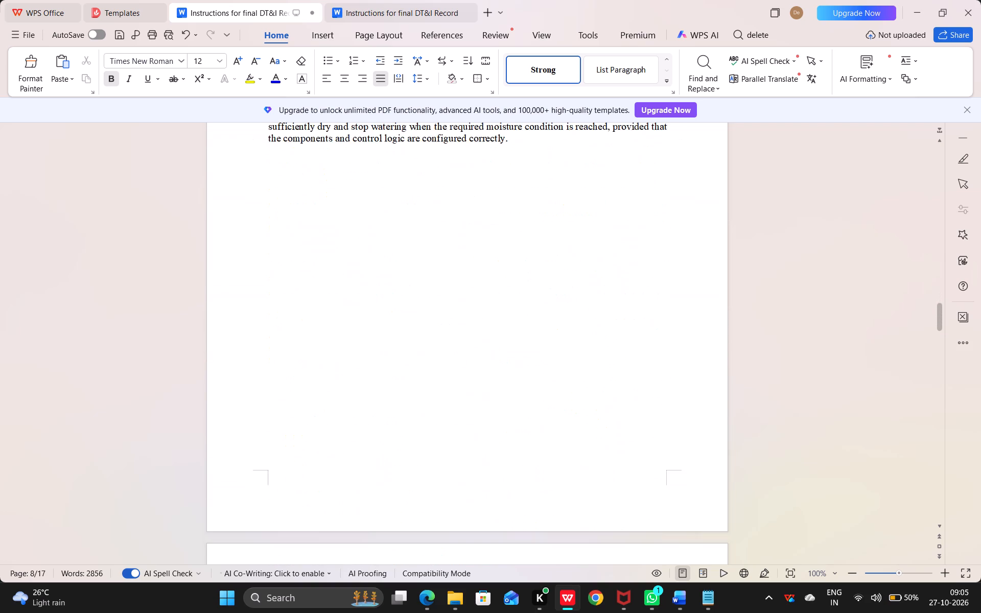
{"action": "scroll", "coordinate": [559, 370], "scroll_direction": "down", "scroll_amount": 12}
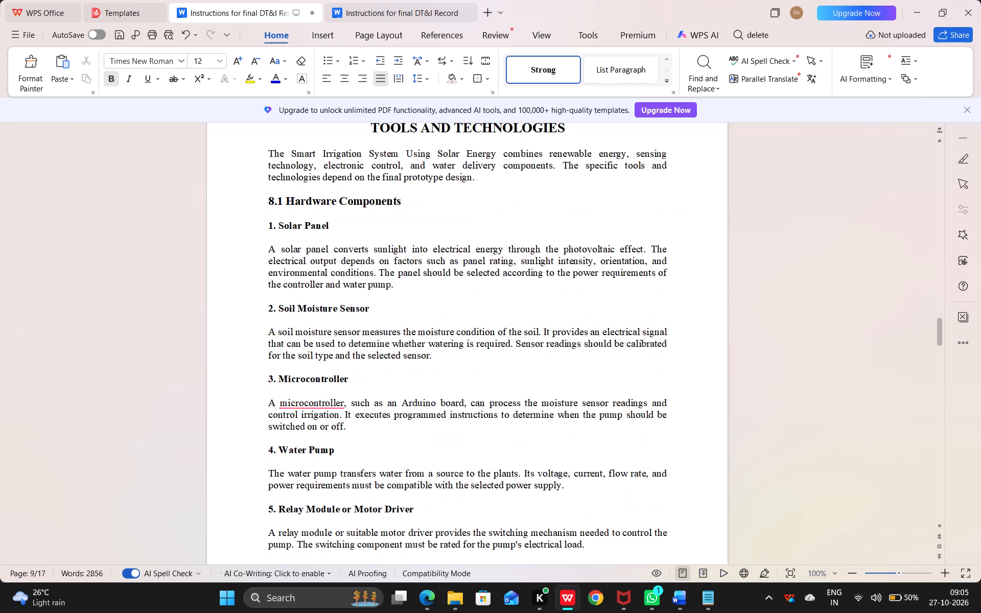
{"action": "scroll", "coordinate": [560, 371], "scroll_direction": "down", "scroll_amount": 13}
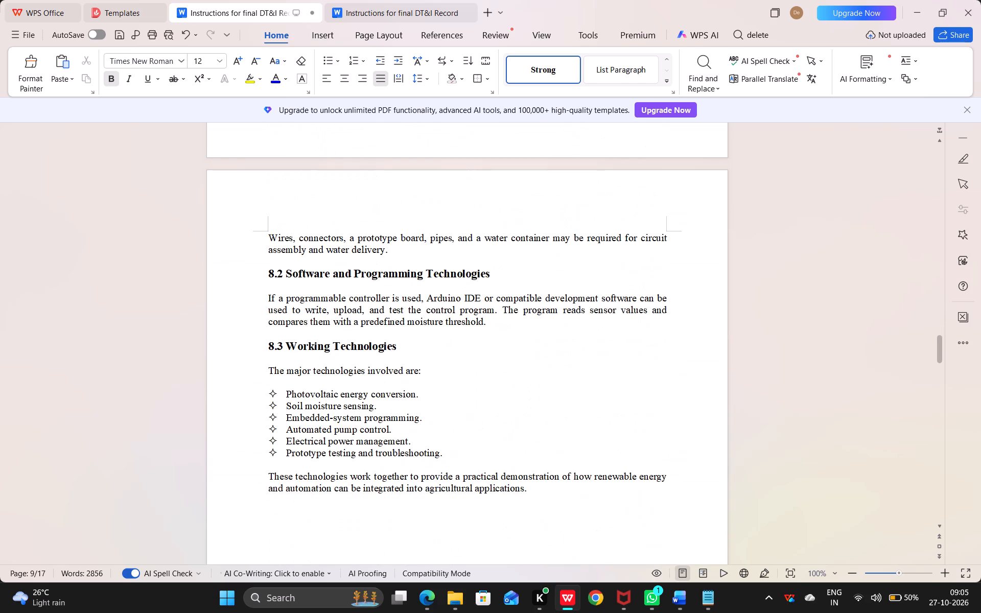
{"action": "scroll", "coordinate": [560, 371], "scroll_direction": "down", "scroll_amount": 20}
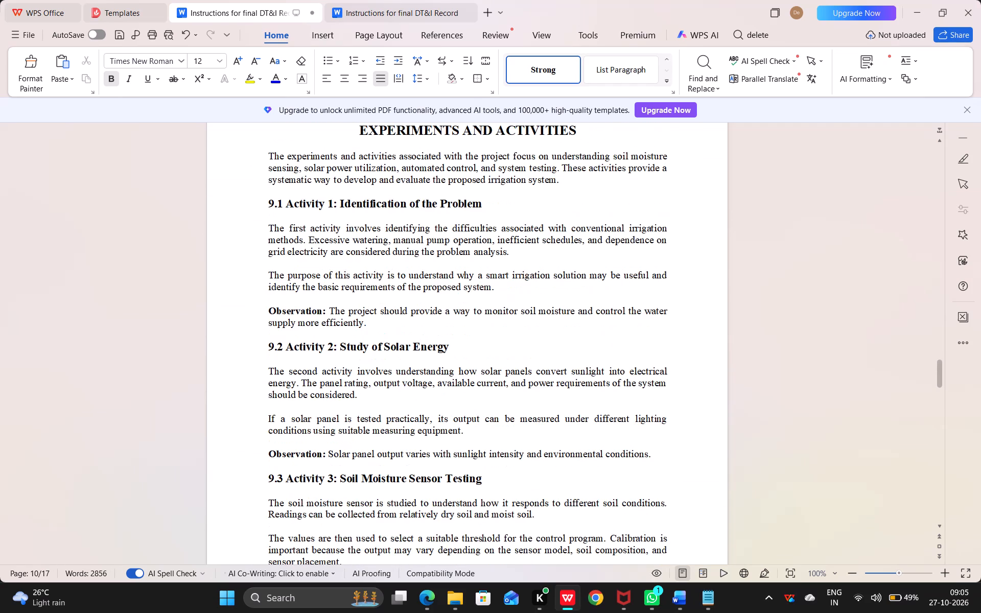
{"action": "scroll", "coordinate": [560, 371], "scroll_direction": "down", "scroll_amount": 16}
{"action": "scroll", "coordinate": [560, 371], "scroll_direction": "down", "scroll_amount": 6}
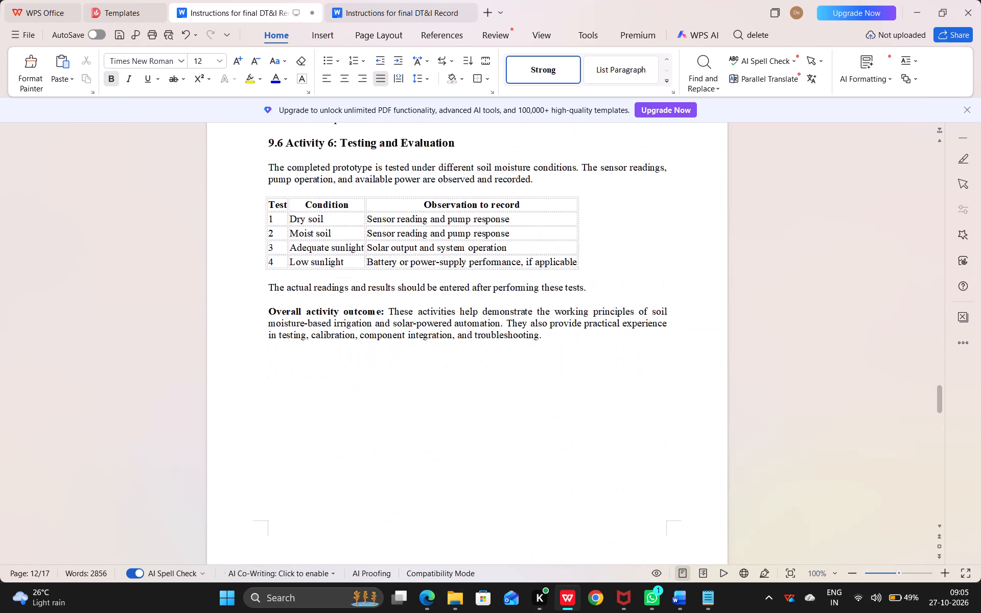
Start enabling AutoSave and create a WPS Drive folder named "Tinkering lab report" for the upload.
{"action": "left_click", "coordinate": [94, 36]}
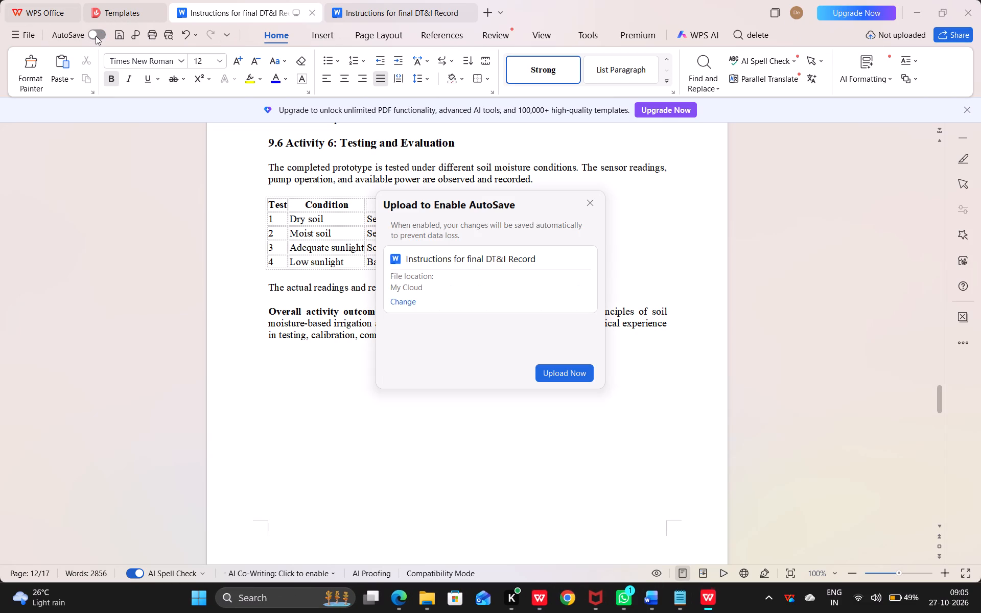
{"action": "left_click", "coordinate": [546, 381]}
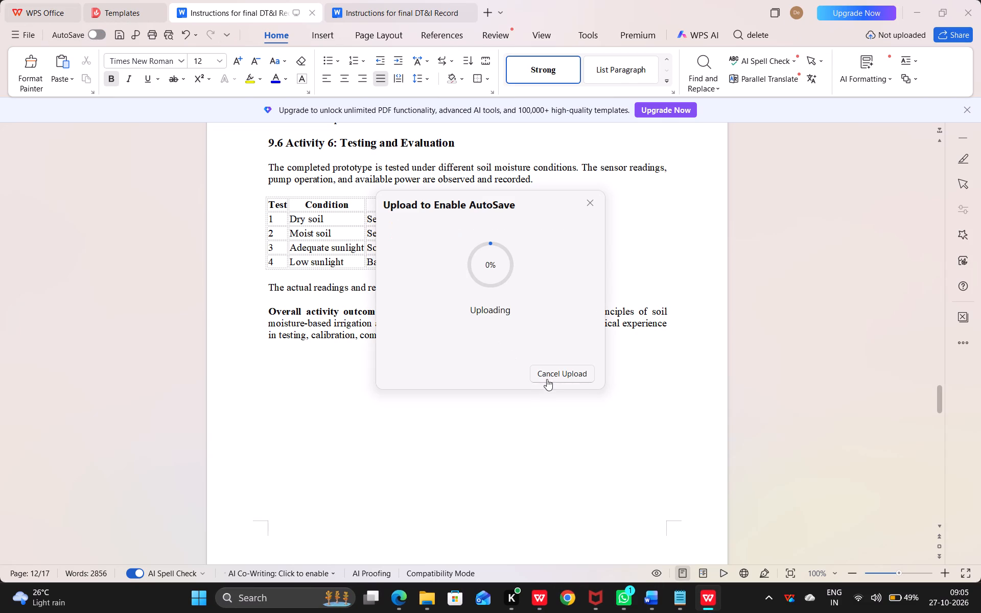
{"action": "left_click", "coordinate": [549, 366]}
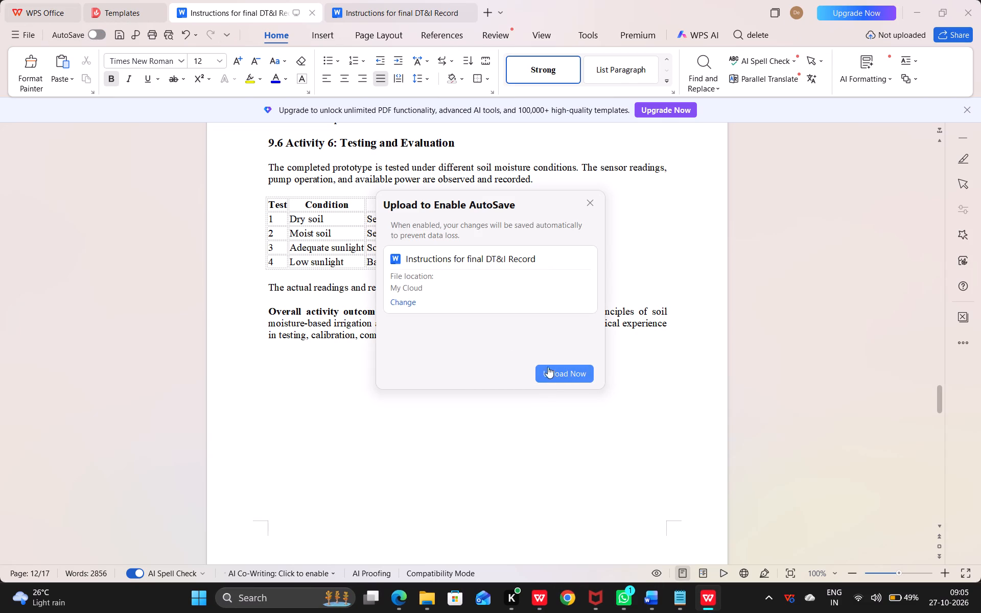
{"action": "left_click", "coordinate": [398, 302]}
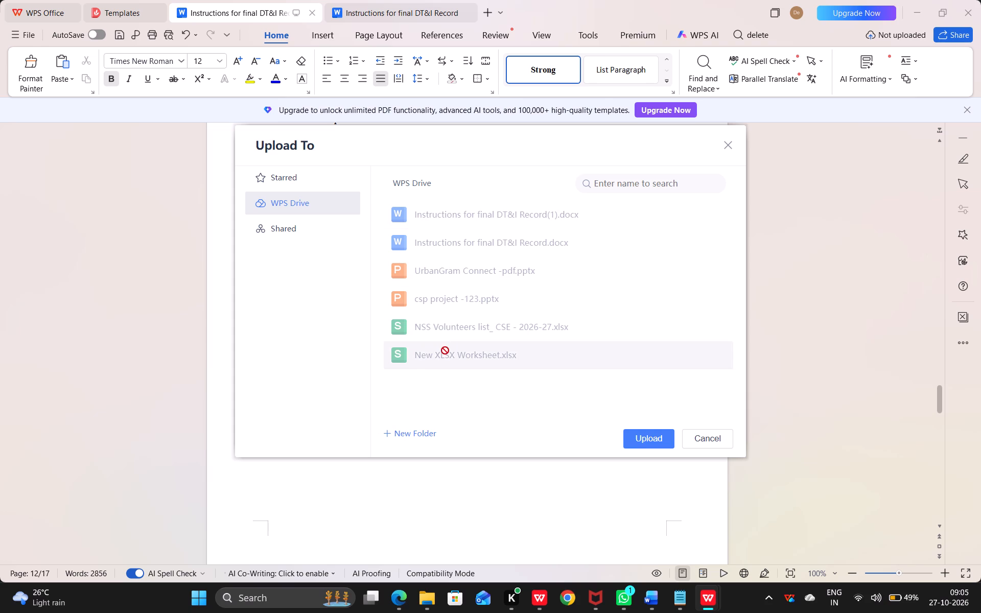
{"action": "left_click", "coordinate": [408, 432]}
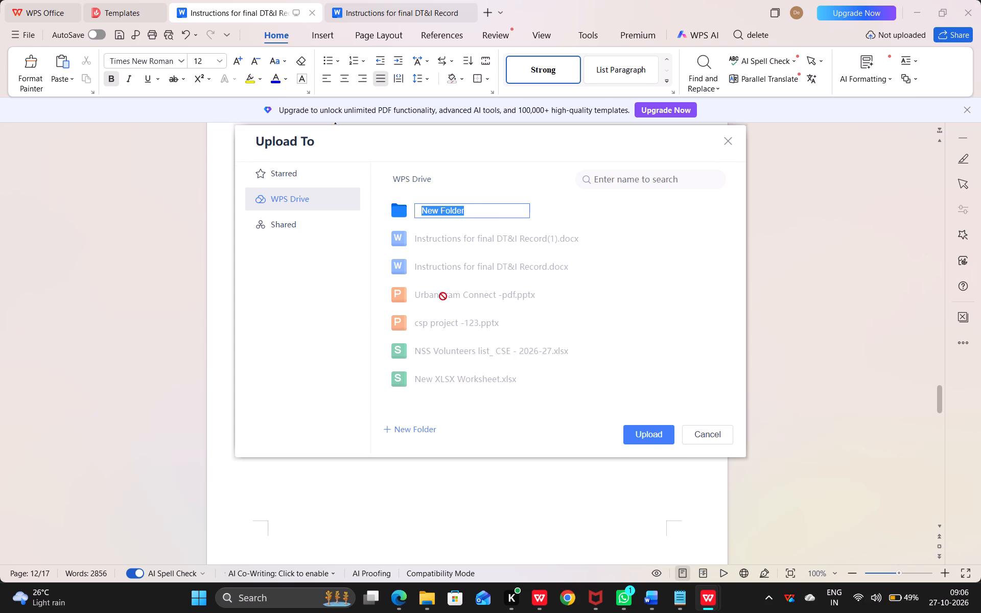
{"action": "key", "text": "BackSpace"}
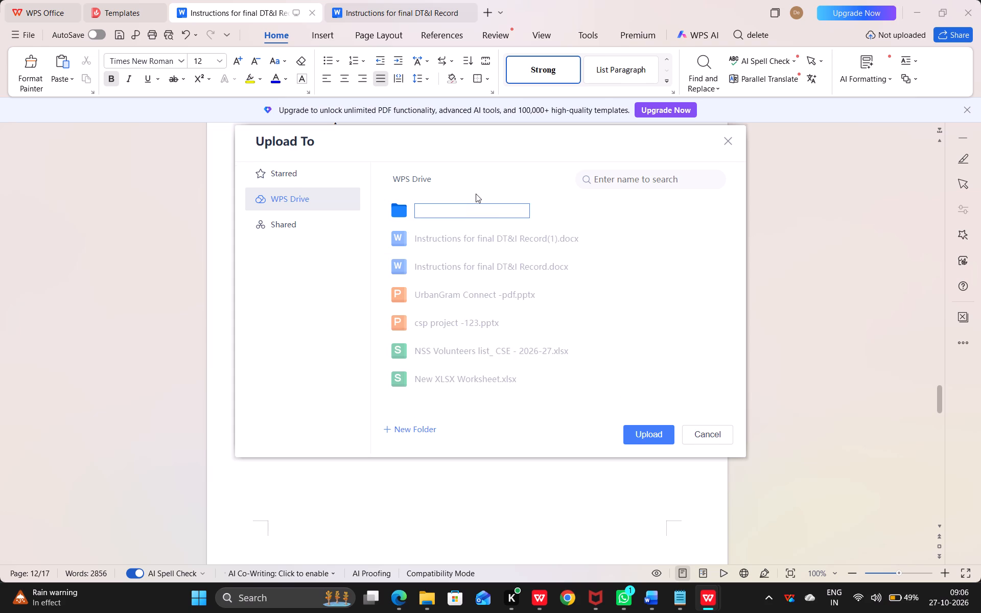
{"action": "type", "text": "inkering"}
{"action": "key", "text": "space"}
{"action": "type", "text": "lab record"}
{"action": "key", "text": "BackSpace"}
{"action": "key", "text": "BackSpace"}
{"action": "key", "text": "BackSpace"}
{"action": "key", "text": "BackSpace"}
{"action": "type", "text": "port"}
{"action": "key", "text": "space"}
{"action": "key", "text": "Return"}
Upload the document to the Tinkering lab report folder and dismiss the WPS Drive backup reminder, leaving its don't-remind option off.
{"action": "left_click", "coordinate": [649, 438]}
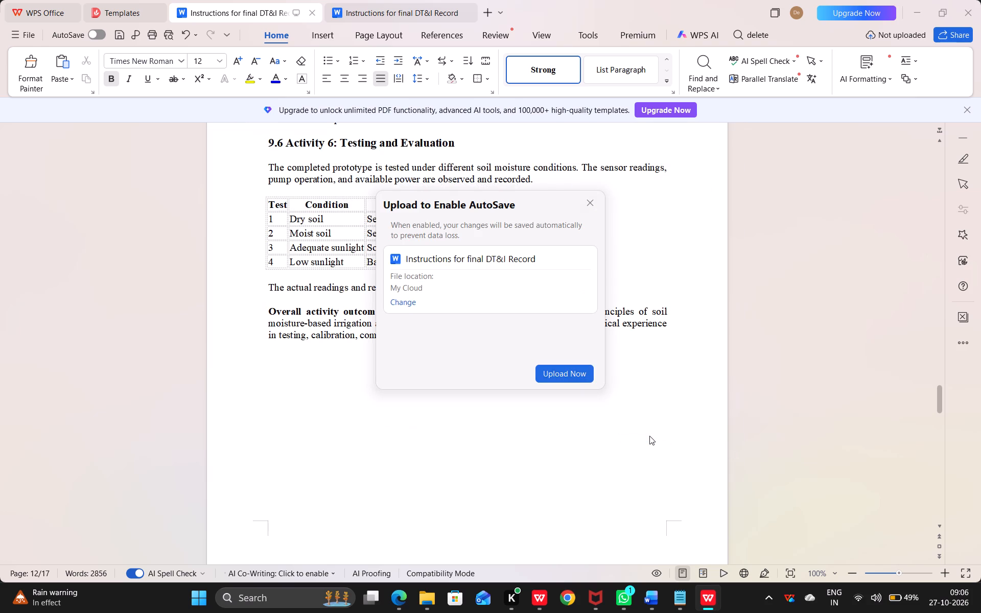
{"action": "left_click", "coordinate": [586, 378]}
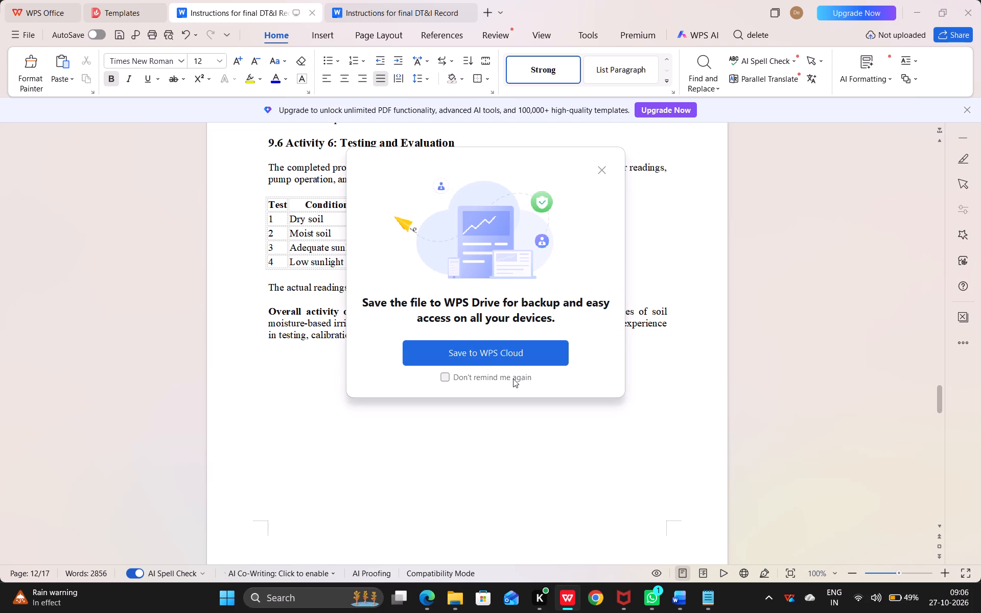
{"action": "left_click", "coordinate": [449, 377]}
{"action": "left_click", "coordinate": [446, 378]}
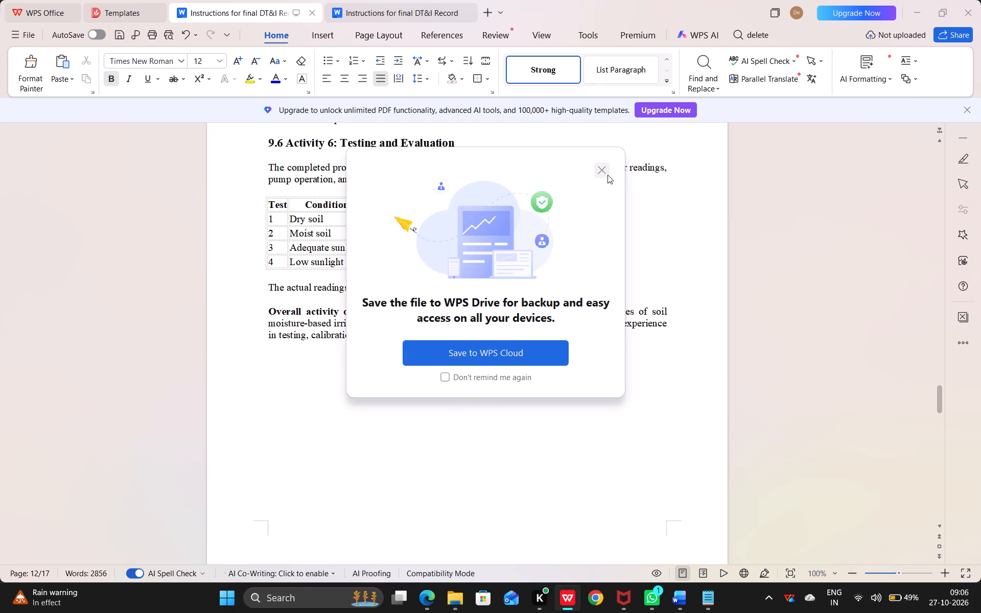
{"action": "left_click", "coordinate": [608, 175]}
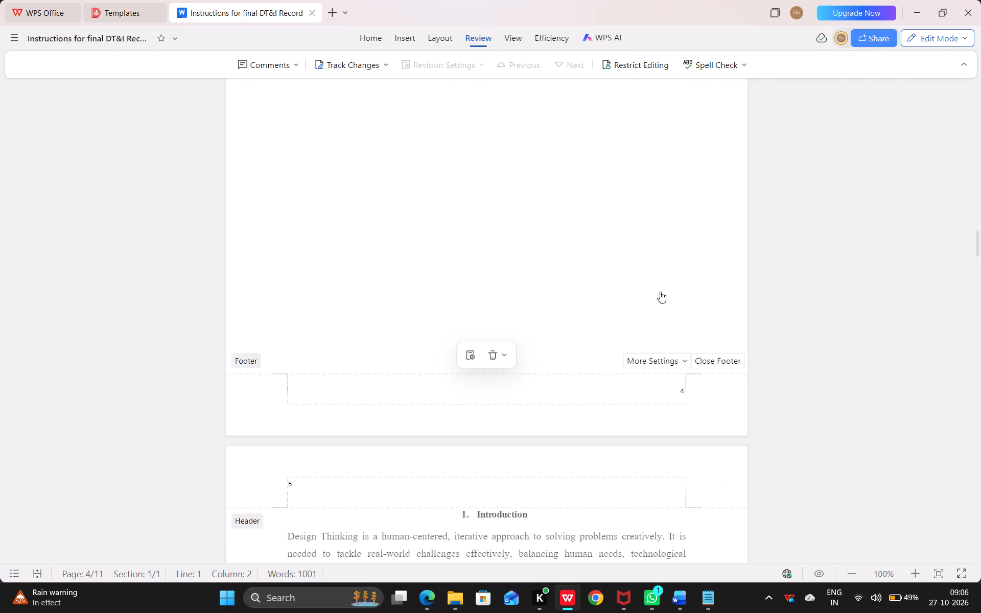
Delete "Using Solar Energy." from the bold project title in the first paragraph of the ACKNOWLEDGEMENT.
{"action": "scroll", "coordinate": [633, 300], "scroll_direction": "up", "scroll_amount": 3}
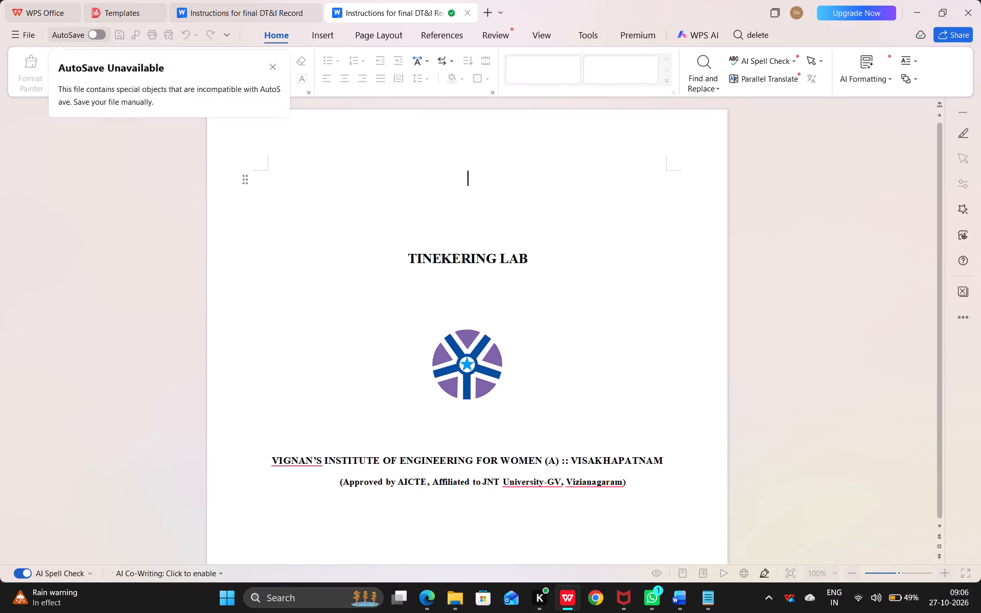
{"action": "scroll", "coordinate": [461, 234], "scroll_direction": "up", "scroll_amount": 3}
{"action": "scroll", "coordinate": [461, 234], "scroll_direction": "down", "scroll_amount": 20}
{"action": "scroll", "coordinate": [461, 234], "scroll_direction": "down", "scroll_amount": 10}
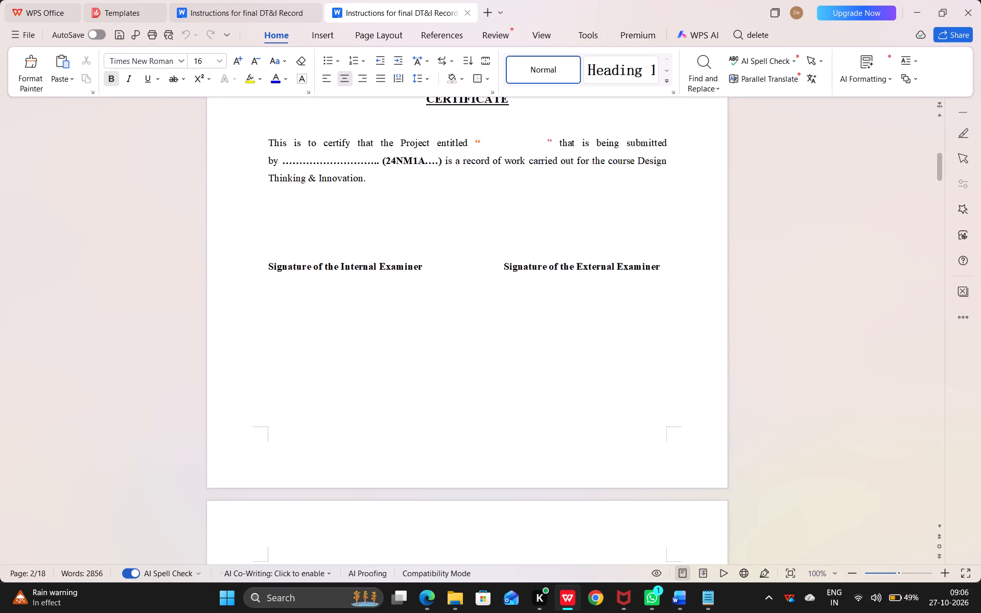
{"action": "scroll", "coordinate": [462, 235], "scroll_direction": "down", "scroll_amount": 11}
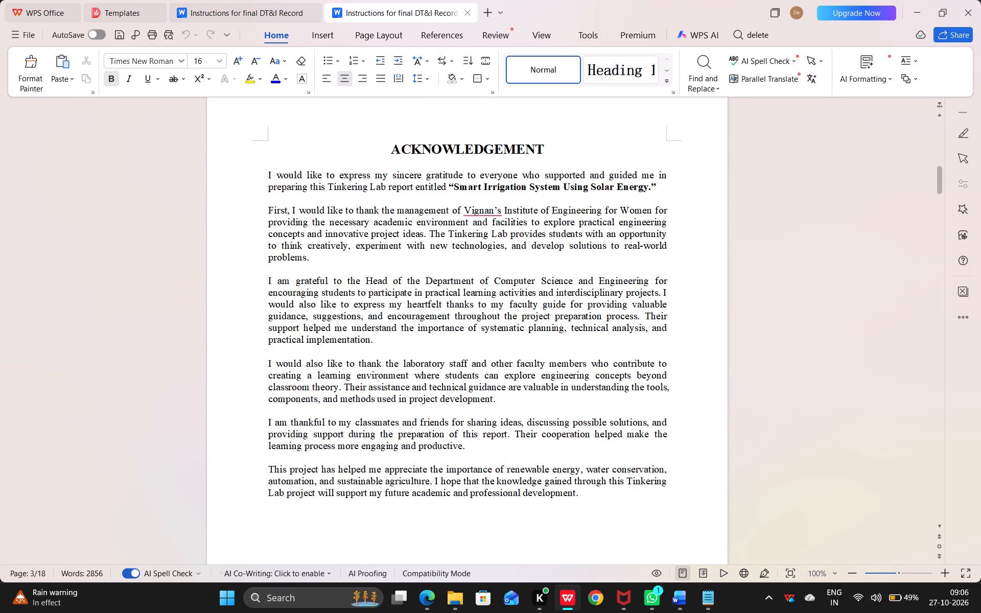
{"action": "left_click_drag", "start_coordinate": [651, 187], "coordinate": [564, 185]}
{"action": "key", "text": "BackSpace"}
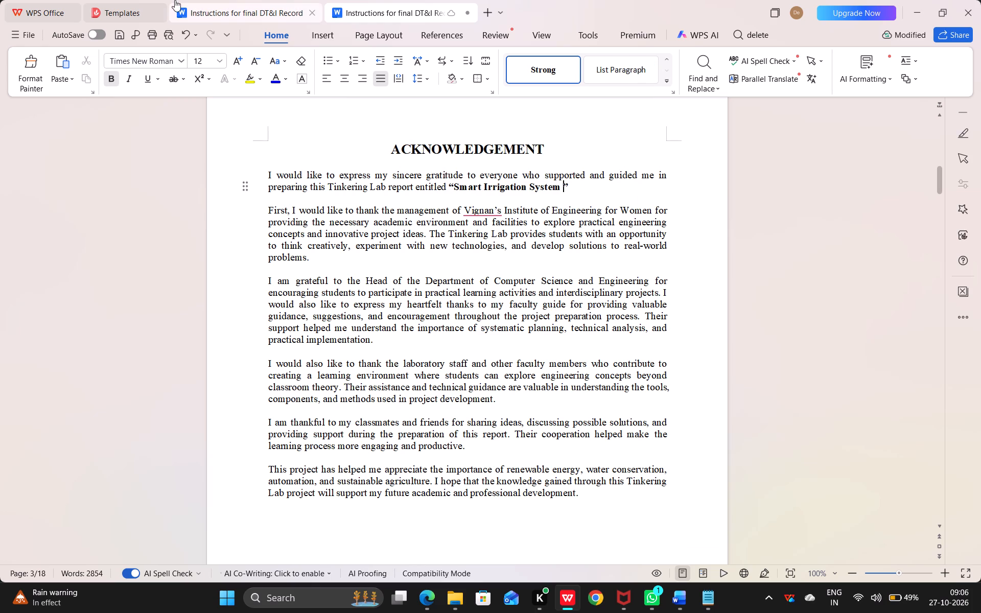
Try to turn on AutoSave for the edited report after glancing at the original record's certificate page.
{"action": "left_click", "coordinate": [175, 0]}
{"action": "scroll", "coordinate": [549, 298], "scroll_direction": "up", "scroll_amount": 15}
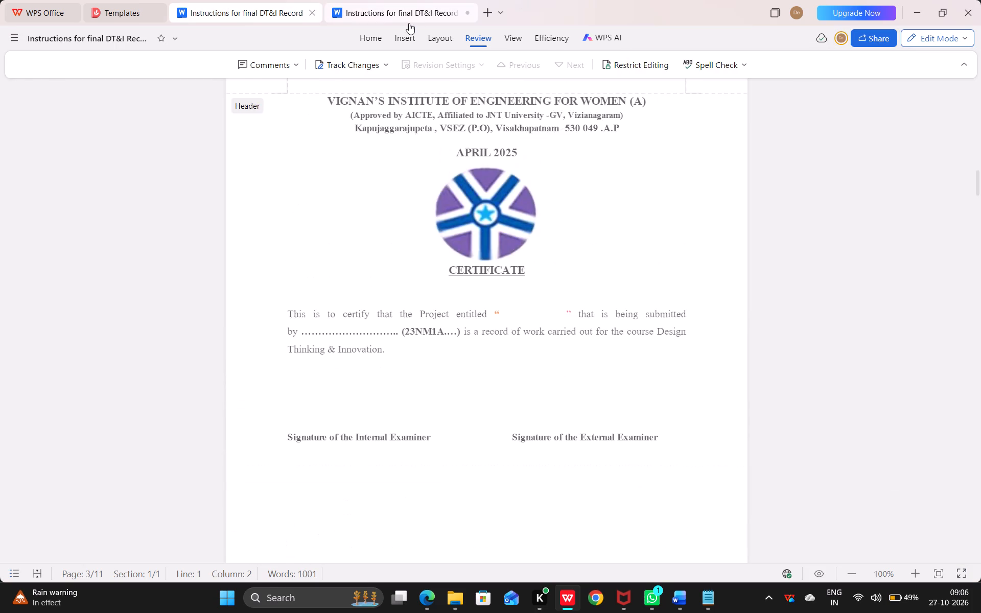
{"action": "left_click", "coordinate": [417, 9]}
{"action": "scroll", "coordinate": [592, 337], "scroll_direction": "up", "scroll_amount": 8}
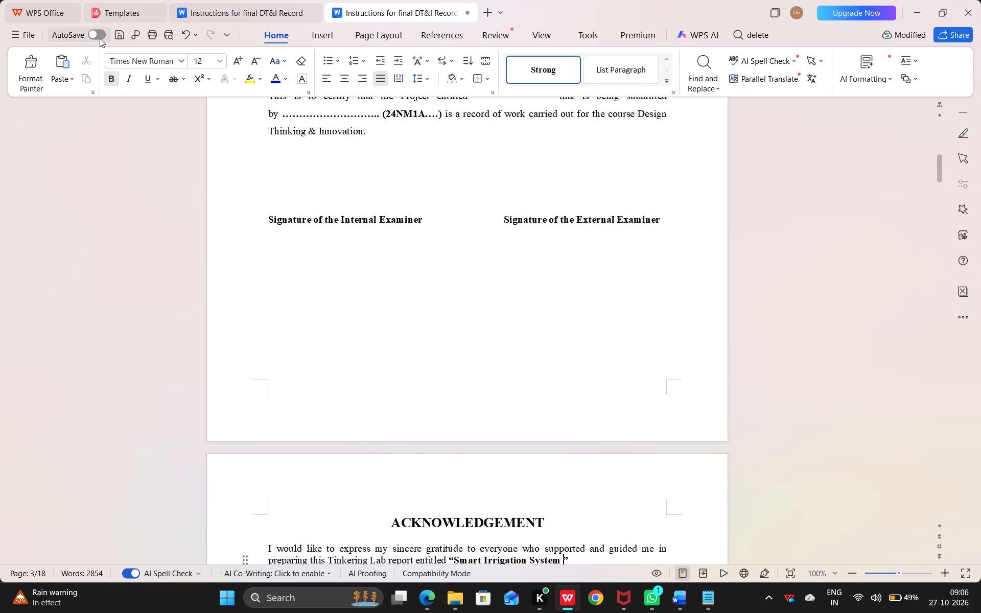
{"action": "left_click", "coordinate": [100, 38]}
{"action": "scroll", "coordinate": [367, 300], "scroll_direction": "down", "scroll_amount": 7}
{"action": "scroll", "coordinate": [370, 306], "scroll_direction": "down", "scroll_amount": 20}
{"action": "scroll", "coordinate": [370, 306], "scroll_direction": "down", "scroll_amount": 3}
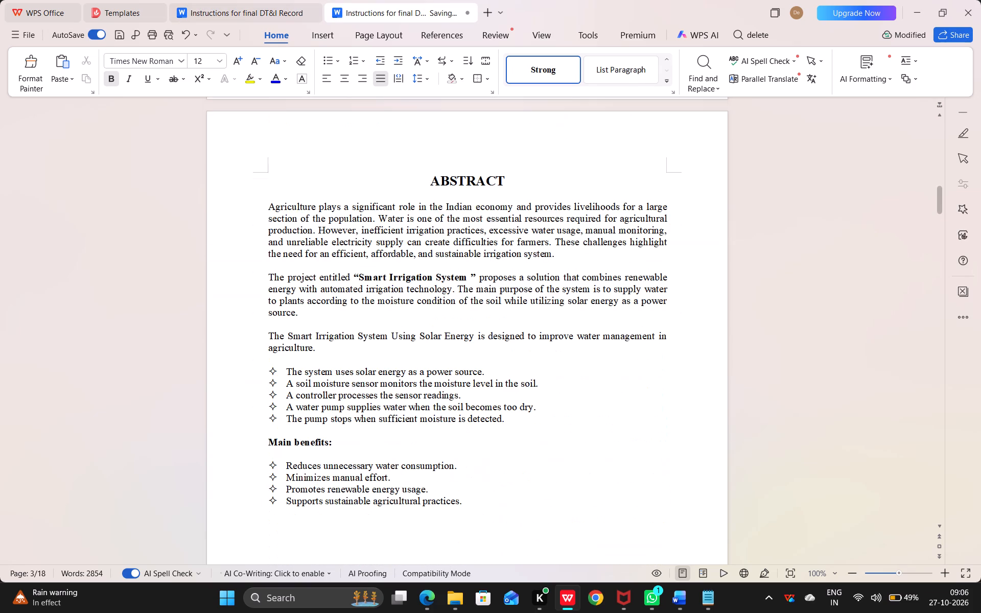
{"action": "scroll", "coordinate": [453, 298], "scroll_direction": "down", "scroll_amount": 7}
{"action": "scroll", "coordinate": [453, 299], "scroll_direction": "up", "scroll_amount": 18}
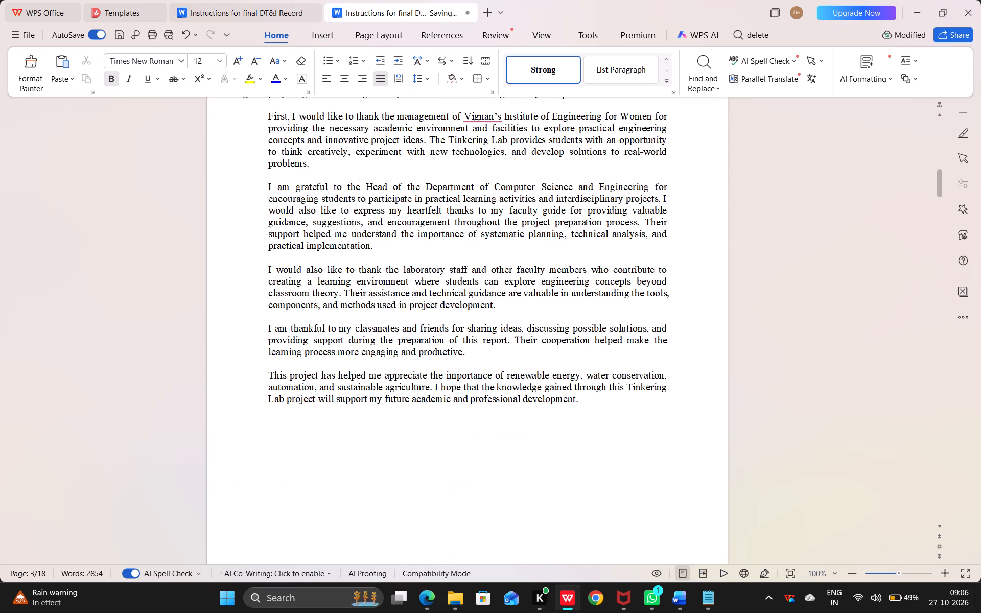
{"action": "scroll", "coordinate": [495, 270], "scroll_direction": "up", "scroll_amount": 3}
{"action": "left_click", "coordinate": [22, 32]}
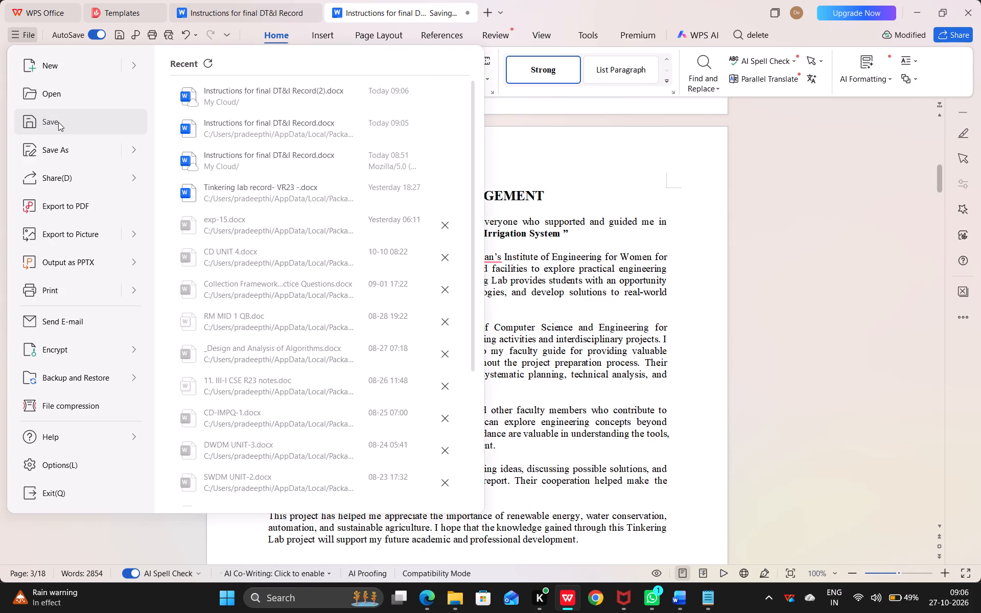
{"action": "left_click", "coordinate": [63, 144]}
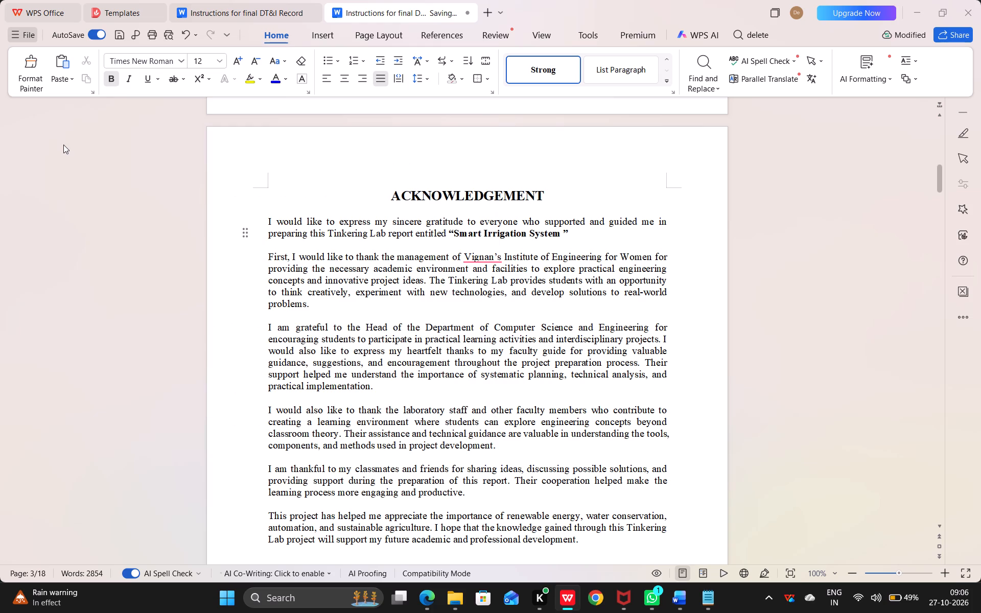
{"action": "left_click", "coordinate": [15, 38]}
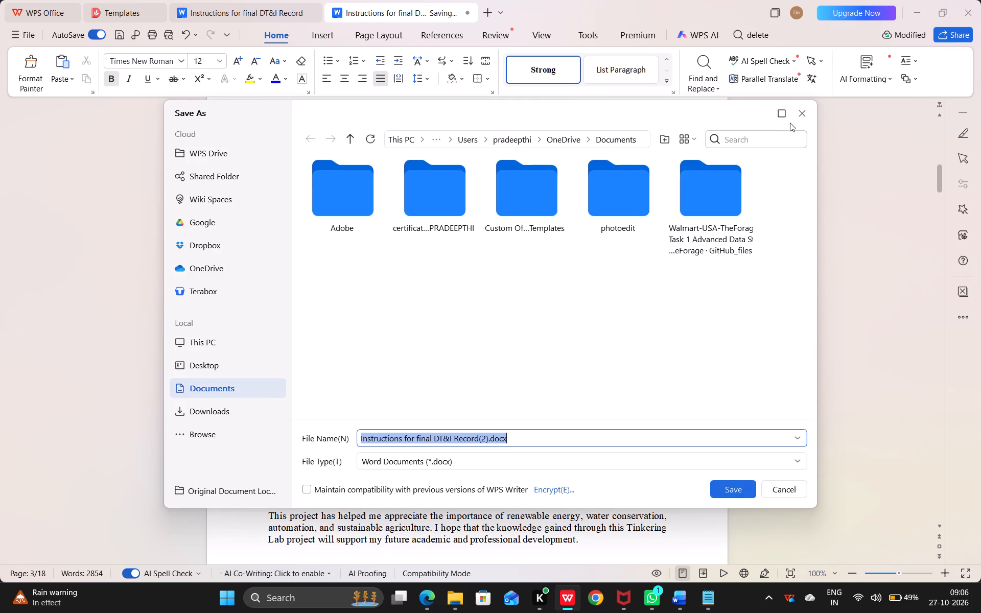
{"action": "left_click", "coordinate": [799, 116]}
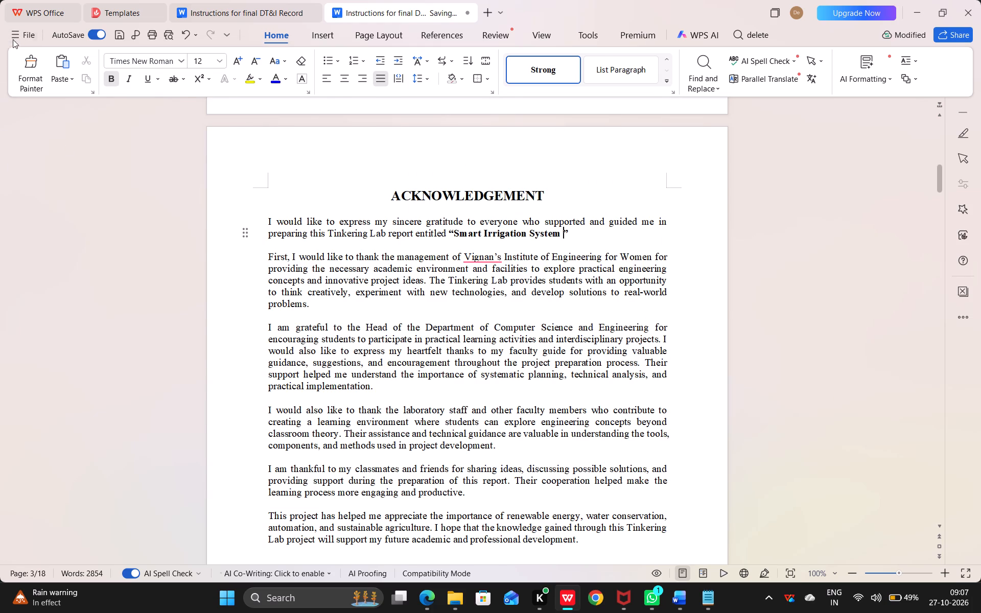
Save the edited report under its existing name.
{"action": "left_click", "coordinate": [13, 39]}
{"action": "left_click", "coordinate": [79, 127]}
{"action": "left_click", "coordinate": [699, 325]}
Review the saved report's content and layout from the ACKNOWLEDGEMENT through the first activities of EXPERIMENTS AND ACTIVITIES.
{"action": "scroll", "coordinate": [699, 325], "scroll_direction": "down", "scroll_amount": 5}
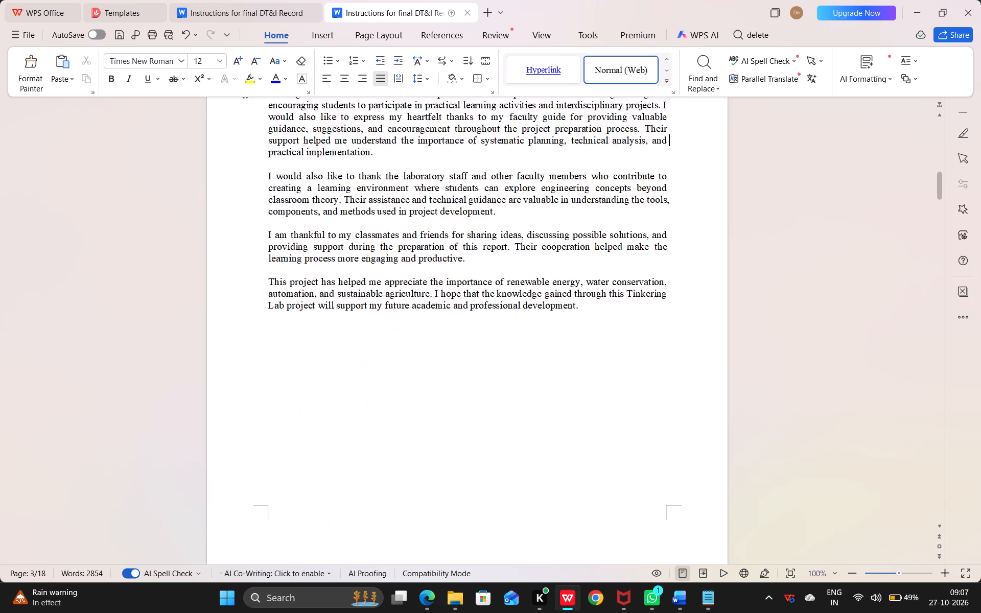
{"action": "scroll", "coordinate": [699, 325], "scroll_direction": "down", "scroll_amount": 16}
{"action": "scroll", "coordinate": [699, 325], "scroll_direction": "up", "scroll_amount": 18}
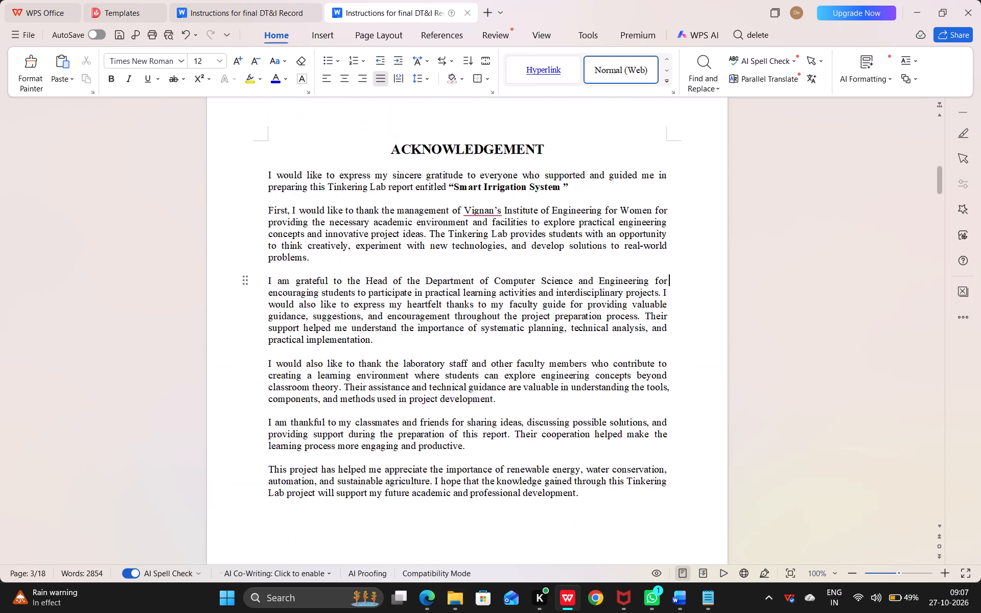
{"action": "scroll", "coordinate": [699, 260], "scroll_direction": "up", "scroll_amount": 4}
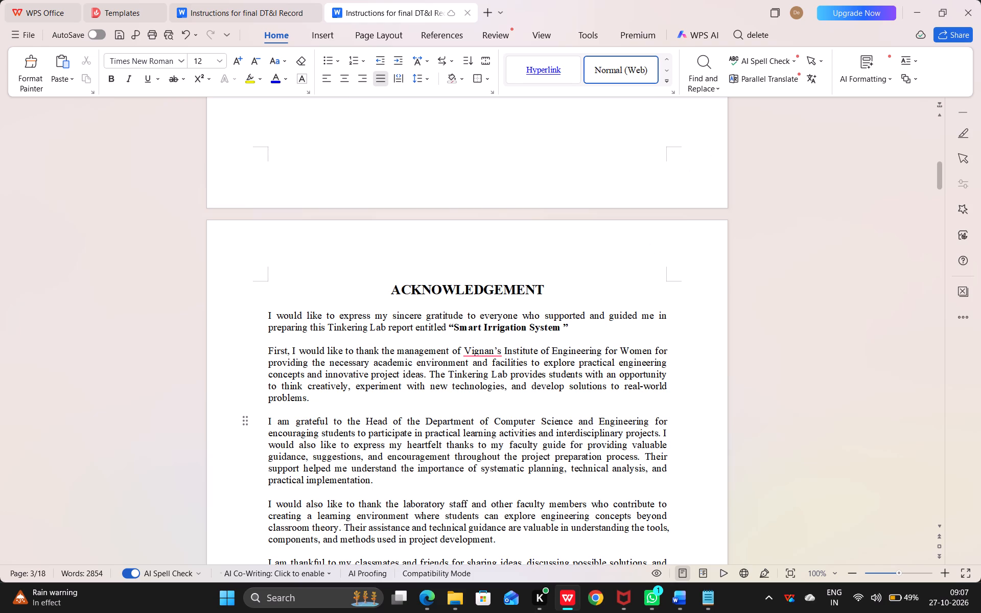
{"action": "scroll", "coordinate": [489, 445], "scroll_direction": "down", "scroll_amount": 4}
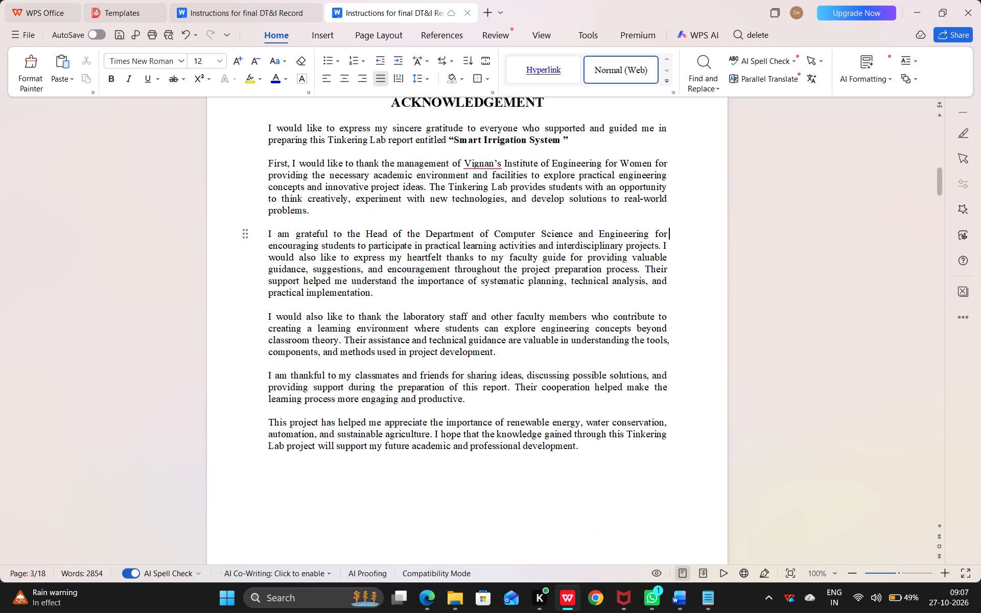
{"action": "scroll", "coordinate": [490, 445], "scroll_direction": "down", "scroll_amount": 15}
{"action": "scroll", "coordinate": [490, 445], "scroll_direction": "down", "scroll_amount": 16}
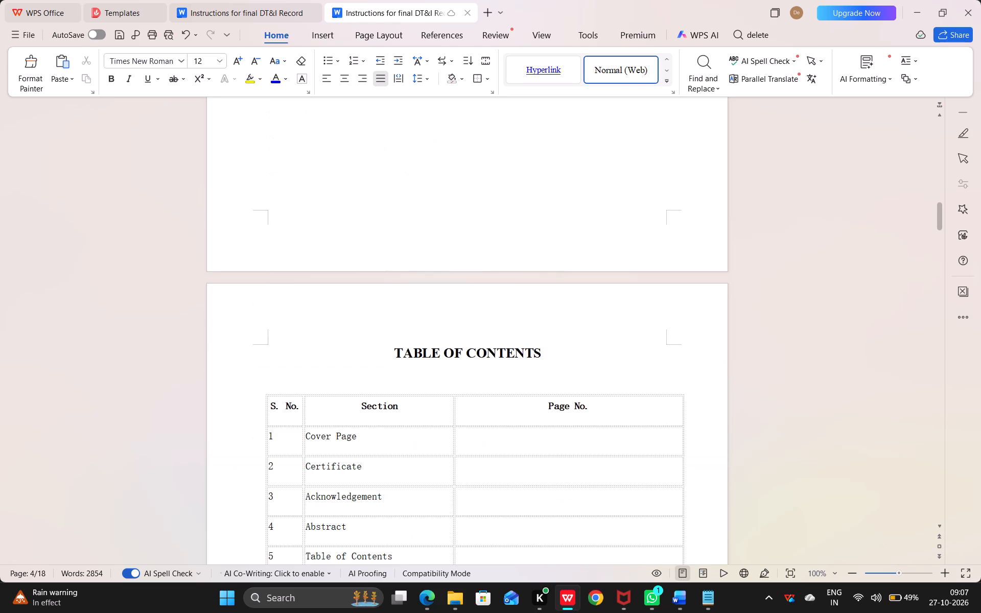
{"action": "scroll", "coordinate": [490, 445], "scroll_direction": "down", "scroll_amount": 17}
{"action": "scroll", "coordinate": [490, 446], "scroll_direction": "down", "scroll_amount": 18}
{"action": "scroll", "coordinate": [490, 446], "scroll_direction": "up", "scroll_amount": 8}
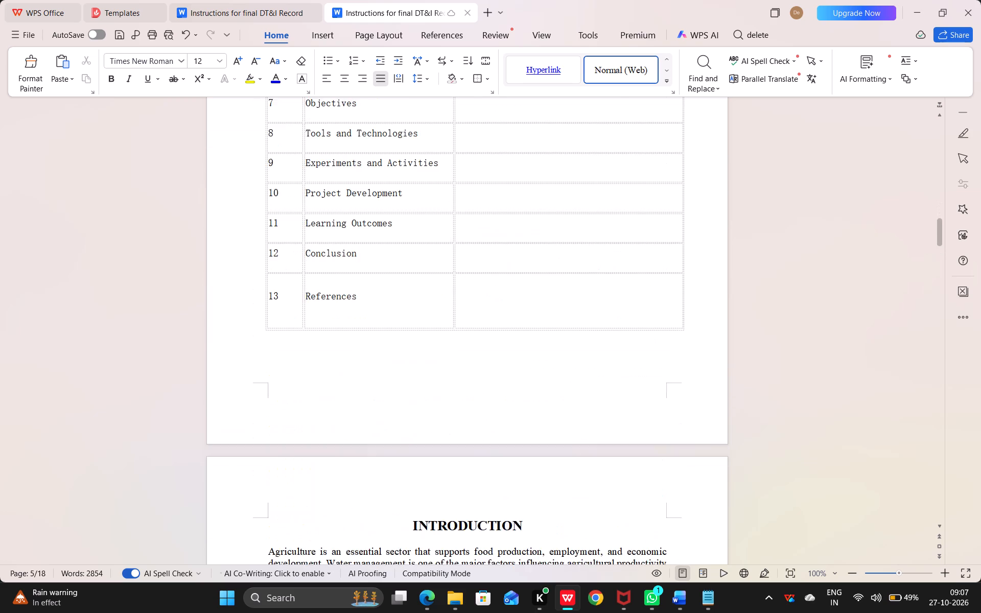
{"action": "scroll", "coordinate": [491, 446], "scroll_direction": "up", "scroll_amount": 6}
{"action": "scroll", "coordinate": [491, 446], "scroll_direction": "down", "scroll_amount": 17}
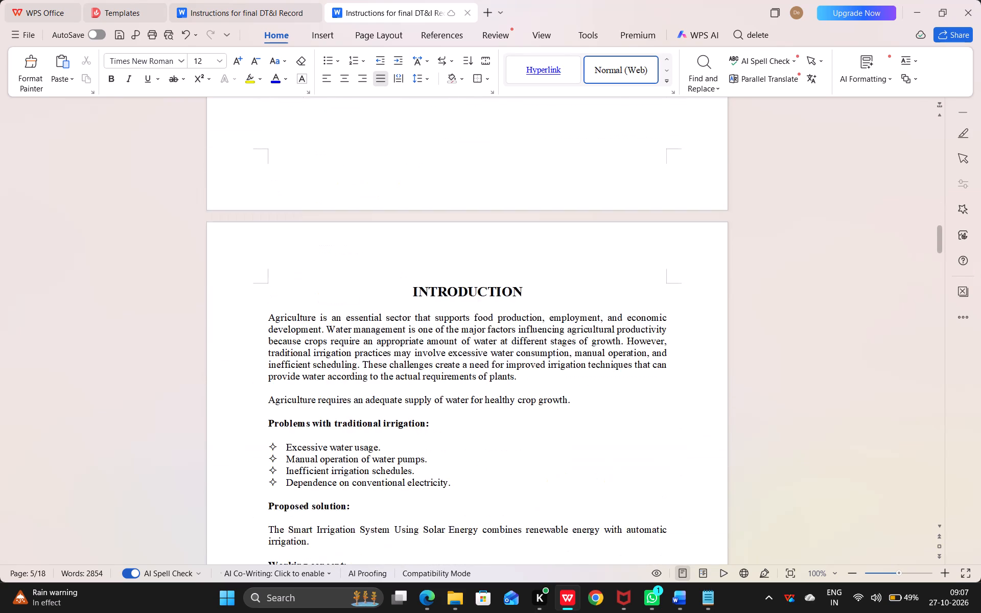
{"action": "scroll", "coordinate": [491, 446], "scroll_direction": "down", "scroll_amount": 20}
{"action": "scroll", "coordinate": [491, 446], "scroll_direction": "down", "scroll_amount": 20}
{"action": "scroll", "coordinate": [491, 446], "scroll_direction": "down", "scroll_amount": 9}
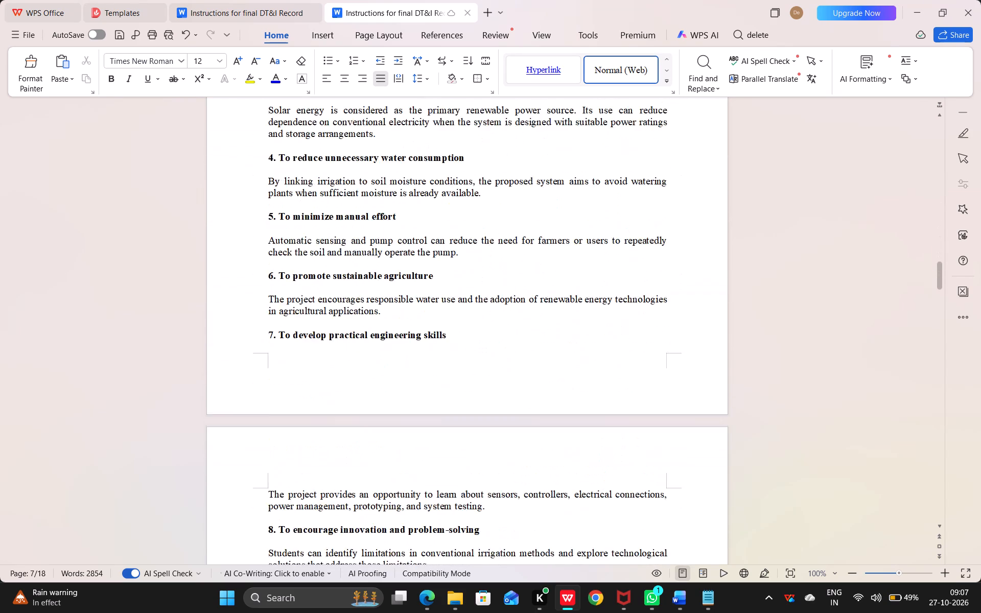
{"action": "scroll", "coordinate": [491, 446], "scroll_direction": "down", "scroll_amount": 18}
{"action": "scroll", "coordinate": [491, 446], "scroll_direction": "down", "scroll_amount": 20}
{"action": "scroll", "coordinate": [491, 446], "scroll_direction": "down", "scroll_amount": 5}
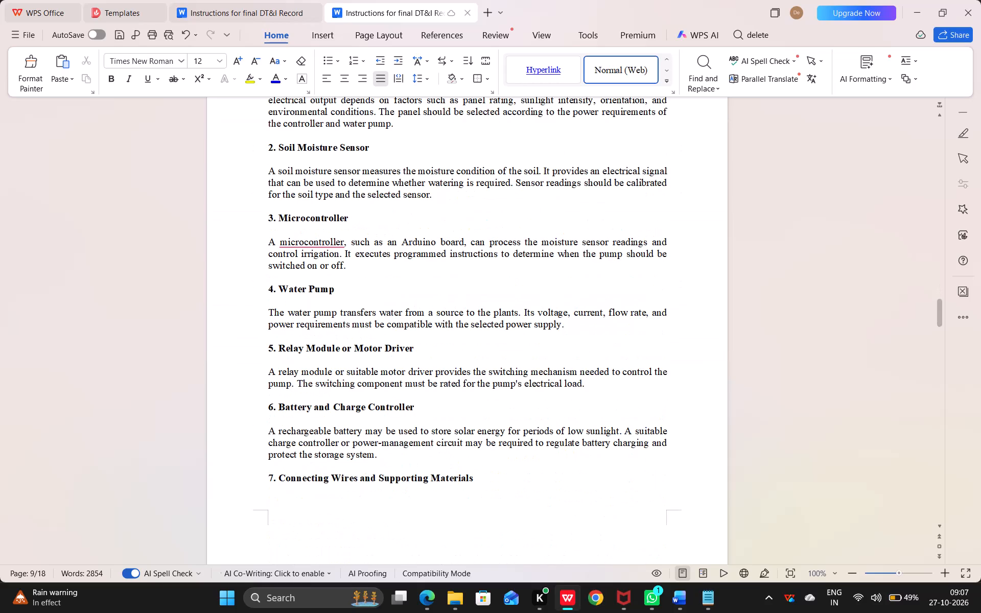
{"action": "scroll", "coordinate": [492, 444], "scroll_direction": "down", "scroll_amount": 16}
{"action": "scroll", "coordinate": [492, 444], "scroll_direction": "down", "scroll_amount": 20}
{"action": "scroll", "coordinate": [492, 444], "scroll_direction": "down", "scroll_amount": 5}
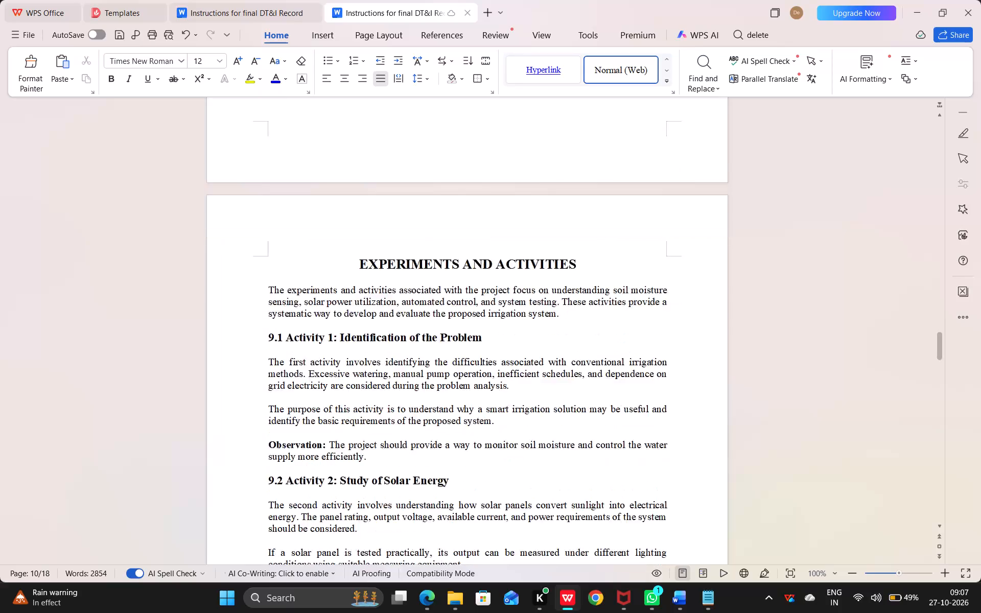
{"action": "scroll", "coordinate": [492, 445], "scroll_direction": "down", "scroll_amount": 8}
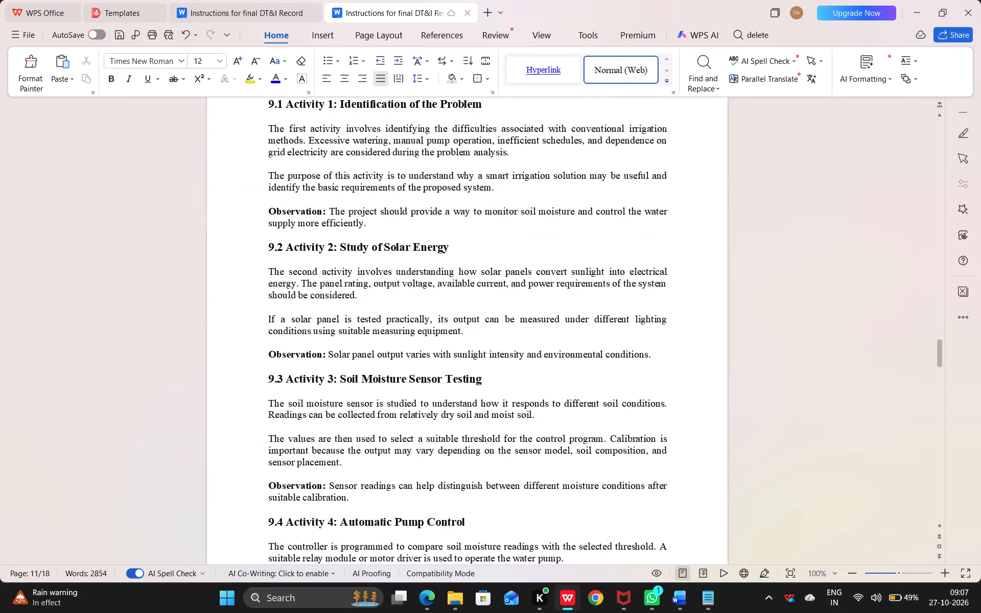